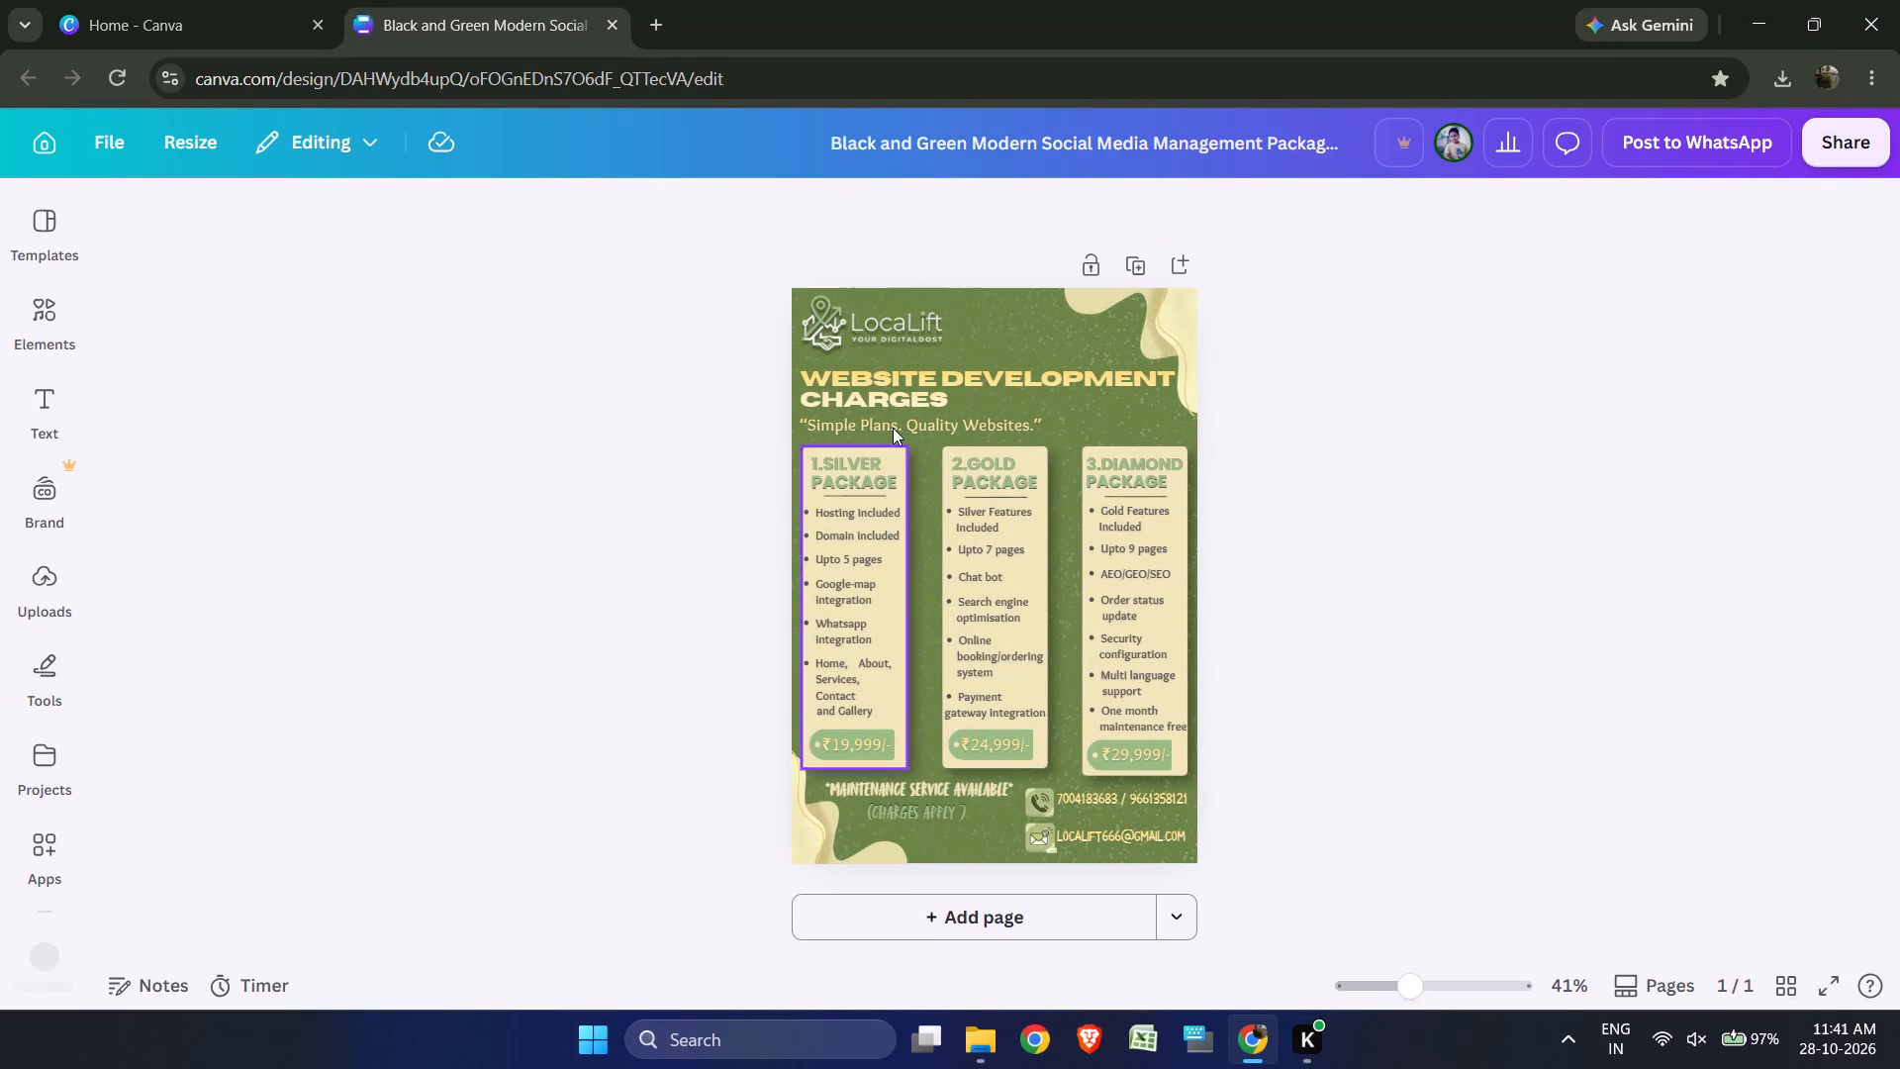
Replace the word WEBSITE in the poster heading with SOCIAL MEDIA.
left_click(892, 389)
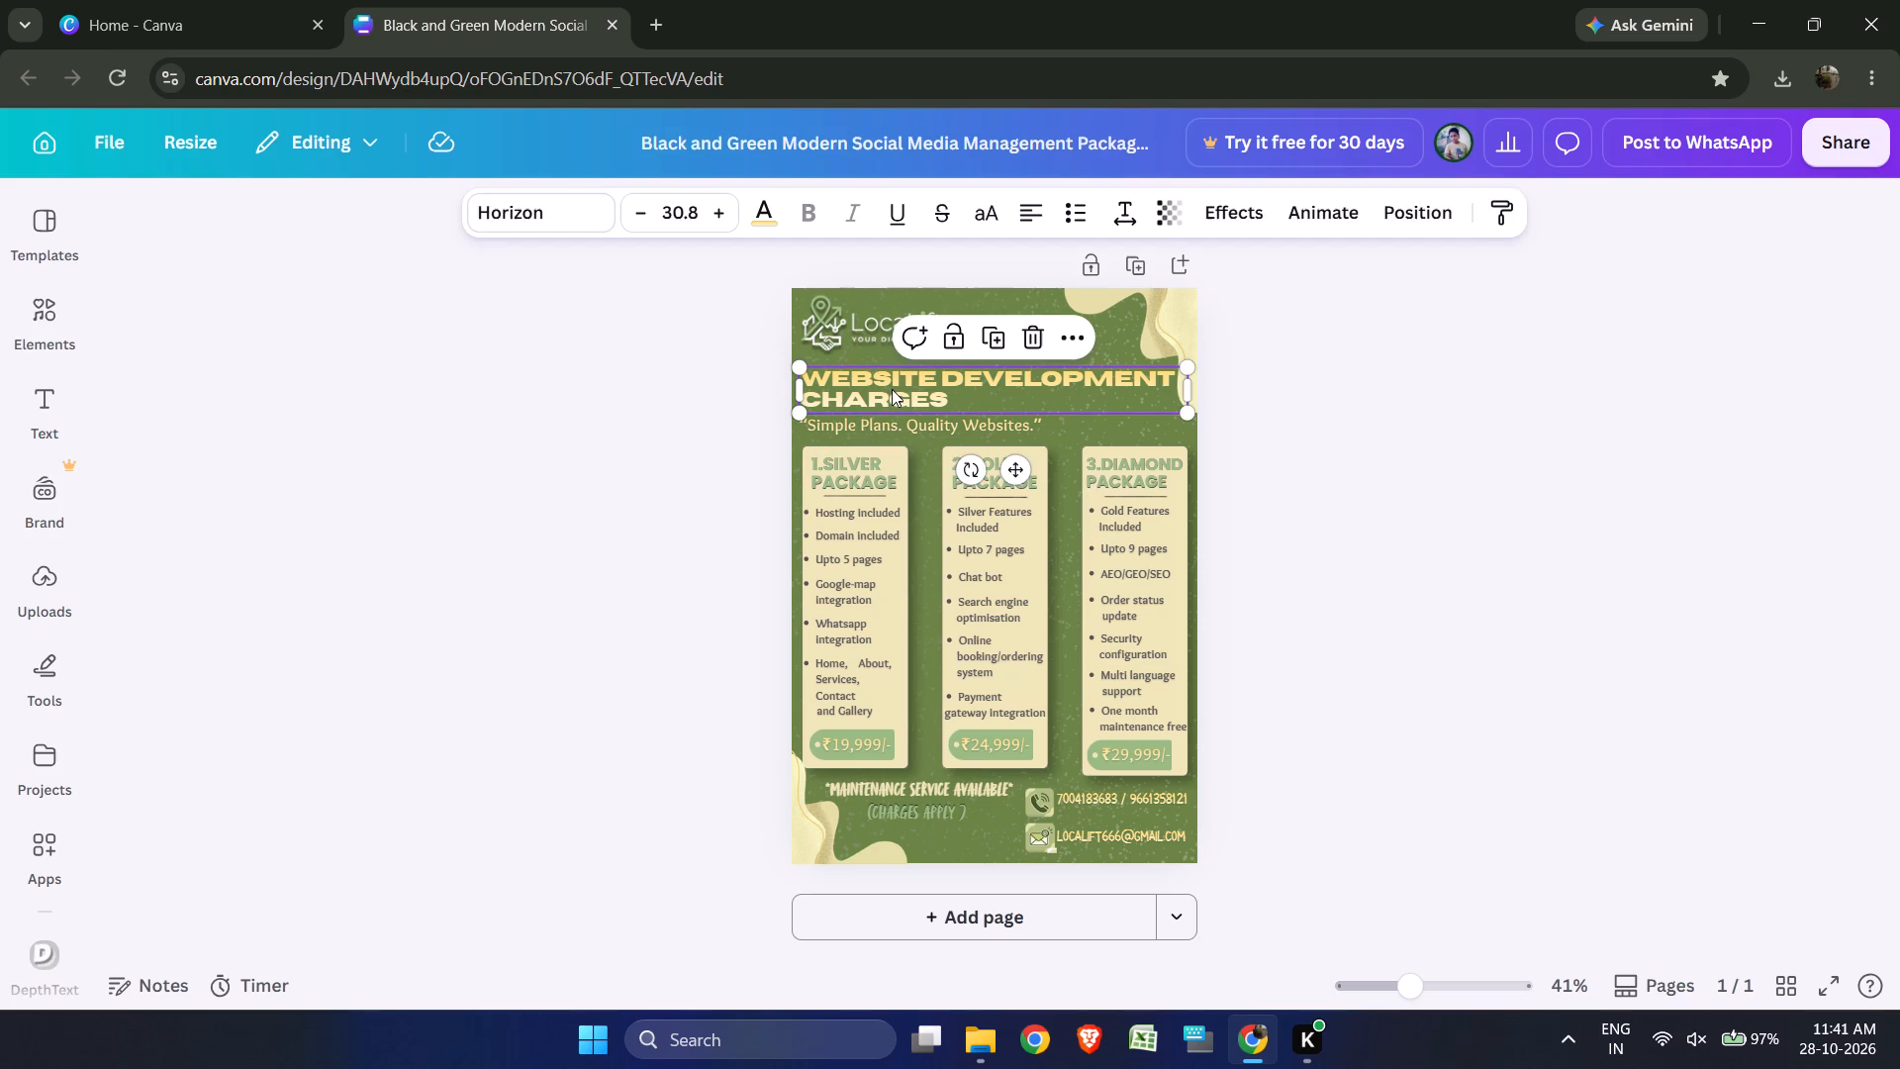
left_click(936, 372)
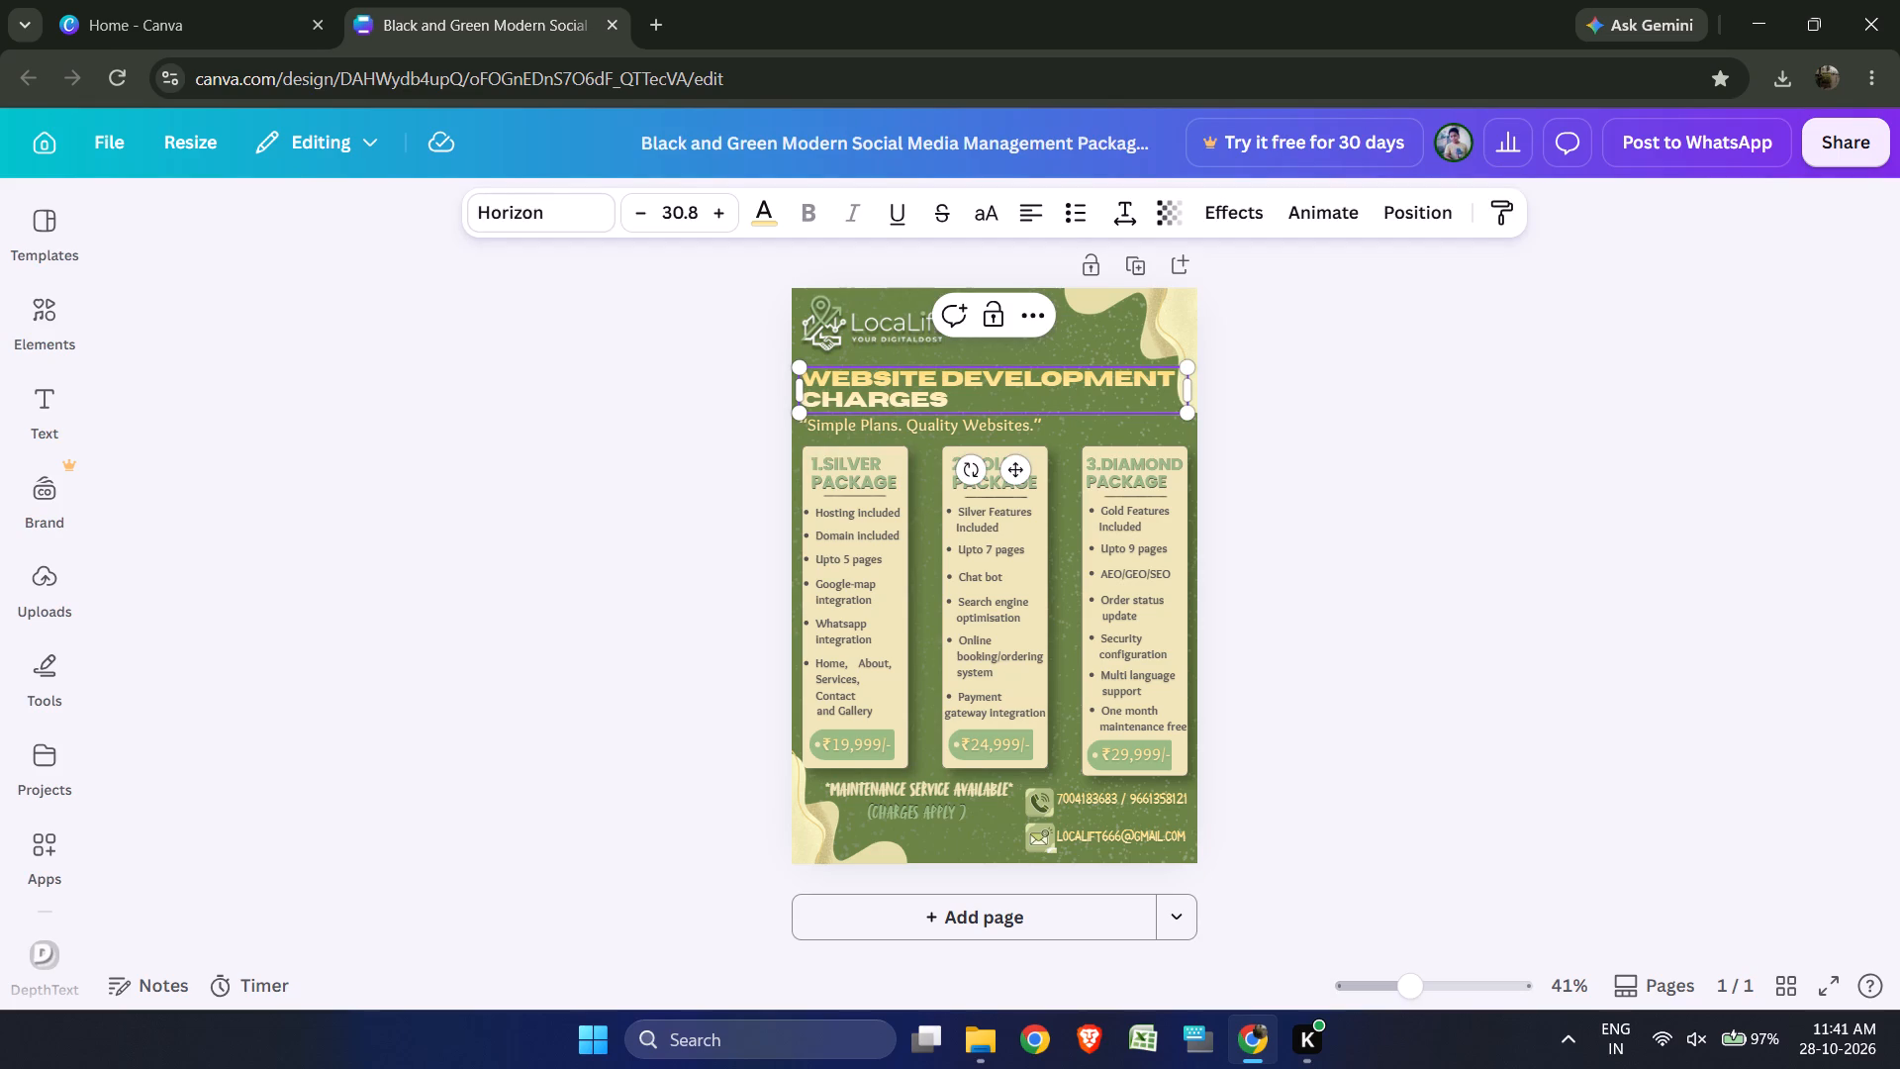
key("BackSpace")
key("BackSpace")
key("BackSpace")
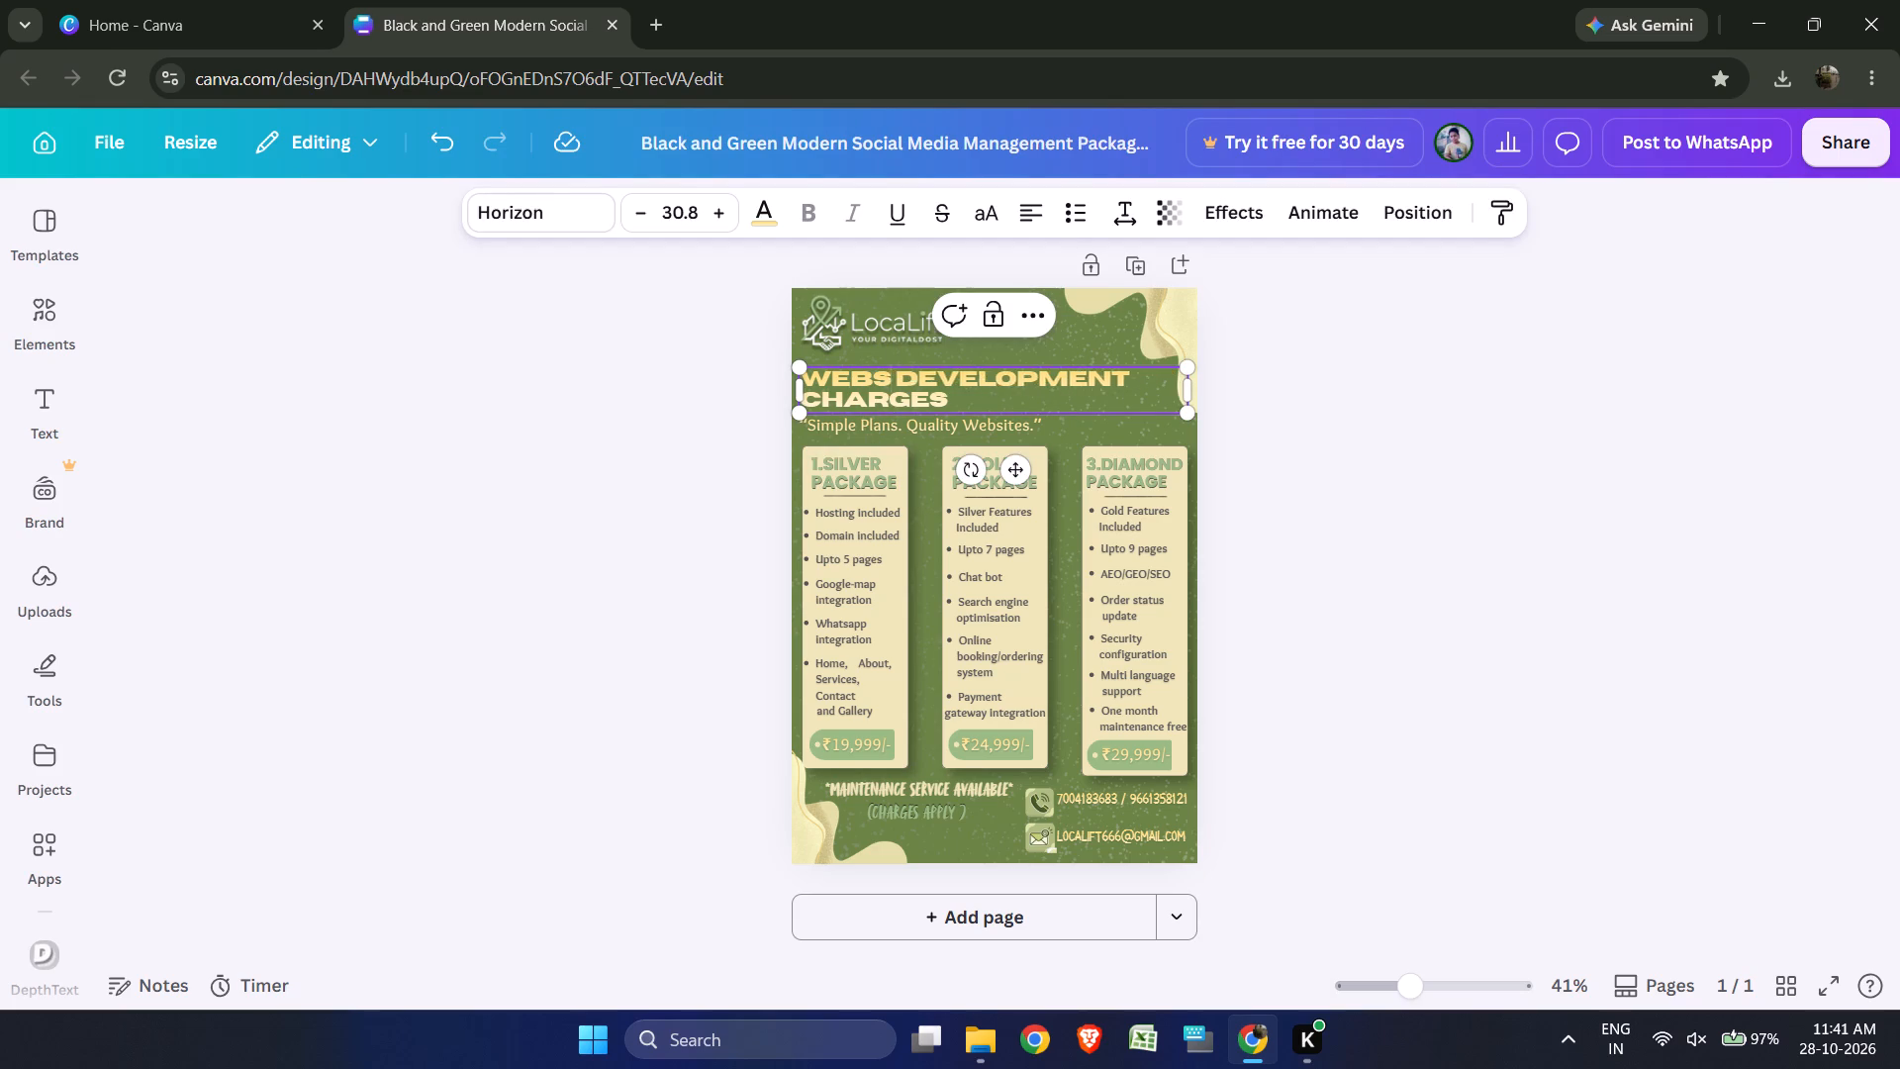
key("BackSpace")
key("BackSpace")
key("BackSpace")
key("BackSpace")
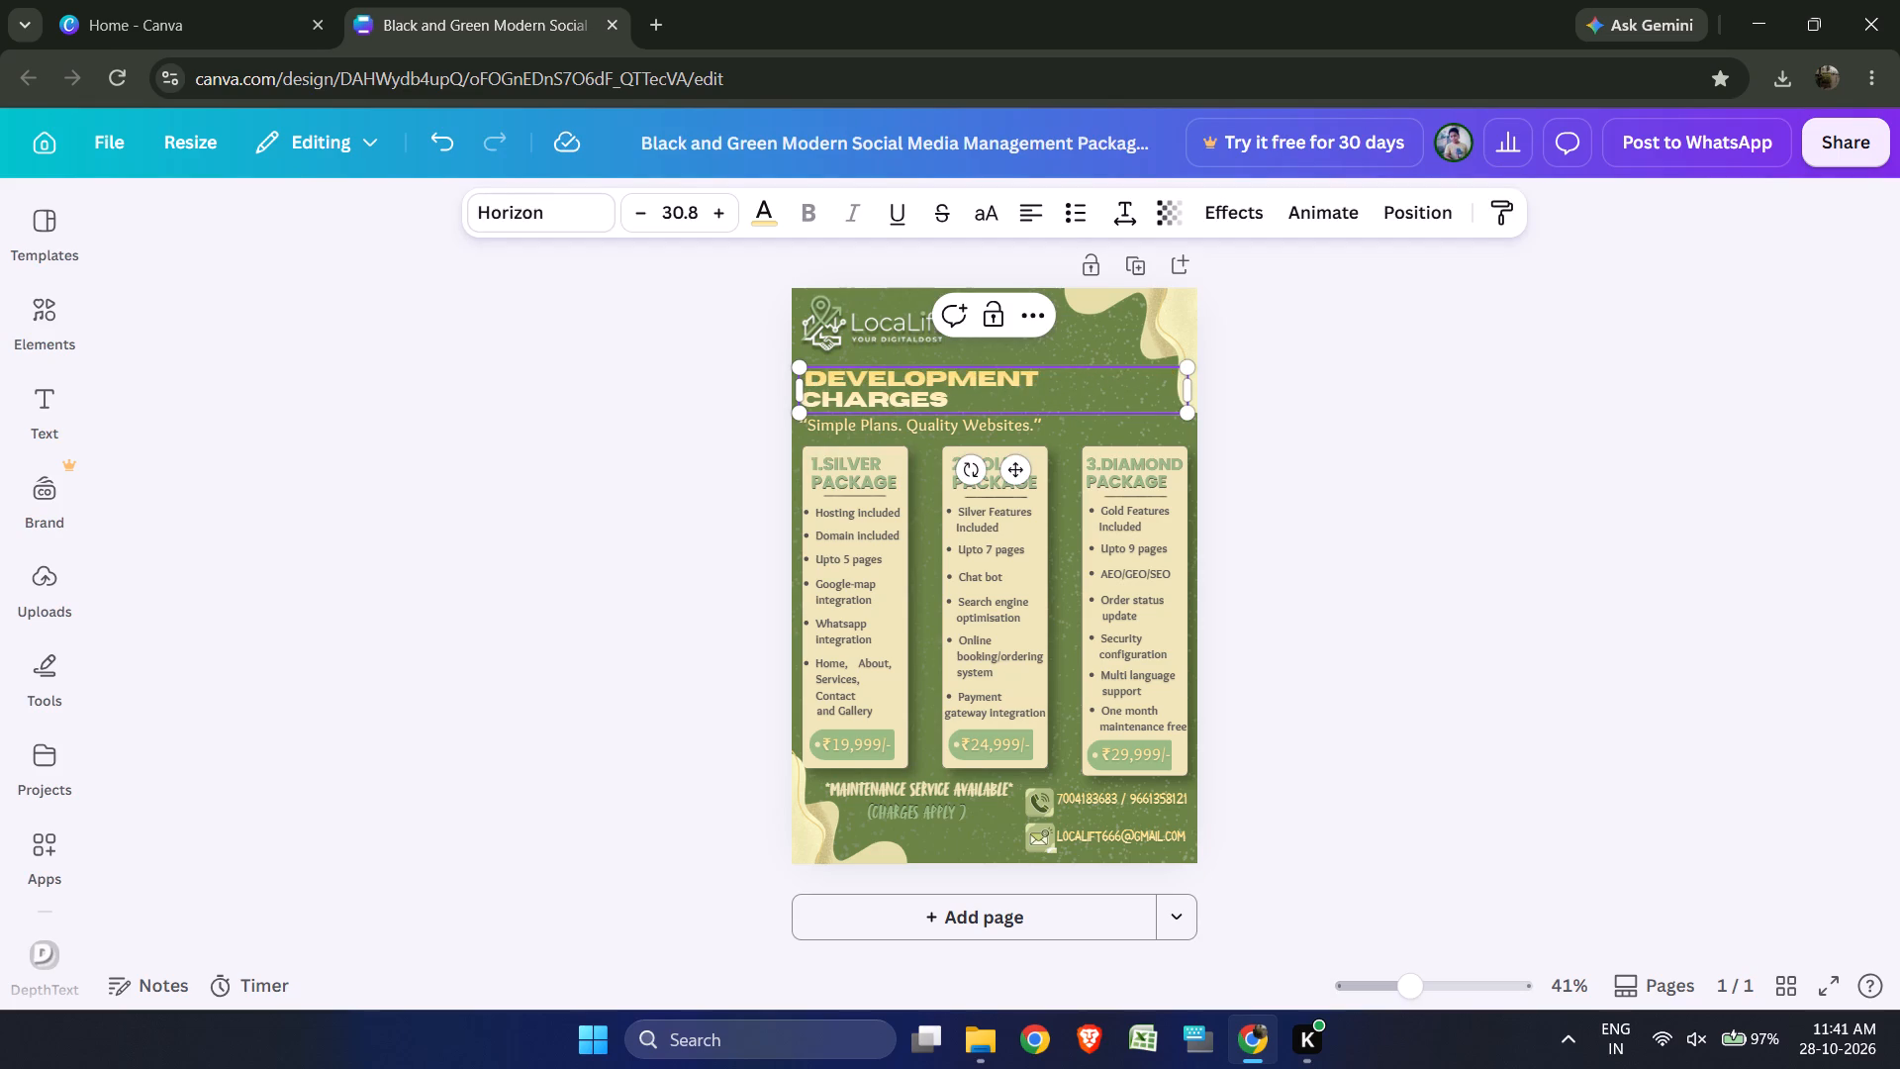
type("SOCIAL M")
type("EDIA")
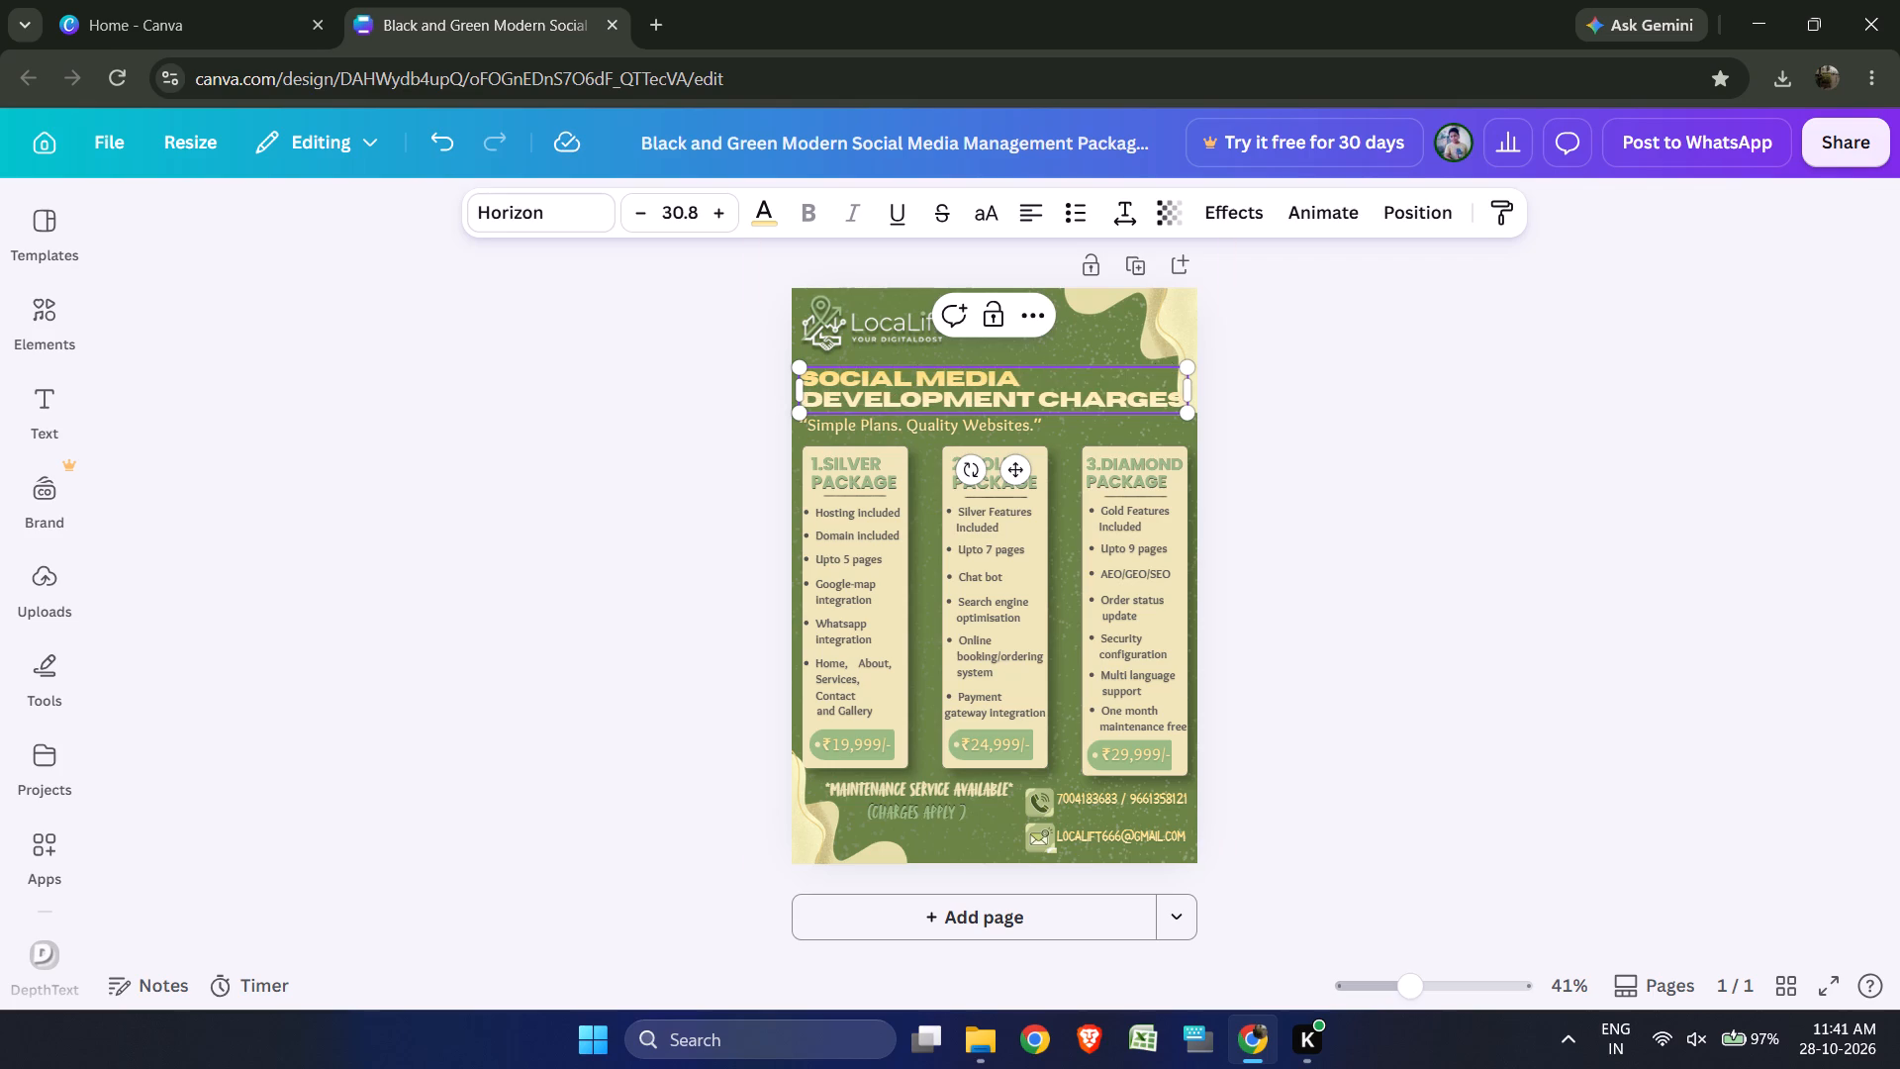
Adjust the heading's text box width and shift the heading slightly toward the poster's left edge.
left_click_drag(1190, 390, 1181, 389)
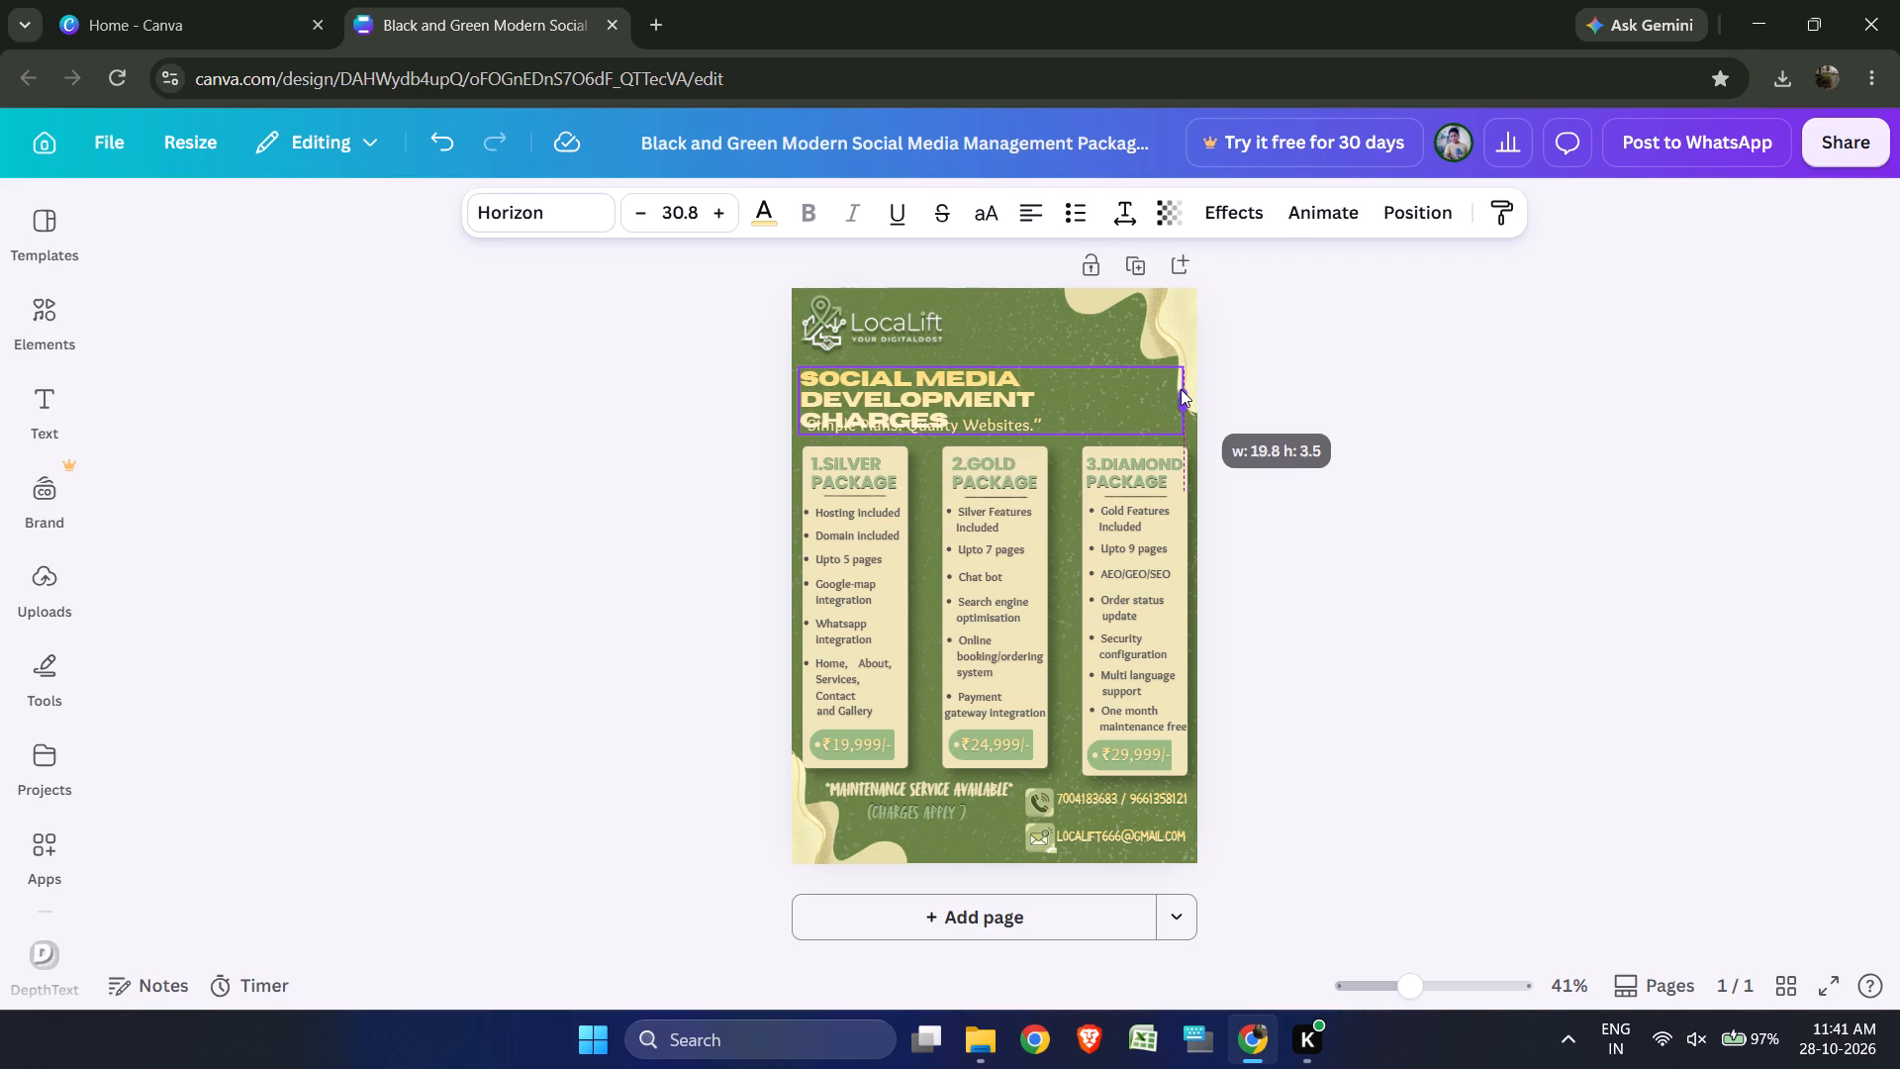
left_click_drag(1181, 389, 1185, 378)
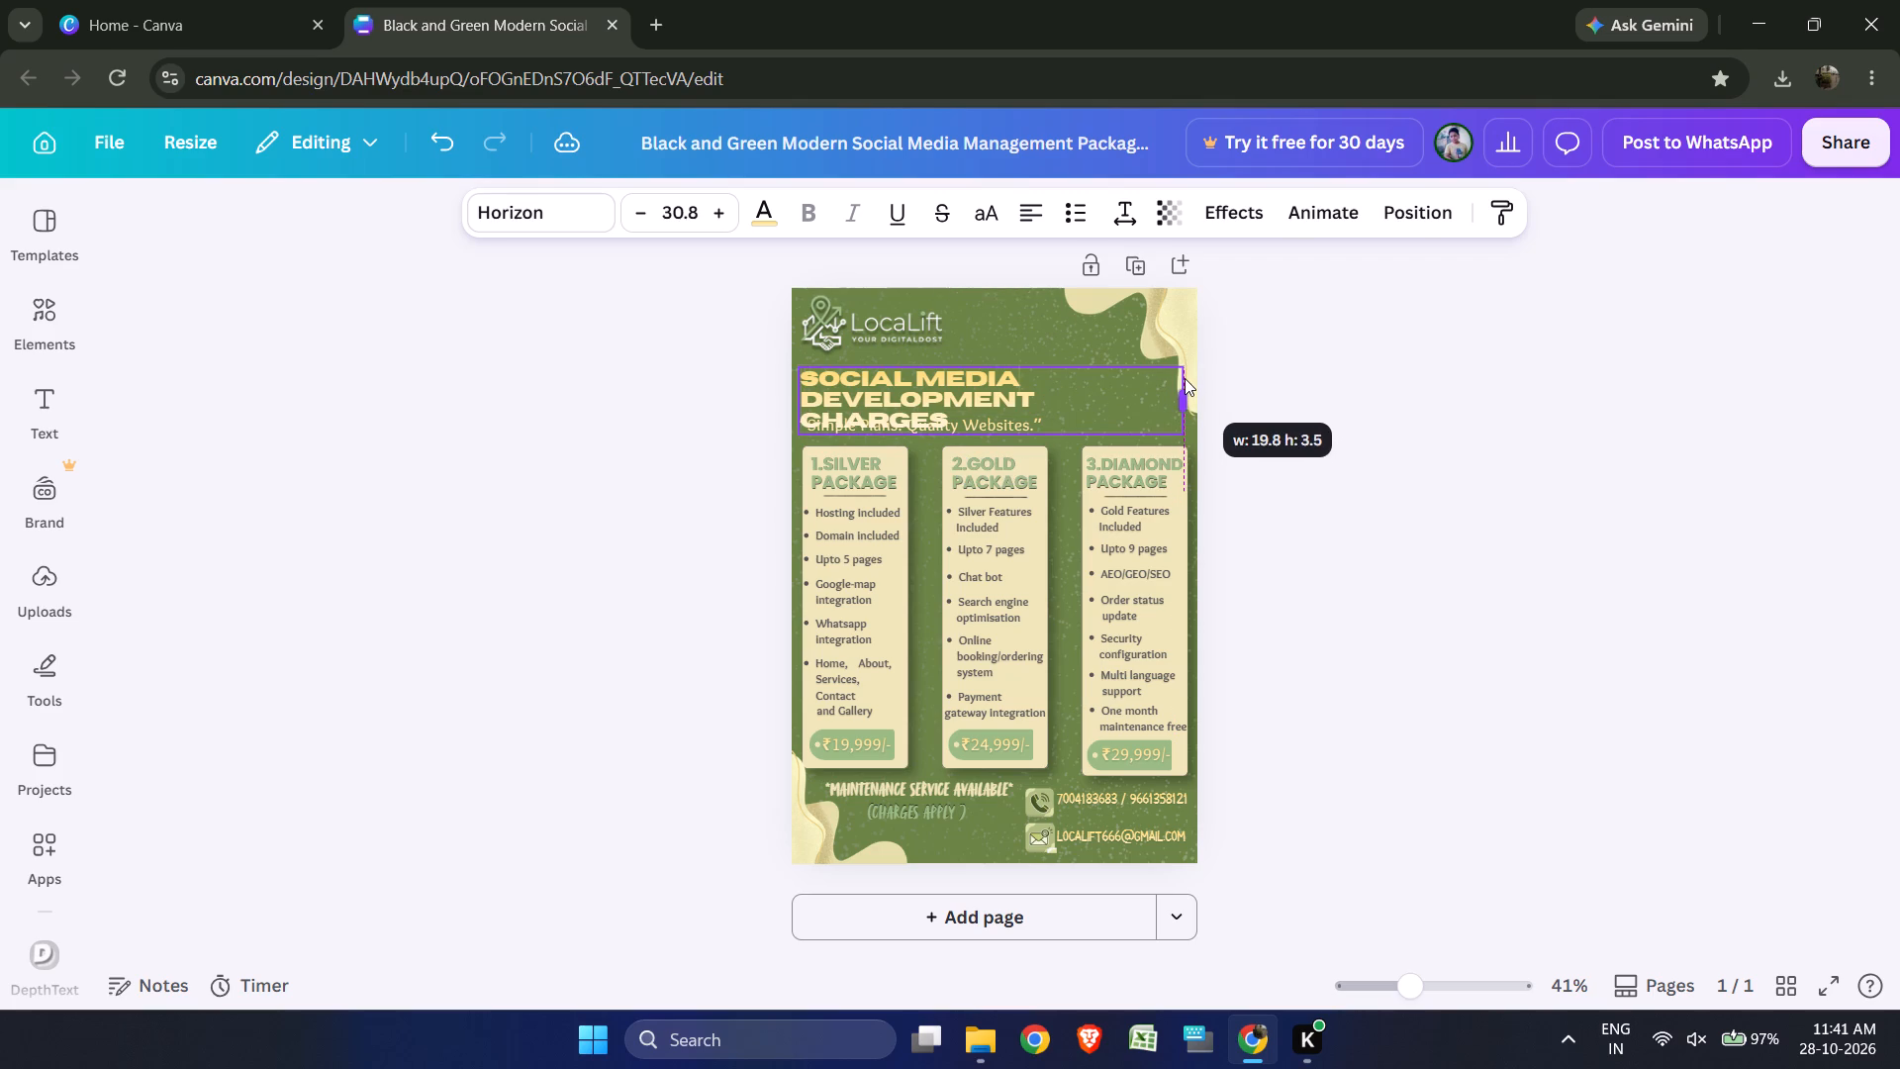
left_click_drag(1185, 378, 1193, 375)
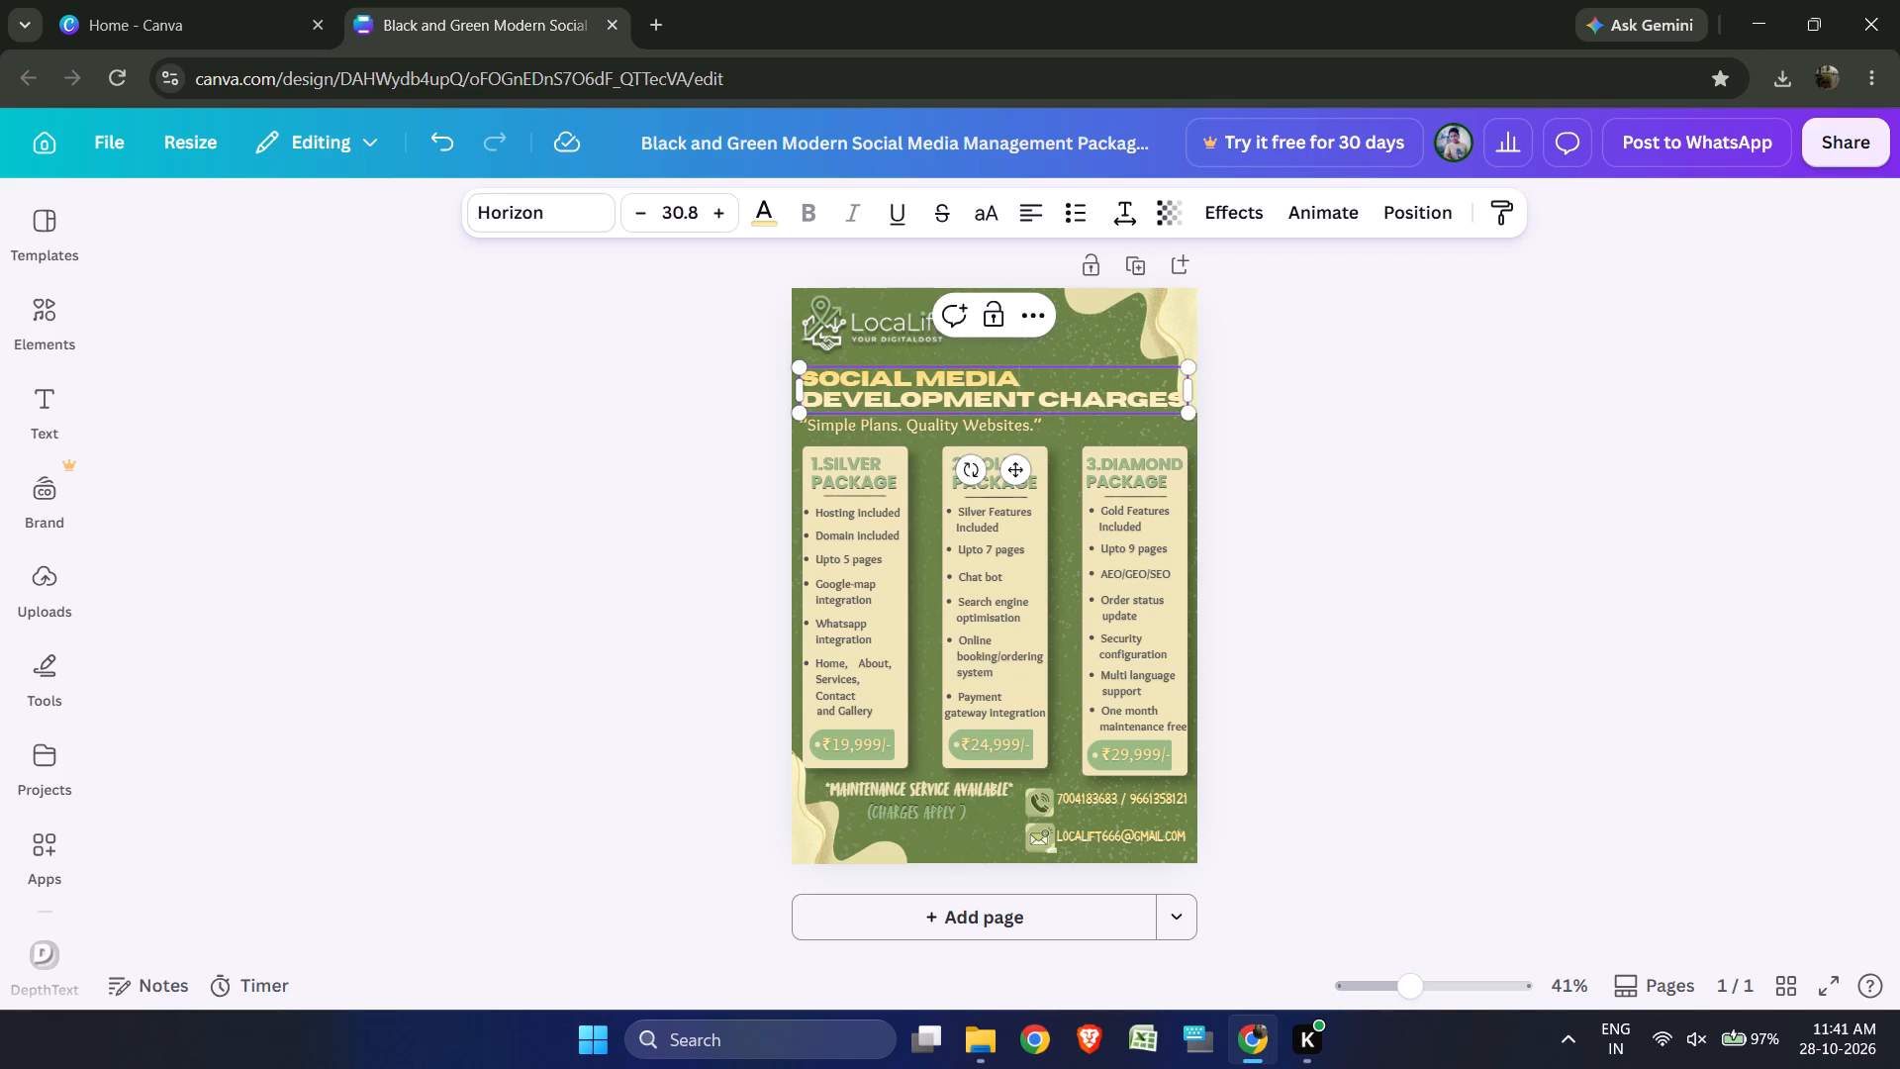
left_click(1018, 468)
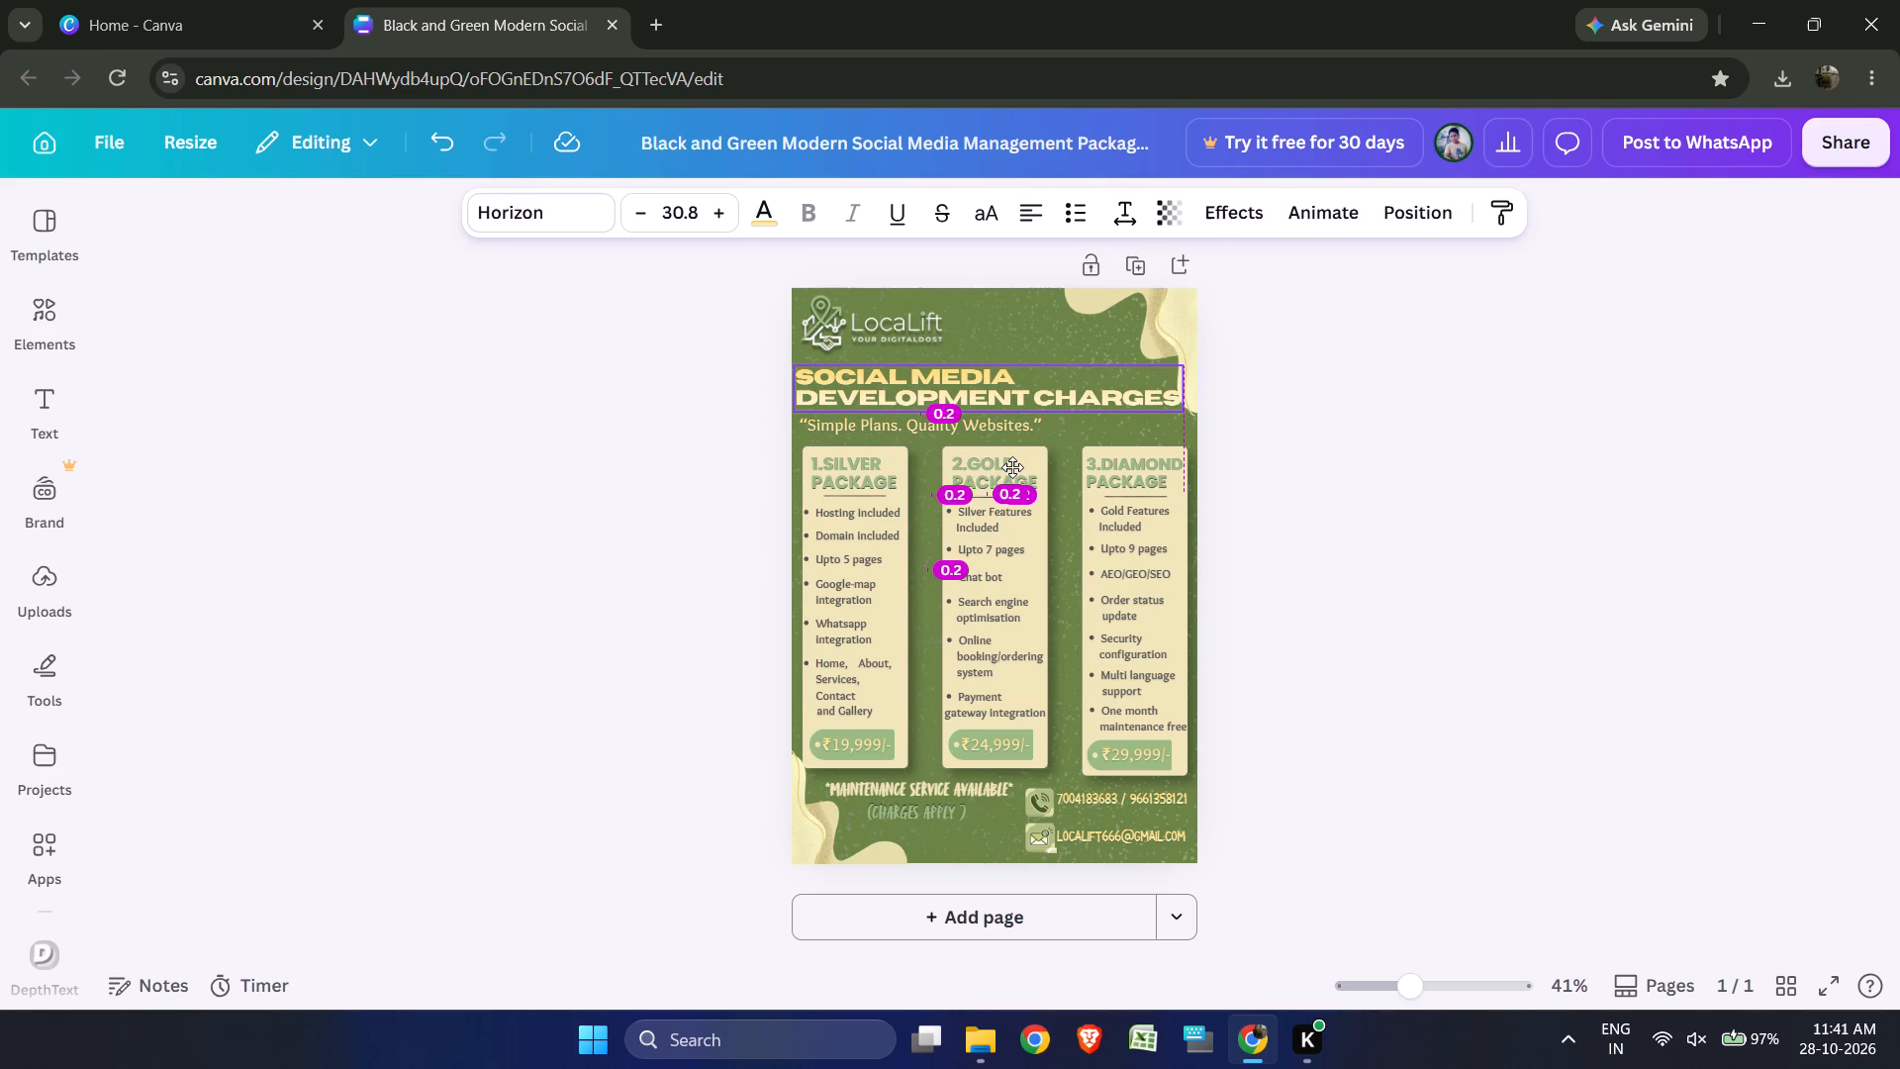
left_click(1491, 454)
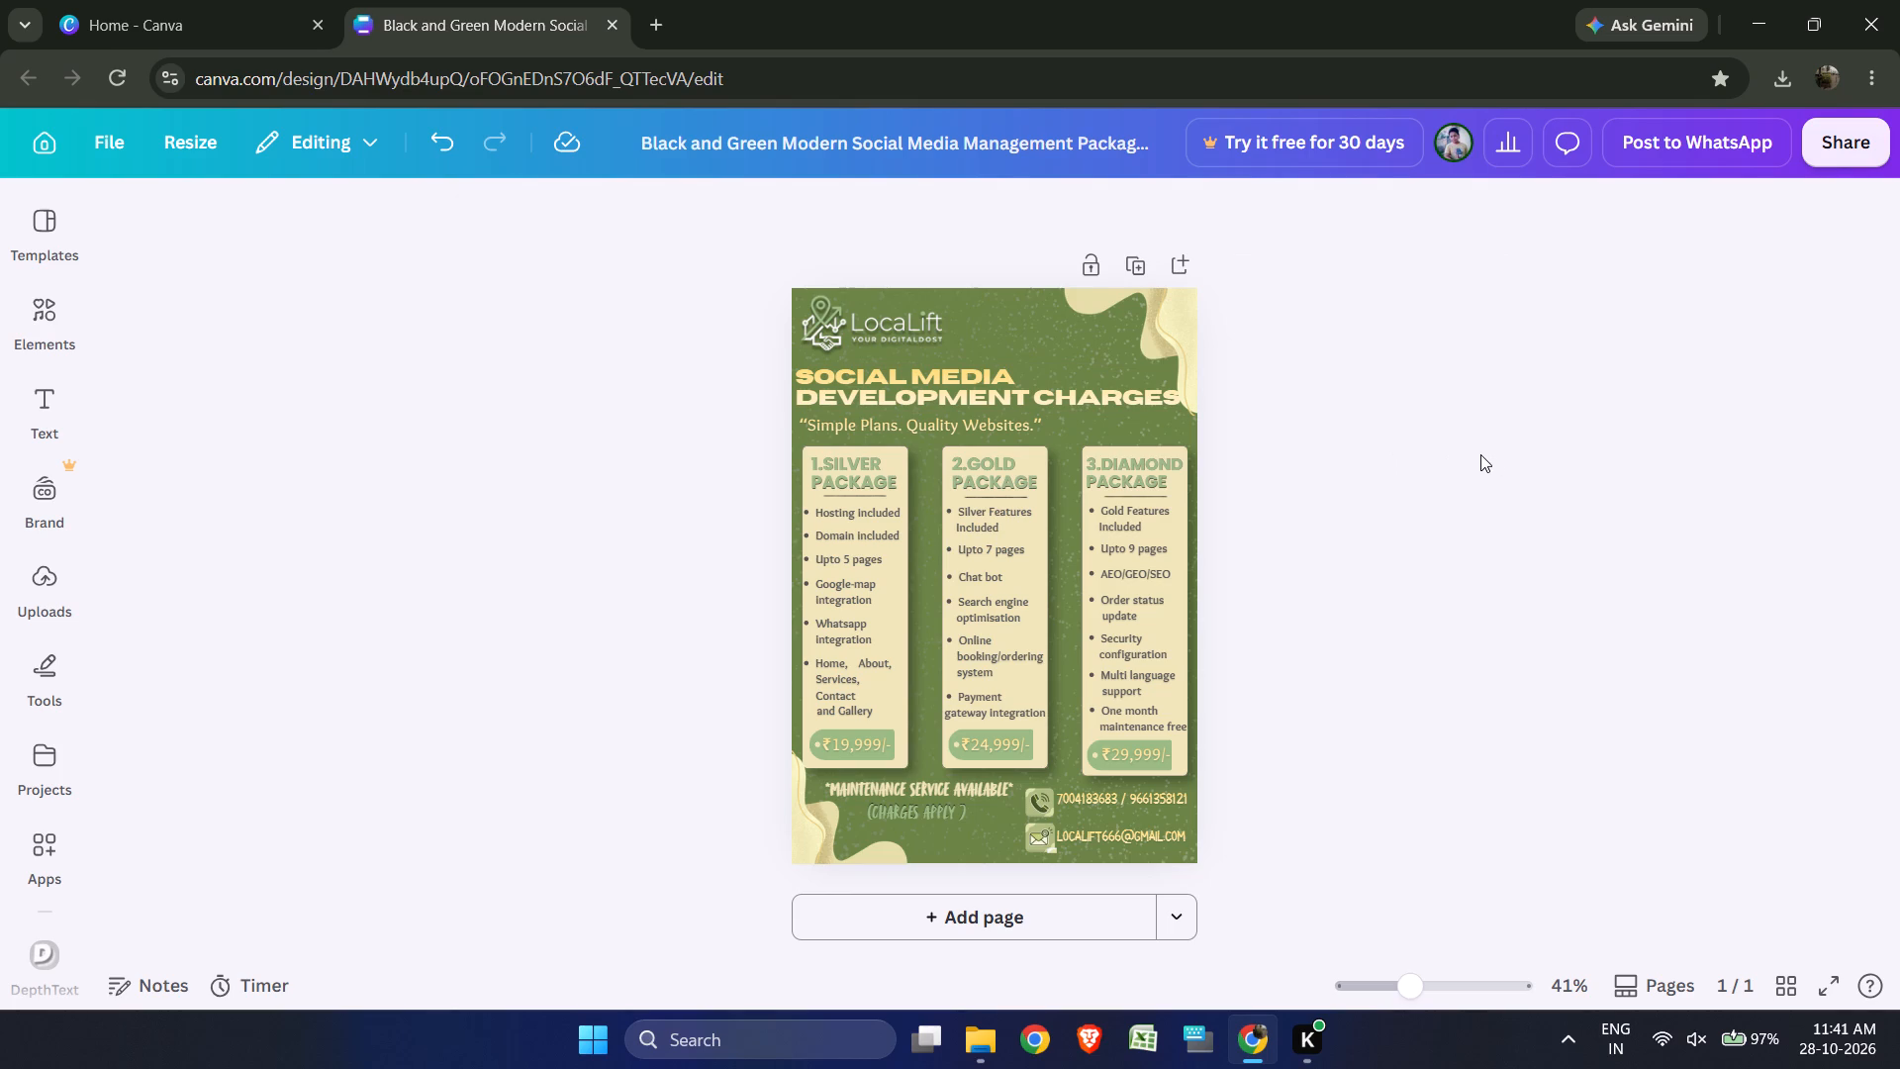
Reposition the tagline "Simple Plans. Quality Websites." under the heading, aligned with the heading's left edge.
left_click(949, 420)
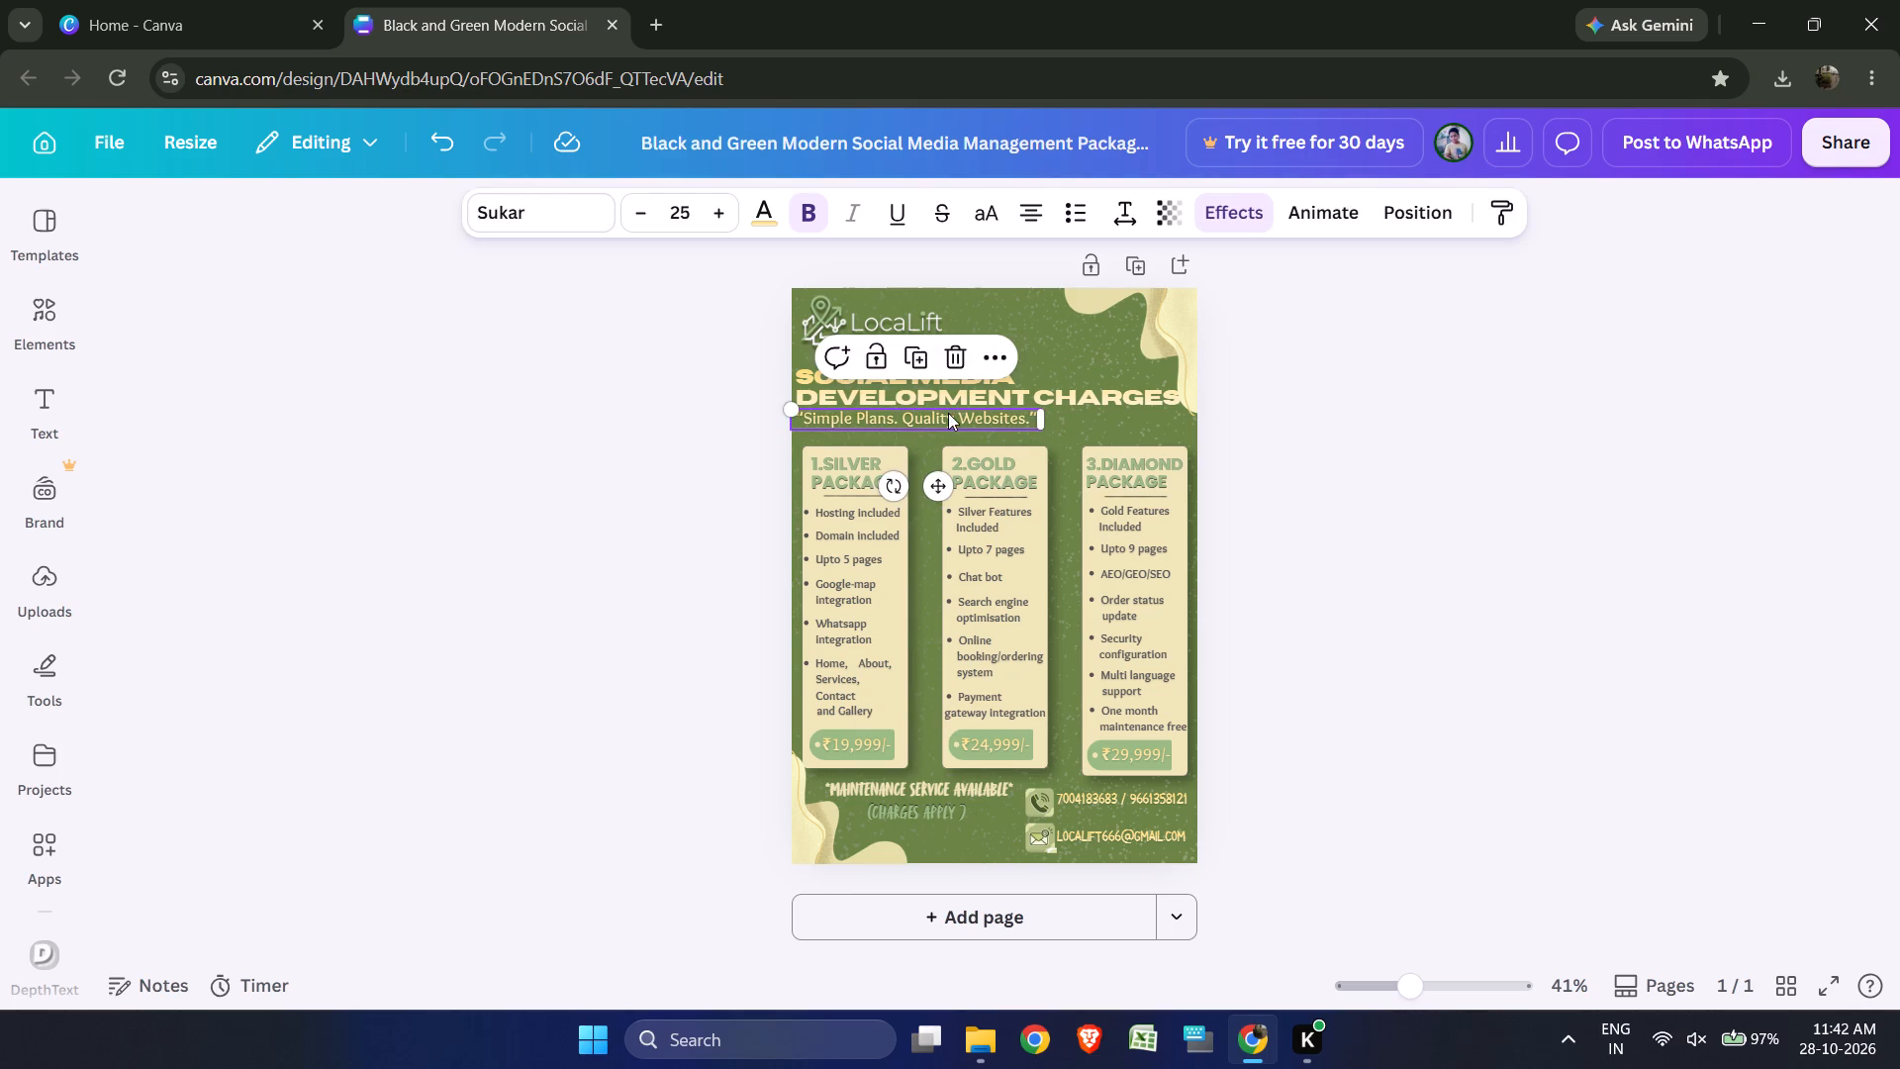
left_click(1486, 469)
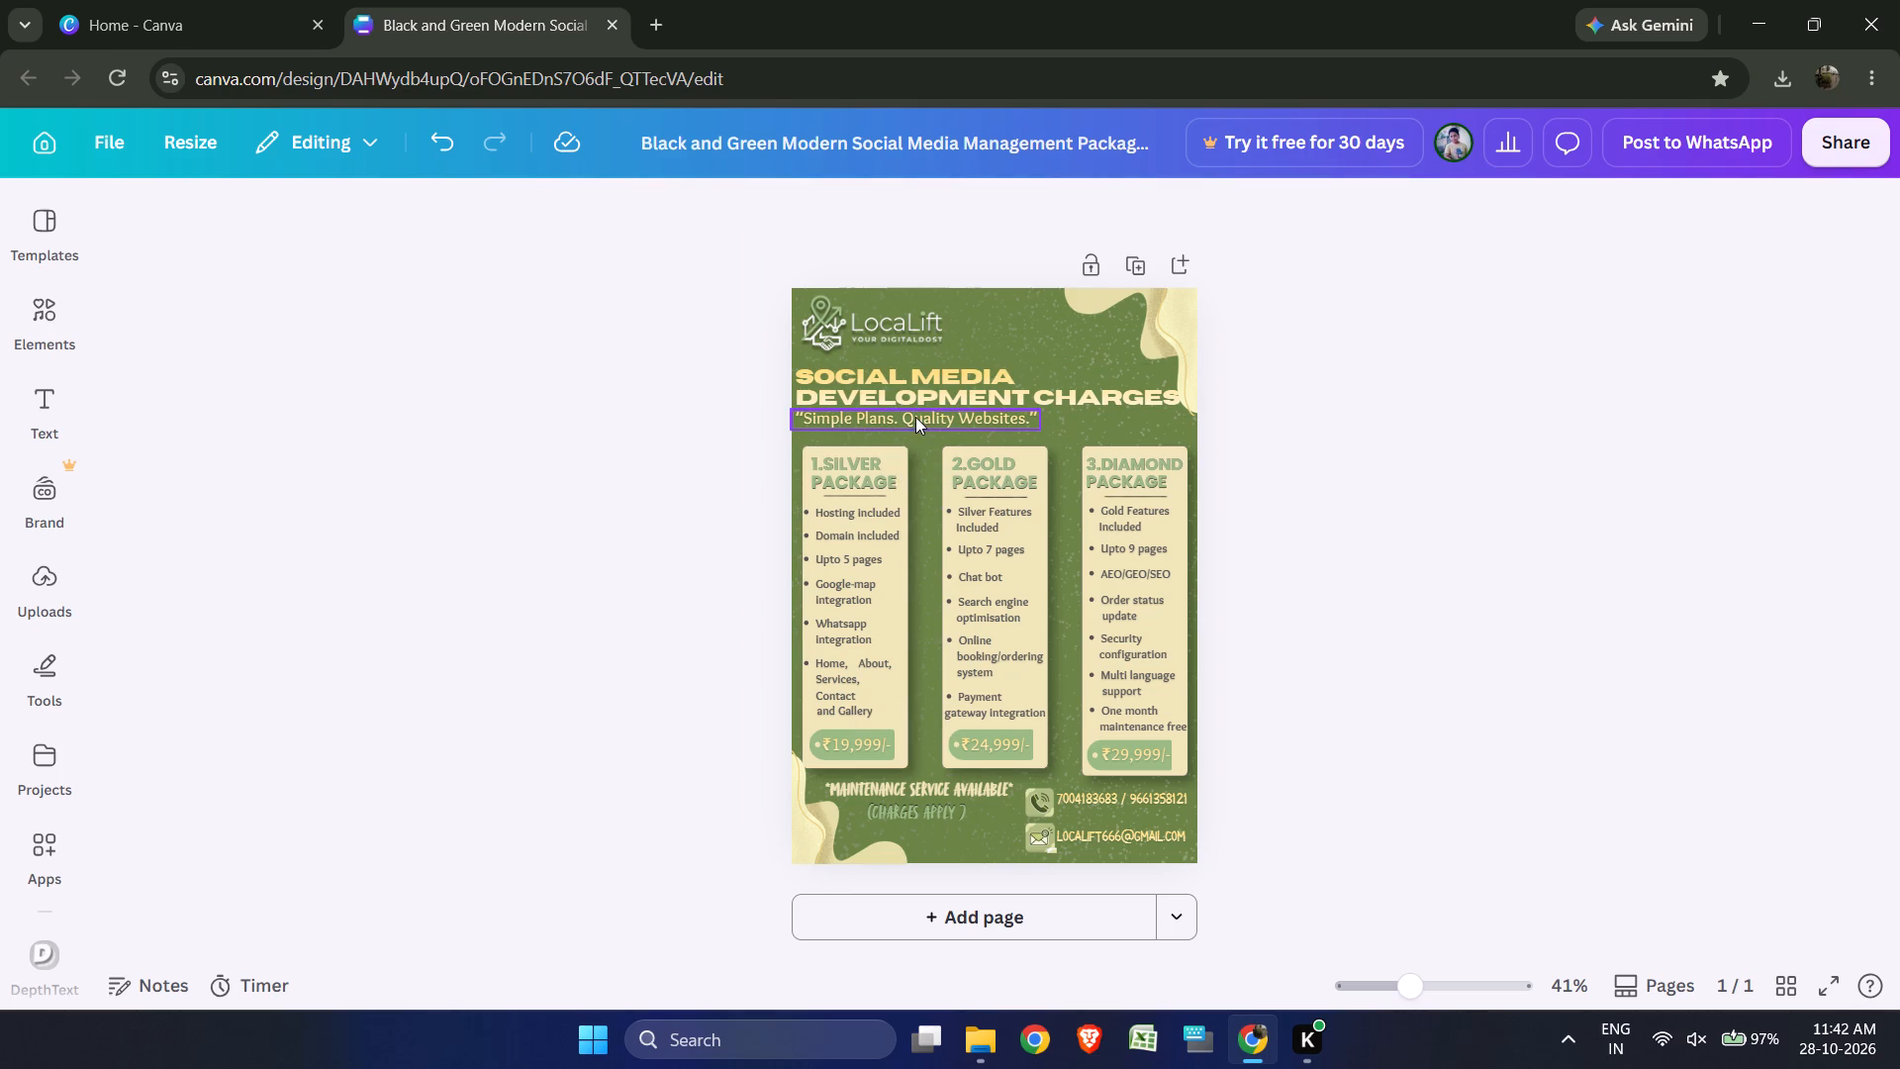
left_click(915, 415)
left_click(1399, 466)
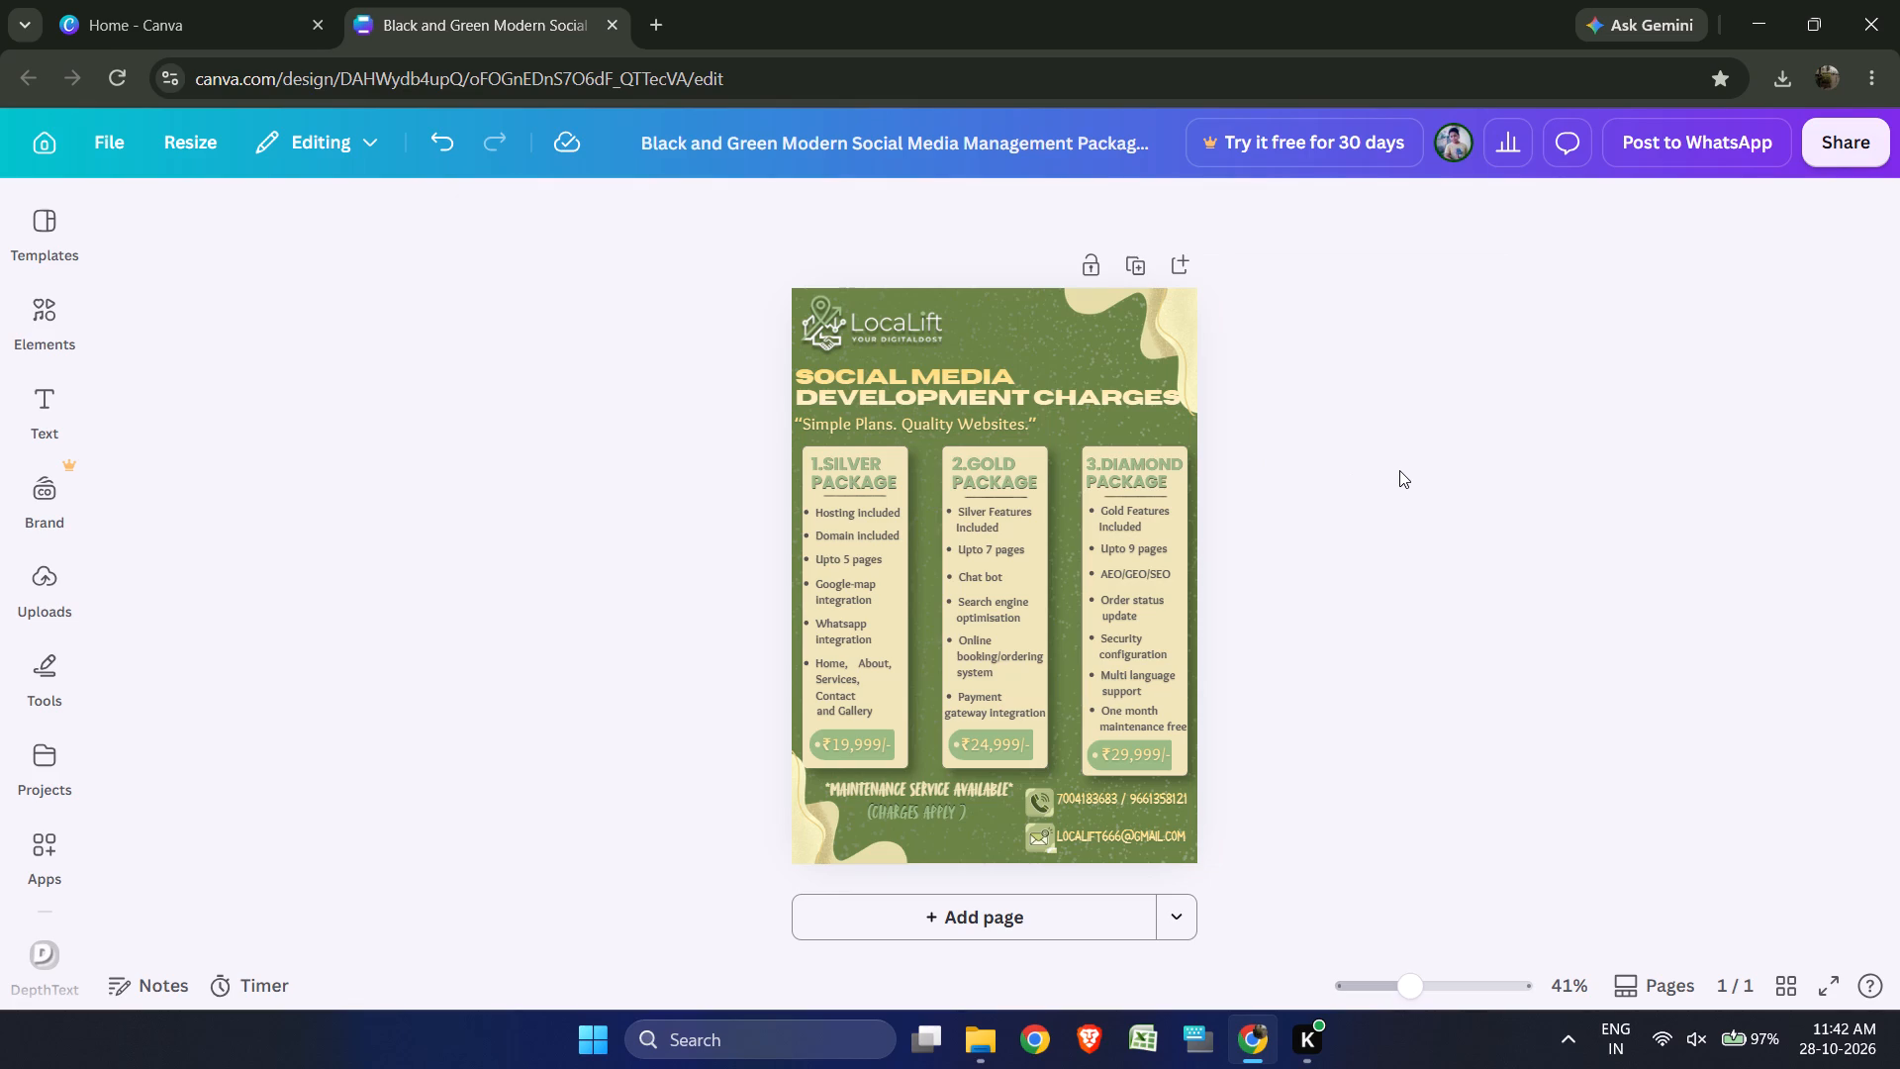
Send the cream wave decoration in the poster's upper right corner one layer backward.
left_click(1163, 333)
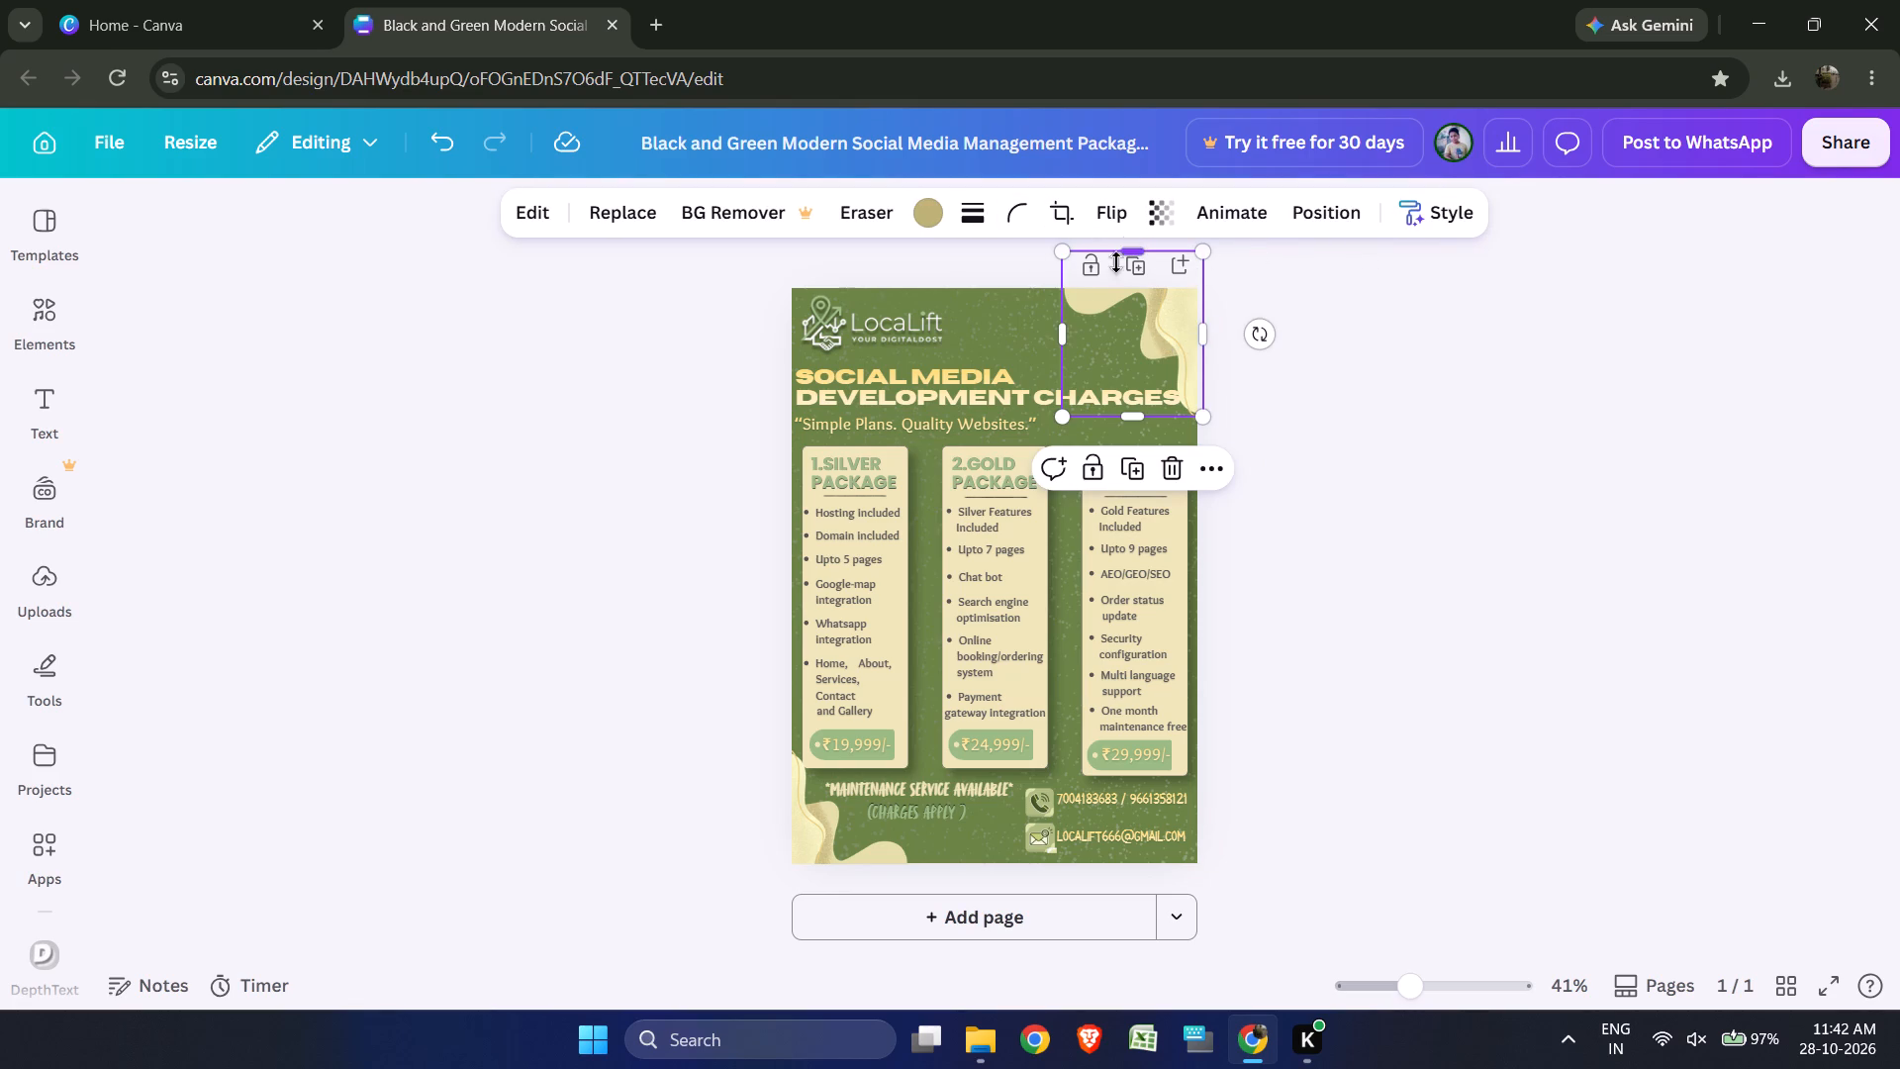
left_click(1211, 482)
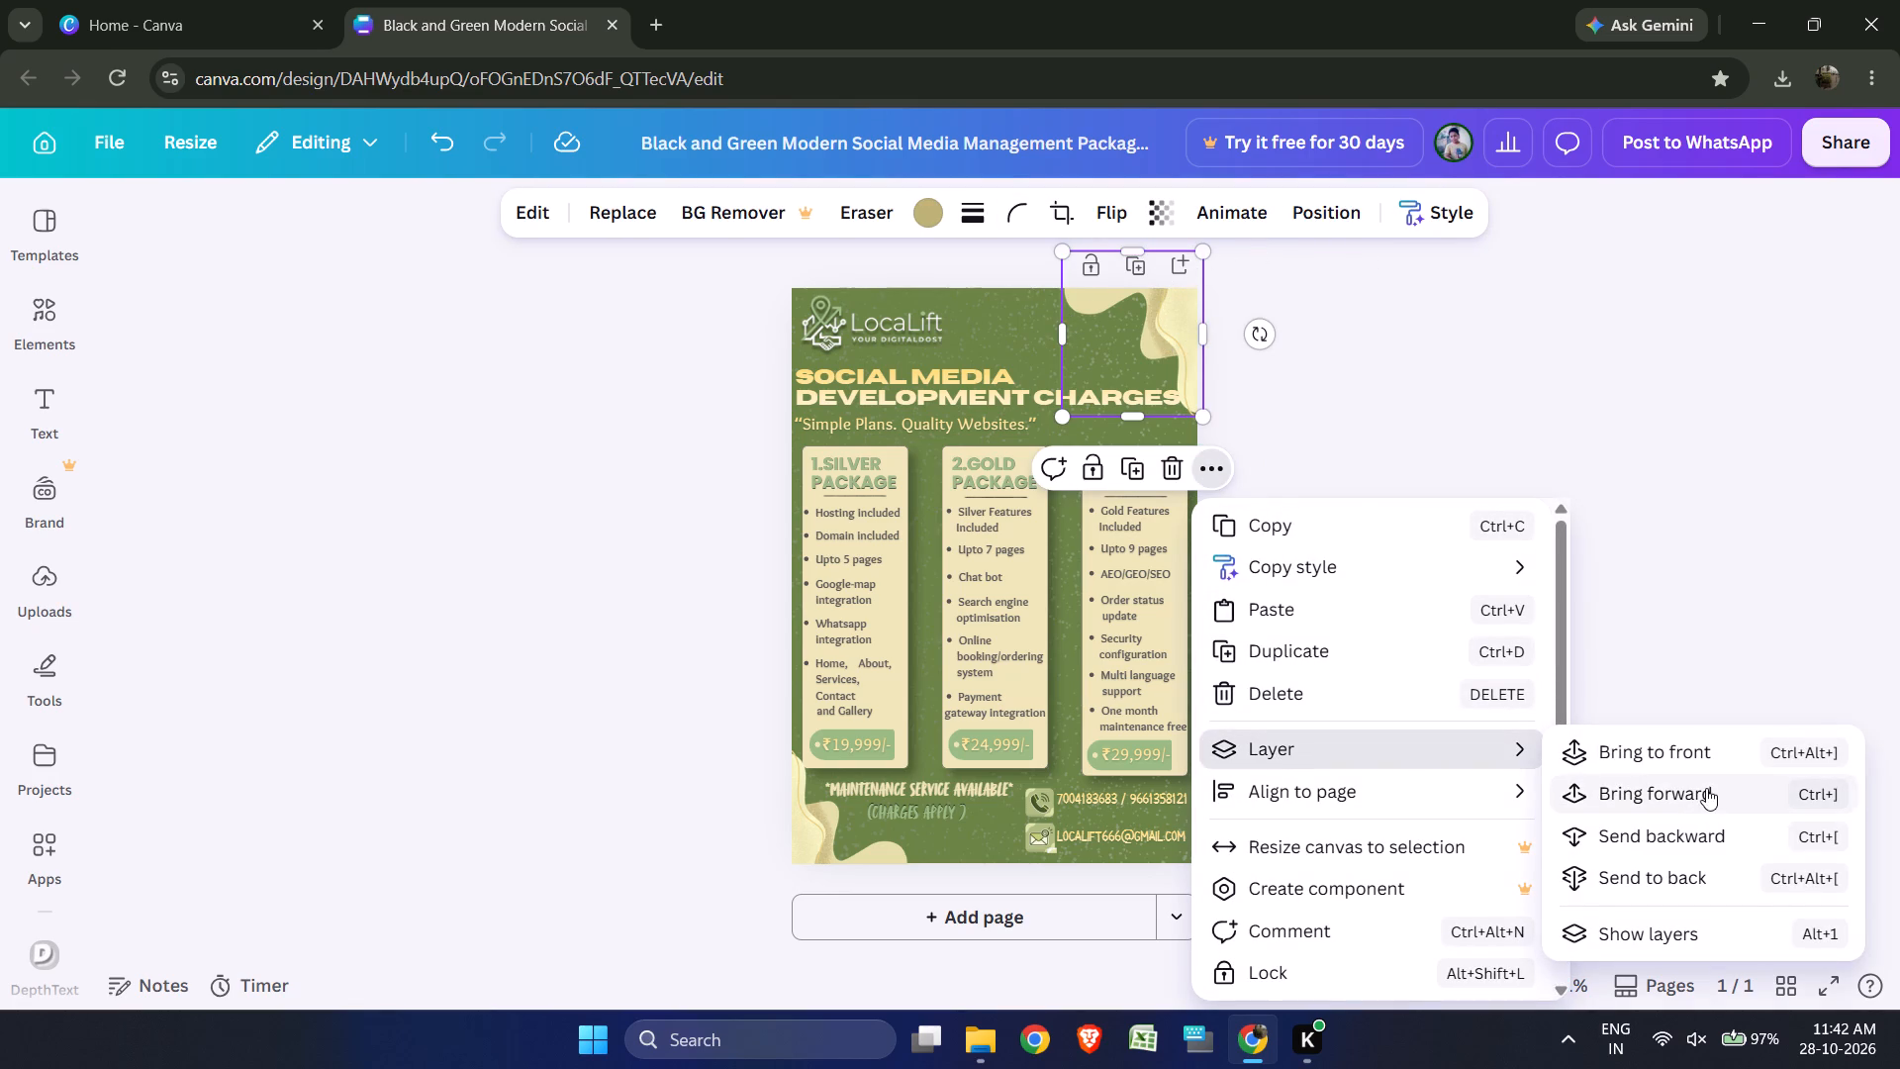
left_click(1649, 837)
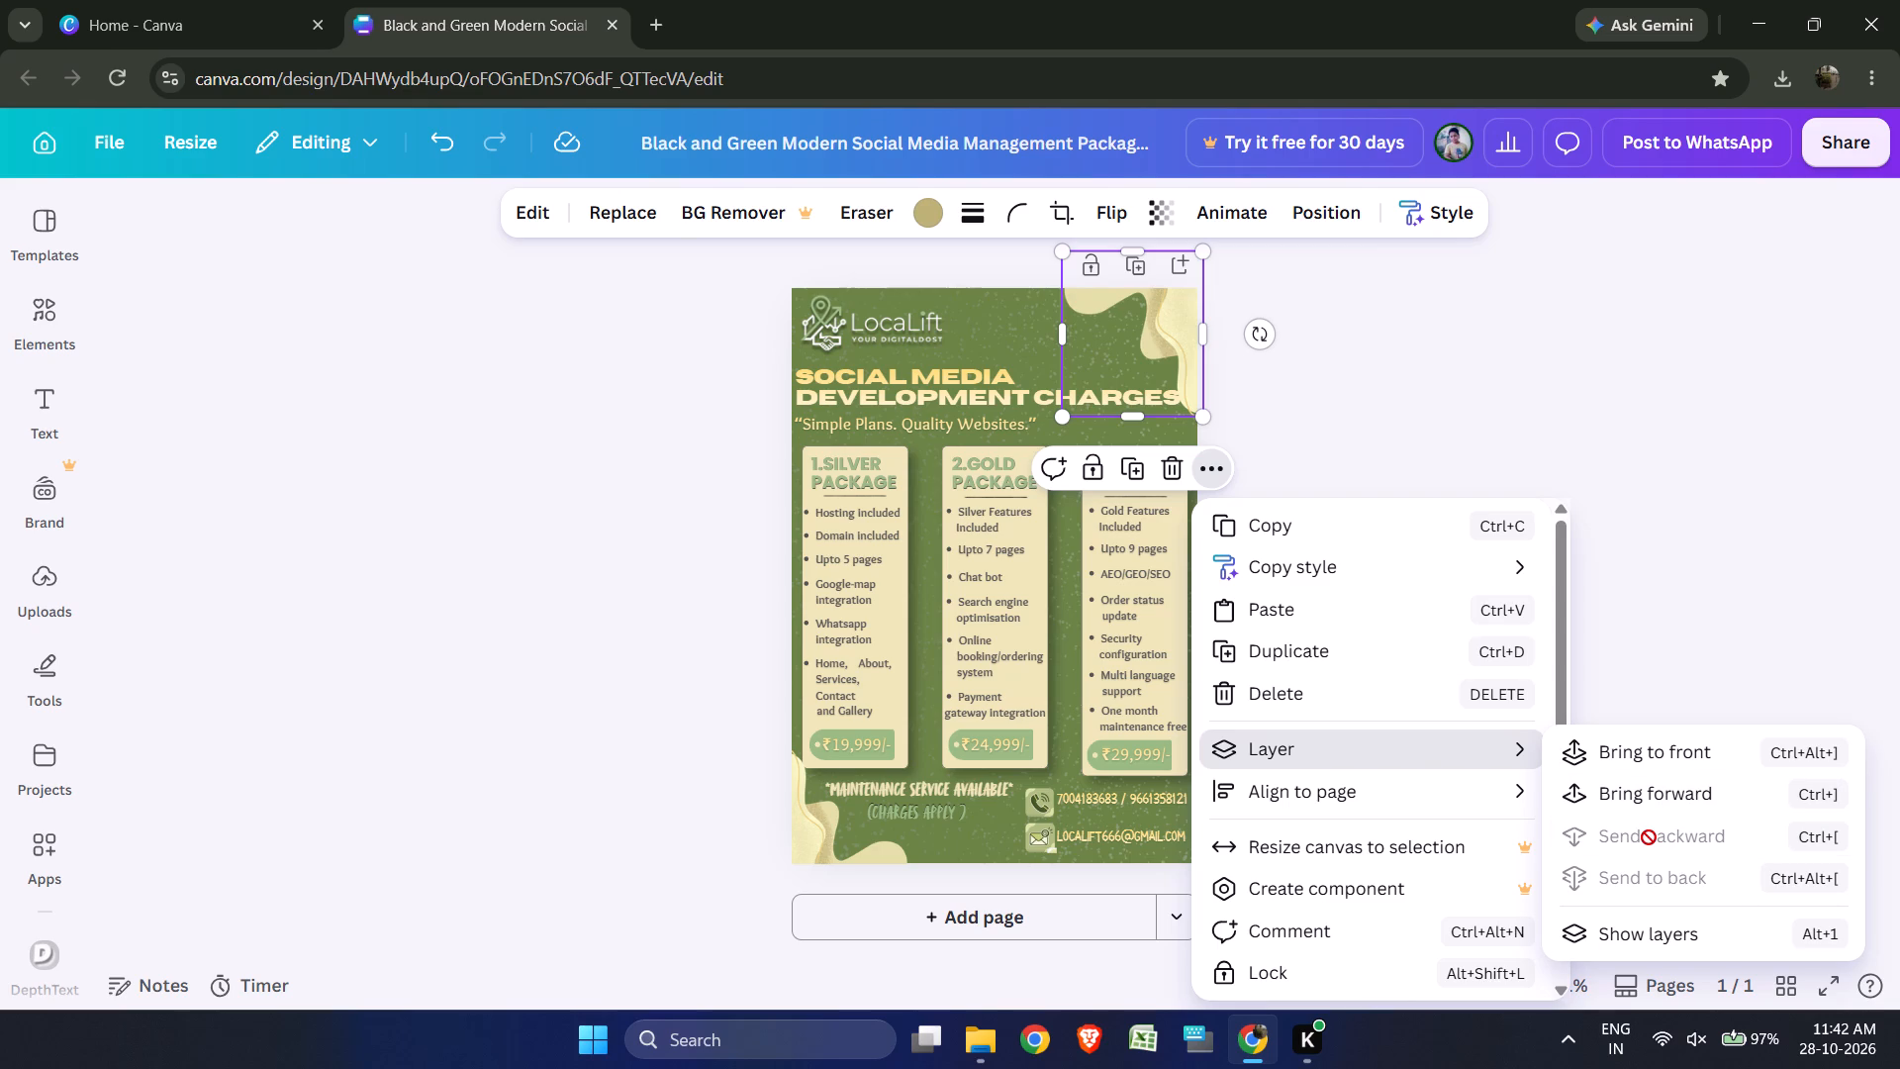
left_click(1522, 410)
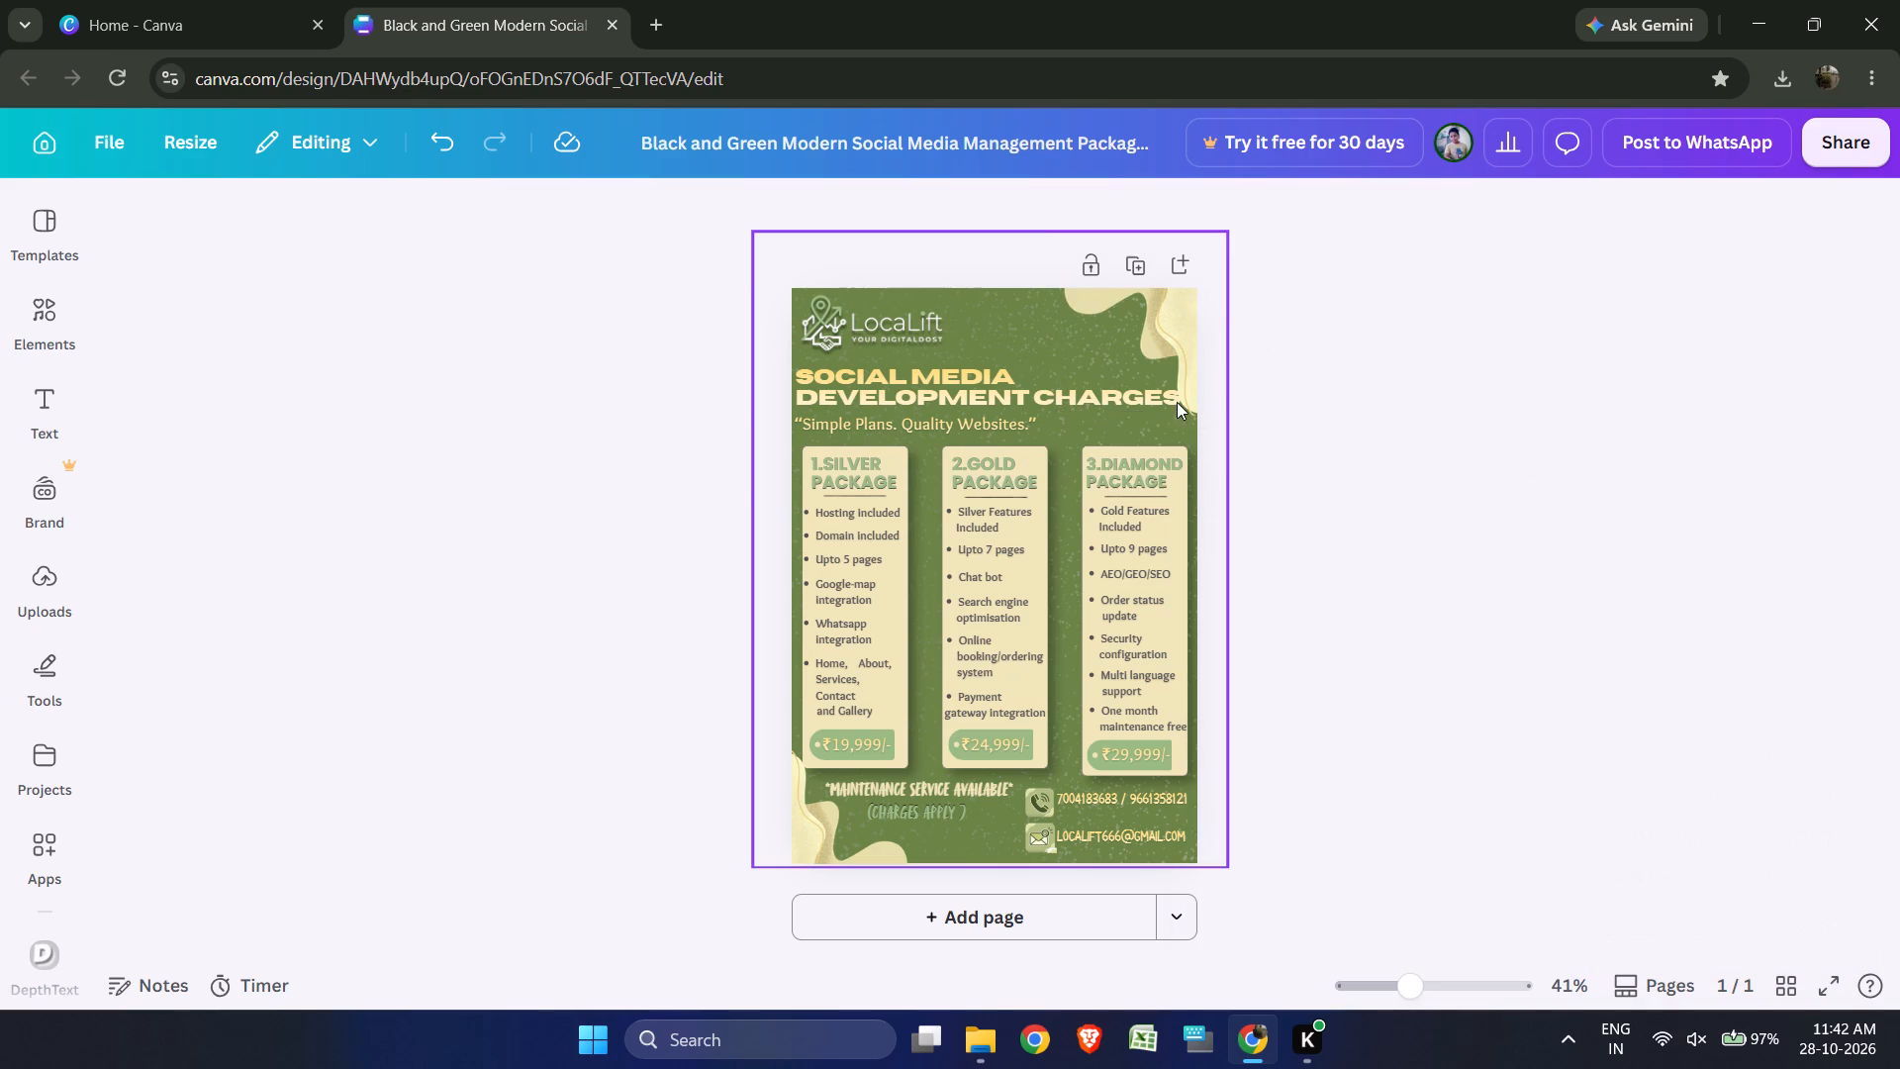
Move the SOCIAL MEDIA DEVELOPMENT CHARGES heading left, up against the poster's left edge.
left_click(1151, 399)
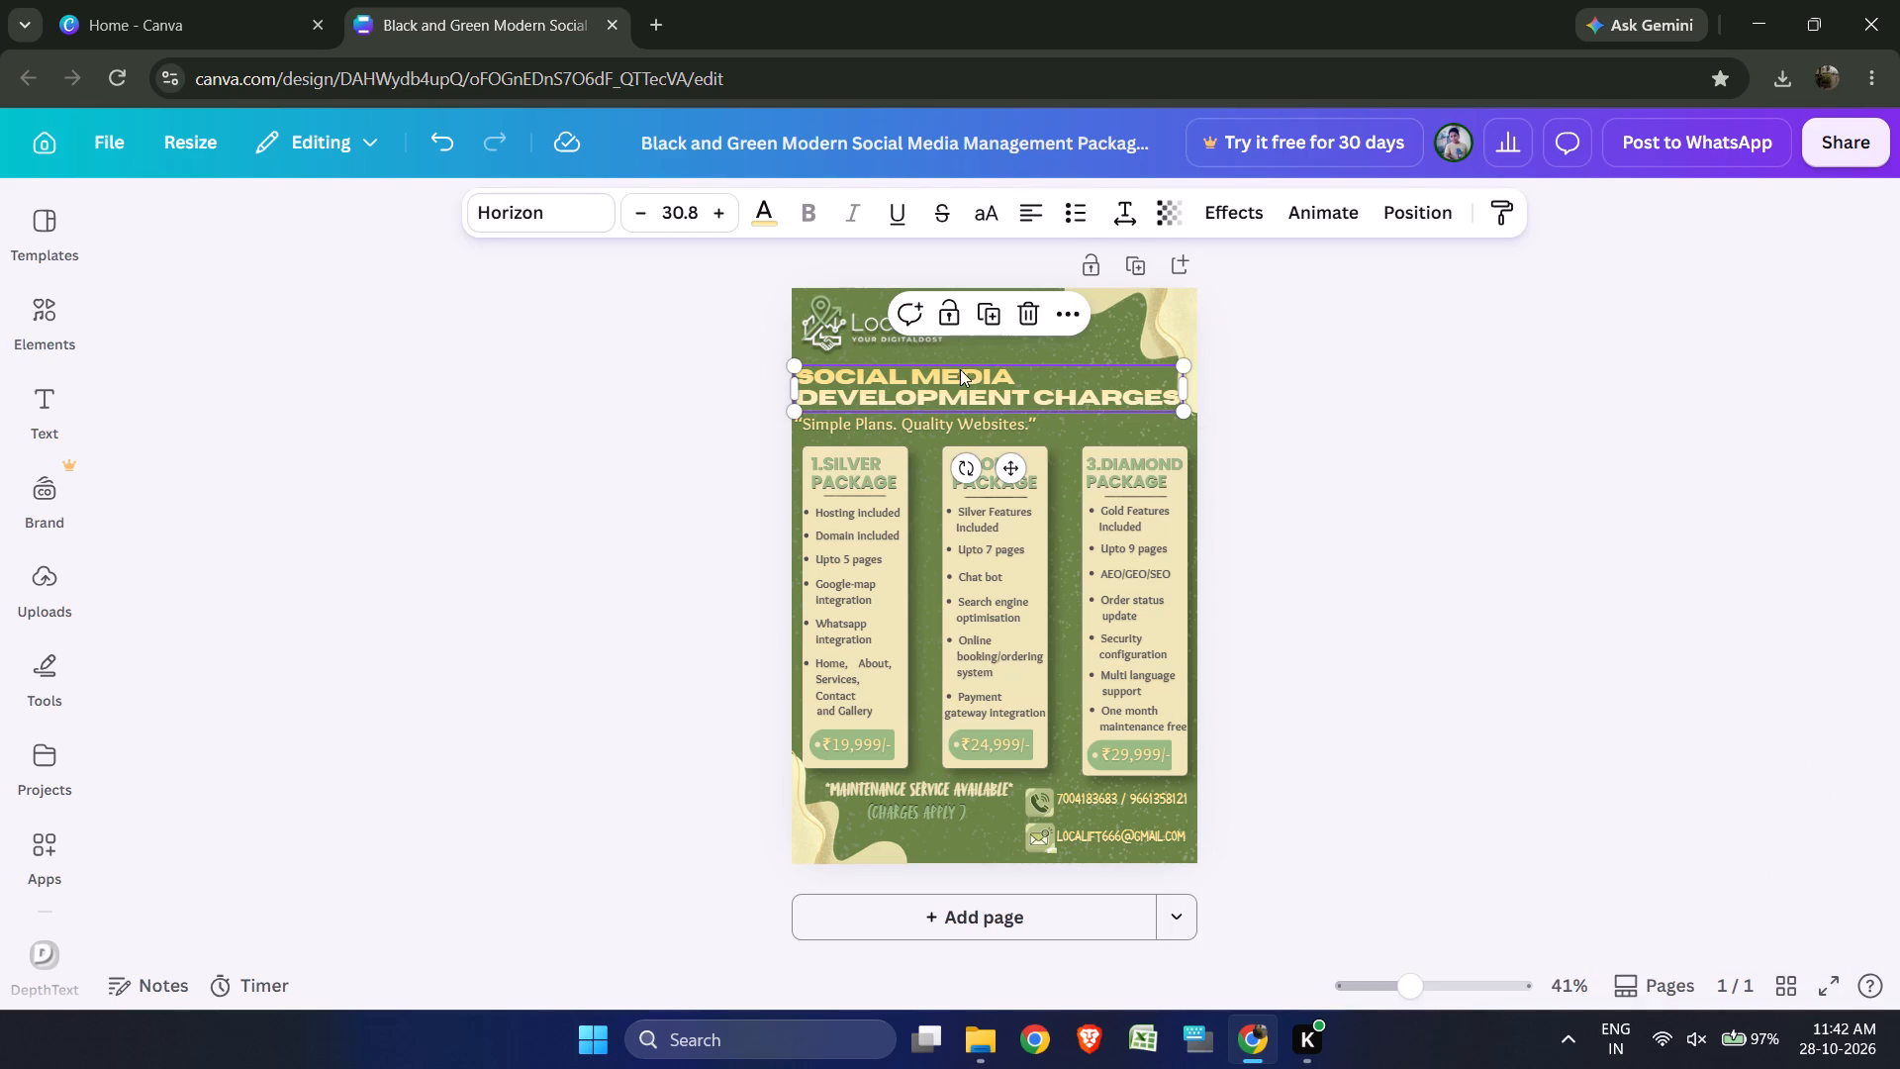
left_click(934, 383)
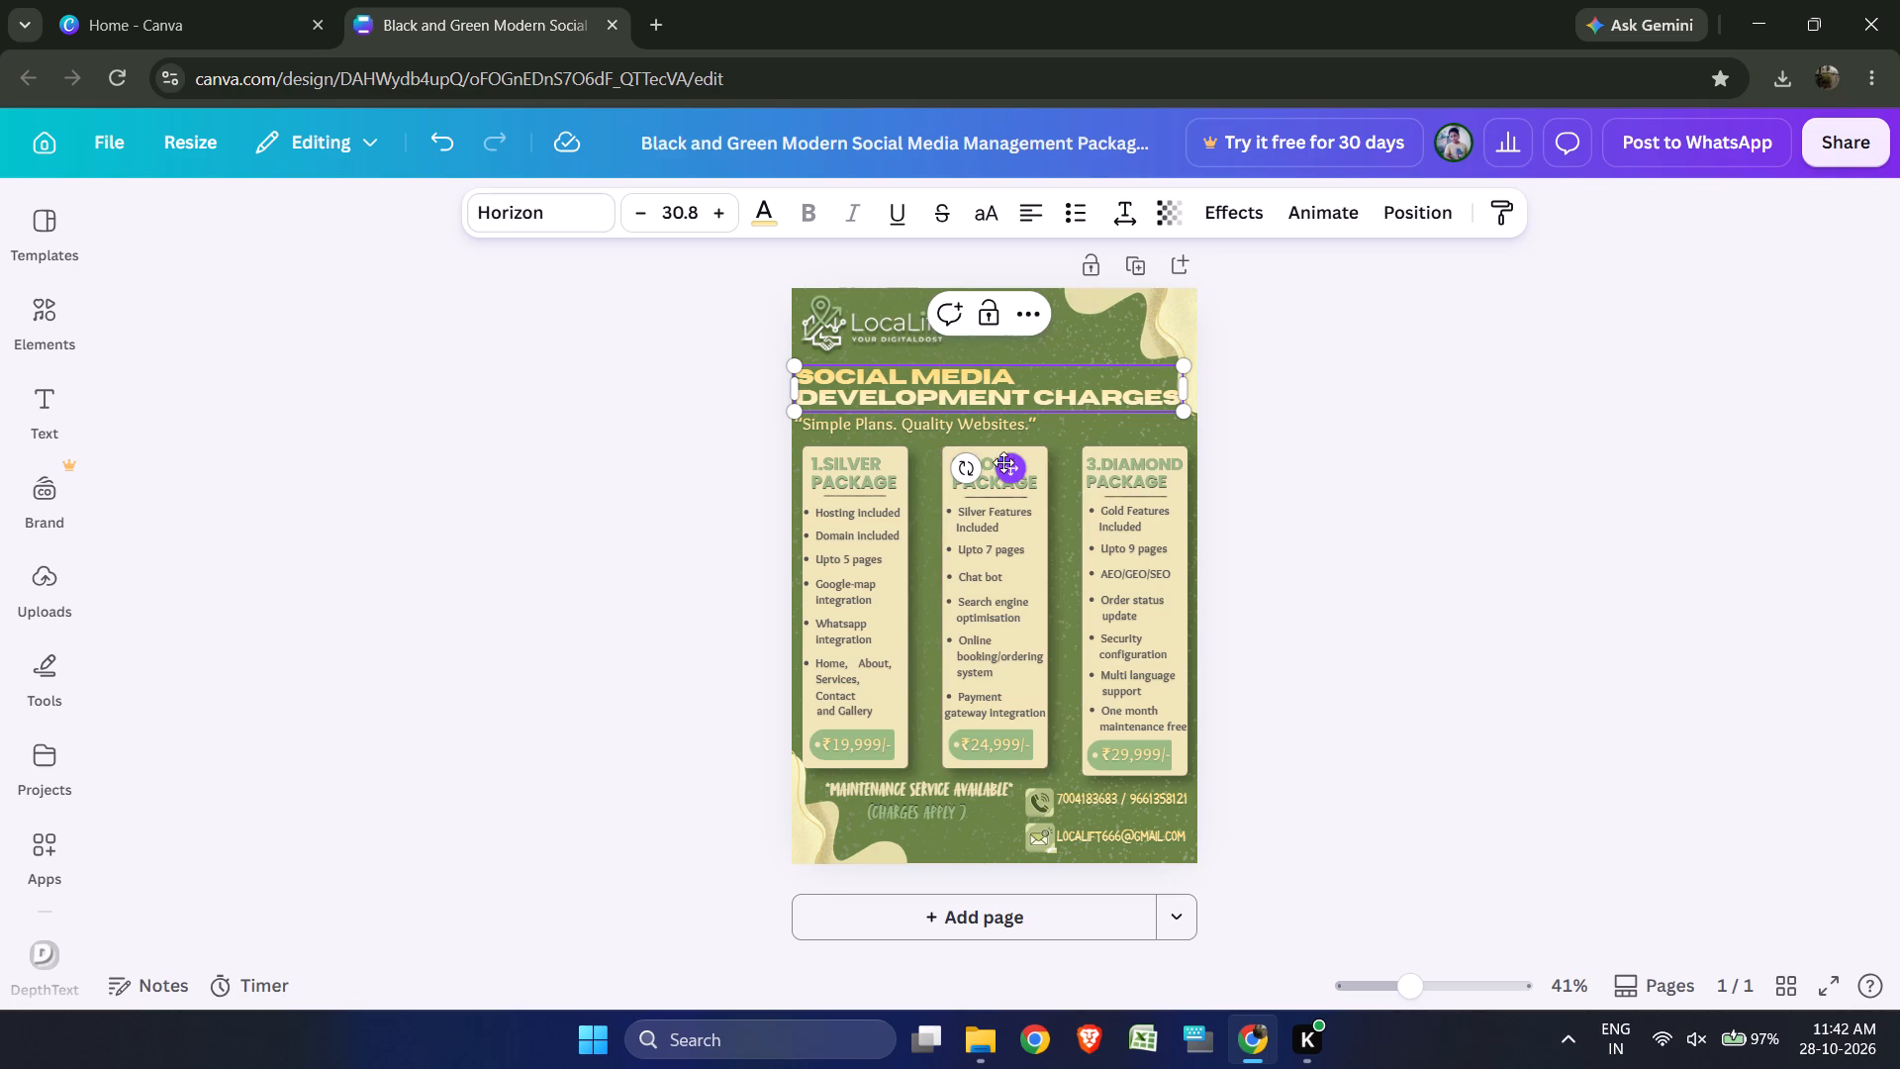
left_click(1005, 472)
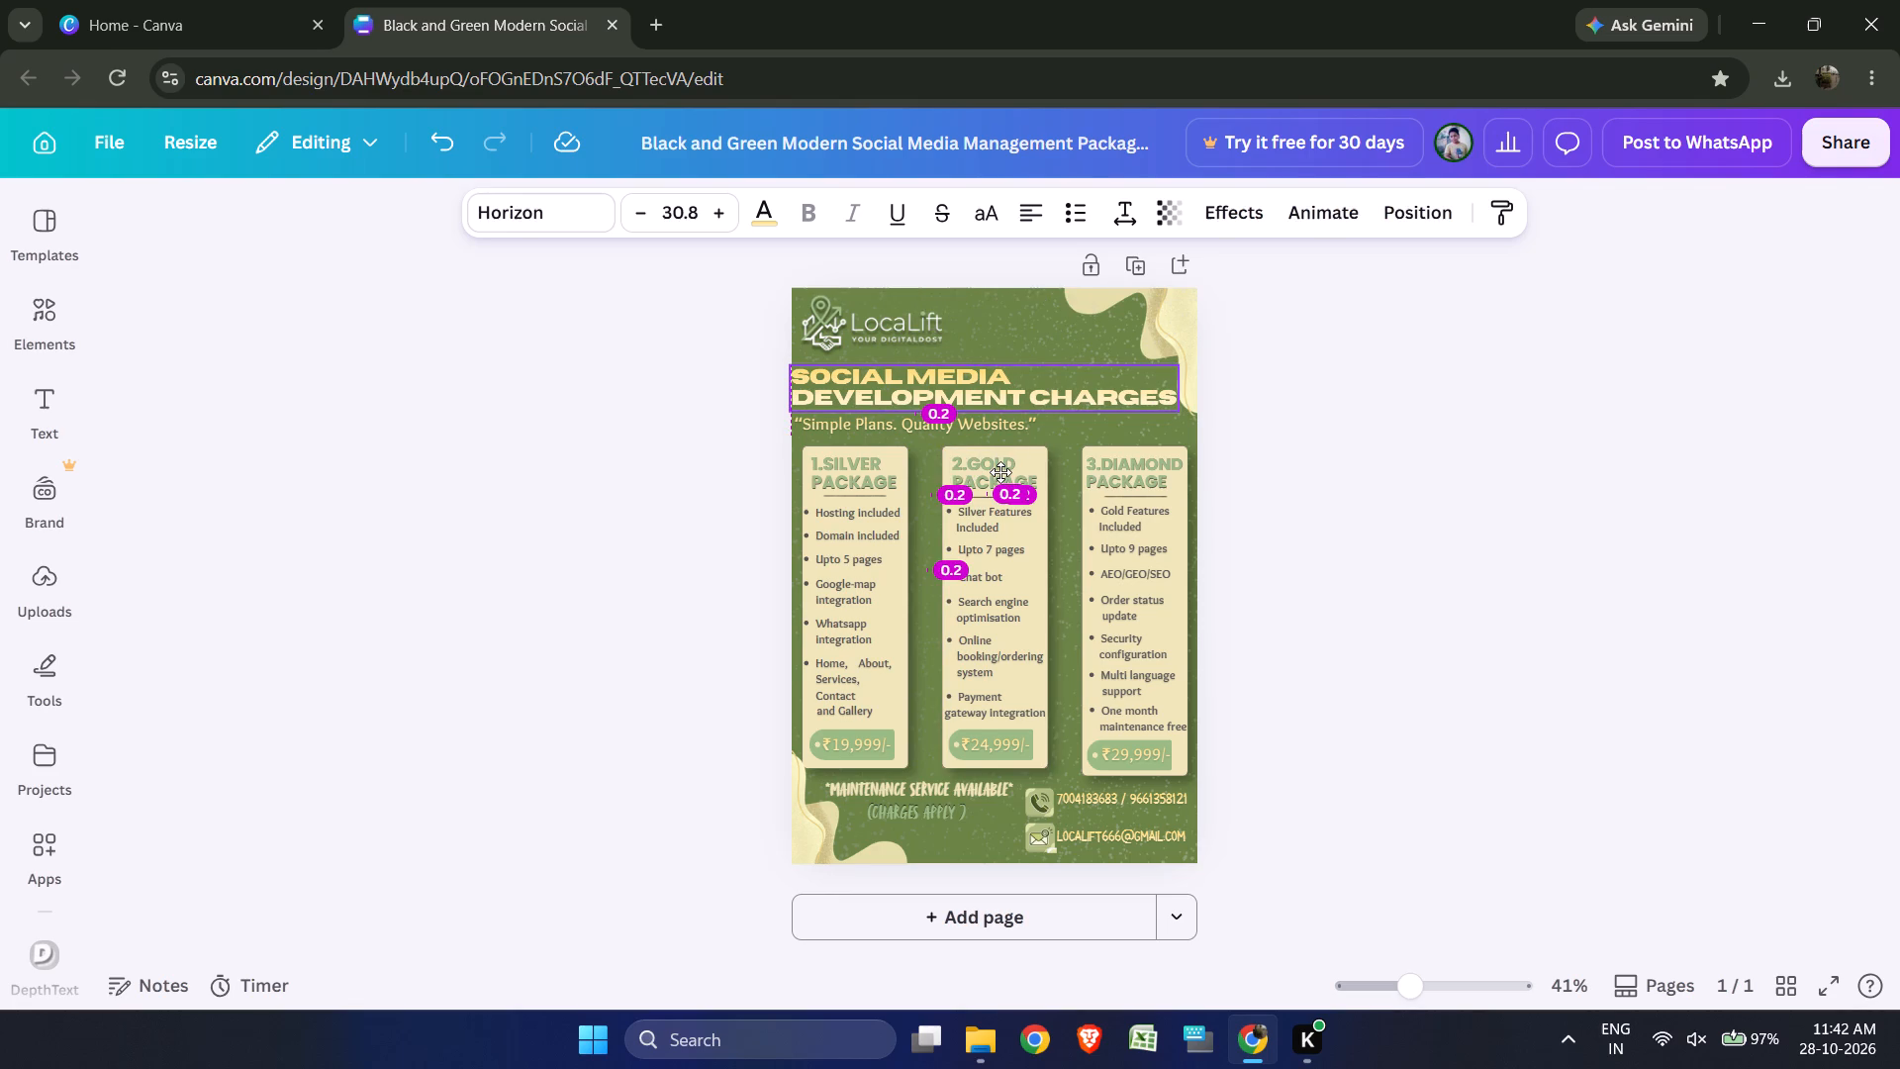
left_click(1609, 504)
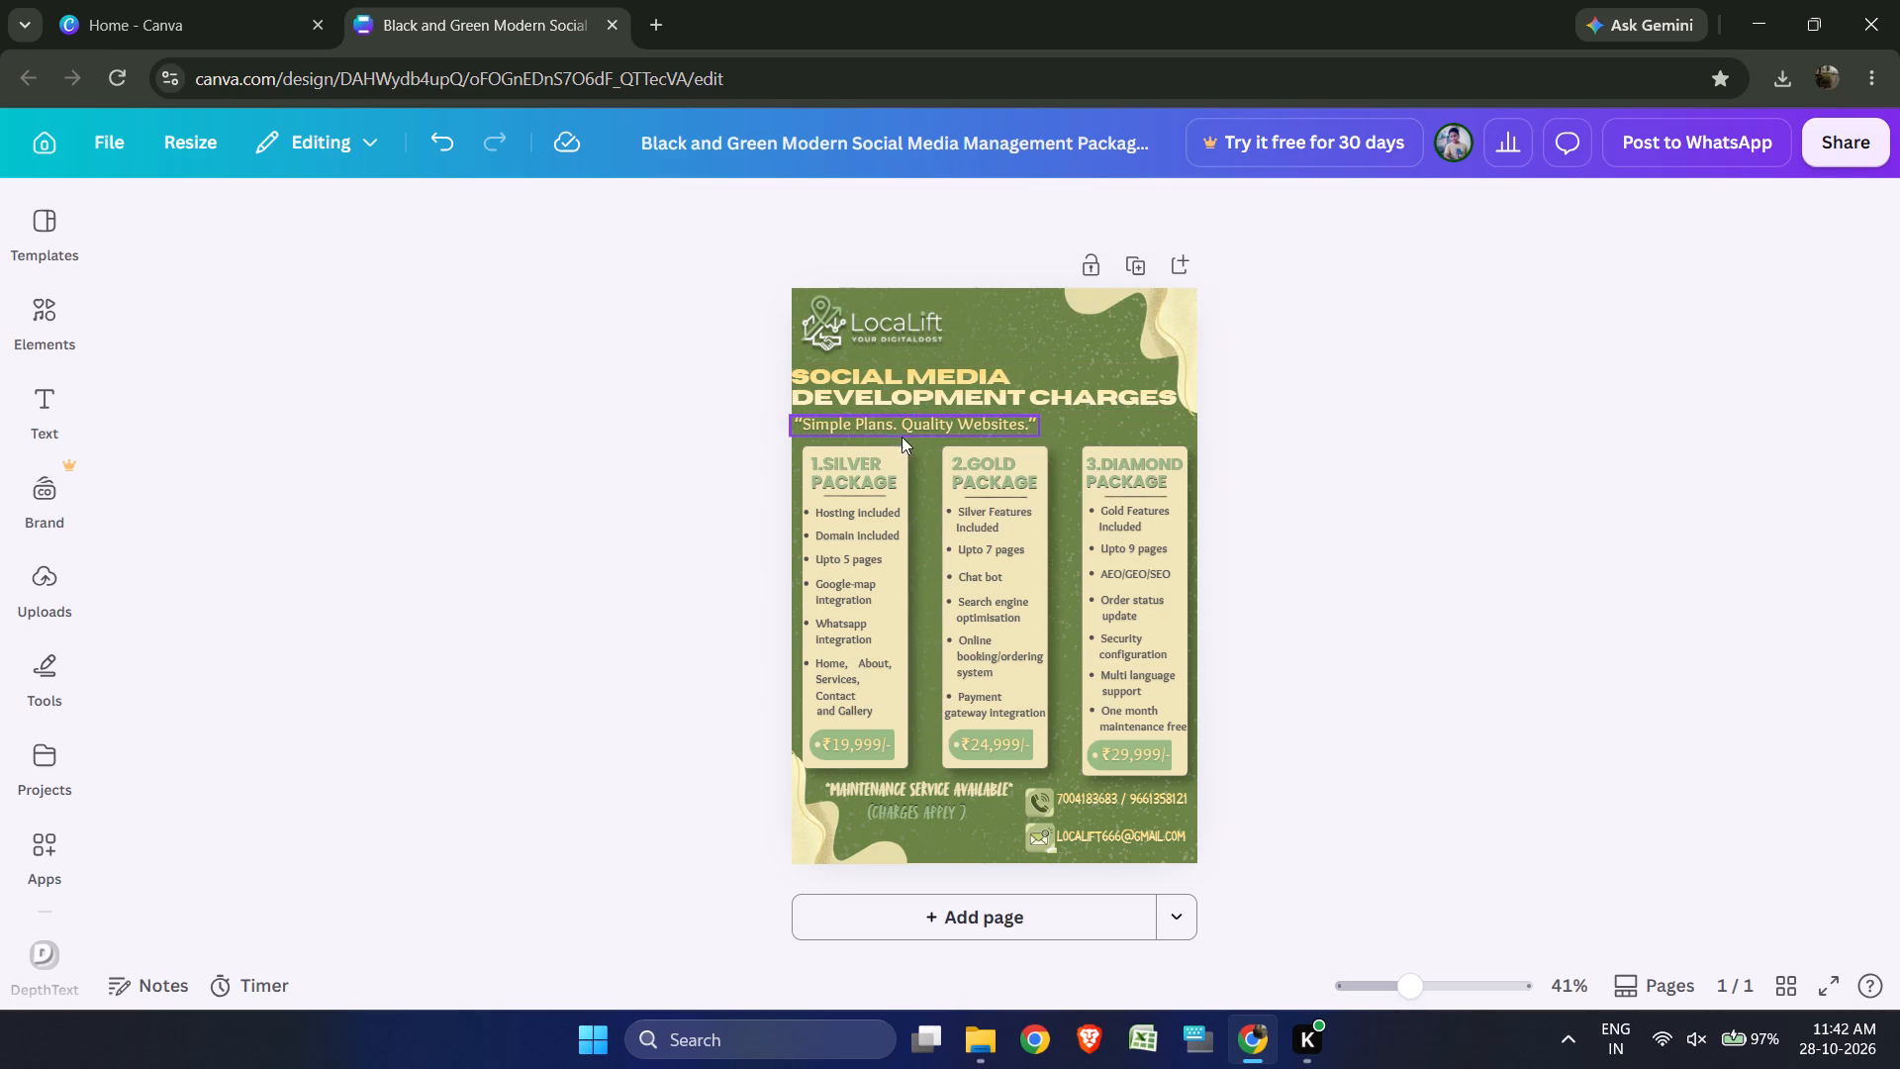
Shift the tagline left to line up with the heading and lower it to just above the package cards.
left_click(890, 429)
left_click(1396, 436)
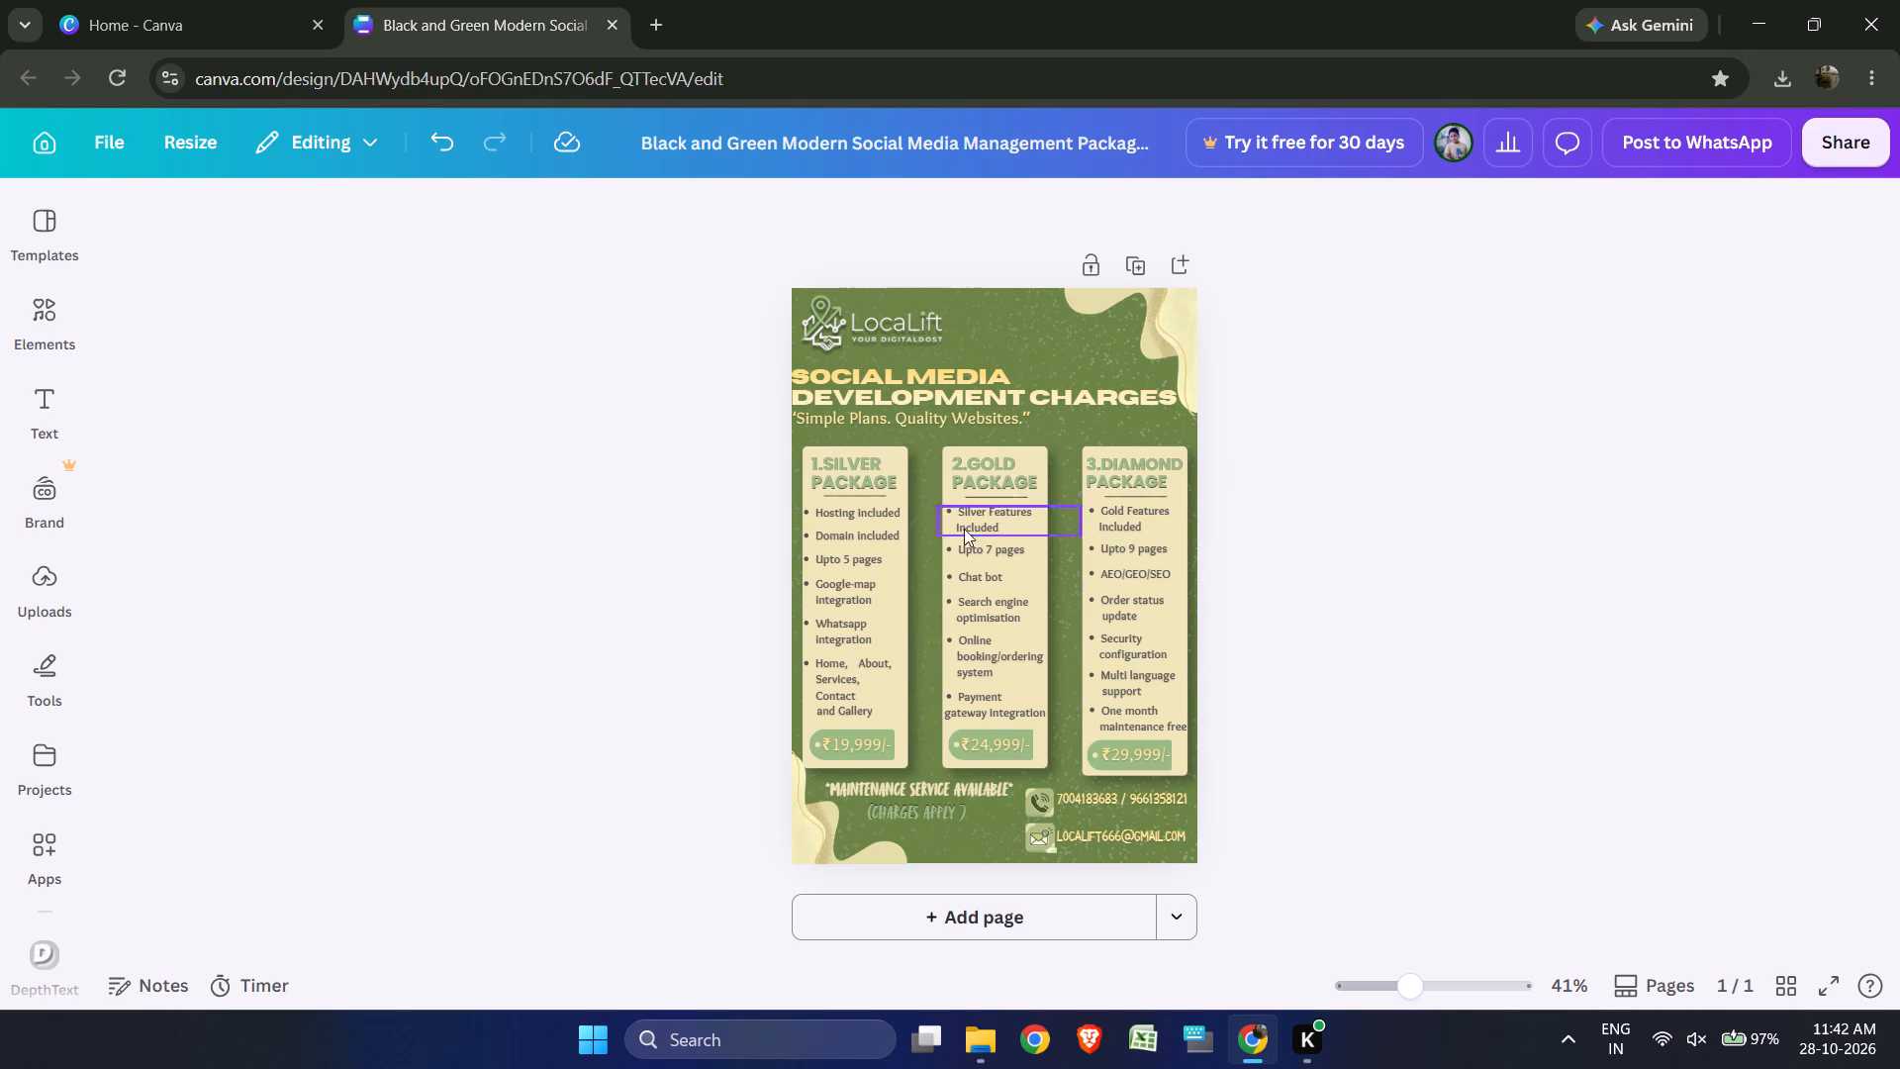
left_click_drag(853, 419, 854, 418)
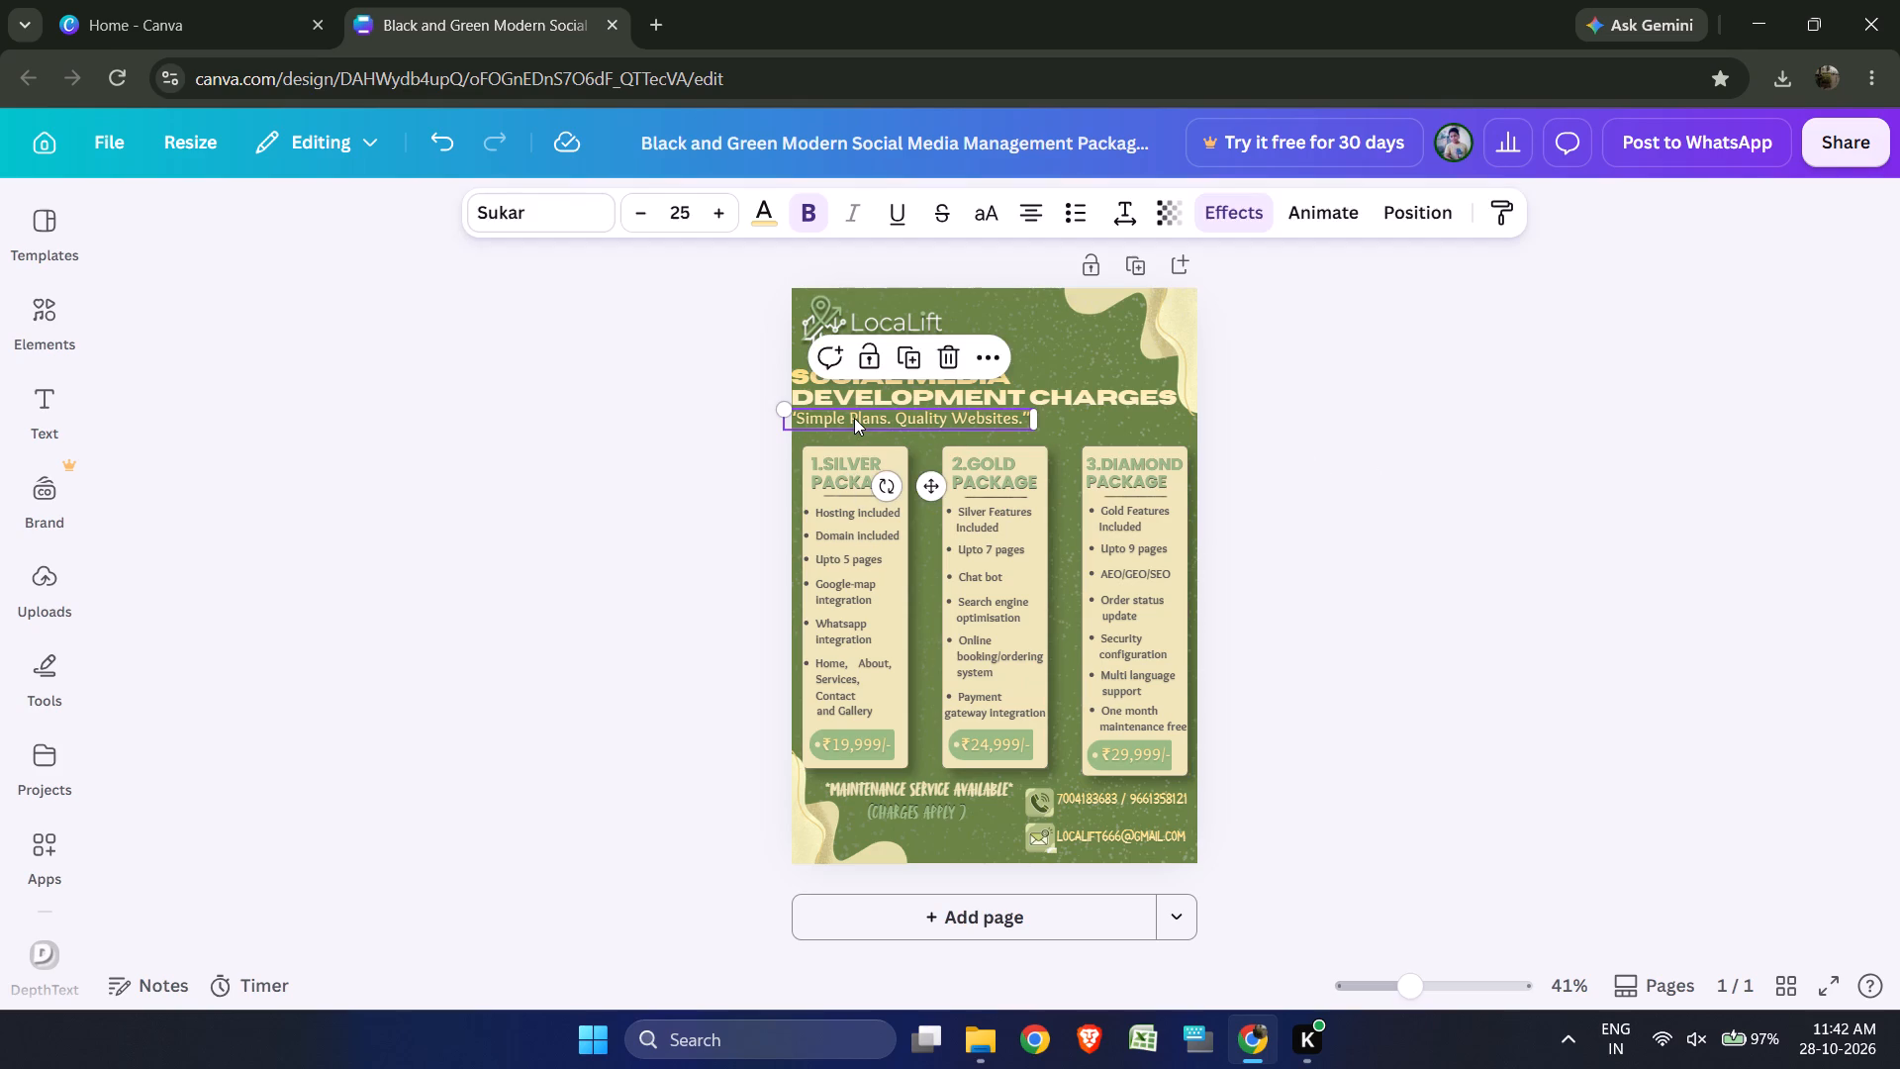
left_click_drag(854, 418, 854, 431)
Lower the heading to sit directly above the tagline and centre it horizontally on the poster.
left_click(1061, 382)
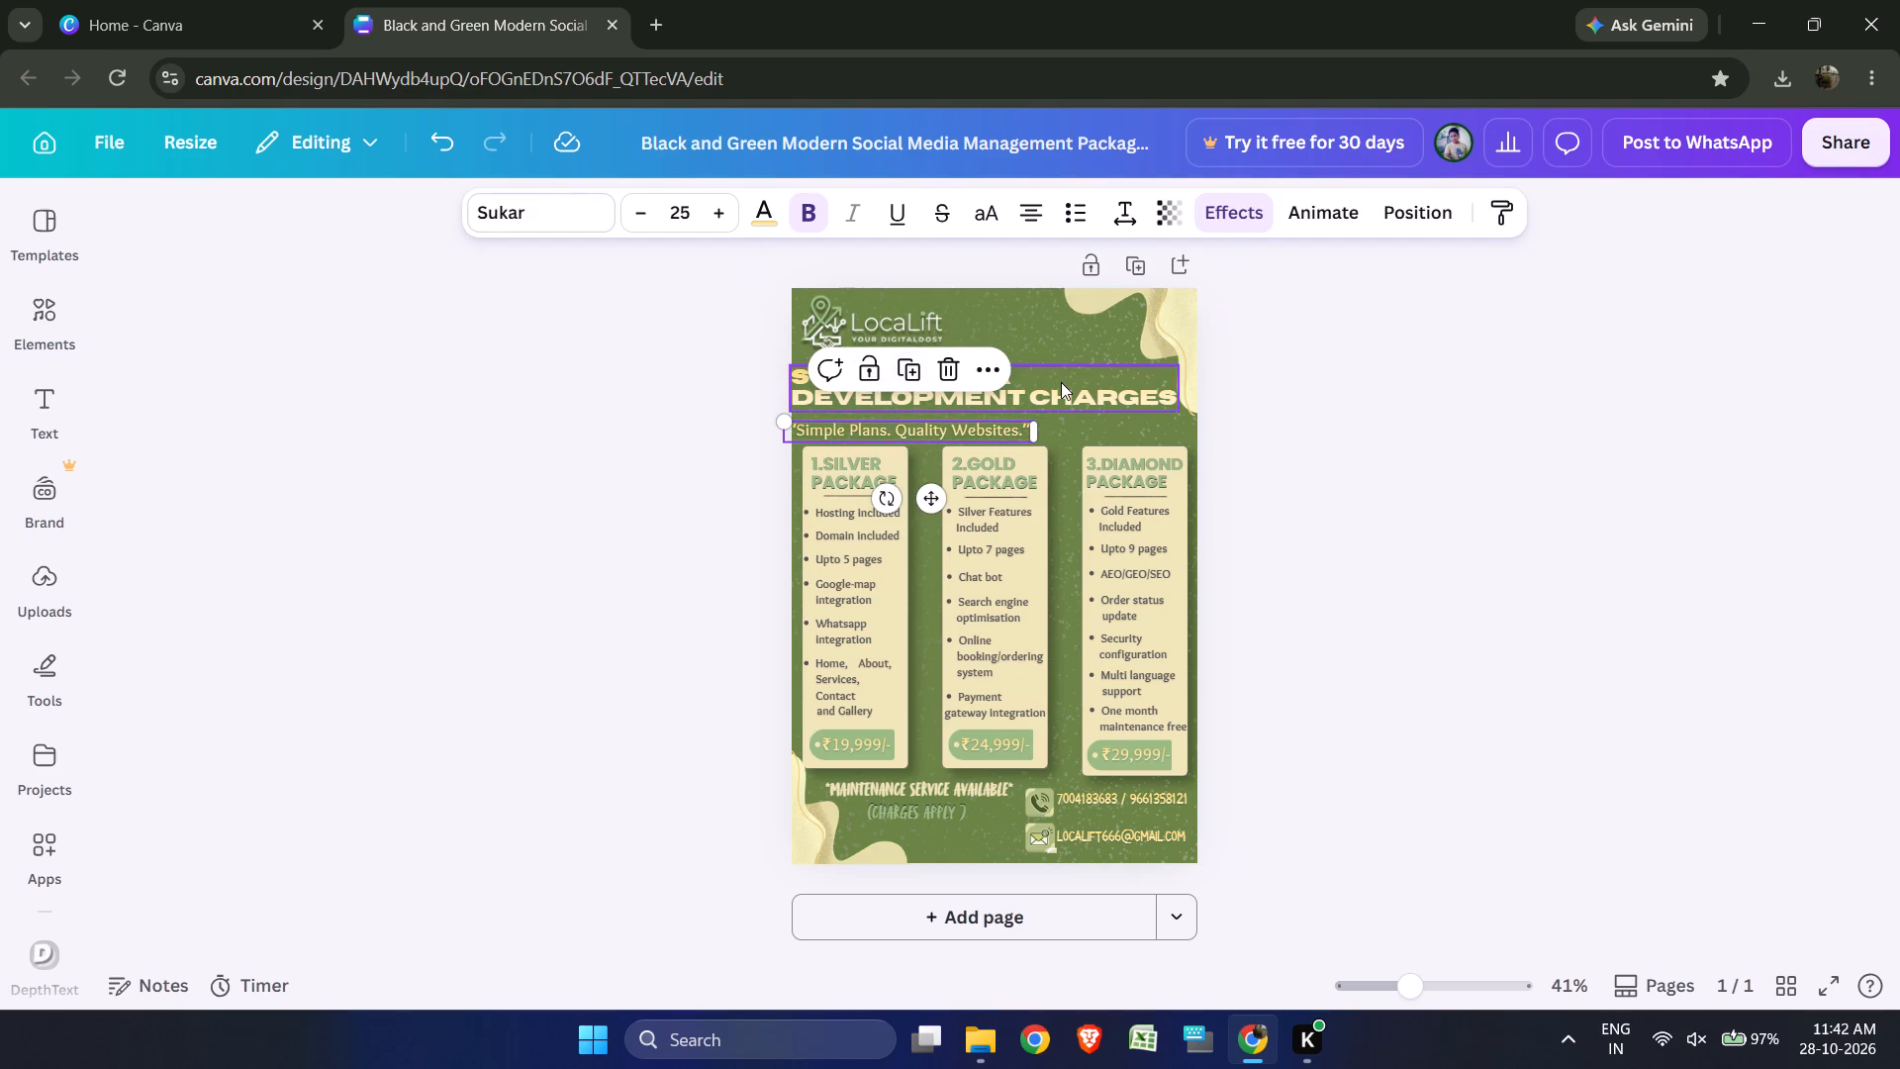
left_click_drag(1061, 382, 1060, 392)
left_click(1475, 402)
left_click(968, 407)
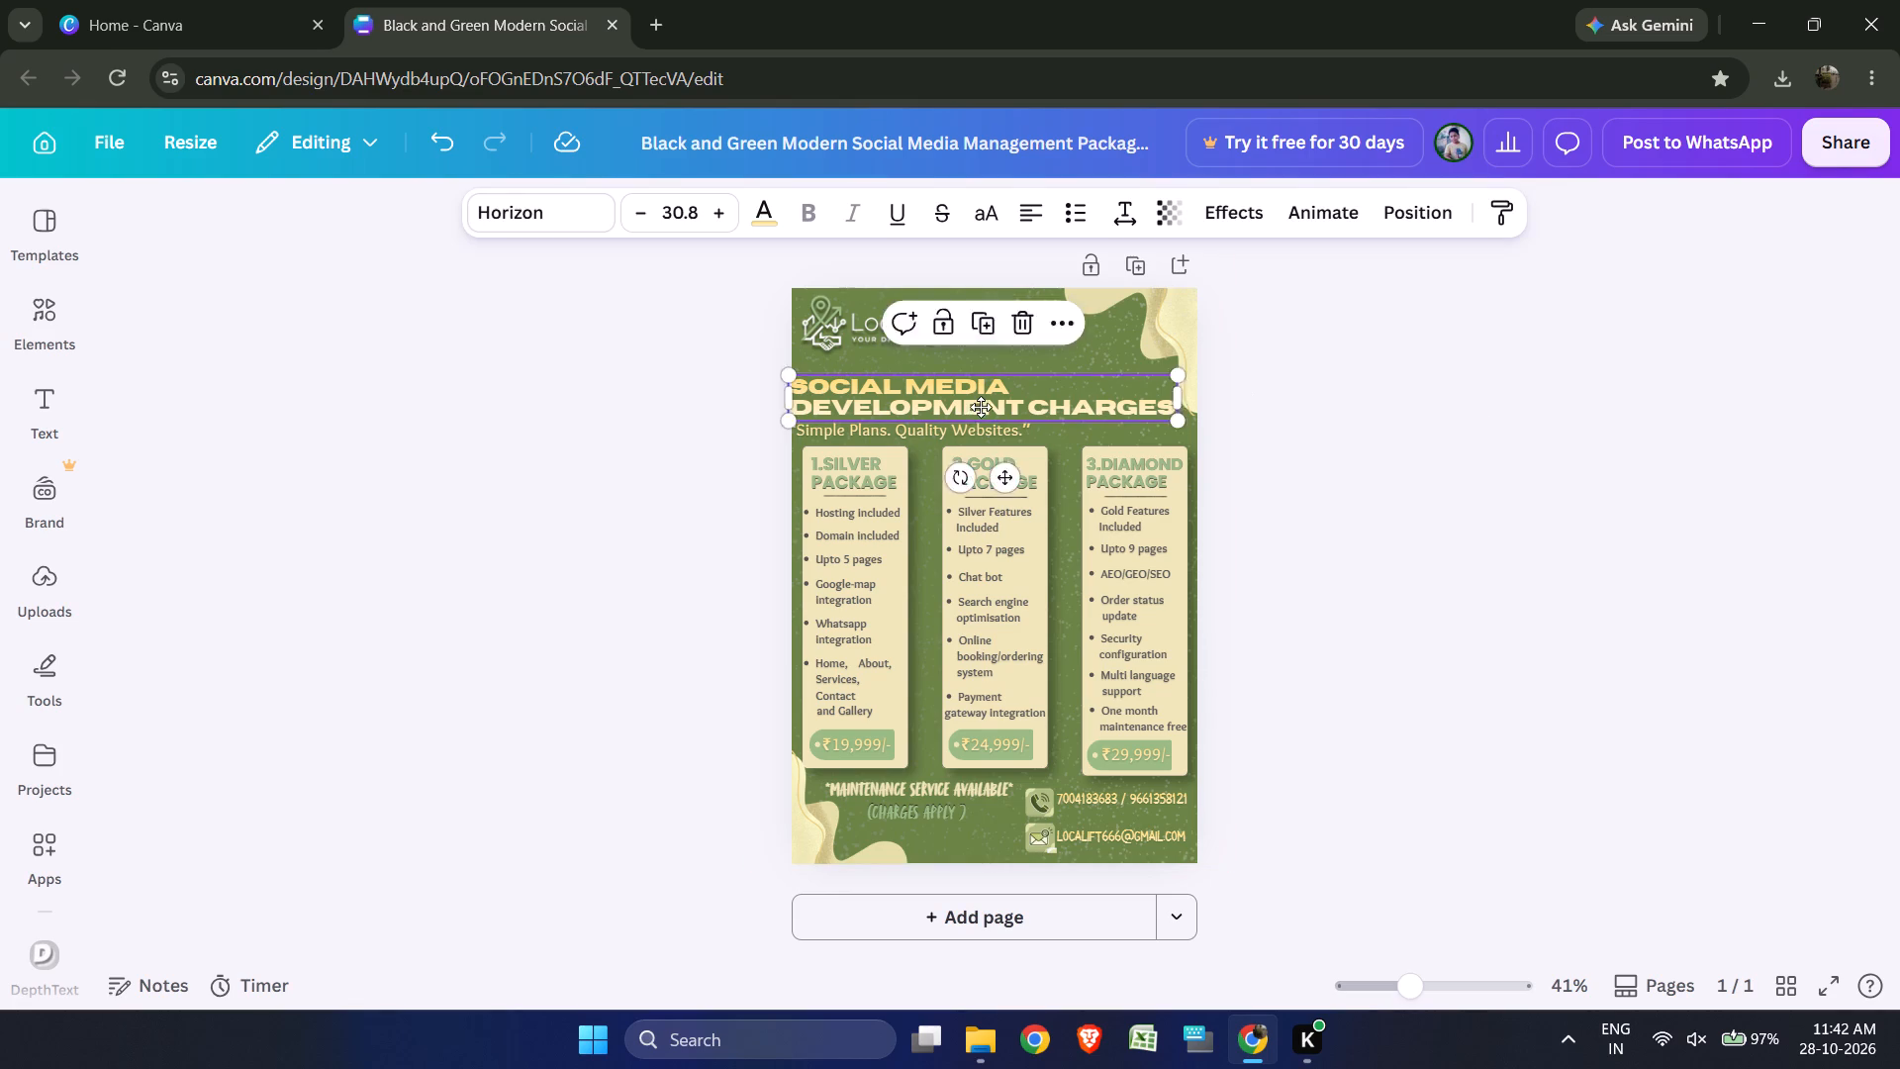
left_click(1438, 397)
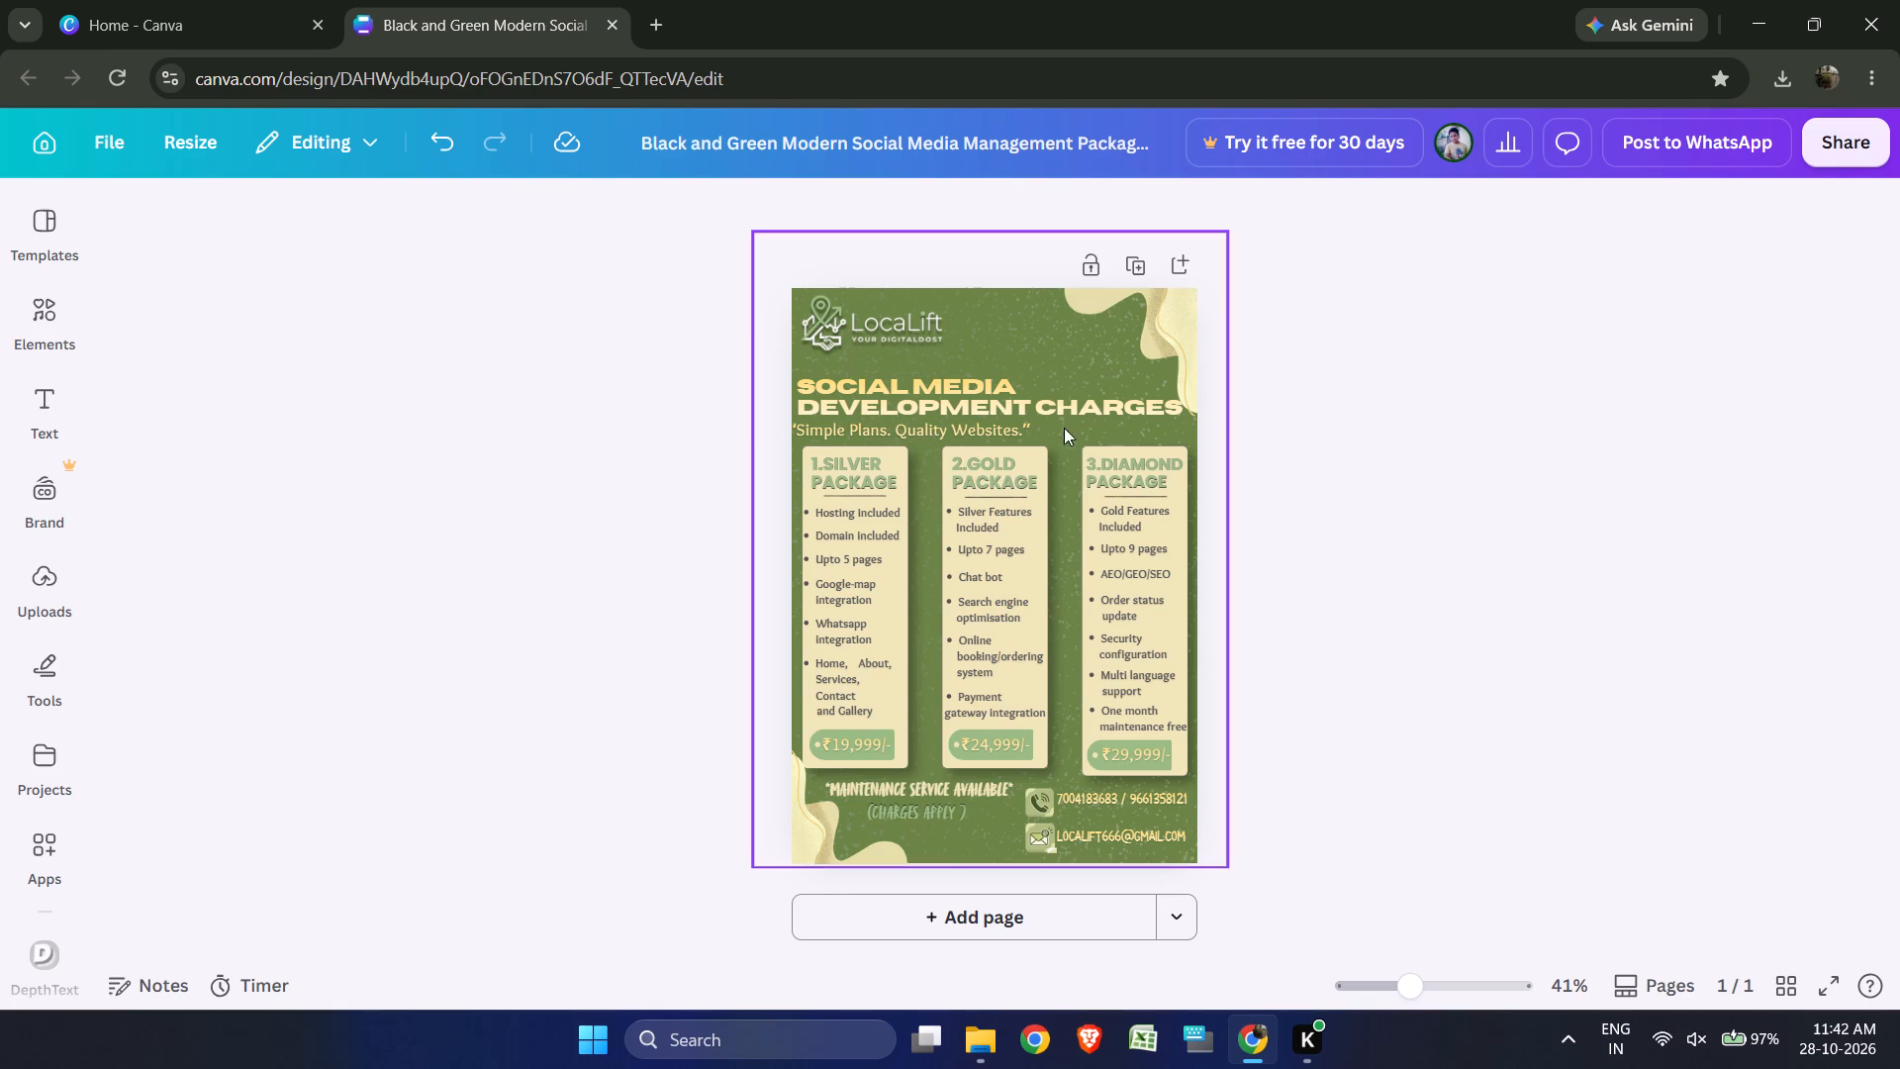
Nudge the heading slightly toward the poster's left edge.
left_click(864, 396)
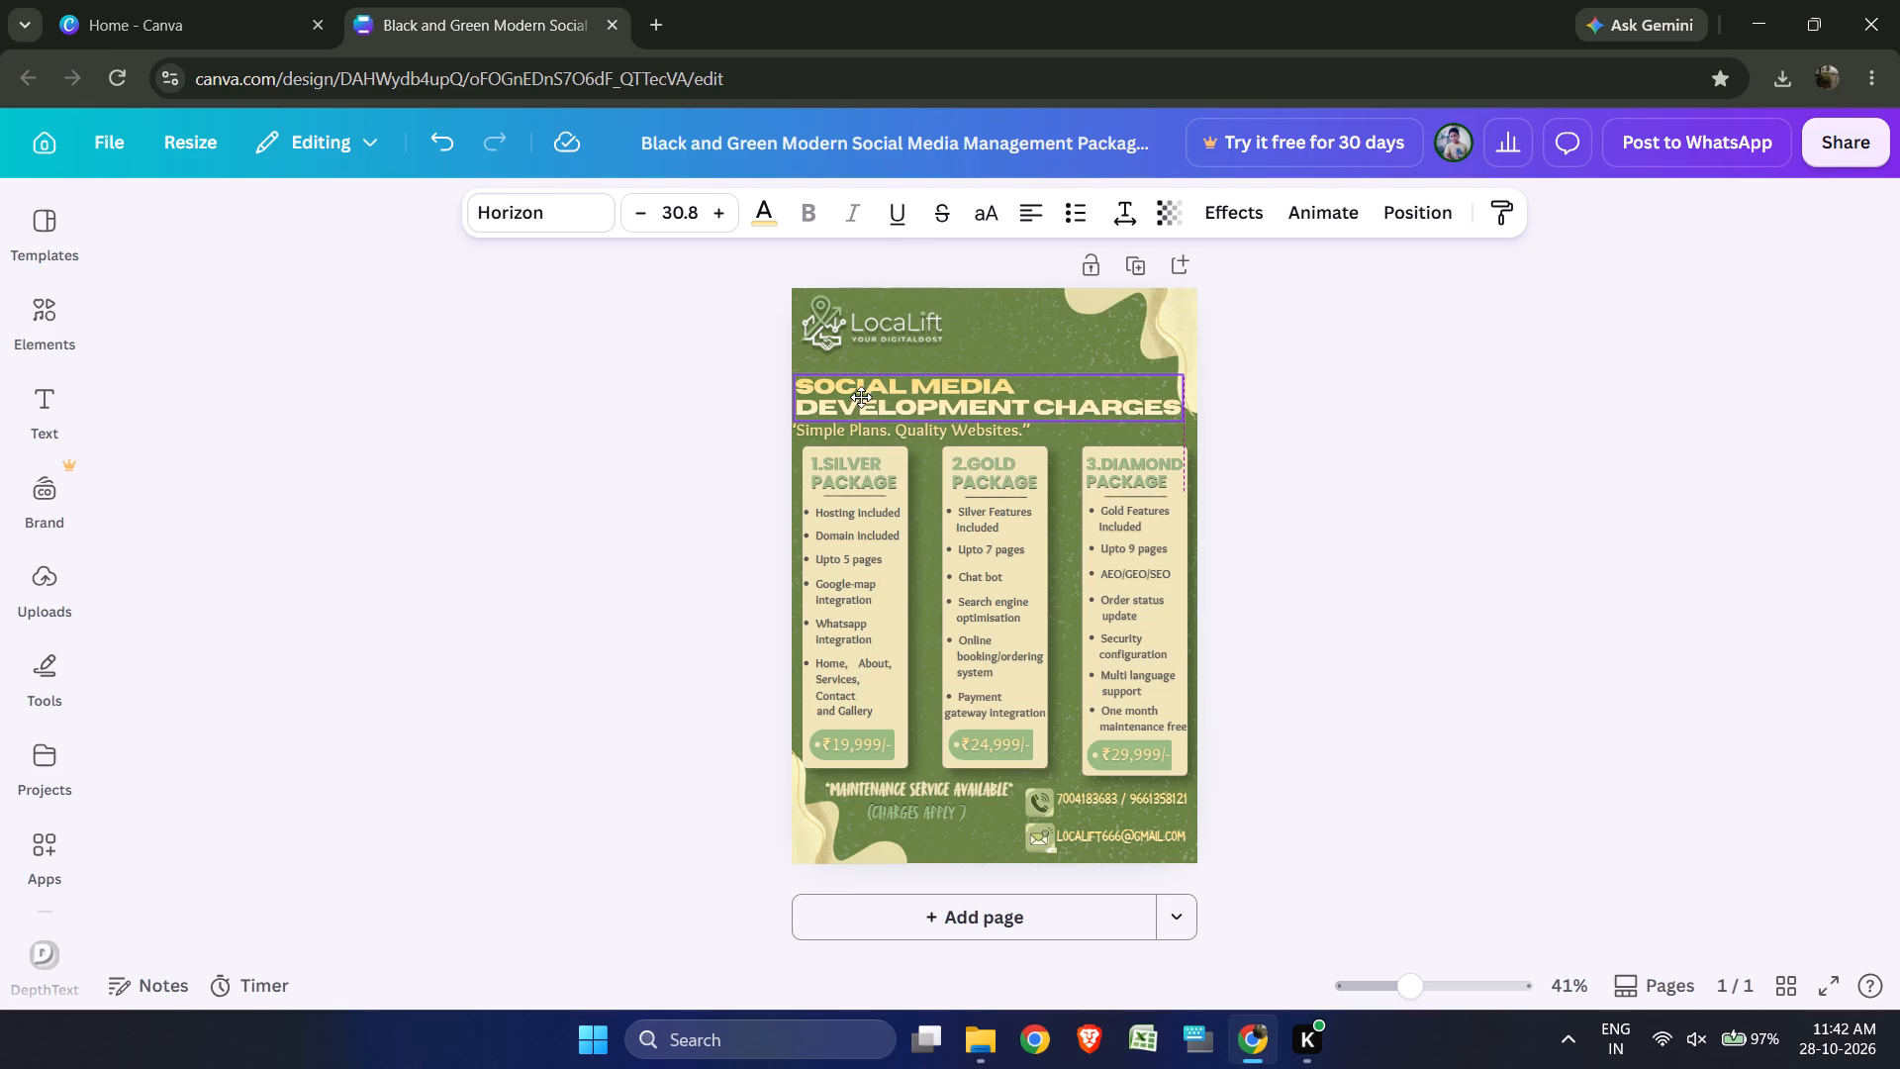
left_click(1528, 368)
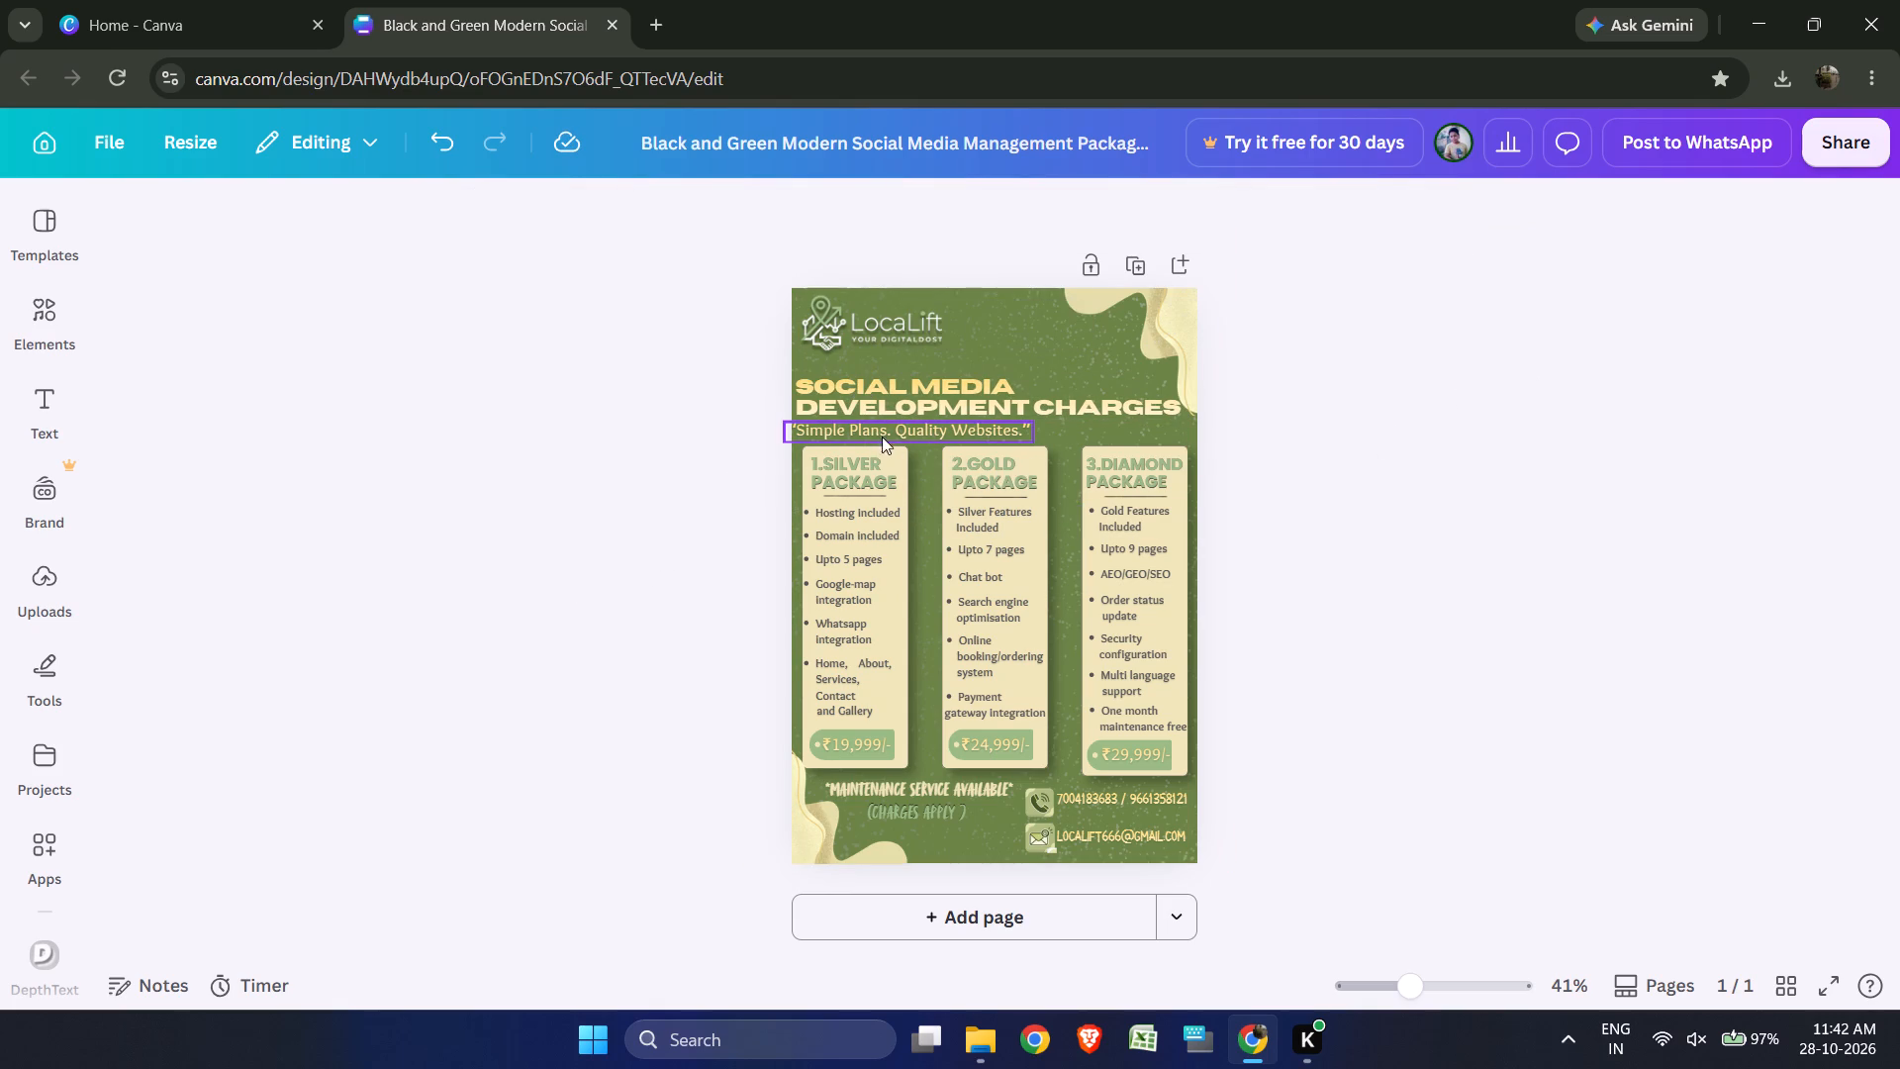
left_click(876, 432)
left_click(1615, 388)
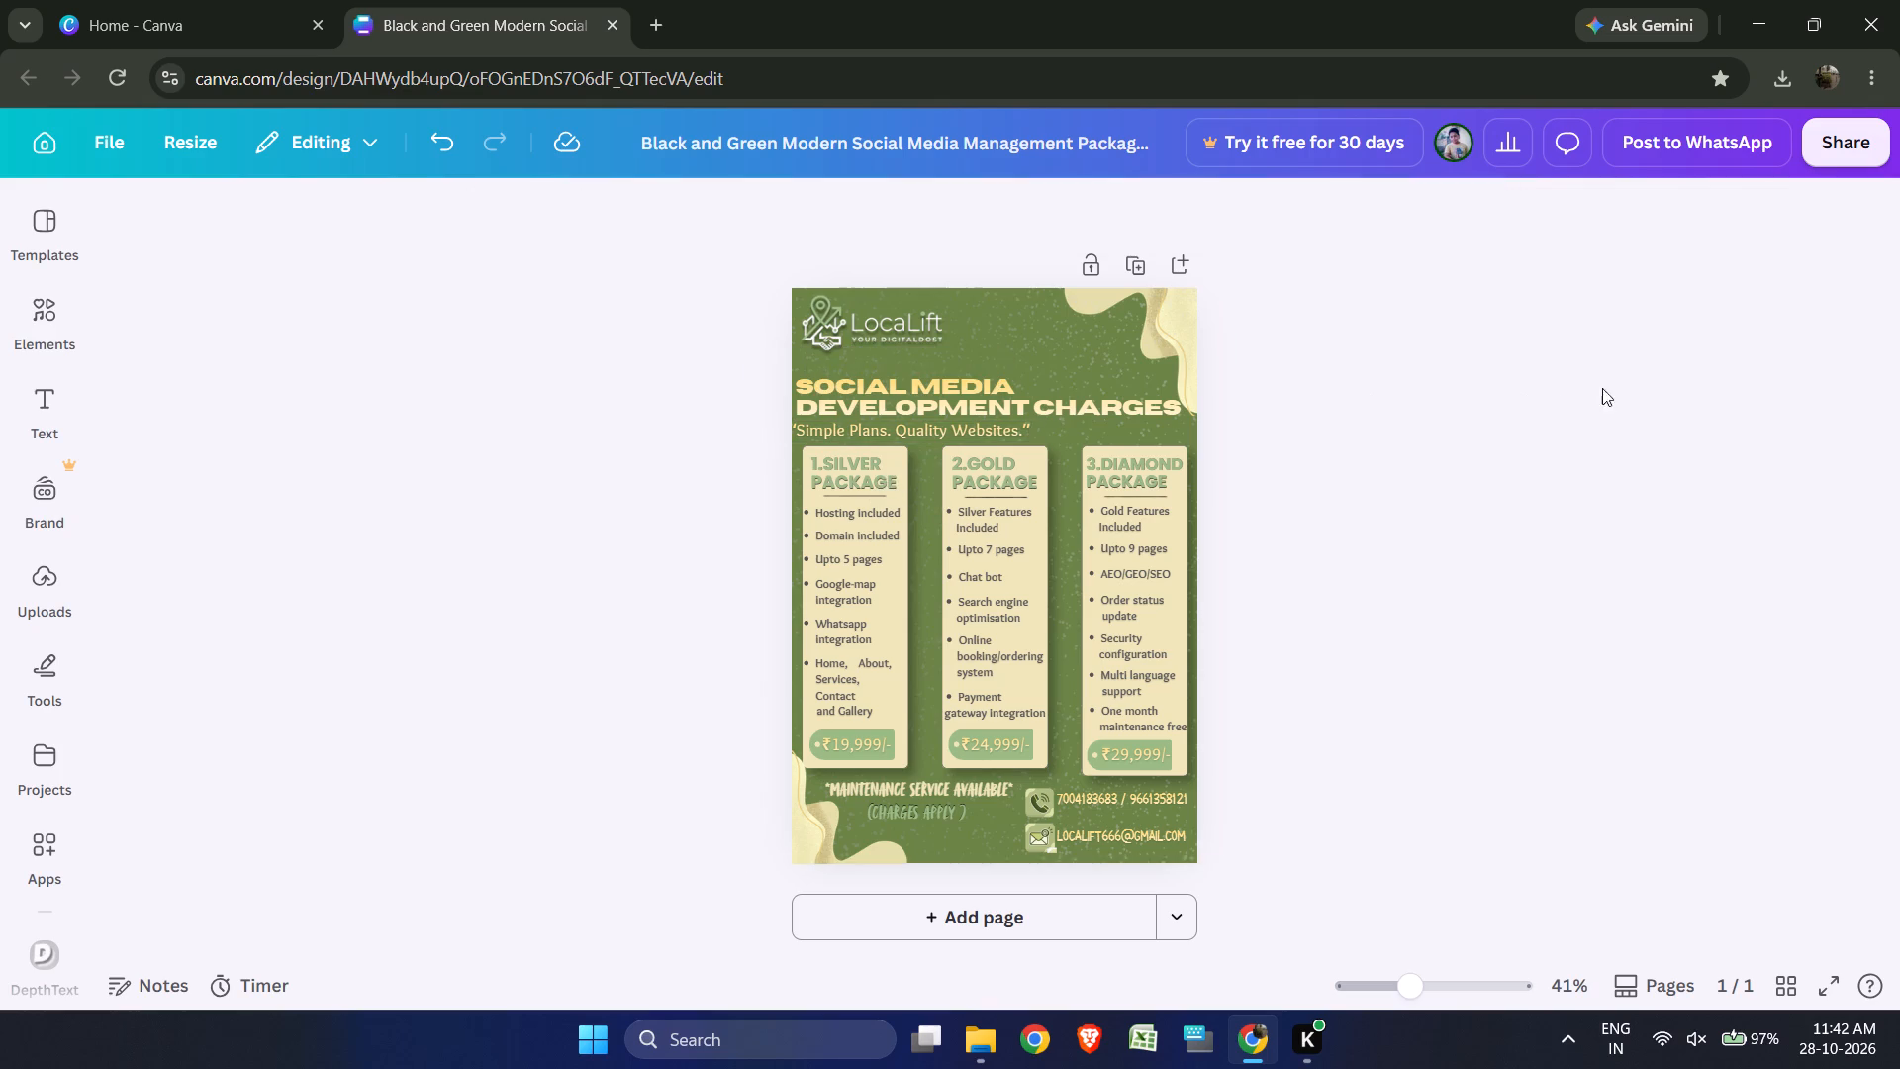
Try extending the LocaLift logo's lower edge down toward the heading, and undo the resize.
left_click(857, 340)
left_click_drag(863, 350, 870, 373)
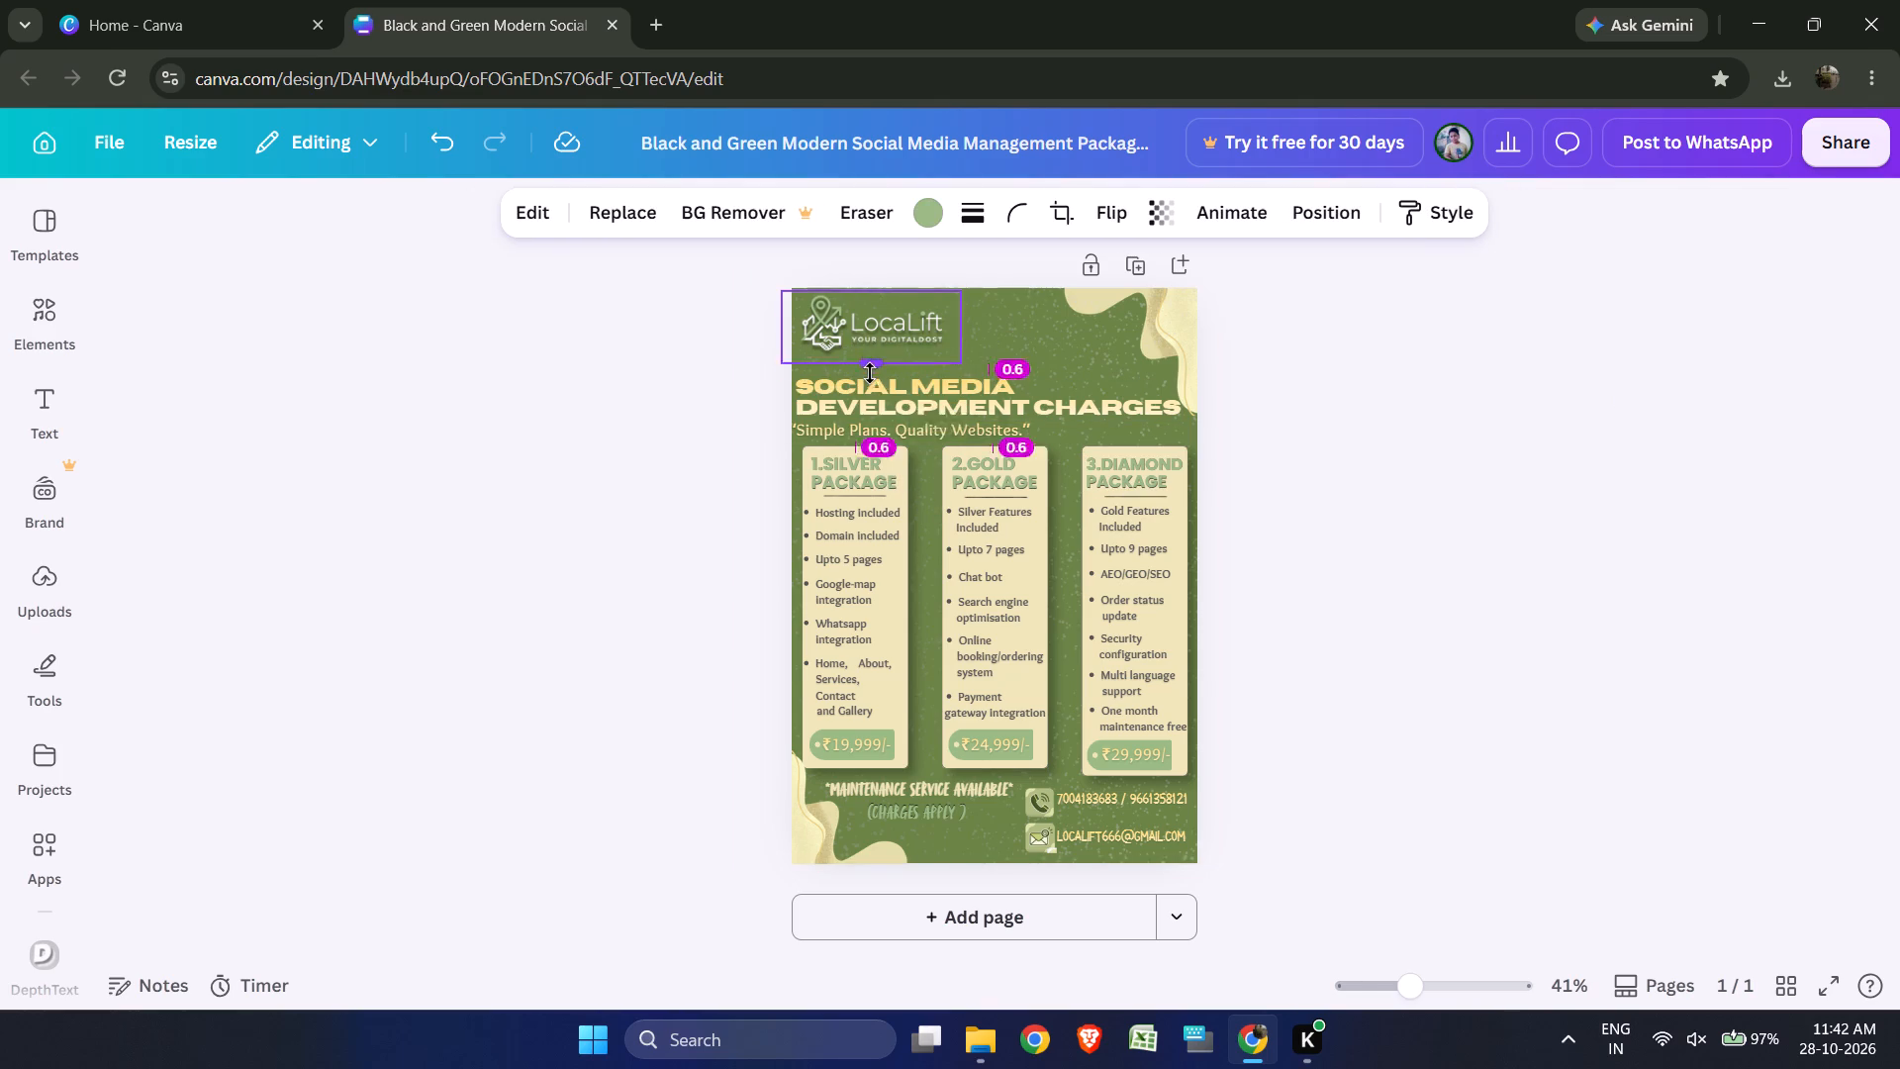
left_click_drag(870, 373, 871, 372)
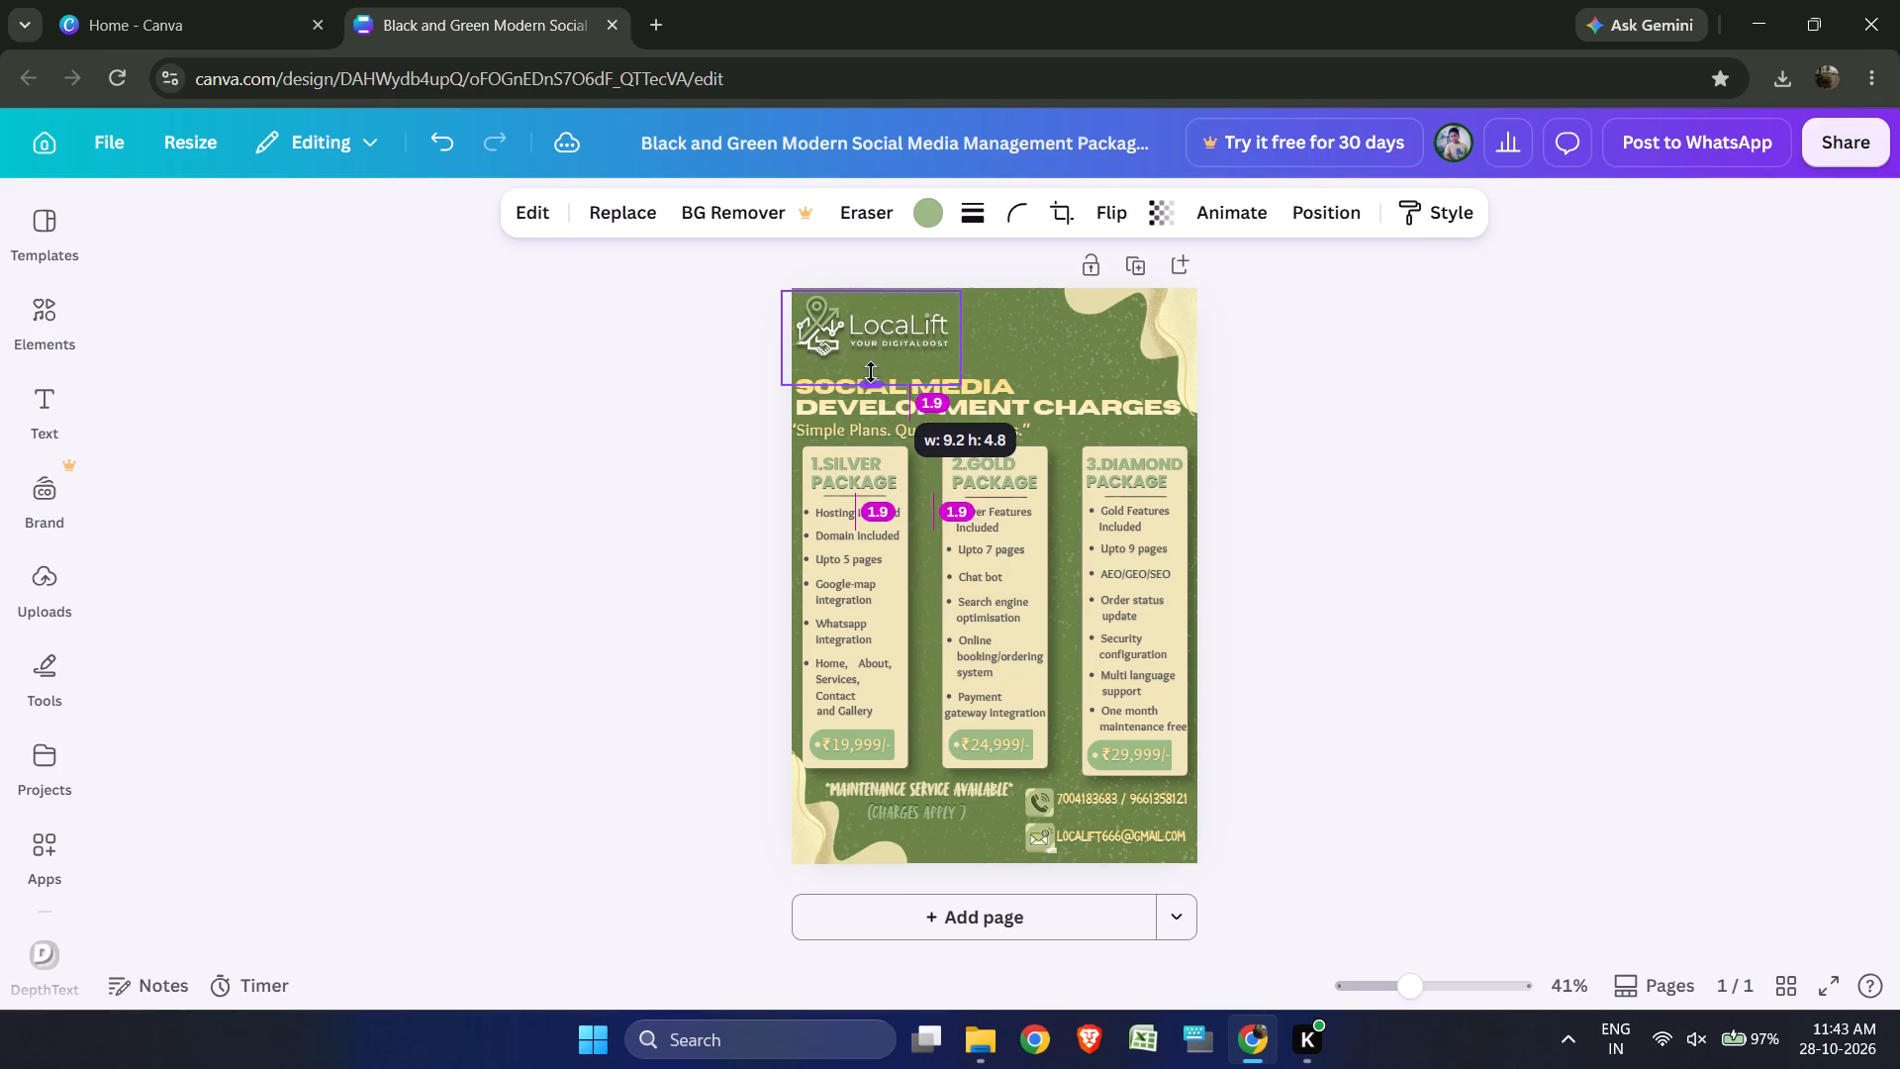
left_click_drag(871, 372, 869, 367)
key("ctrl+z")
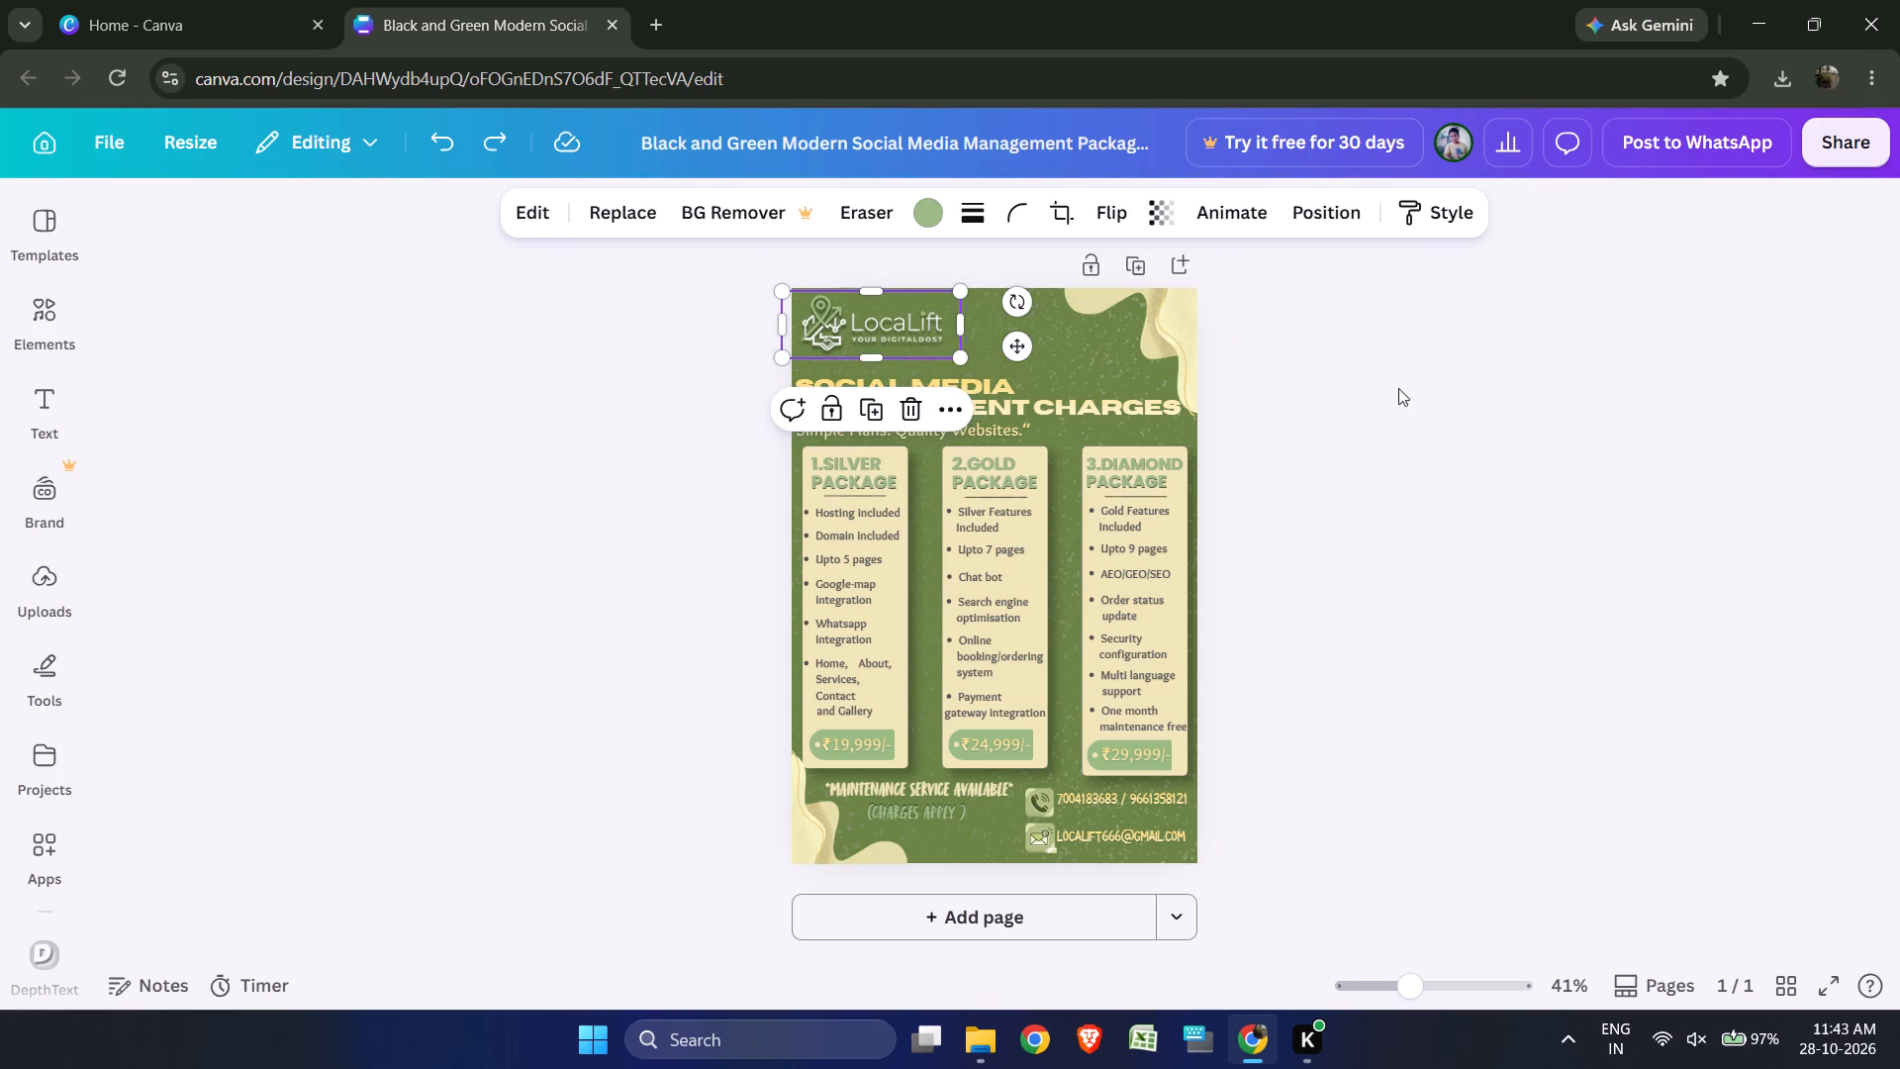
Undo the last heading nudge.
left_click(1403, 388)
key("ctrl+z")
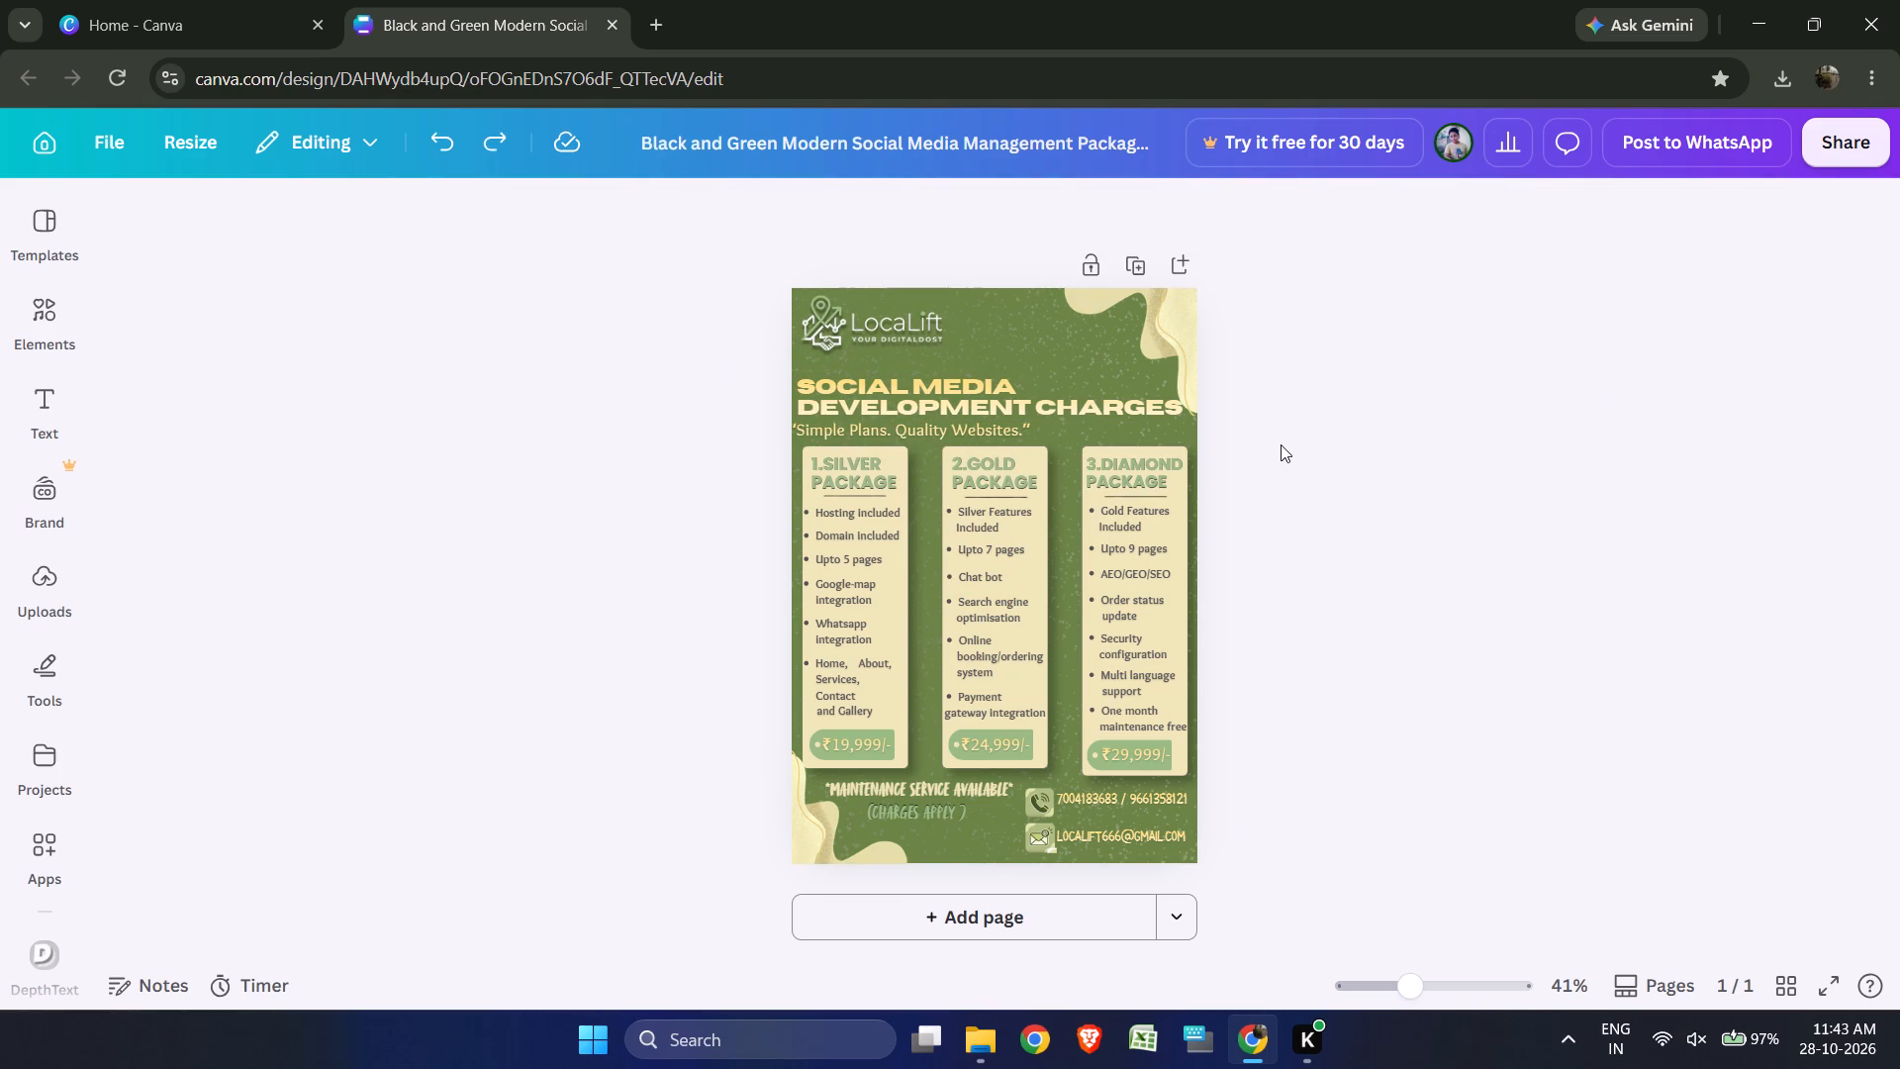
Move the heading up to leave a gap of about 0.8 above the tagline, keeping it horizontally centred.
left_click(944, 368)
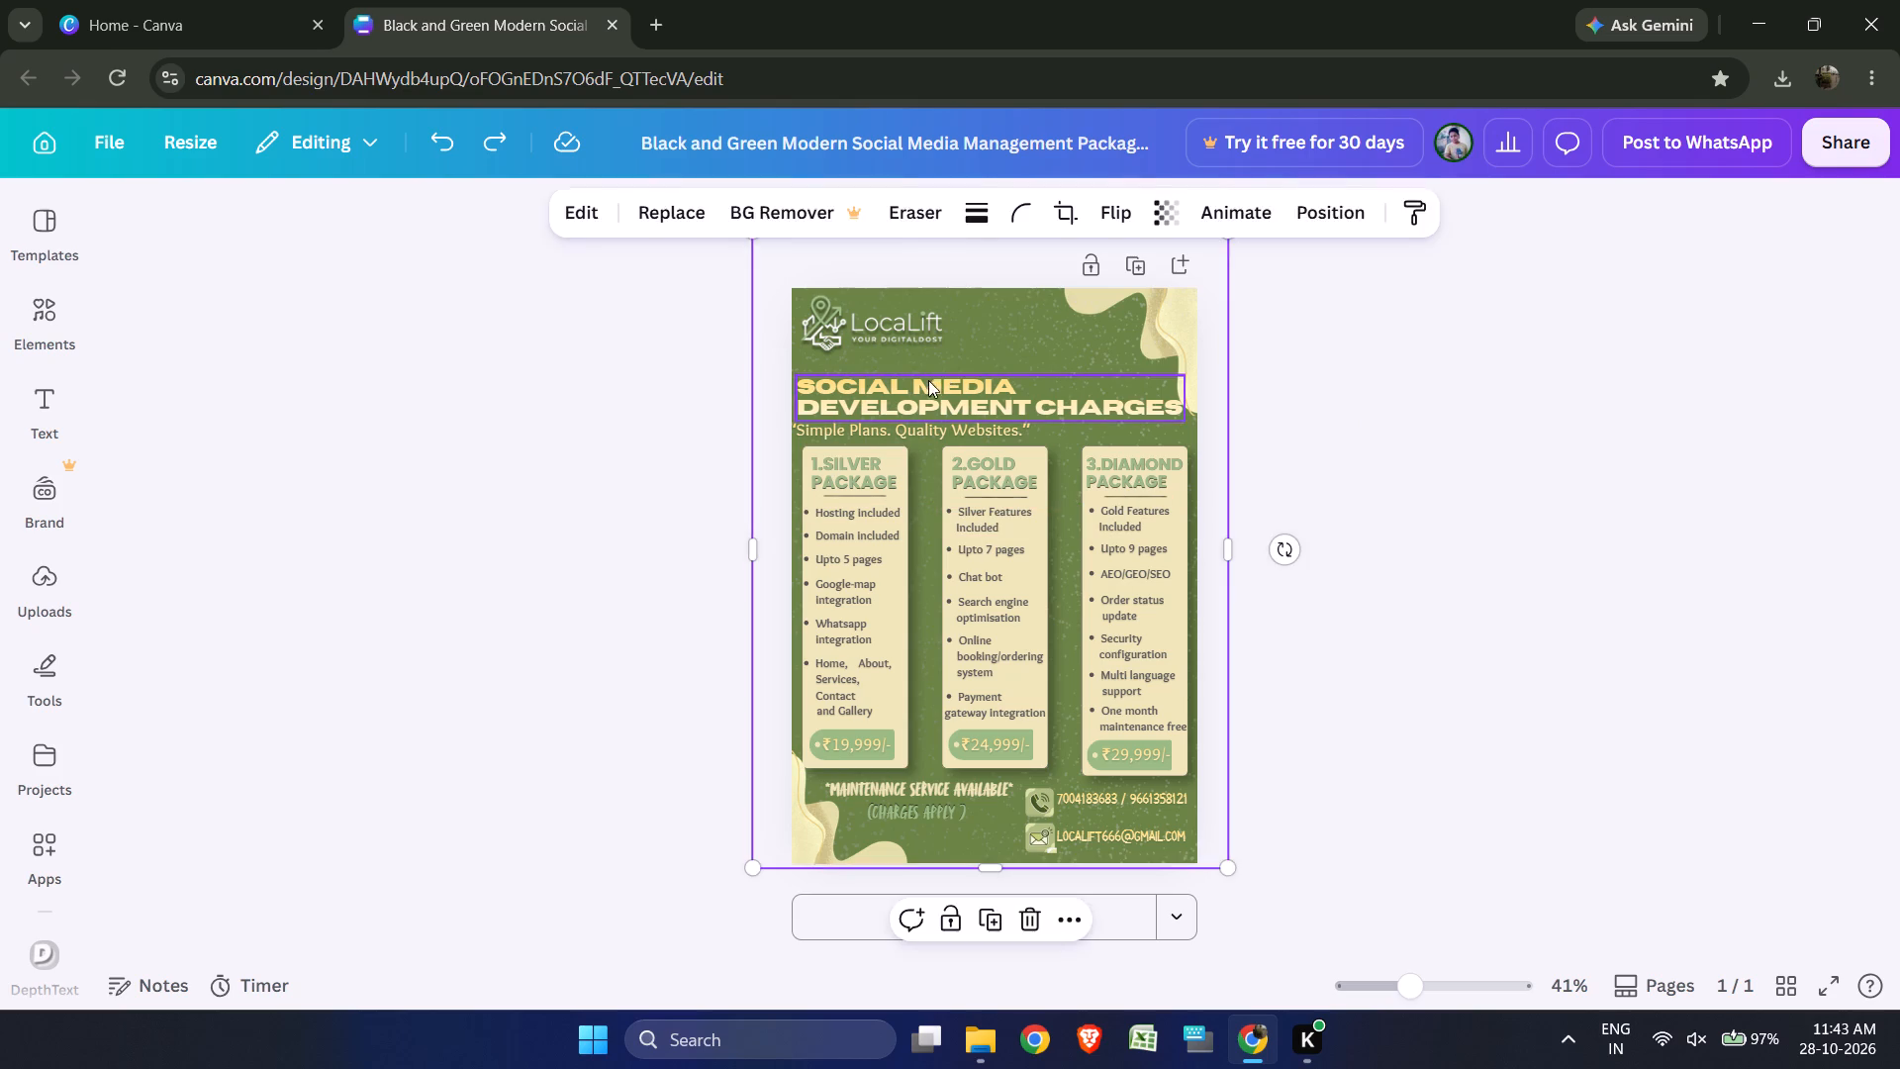
left_click(921, 385)
left_click_drag(918, 395, 918, 380)
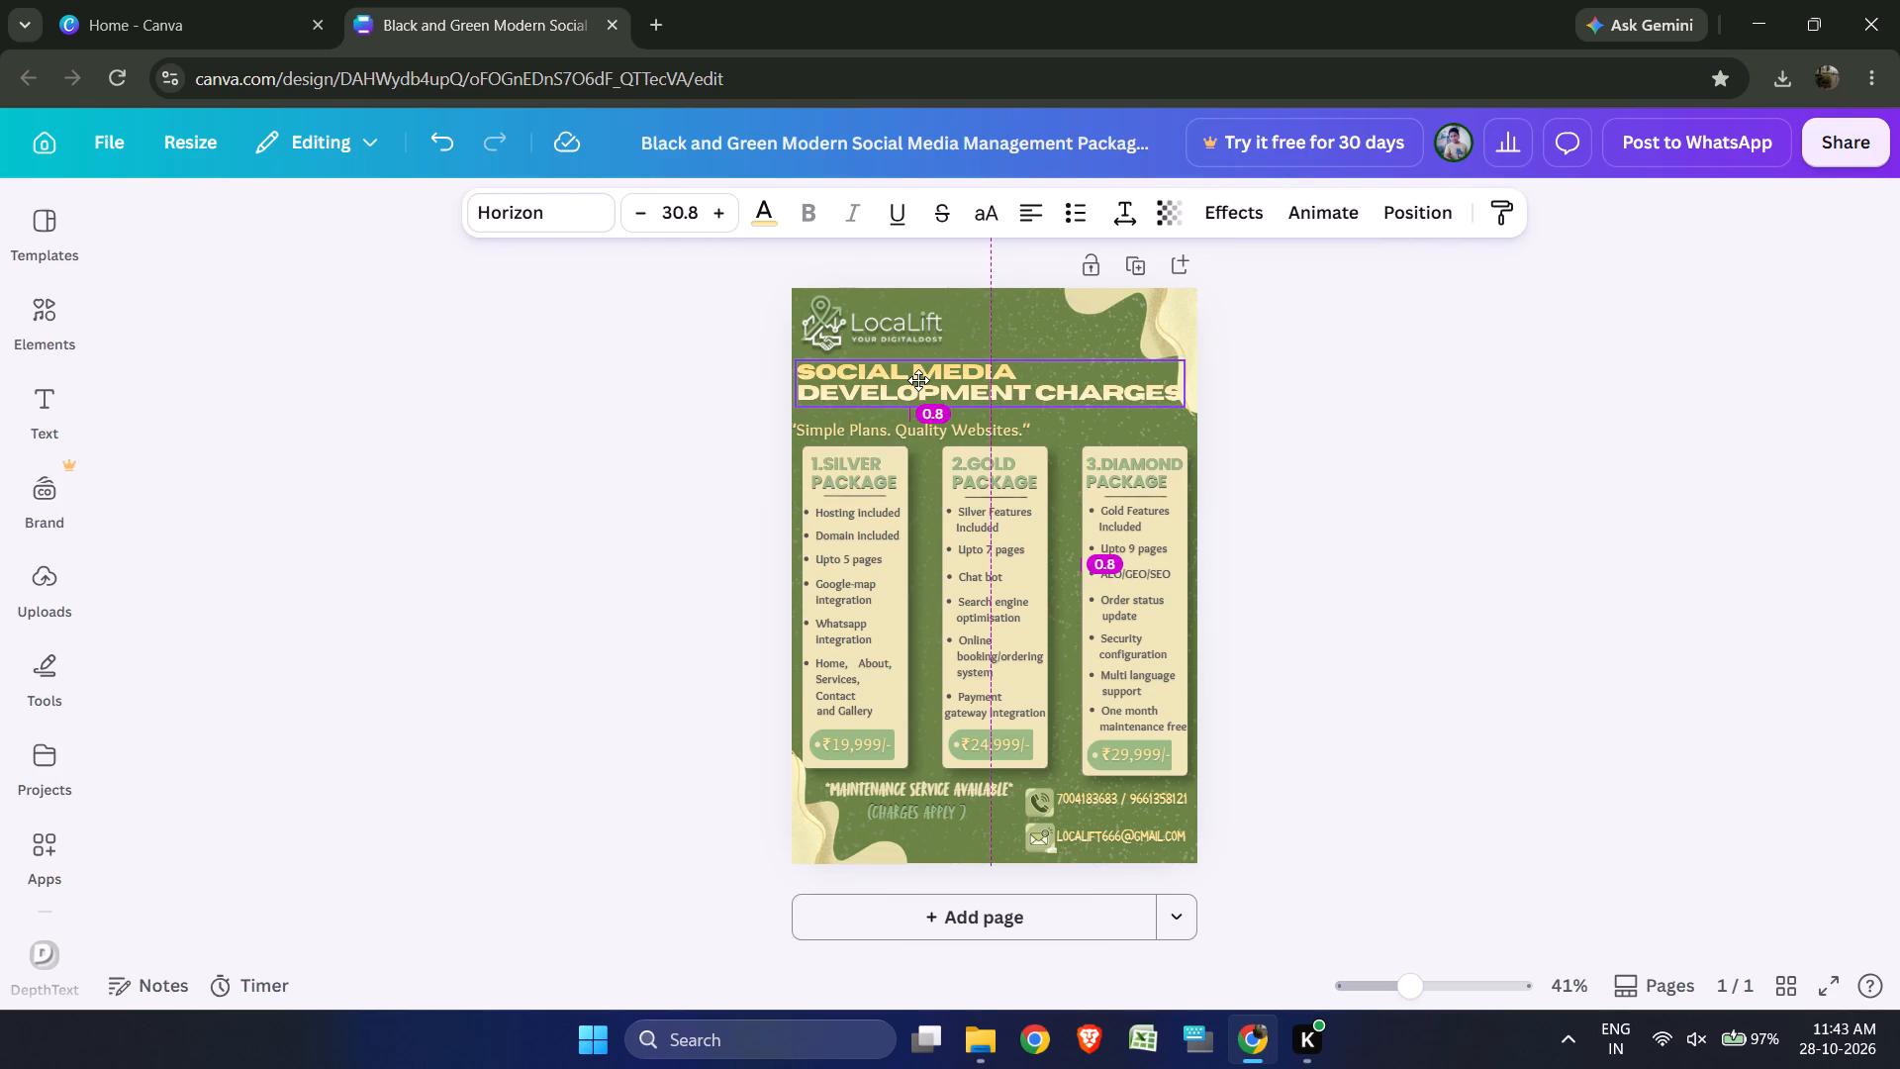
Move the "Simple Plans. Quality Websites." tagline up so it sits directly beneath the heading.
left_click_drag(918, 380, 918, 381)
left_click_drag(908, 426, 908, 409)
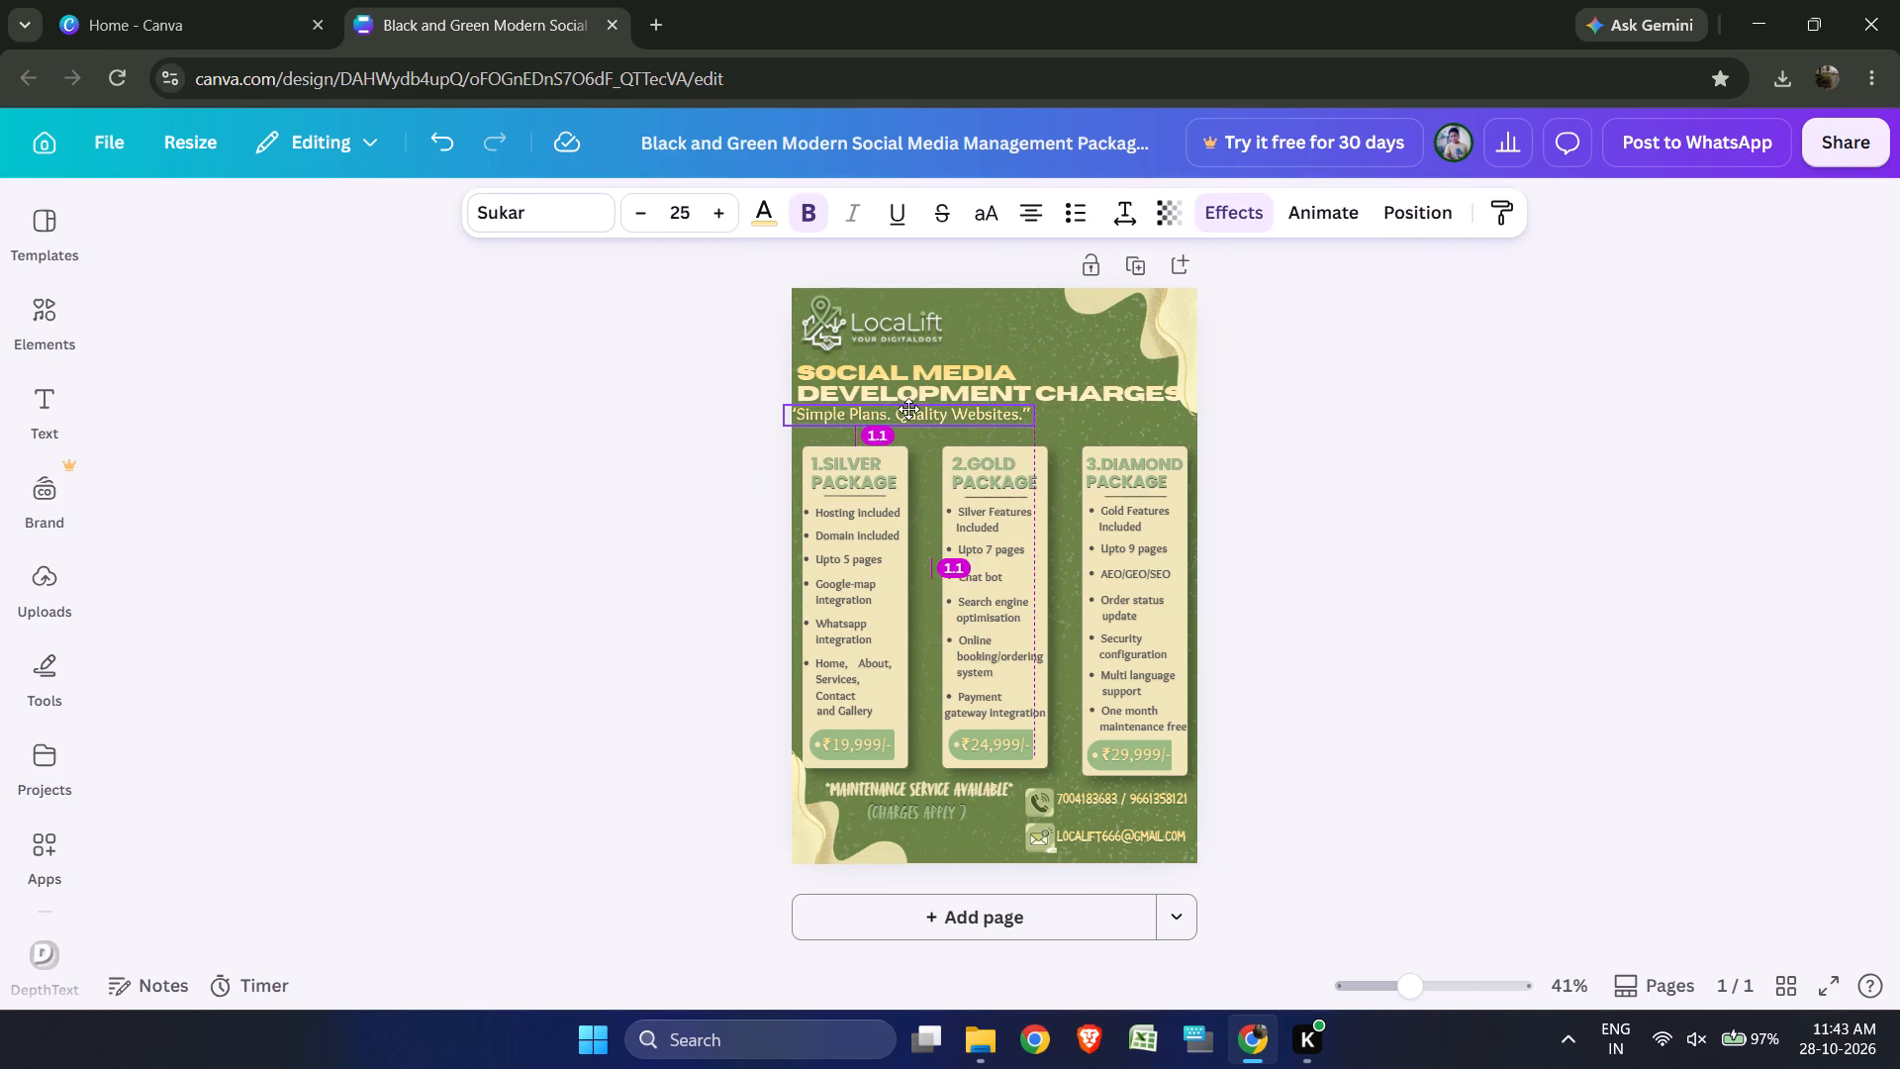
left_click_drag(908, 409, 911, 412)
left_click(1488, 382)
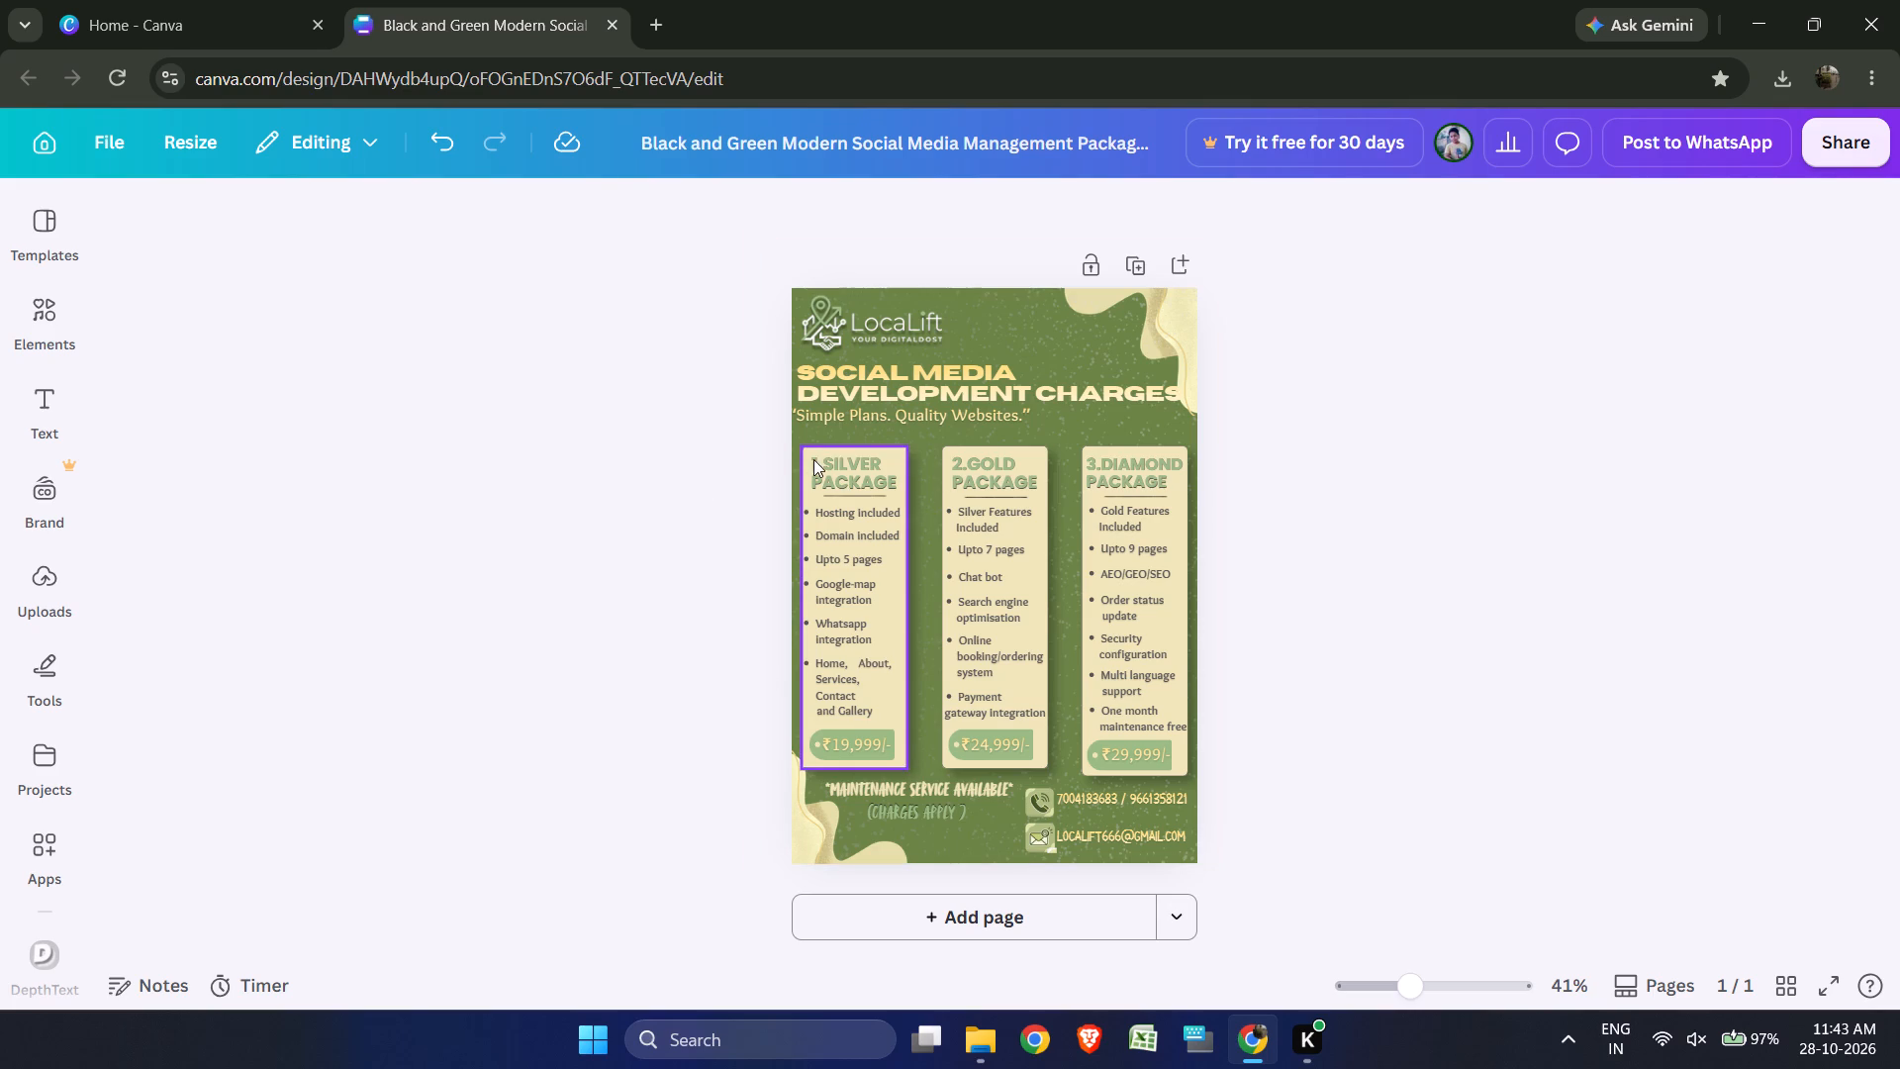
Extend the Silver package card's top edge up toward the tagline and raise its title with it.
left_click(900, 446)
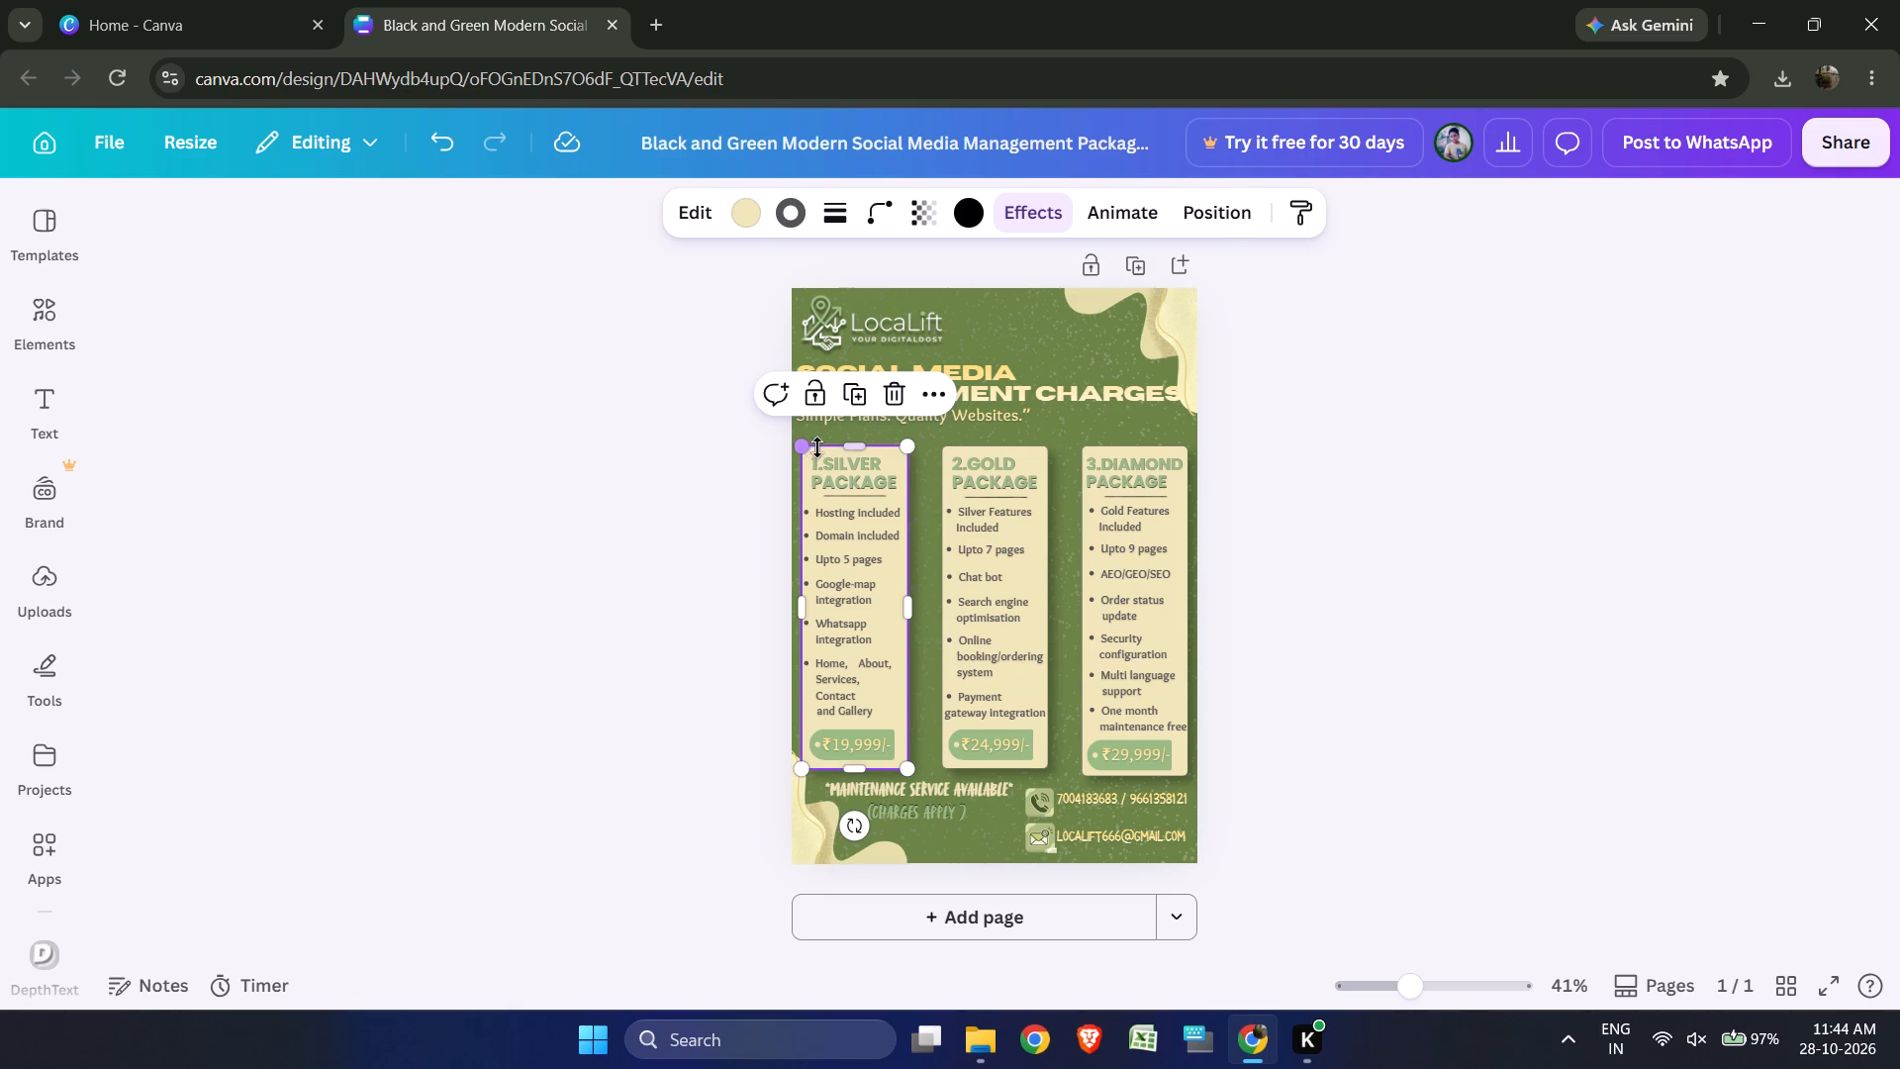
left_click_drag(849, 442, 855, 430)
left_click(858, 472)
left_click_drag(858, 471, 855, 454)
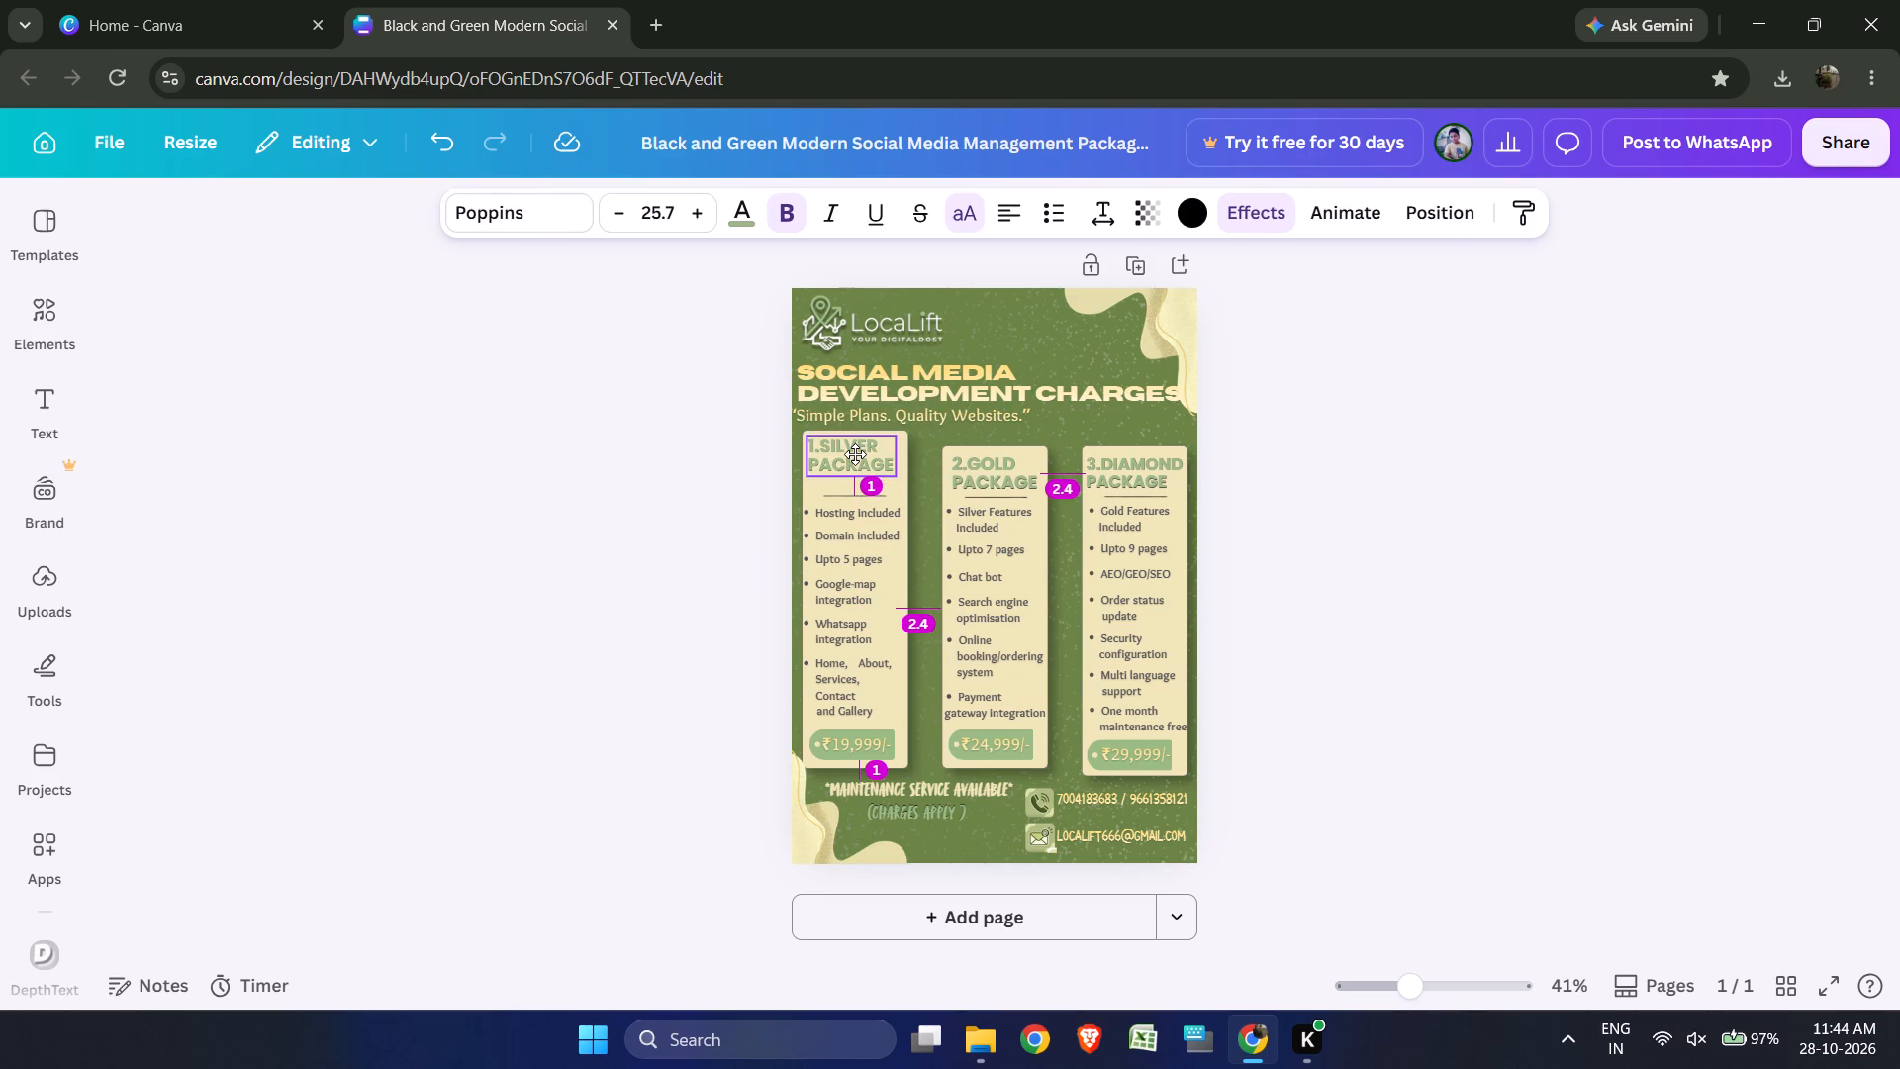
left_click_drag(855, 454, 855, 455)
left_click(1501, 446)
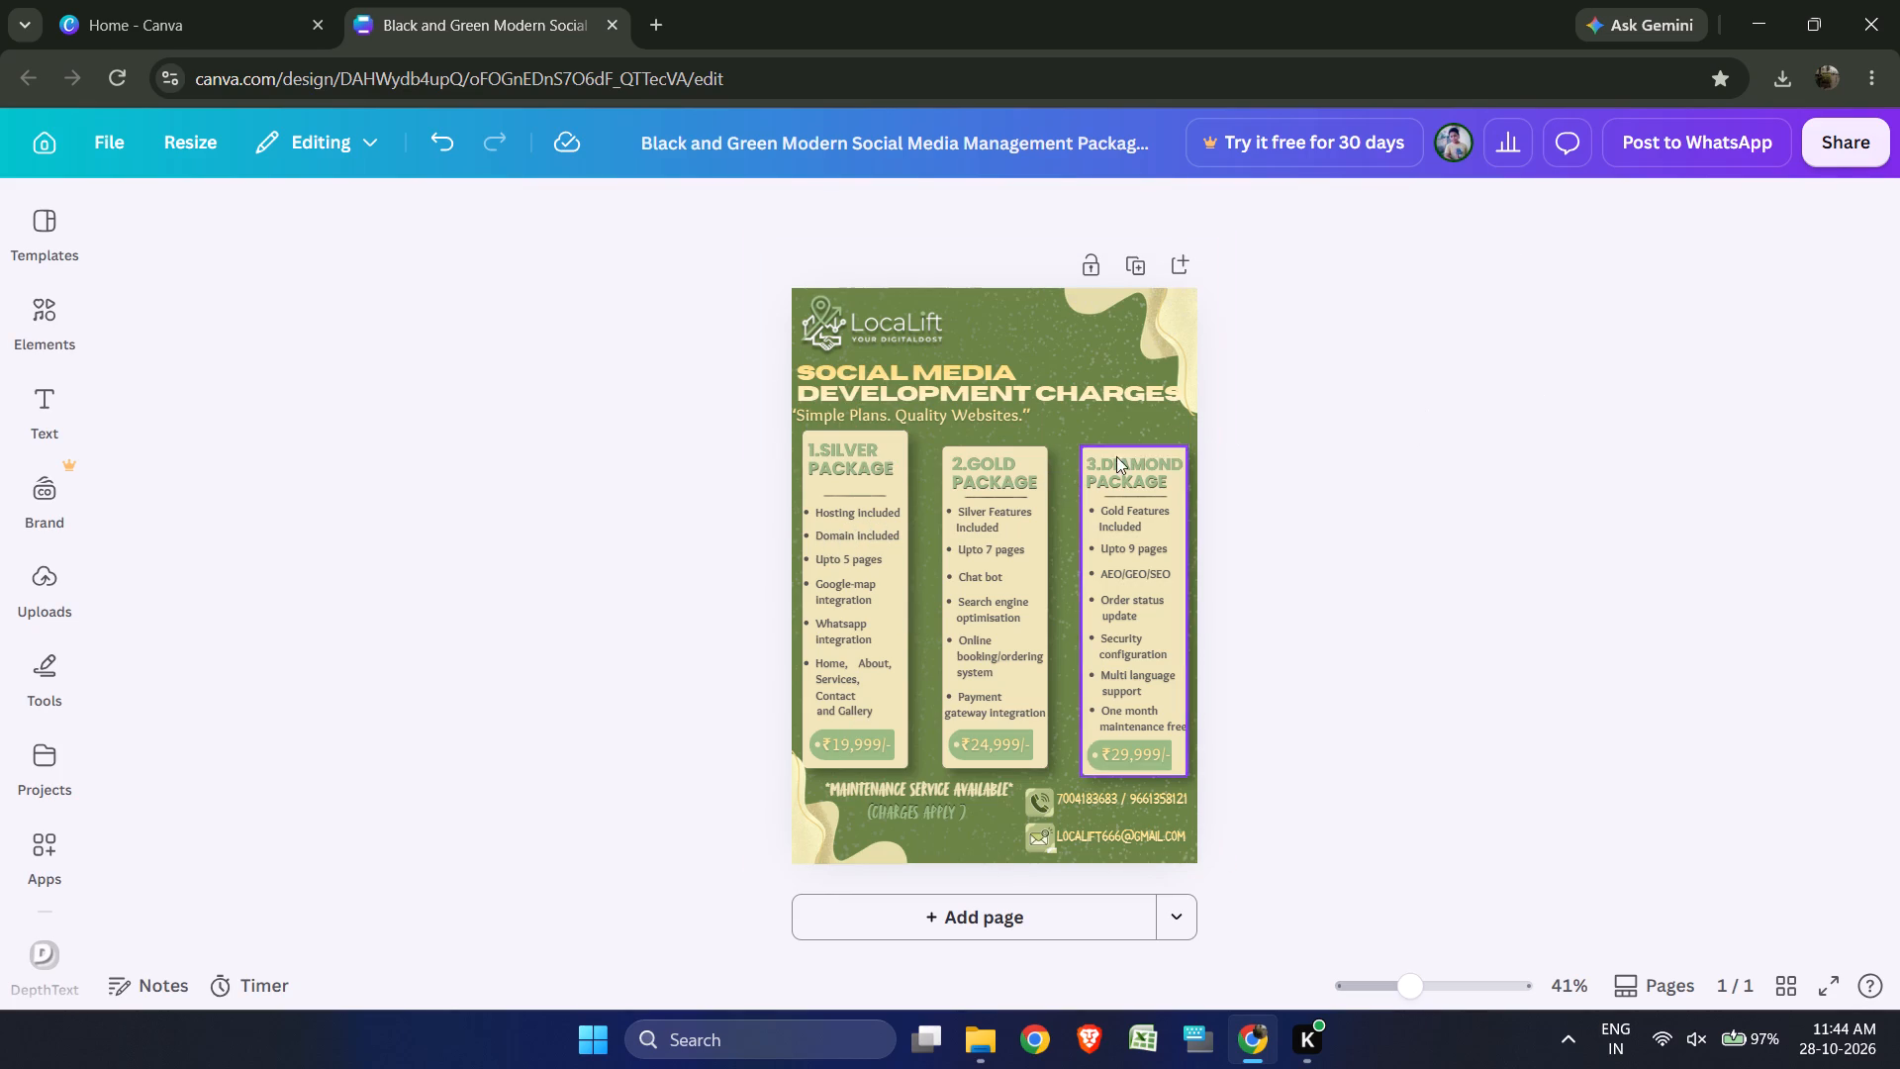
Extend the Gold package card's top edge level with the Silver card and raise its title in line with the Silver title.
left_click(1037, 451)
left_click_drag(999, 451, 996, 437)
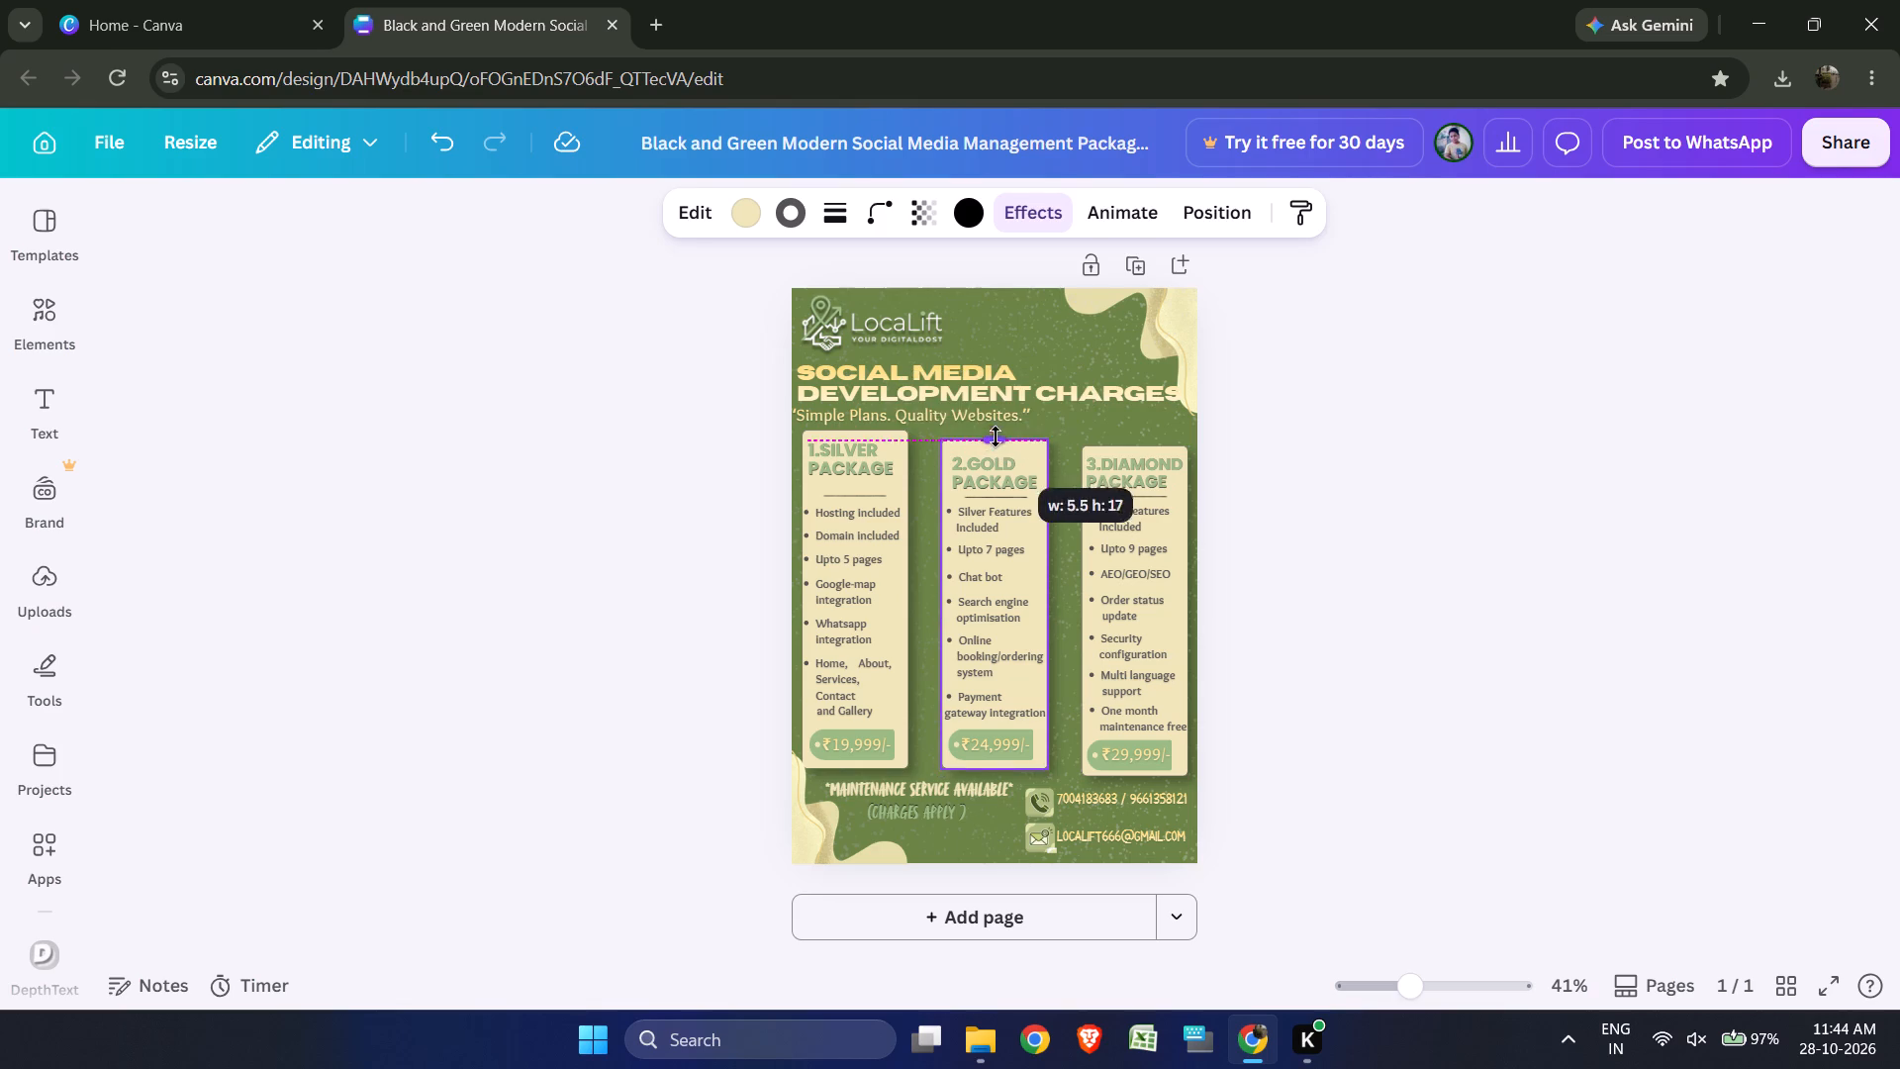
left_click_drag(996, 437, 996, 435)
left_click(1000, 473)
left_click_drag(1000, 473, 997, 454)
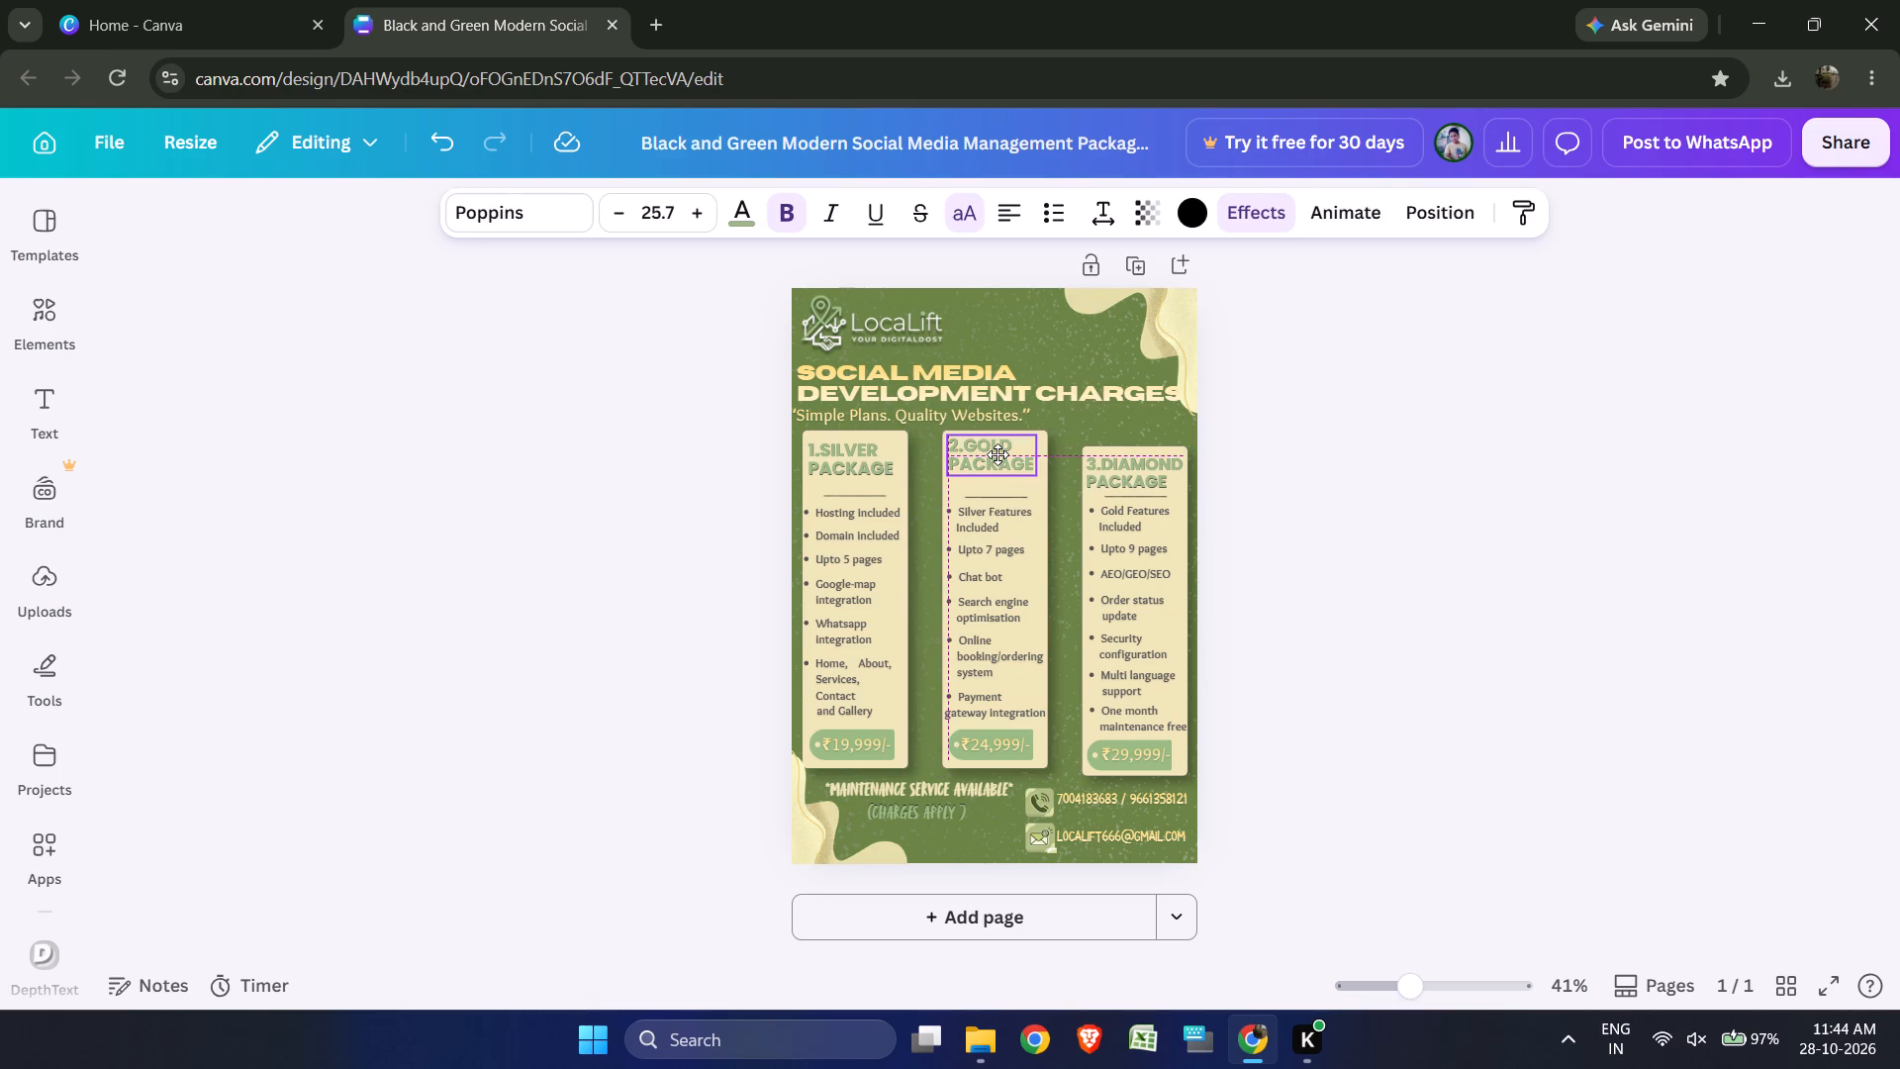
left_click_drag(997, 454, 1000, 461)
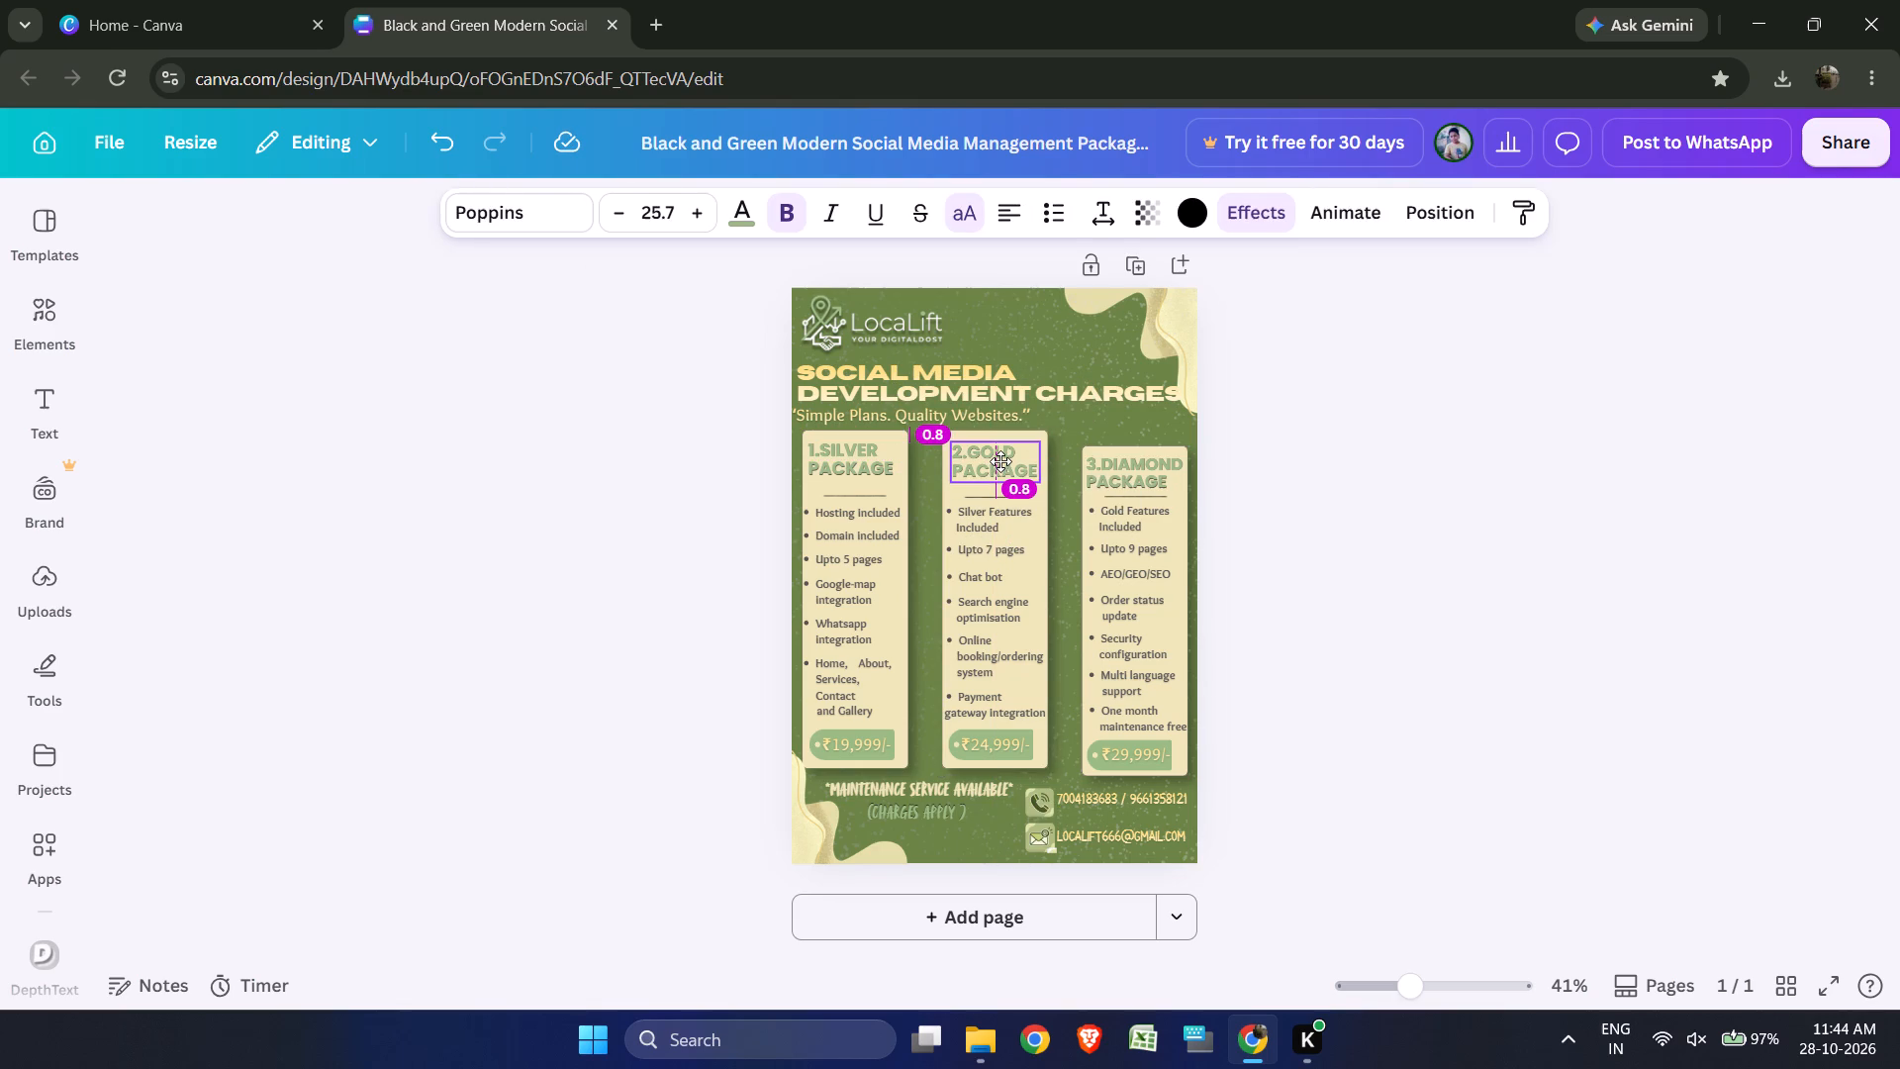
left_click_drag(1000, 461, 995, 459)
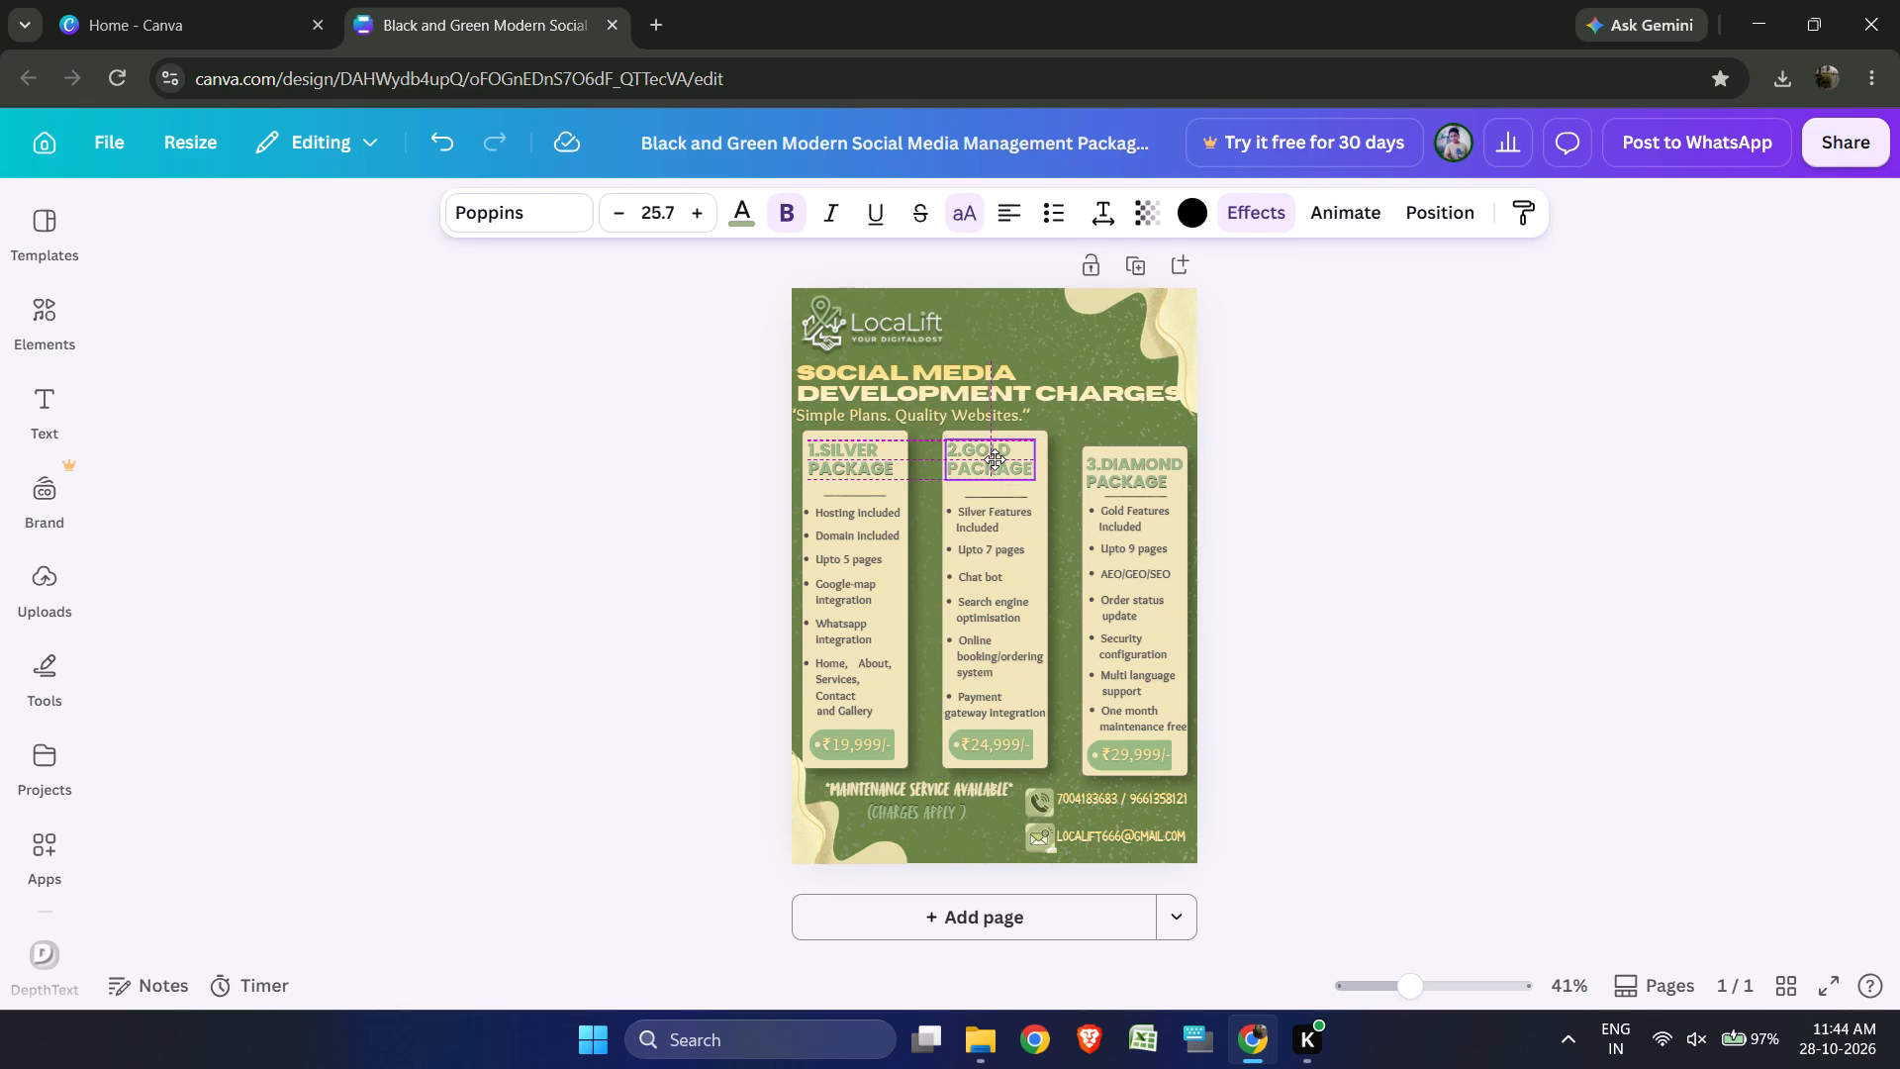
left_click_drag(995, 459, 998, 459)
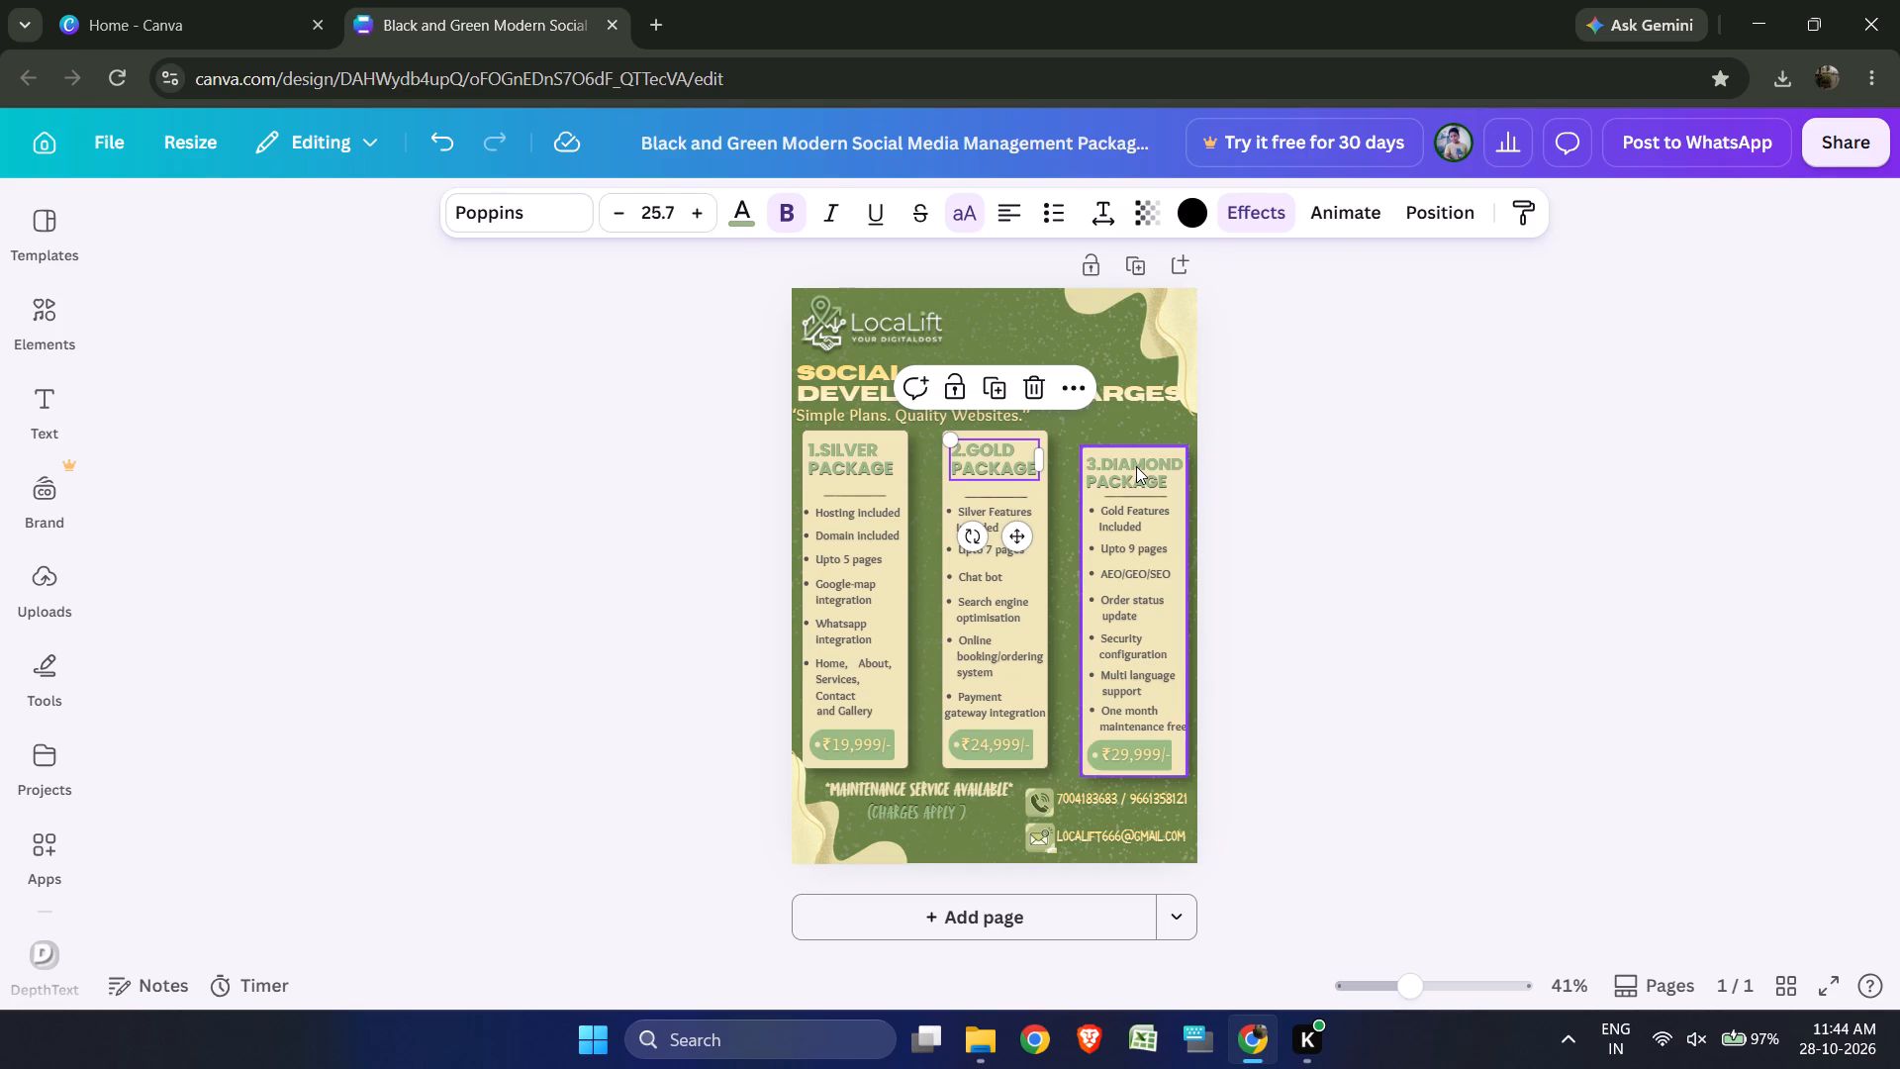
Extend the Diamond package card's top edge level with the other cards and raise its title in line with theirs.
left_click(1136, 466)
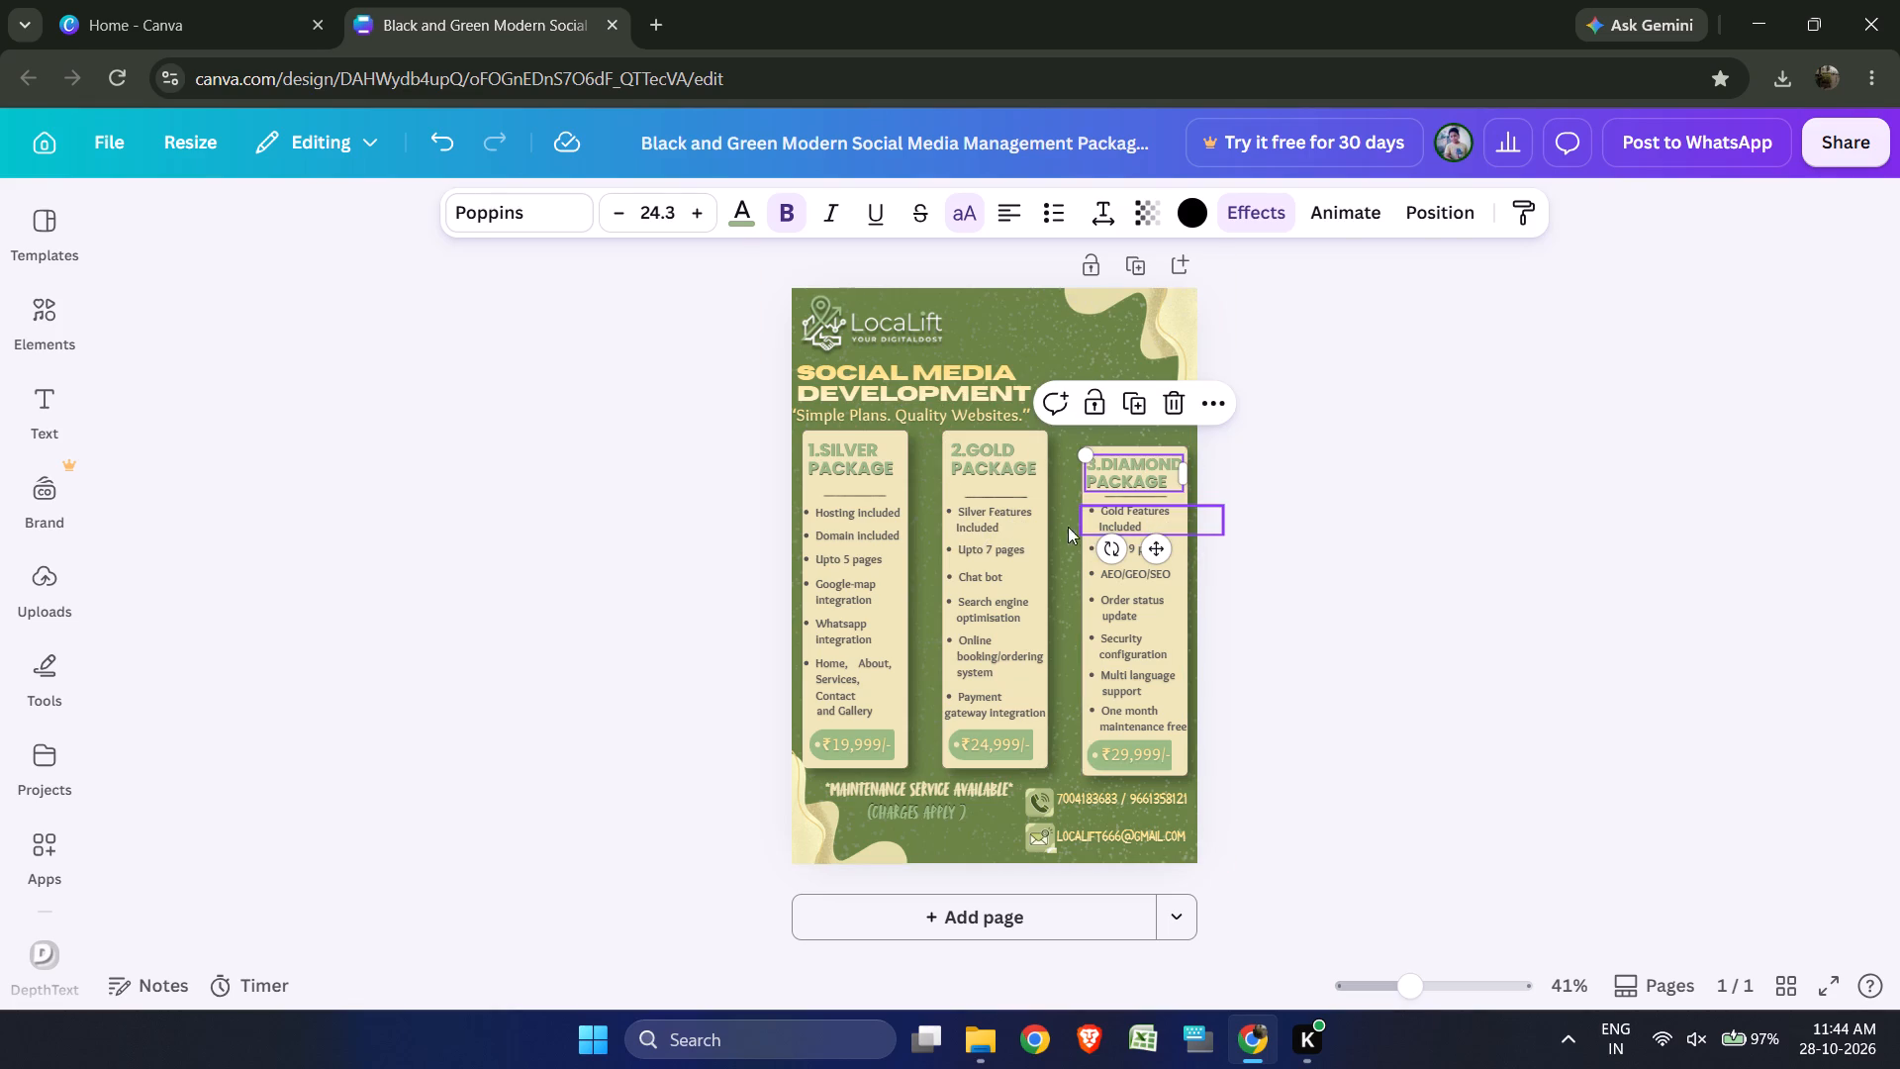
left_click(1167, 501)
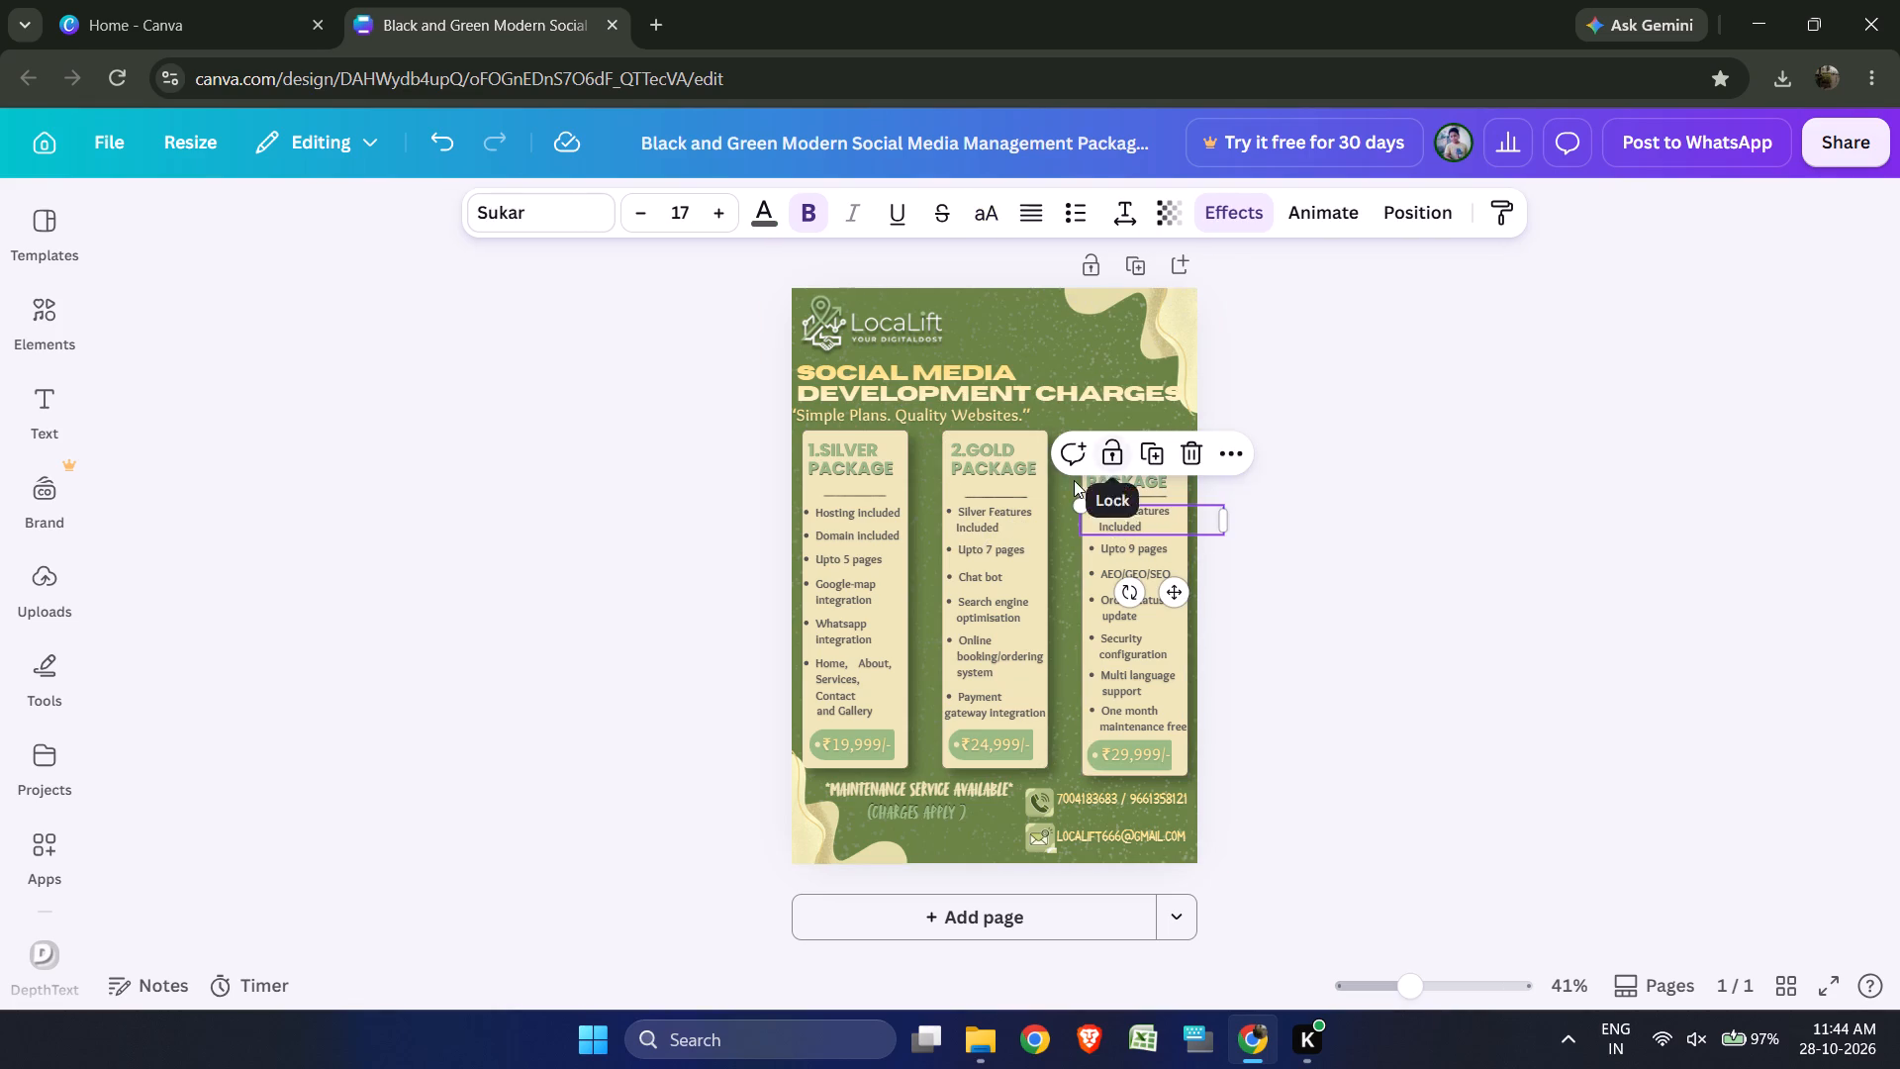
left_click(1044, 458)
left_click(1112, 448)
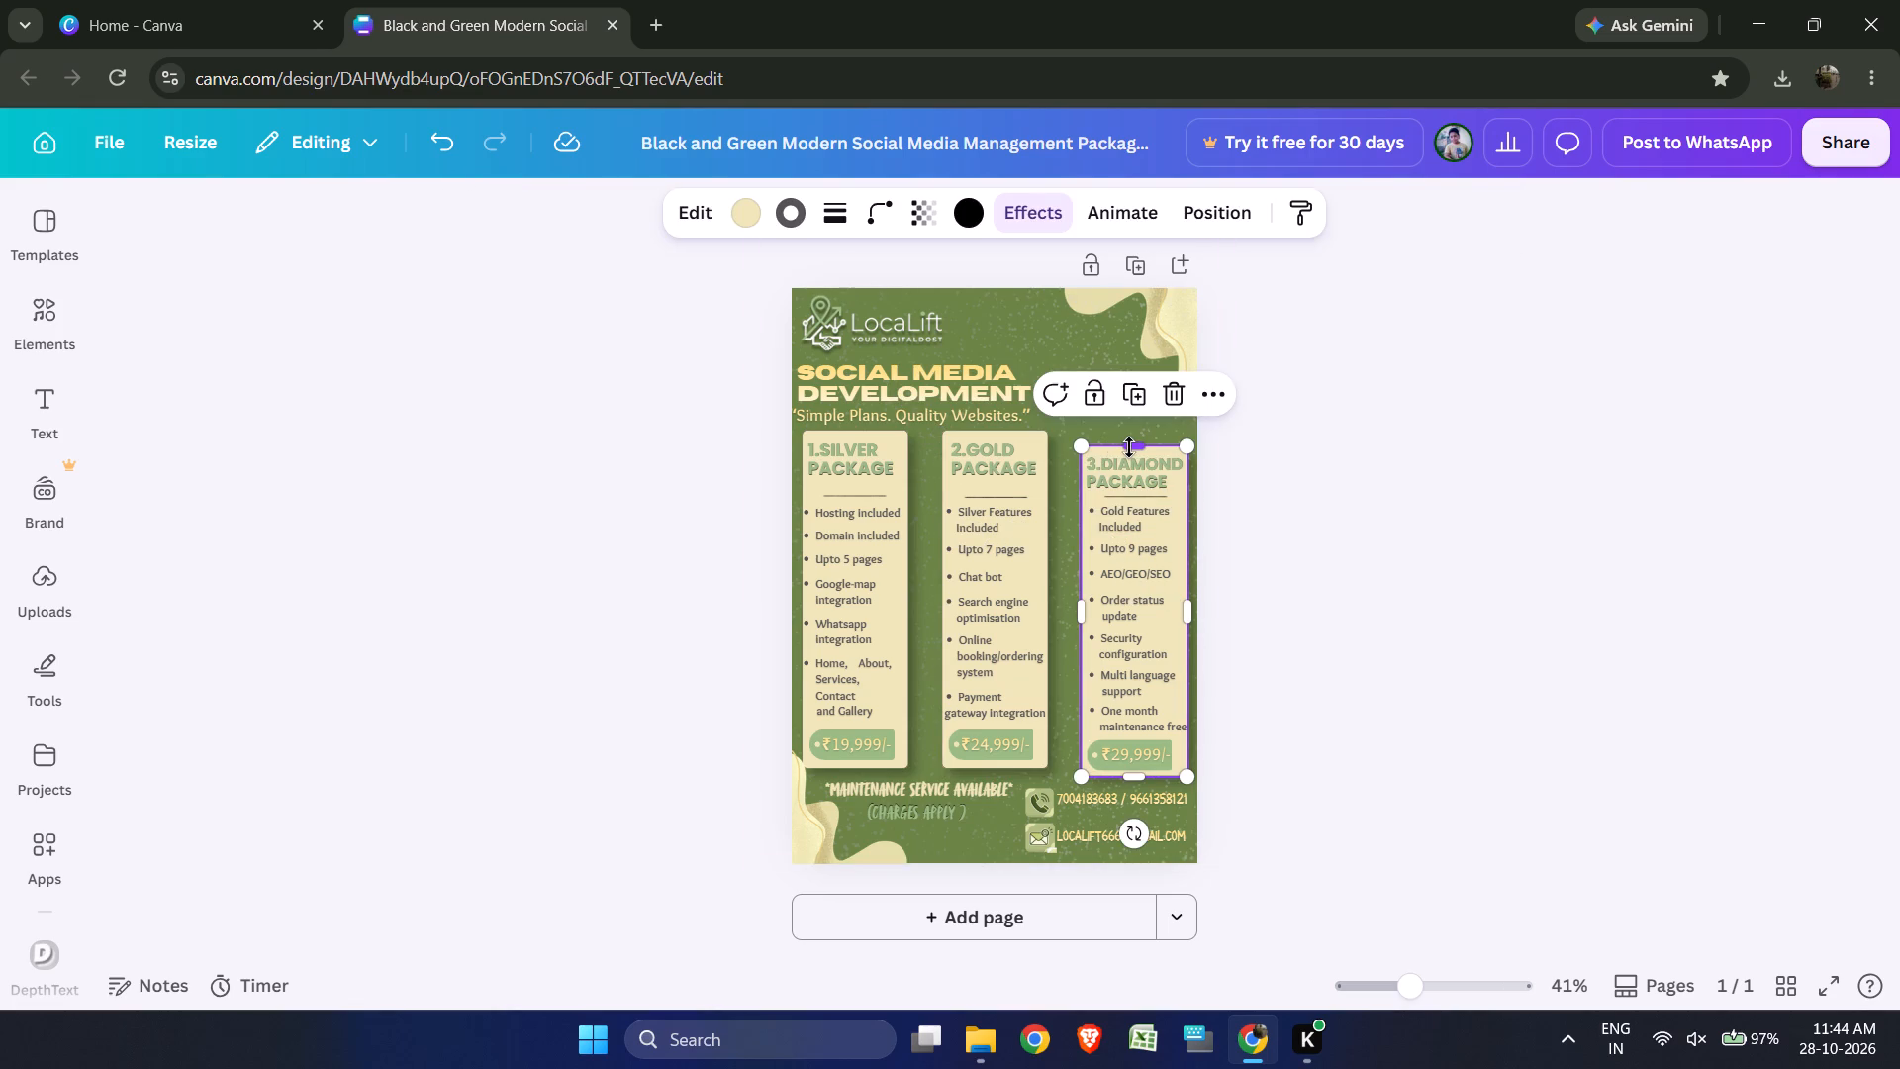
left_click_drag(1129, 447, 1123, 432)
left_click(1134, 471)
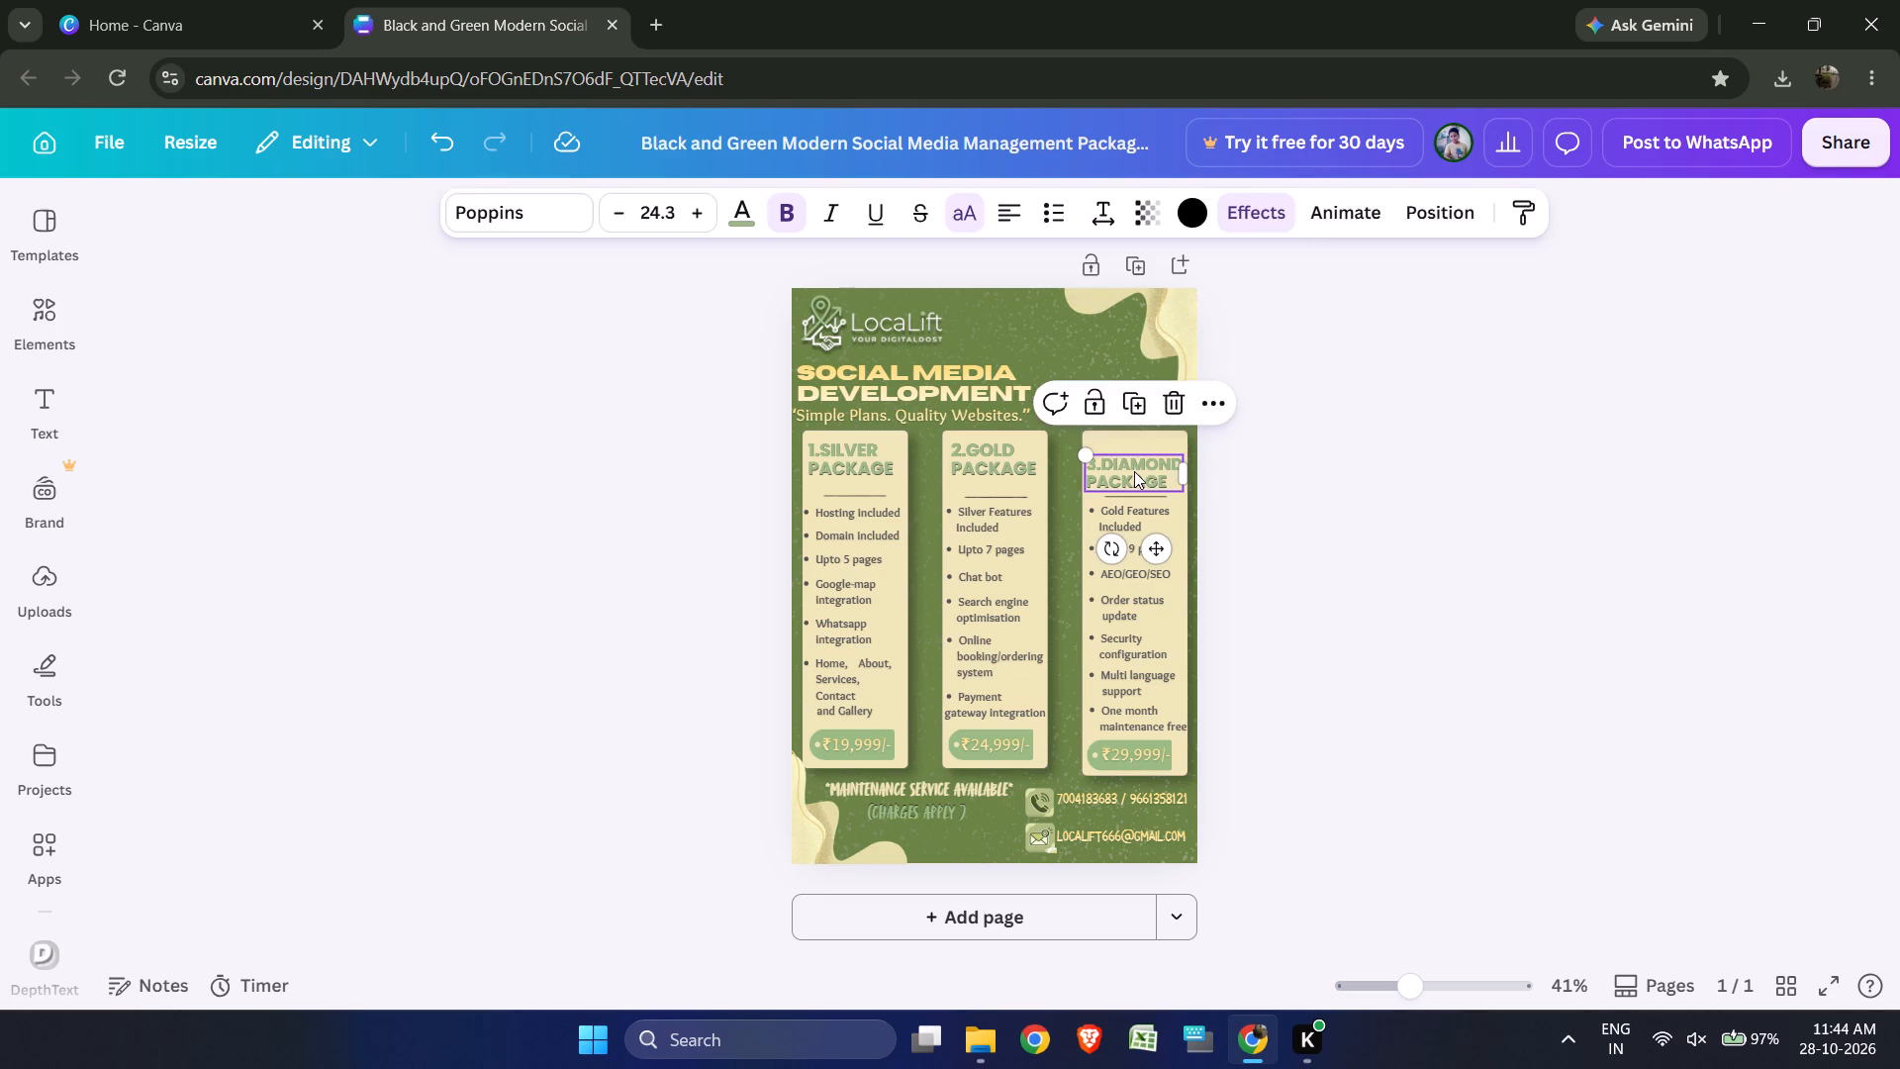
left_click_drag(1134, 471, 1136, 457)
left_click(1313, 437)
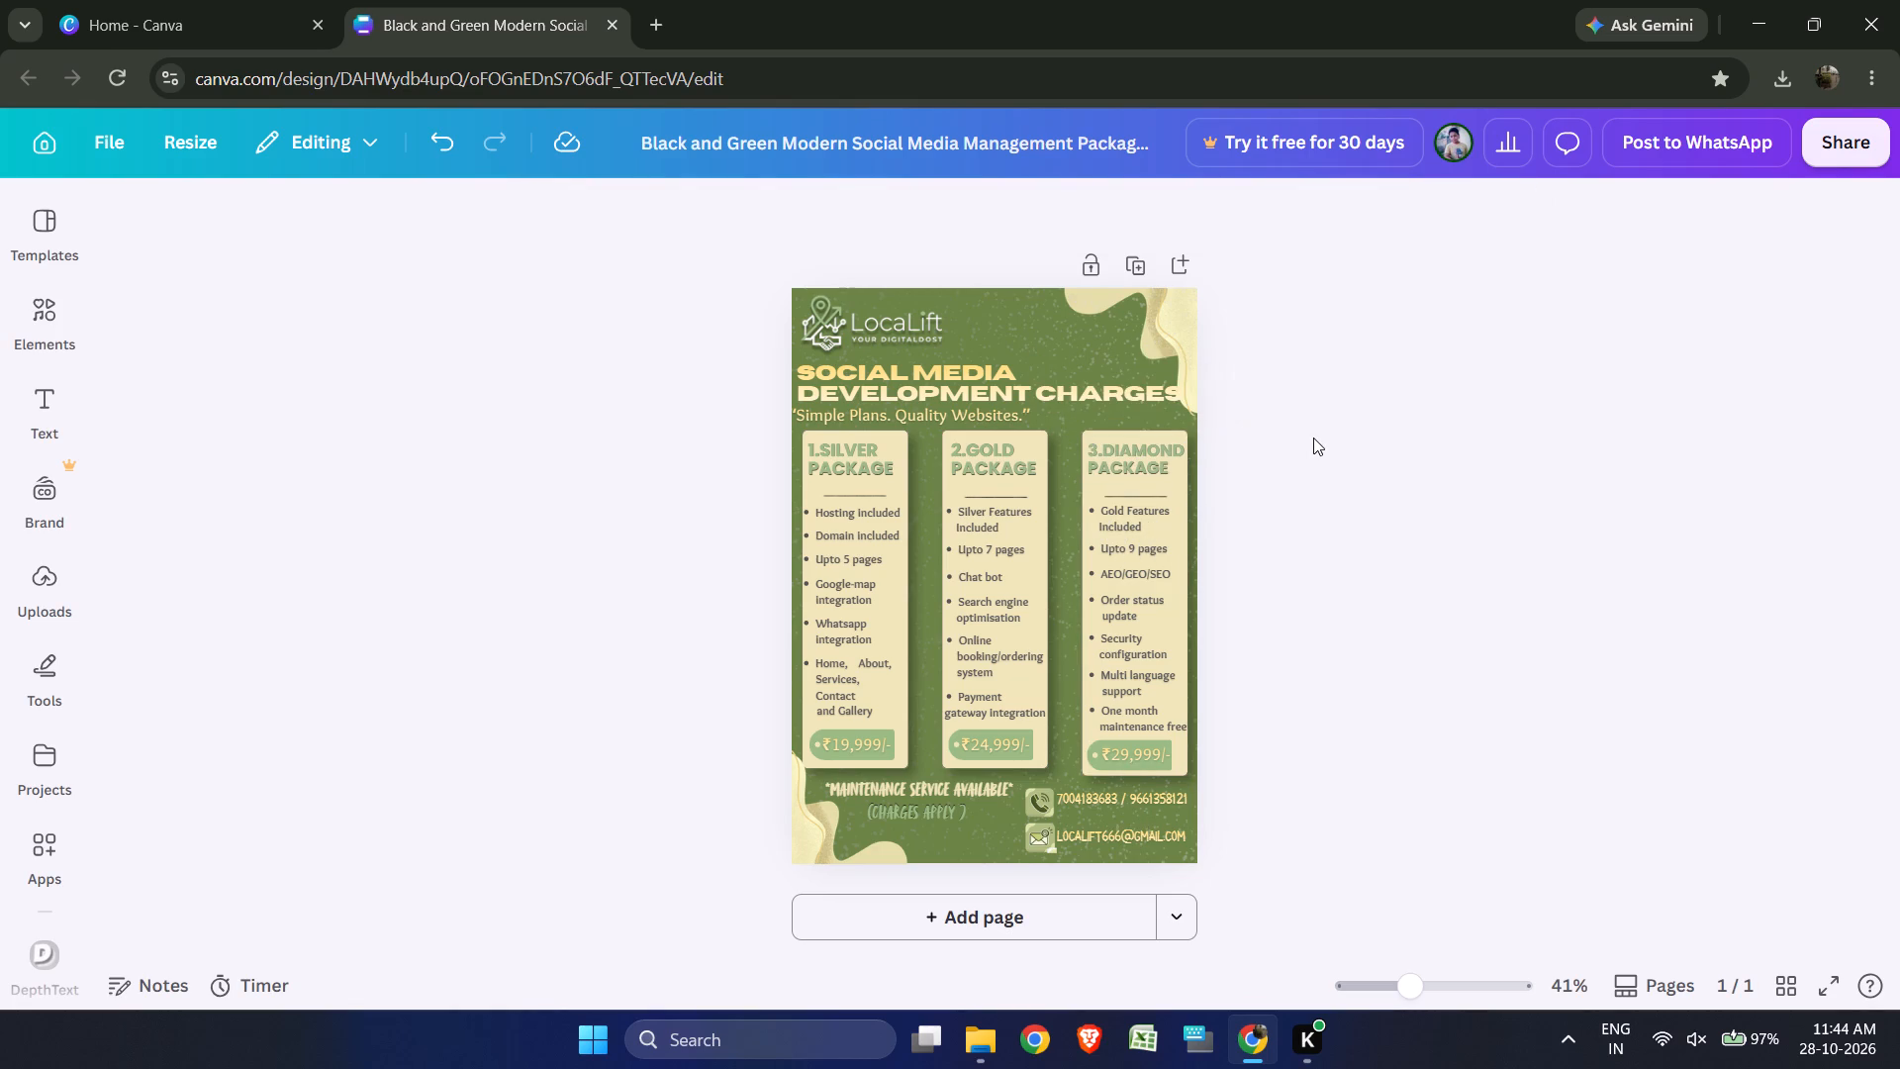
Raise the divider lines under the Diamond and Gold package titles slightly.
left_click(1150, 496)
left_click(1152, 556)
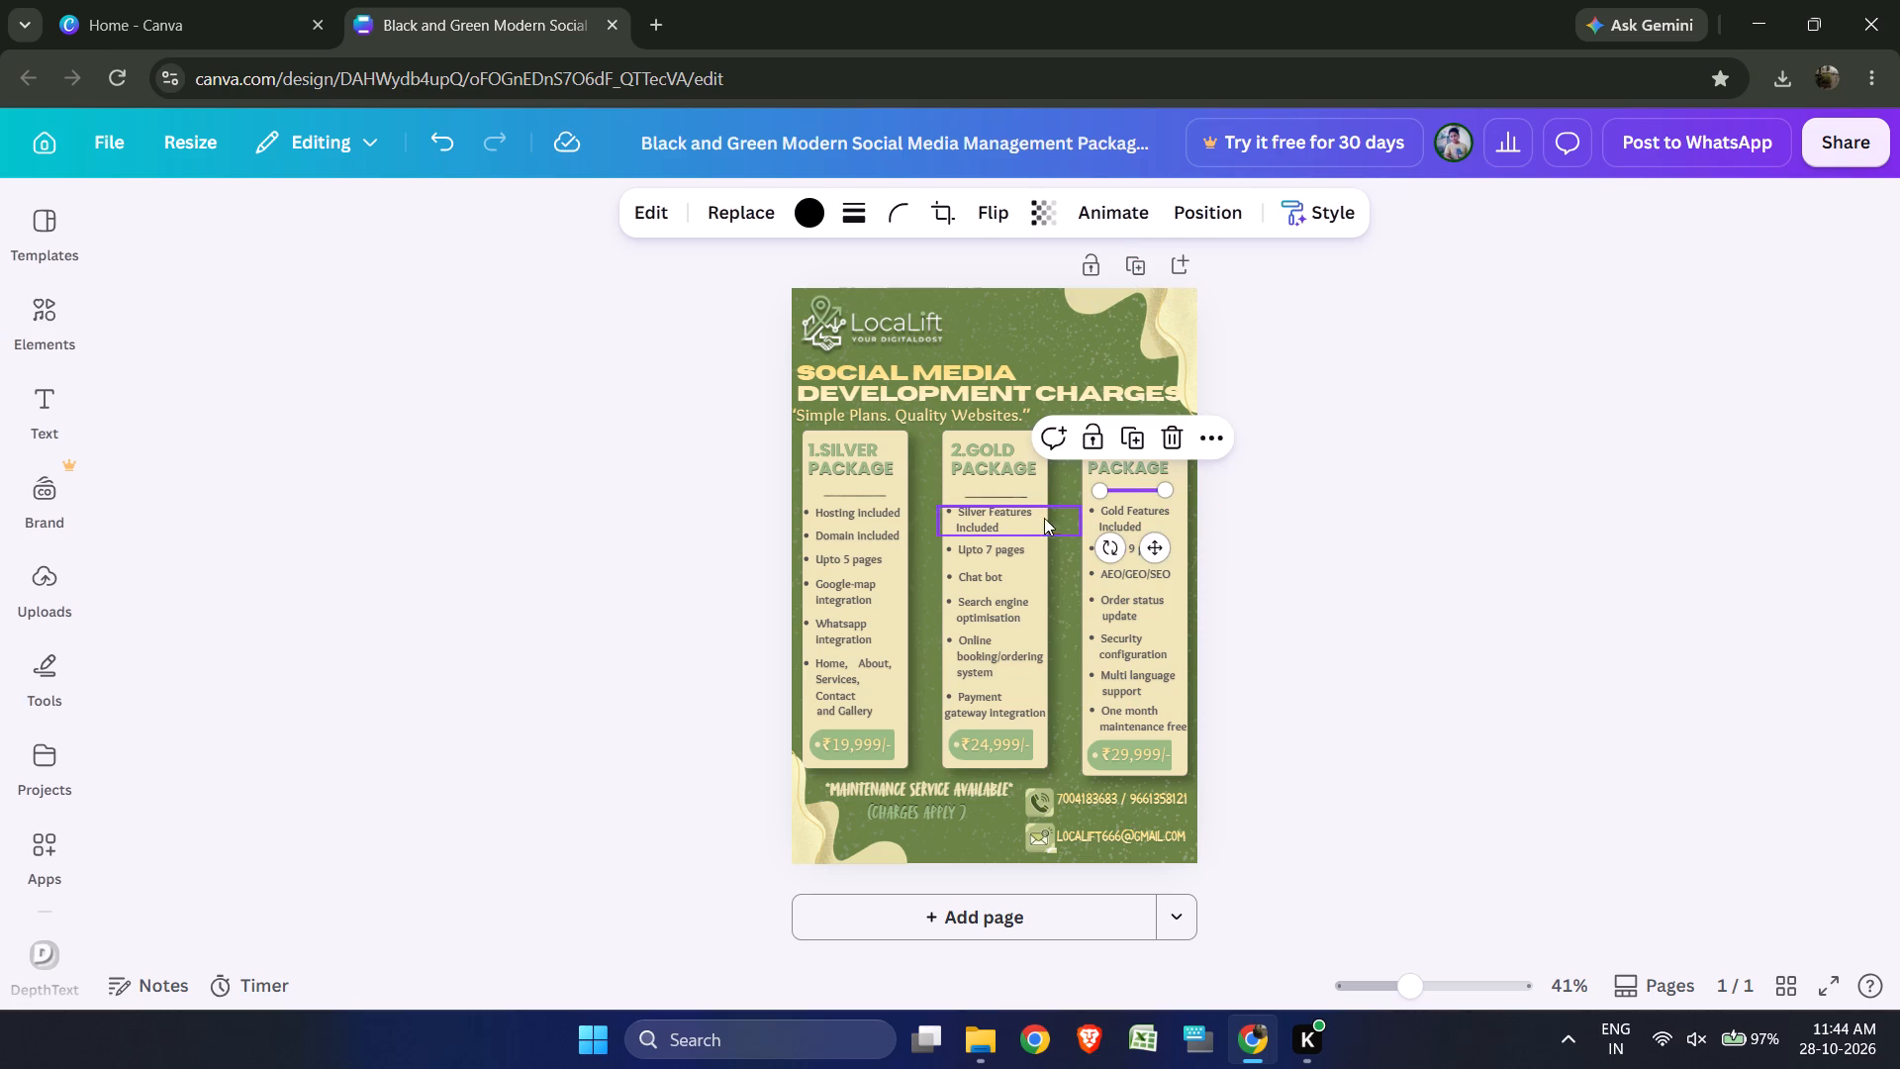
left_click(998, 497)
left_click(1020, 554)
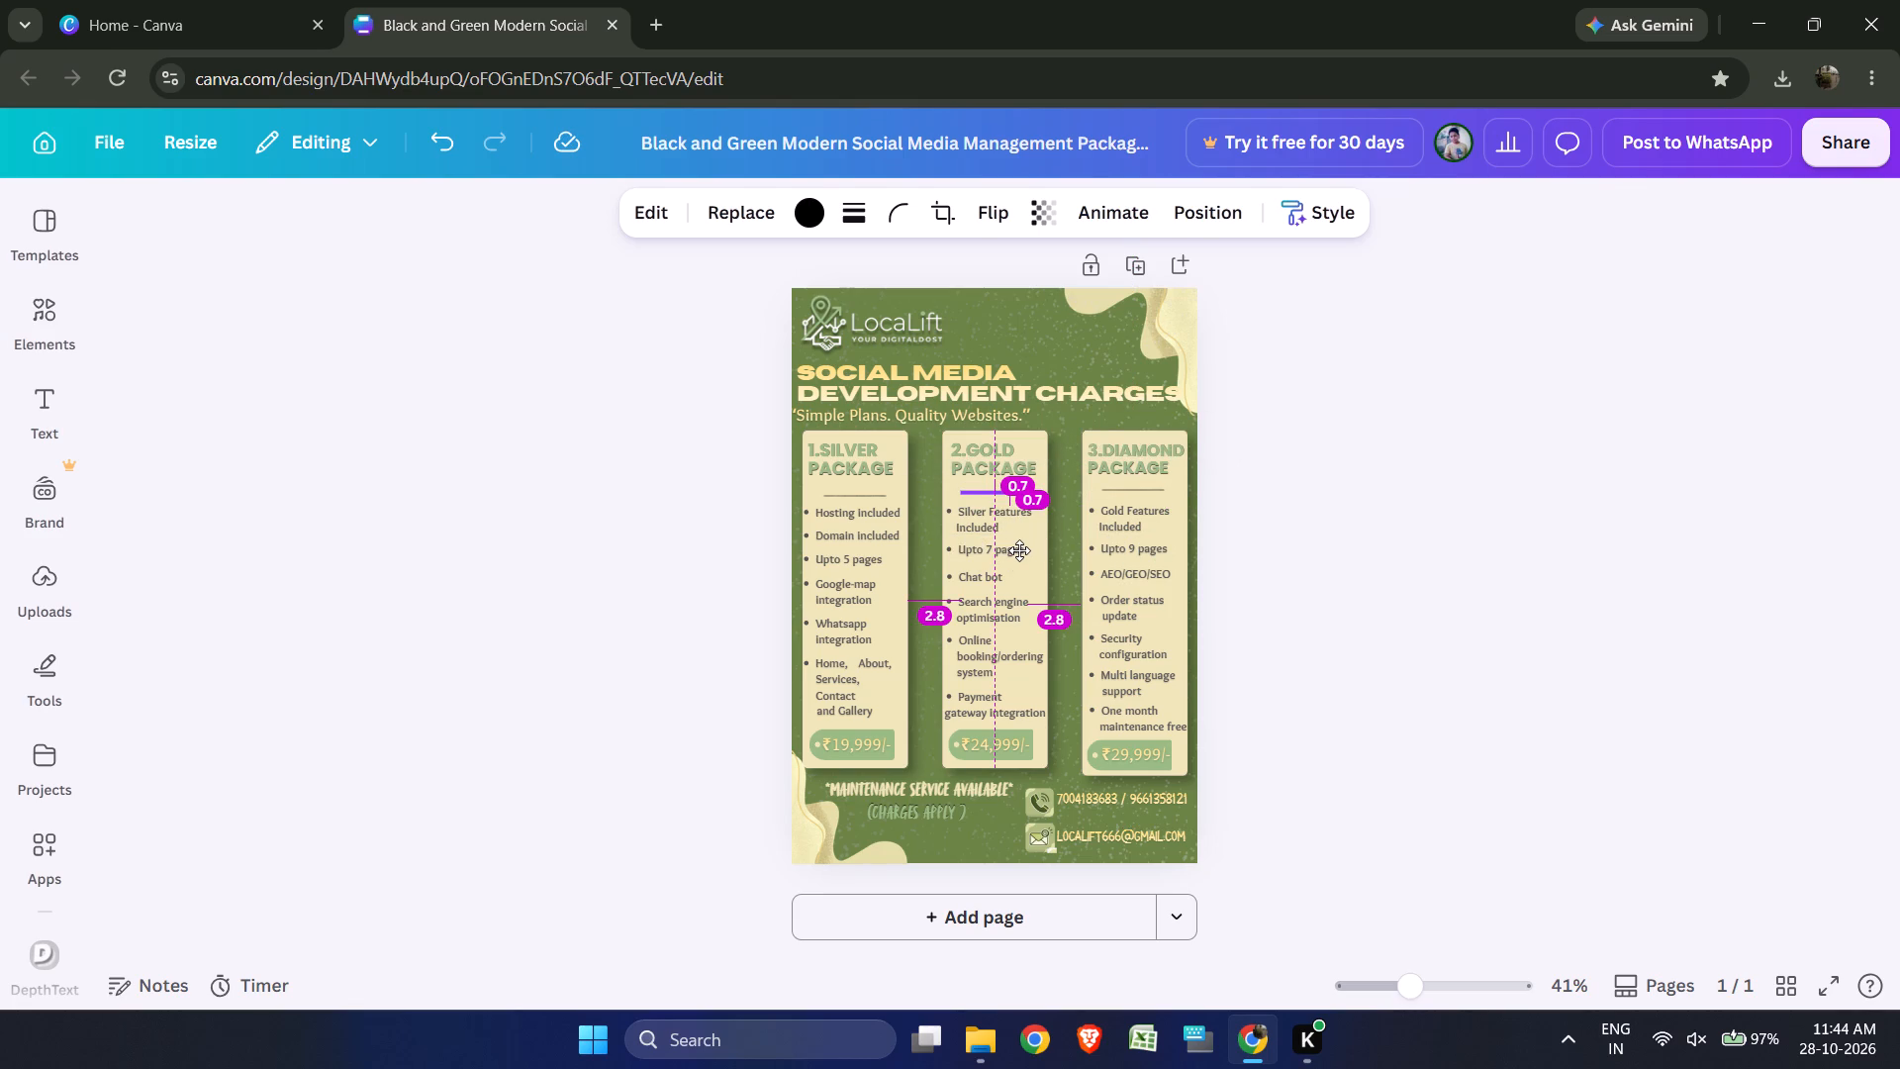
left_click(1414, 512)
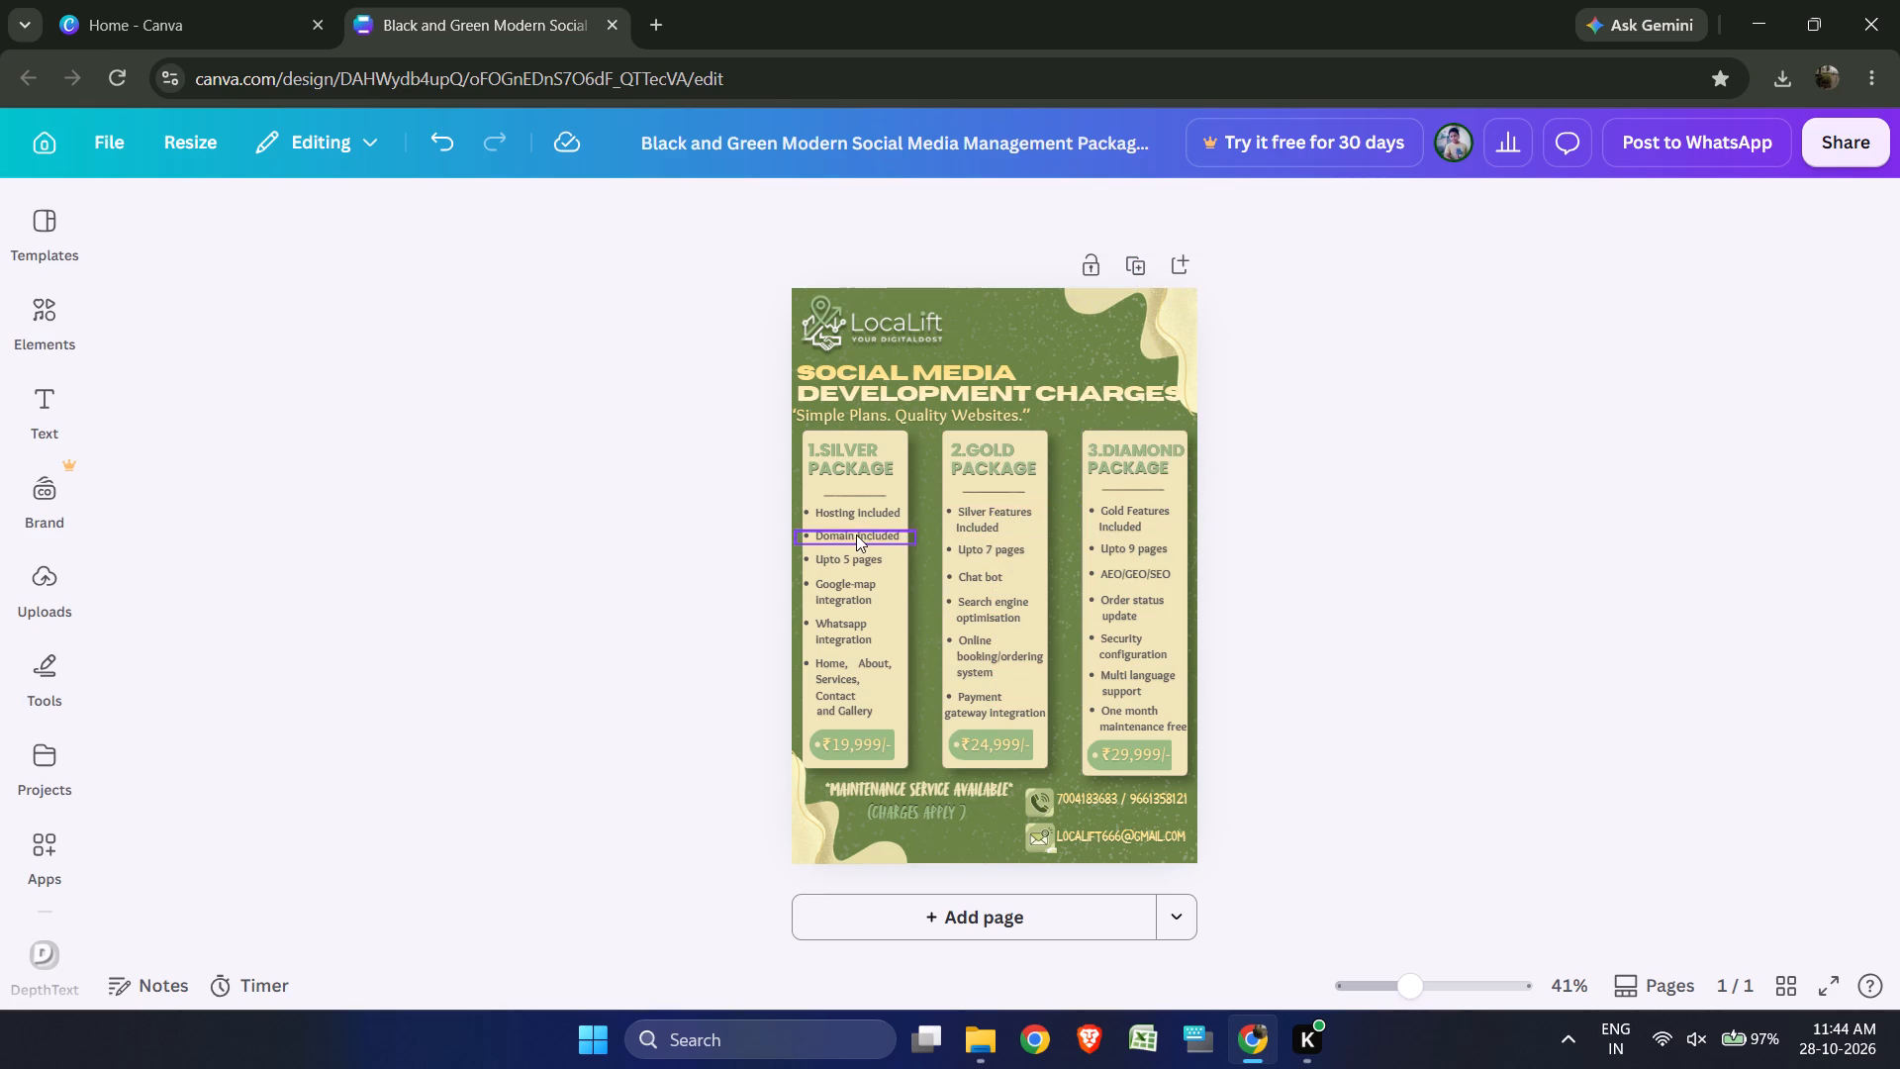
Raise the divider line under the Silver package title to about the height of the Gold divider.
left_click(853, 497)
left_click(869, 493)
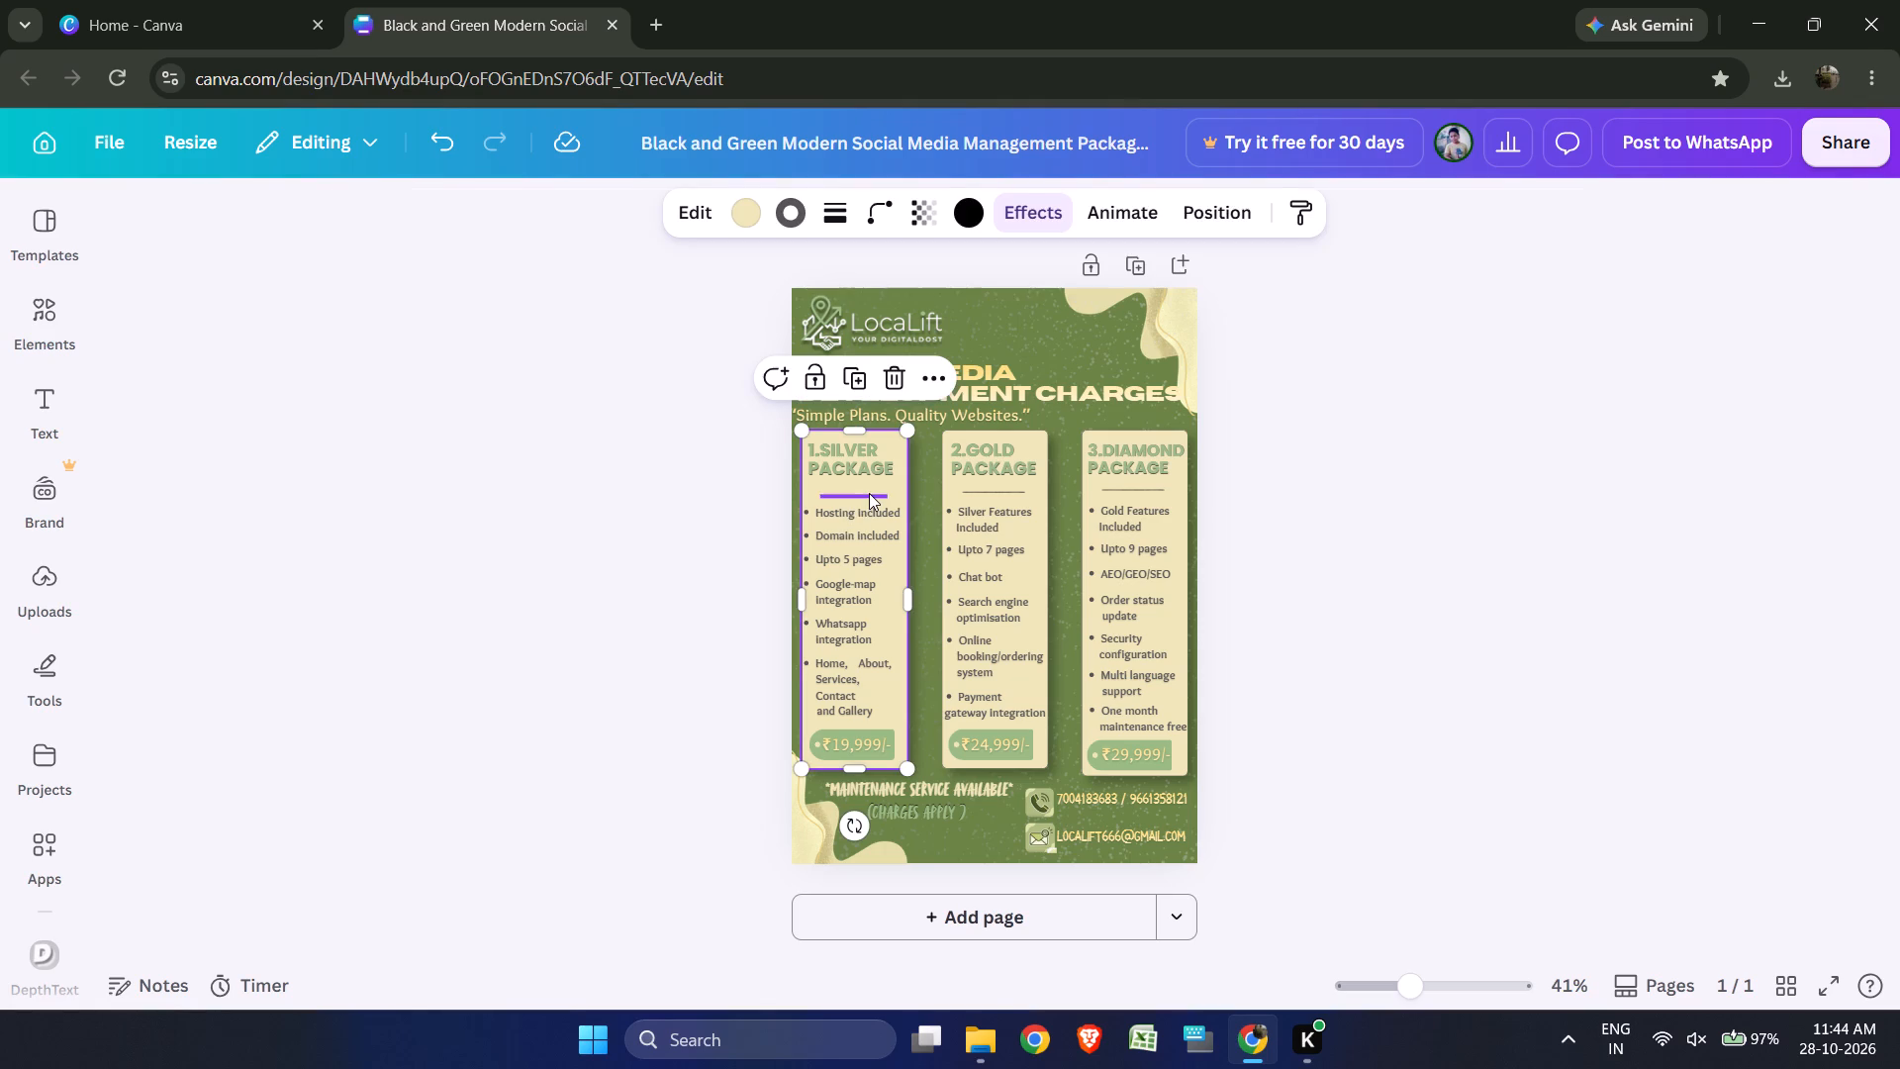
left_click(870, 499)
left_click(1357, 498)
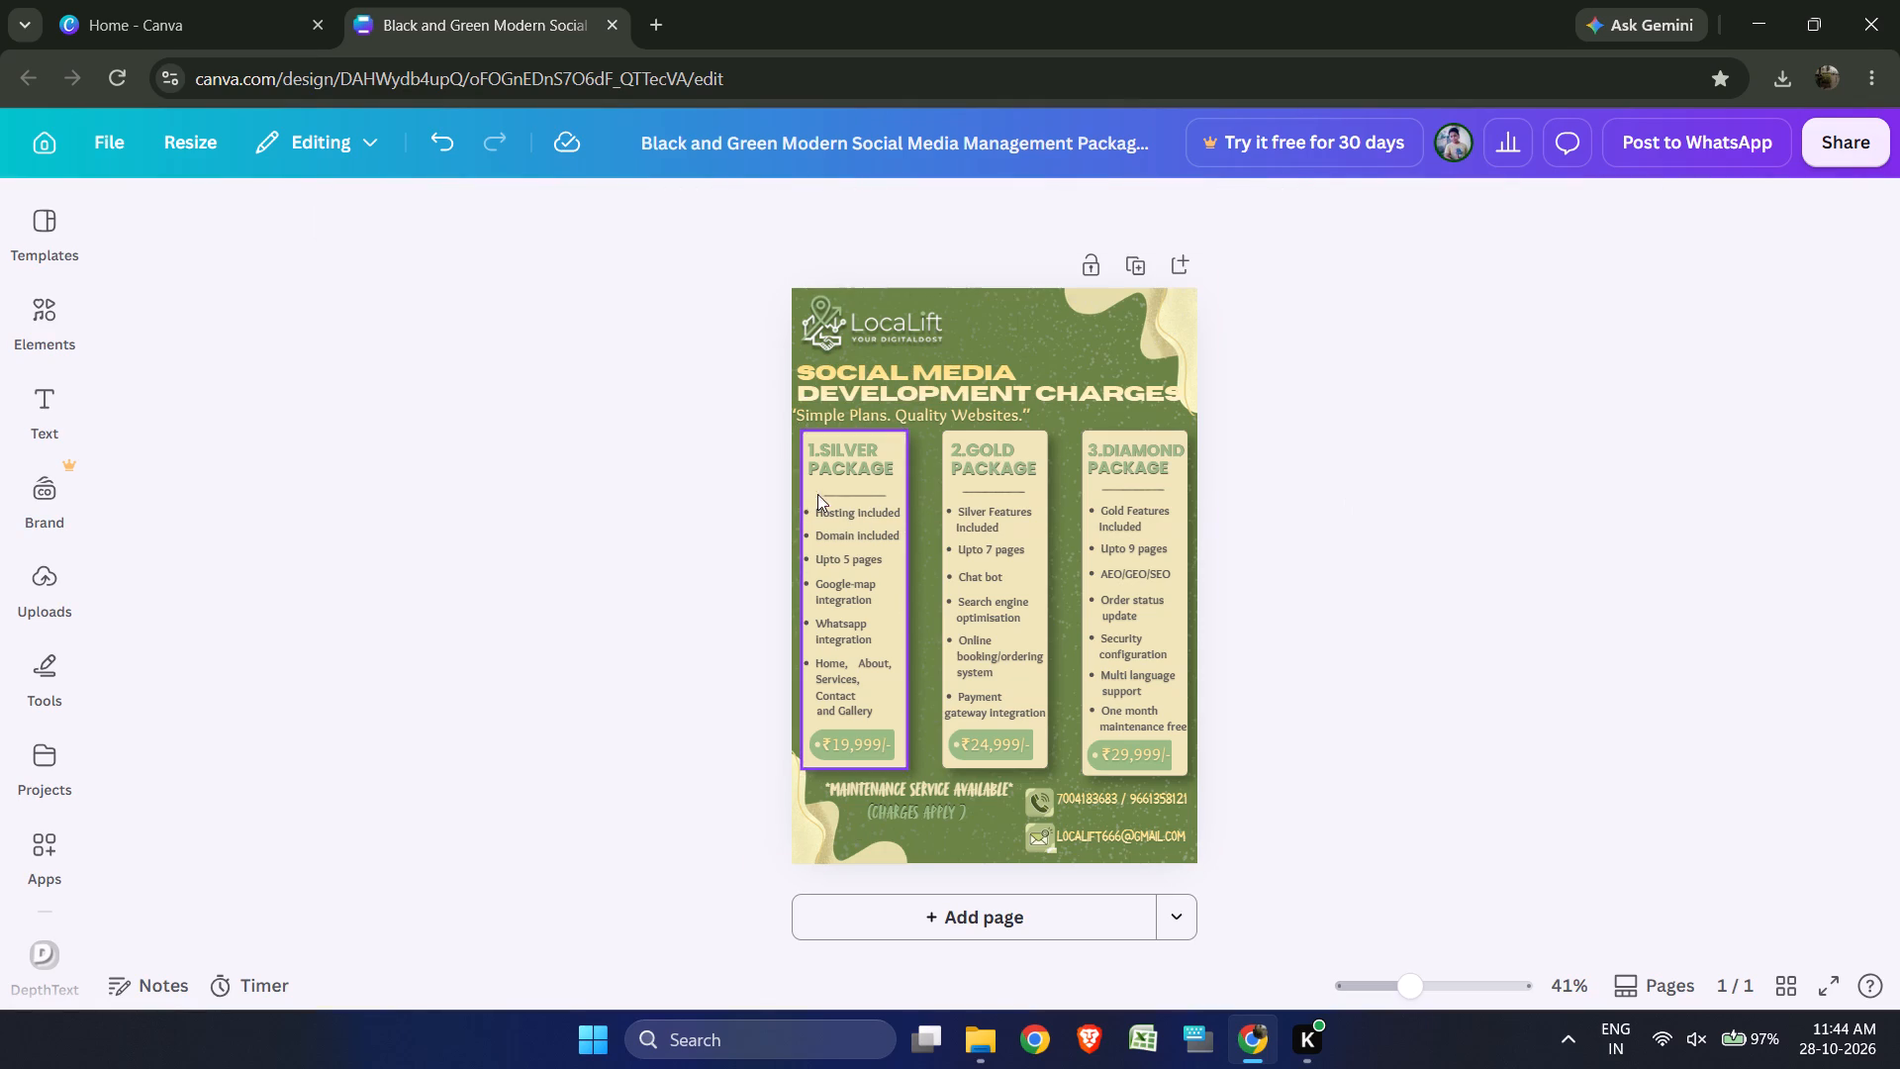
left_click(848, 495)
left_click(879, 553)
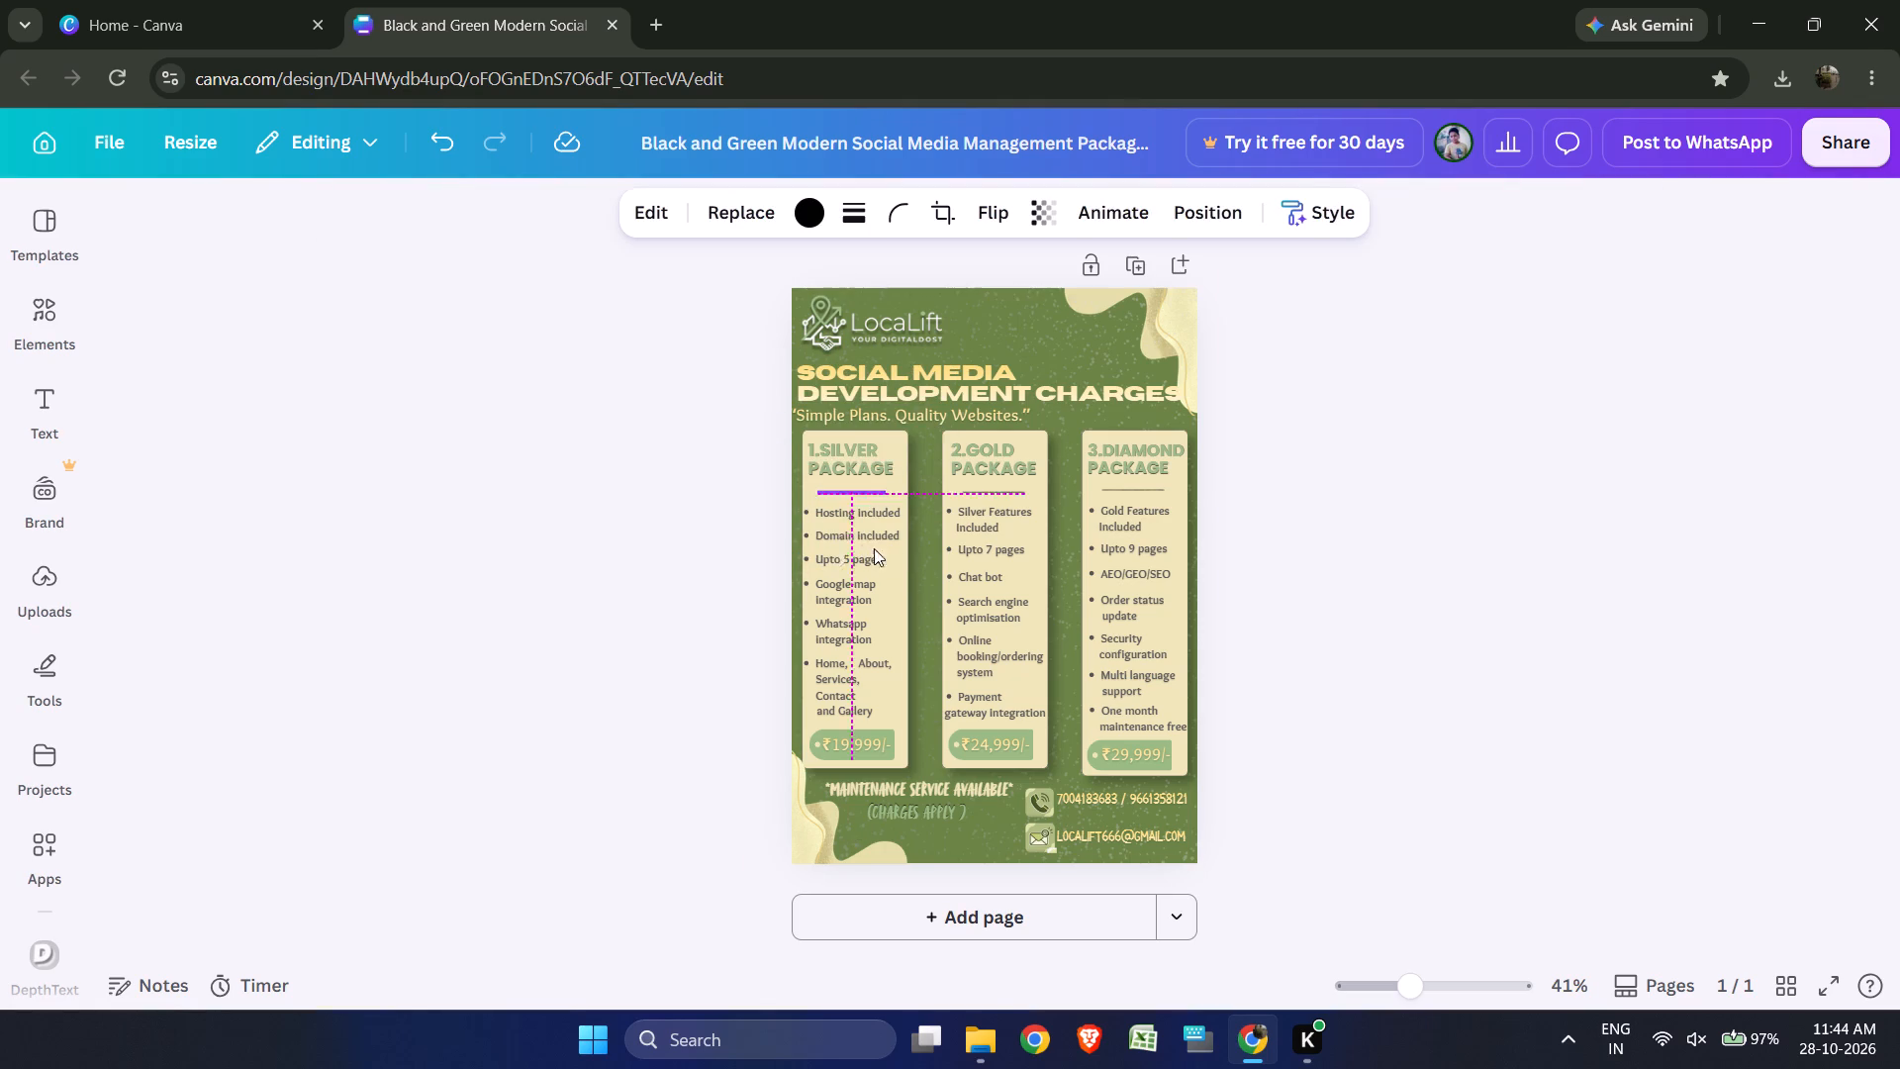
left_click(1391, 520)
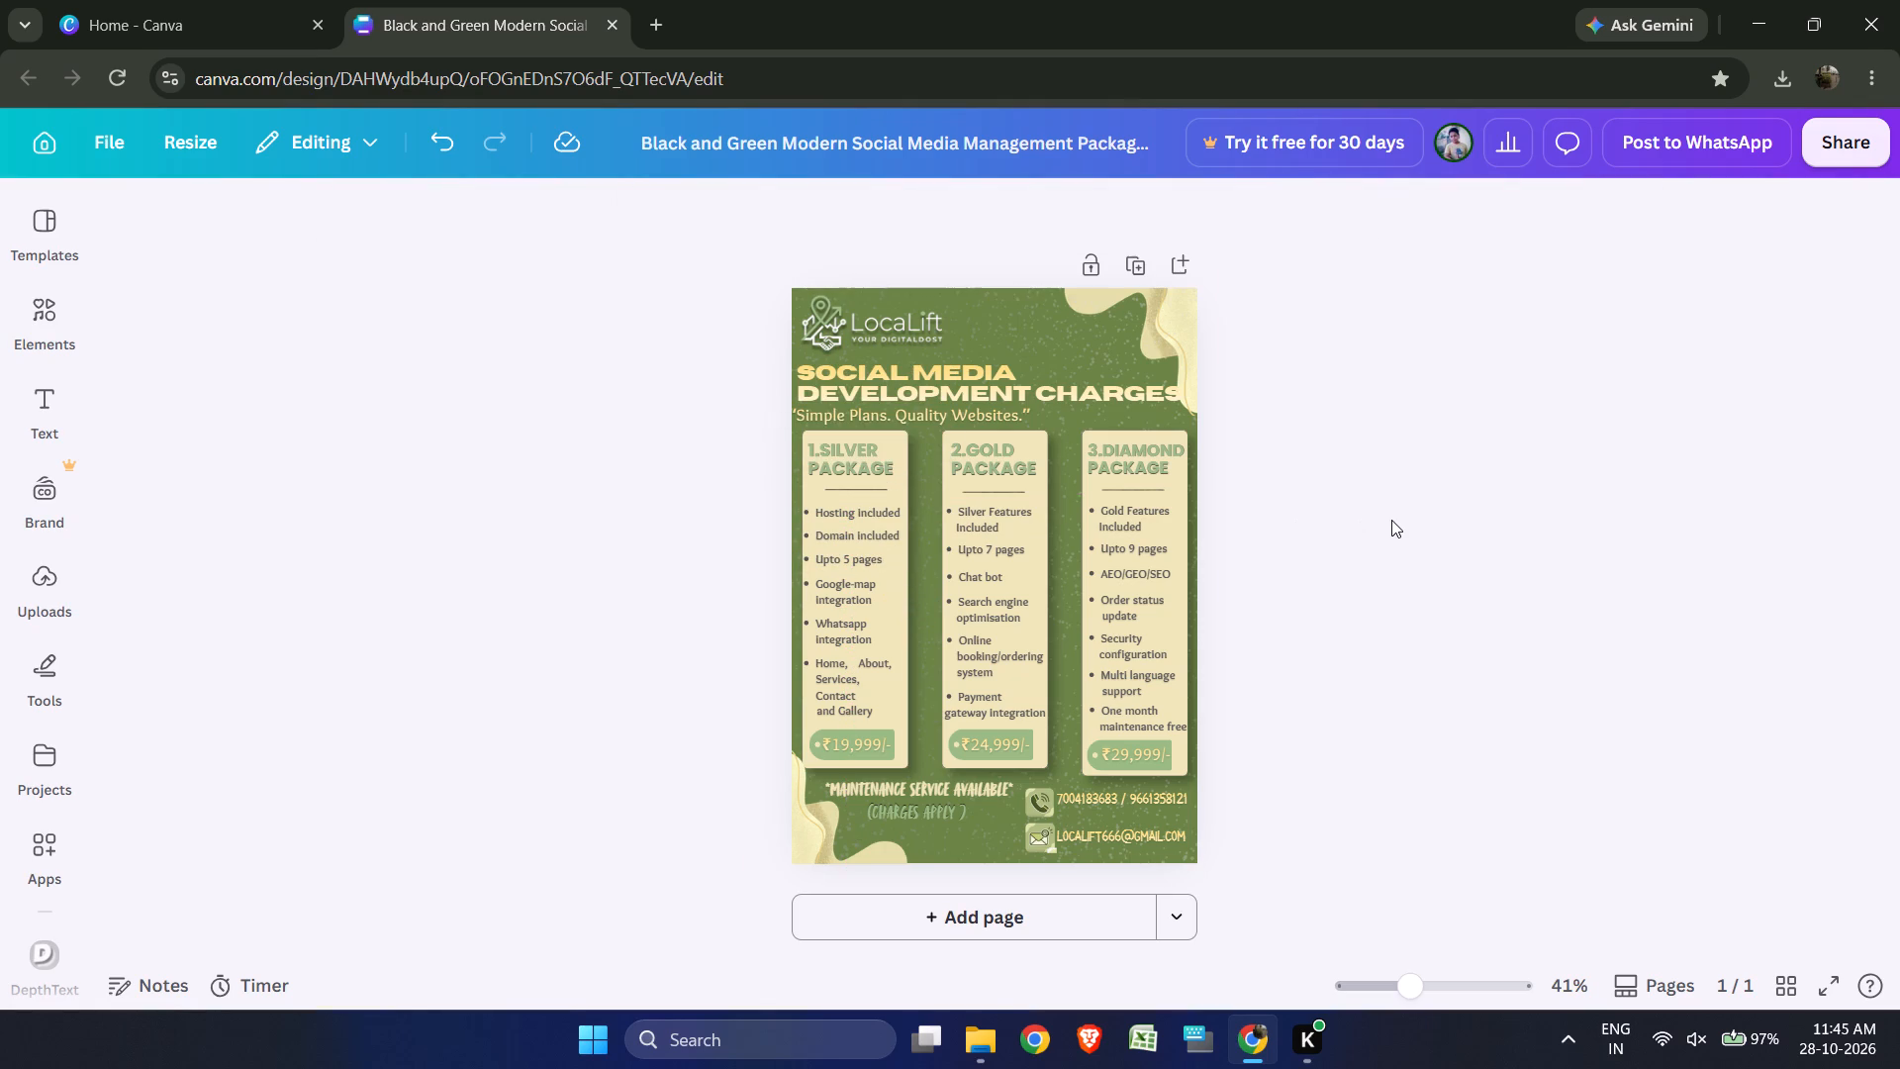
Nudge the Gold package's divider line up slightly and align the Diamond divider level with it.
left_click(984, 494)
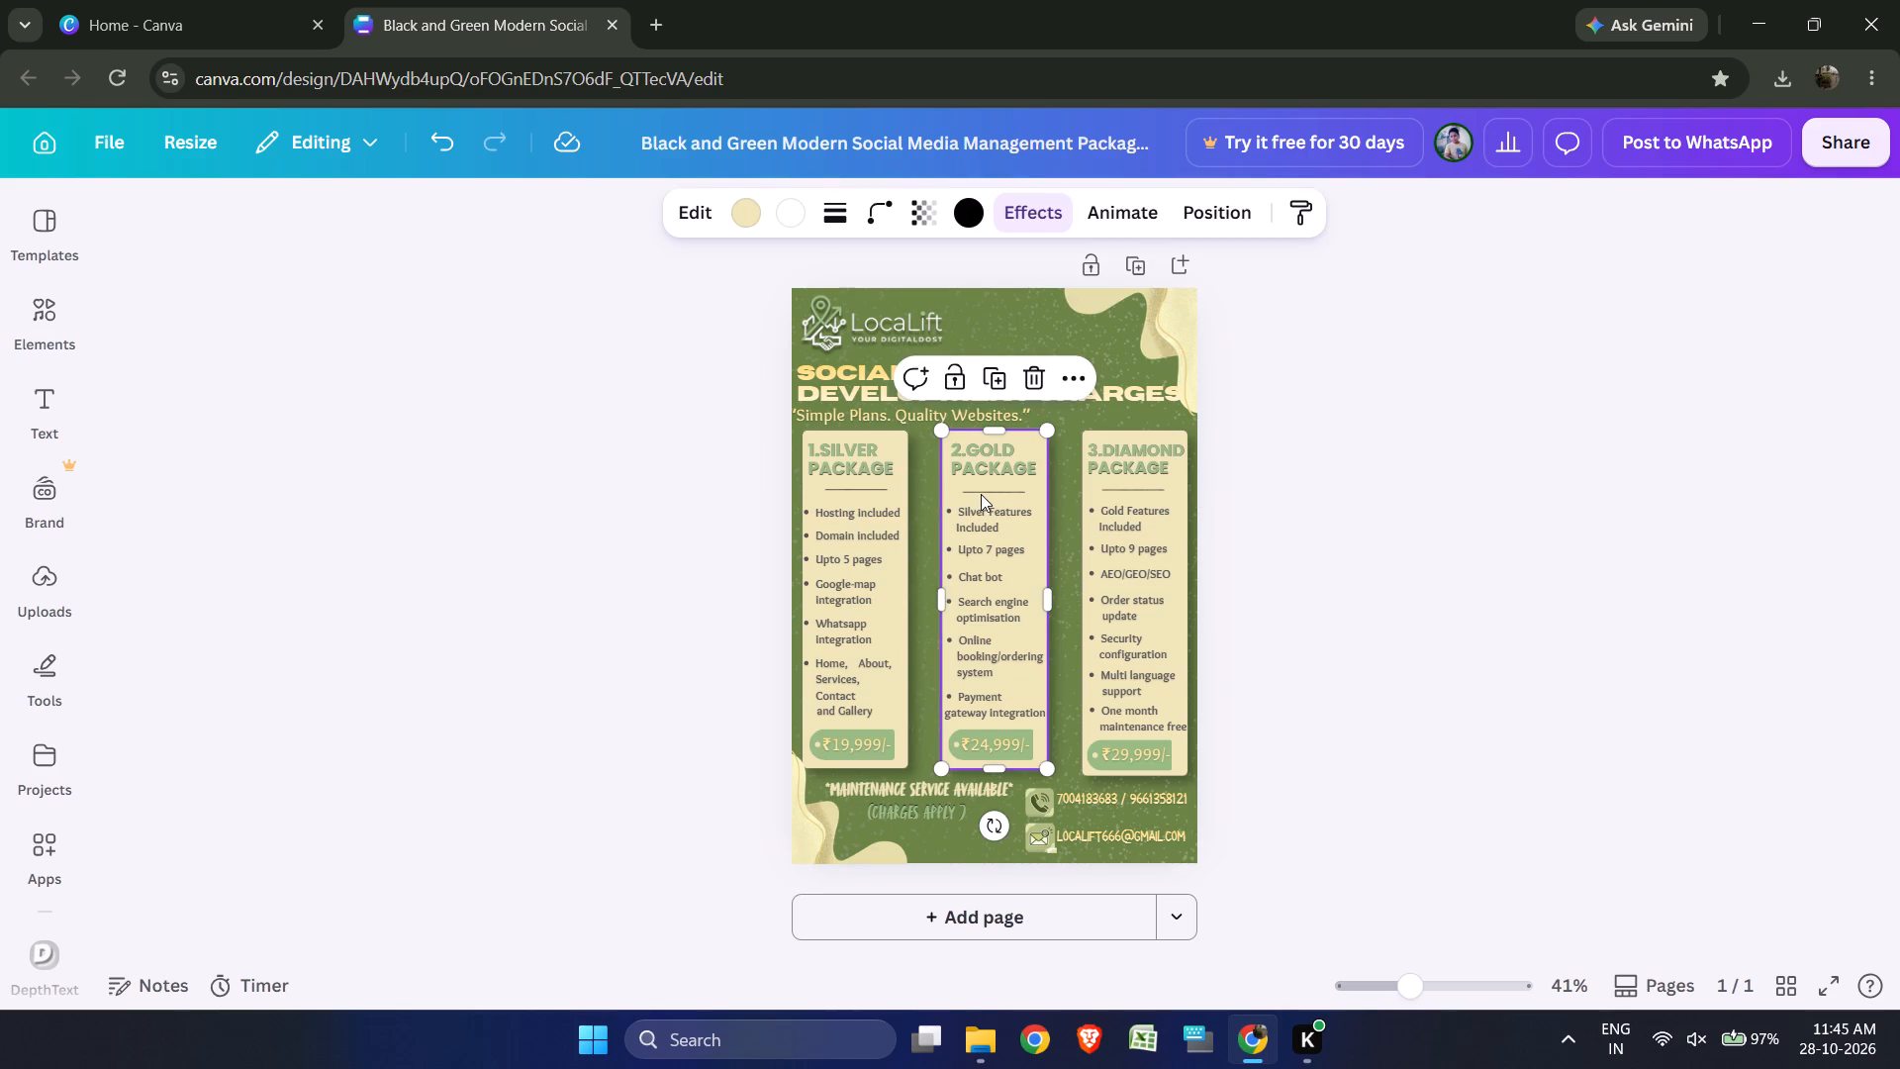
left_click(988, 492)
left_click(1020, 553)
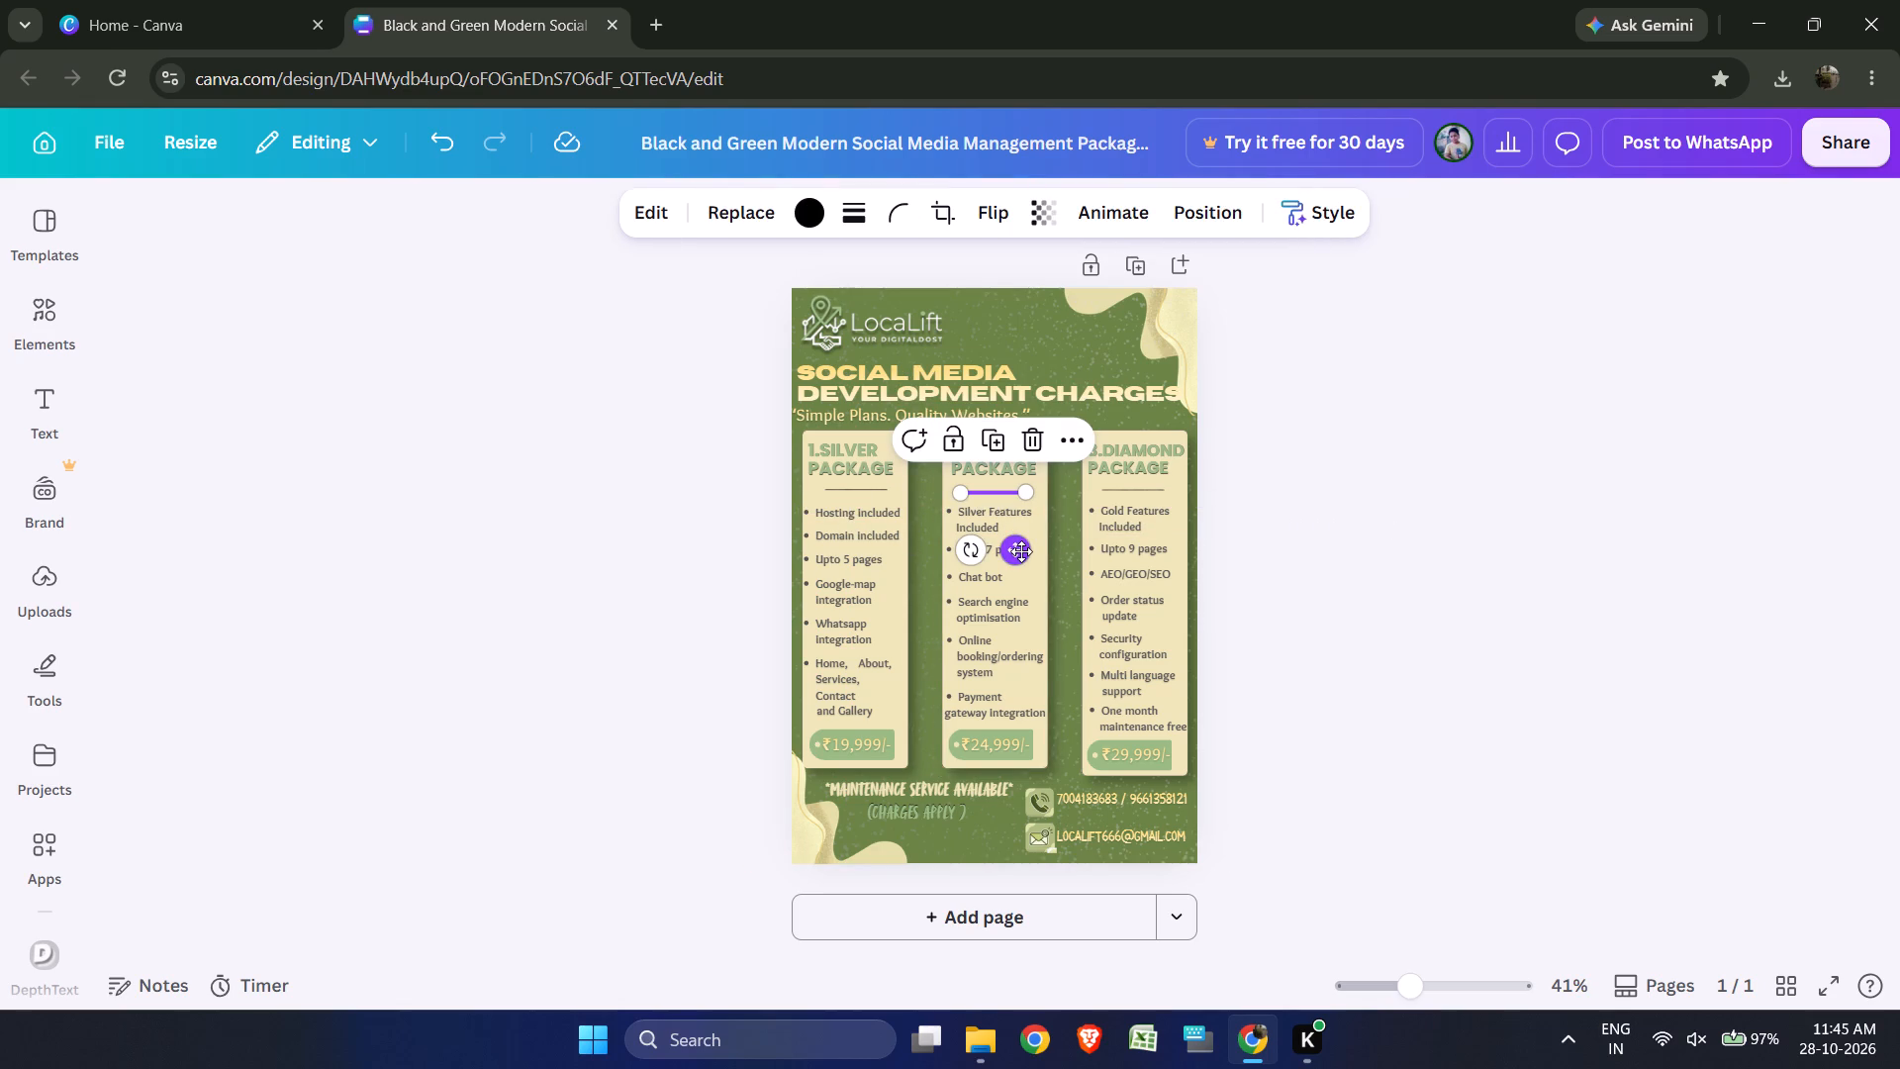
left_click(1133, 486)
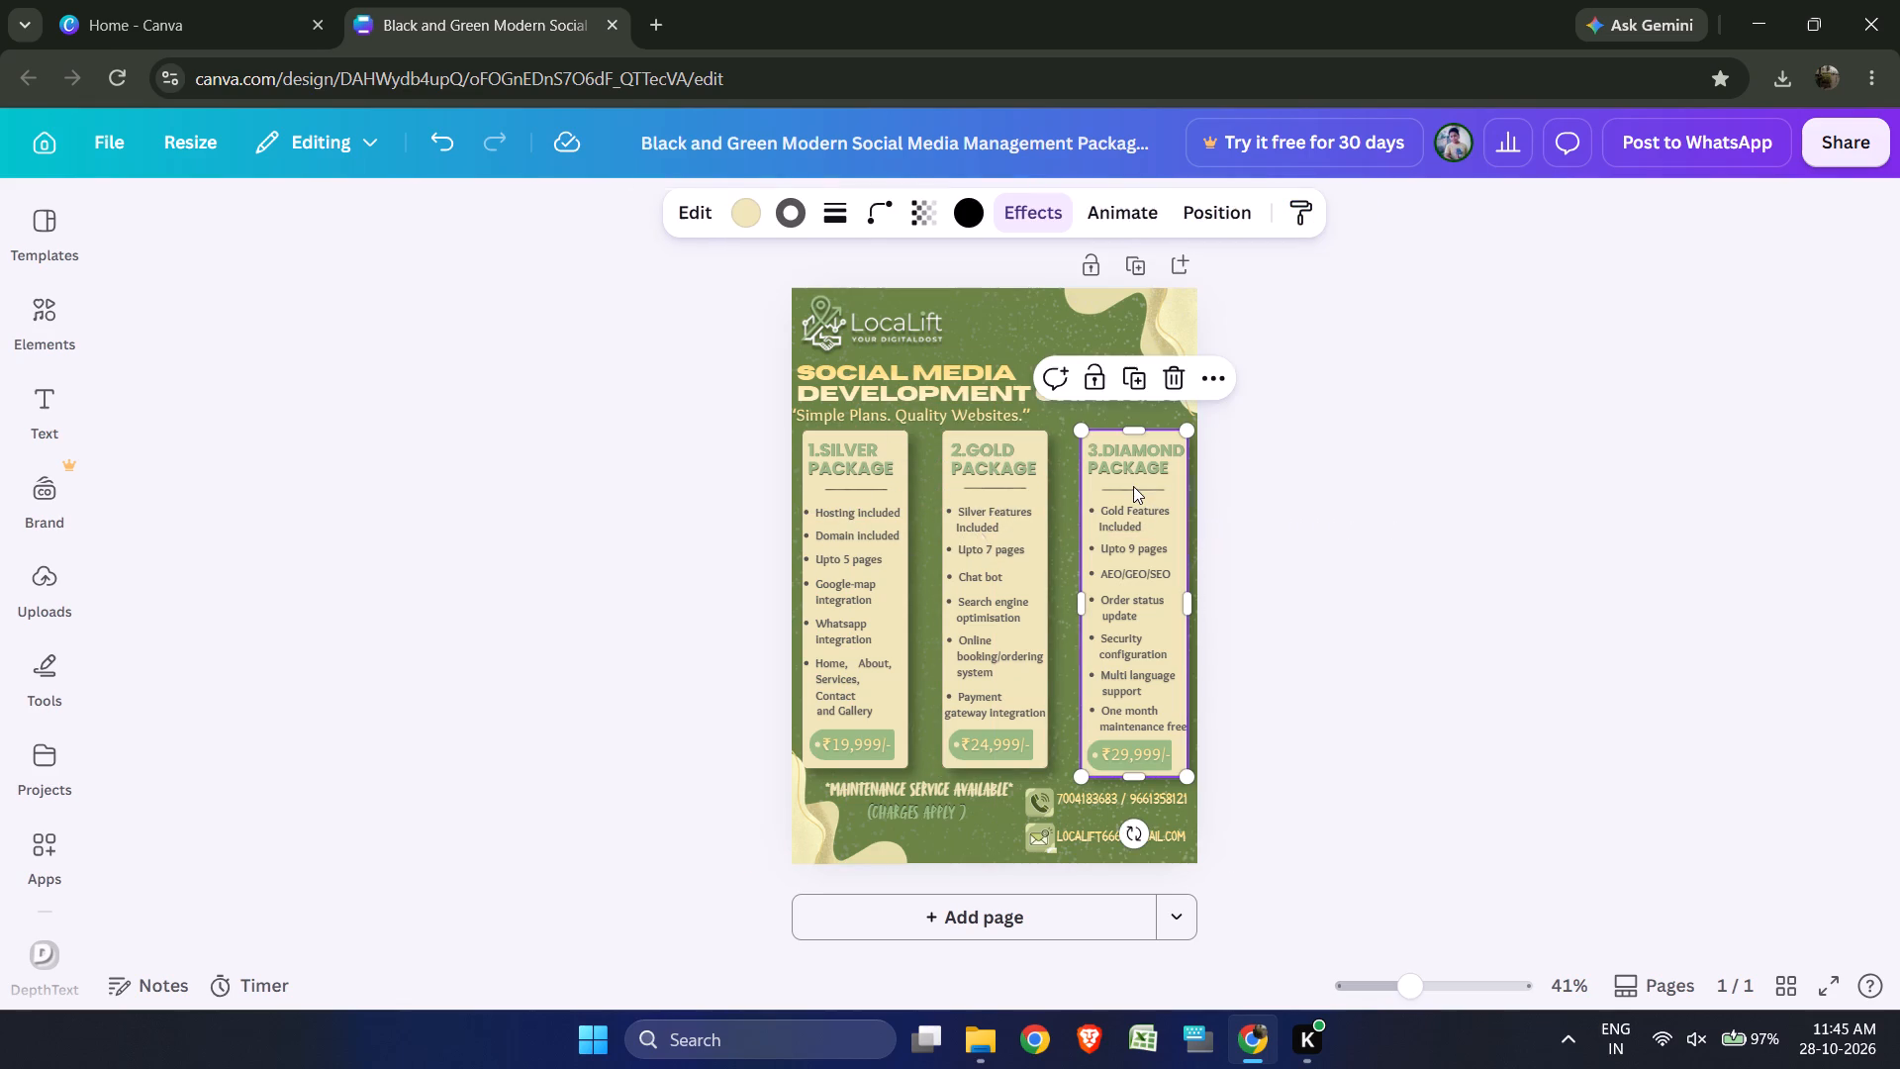
left_click(1132, 489)
left_click(1155, 544)
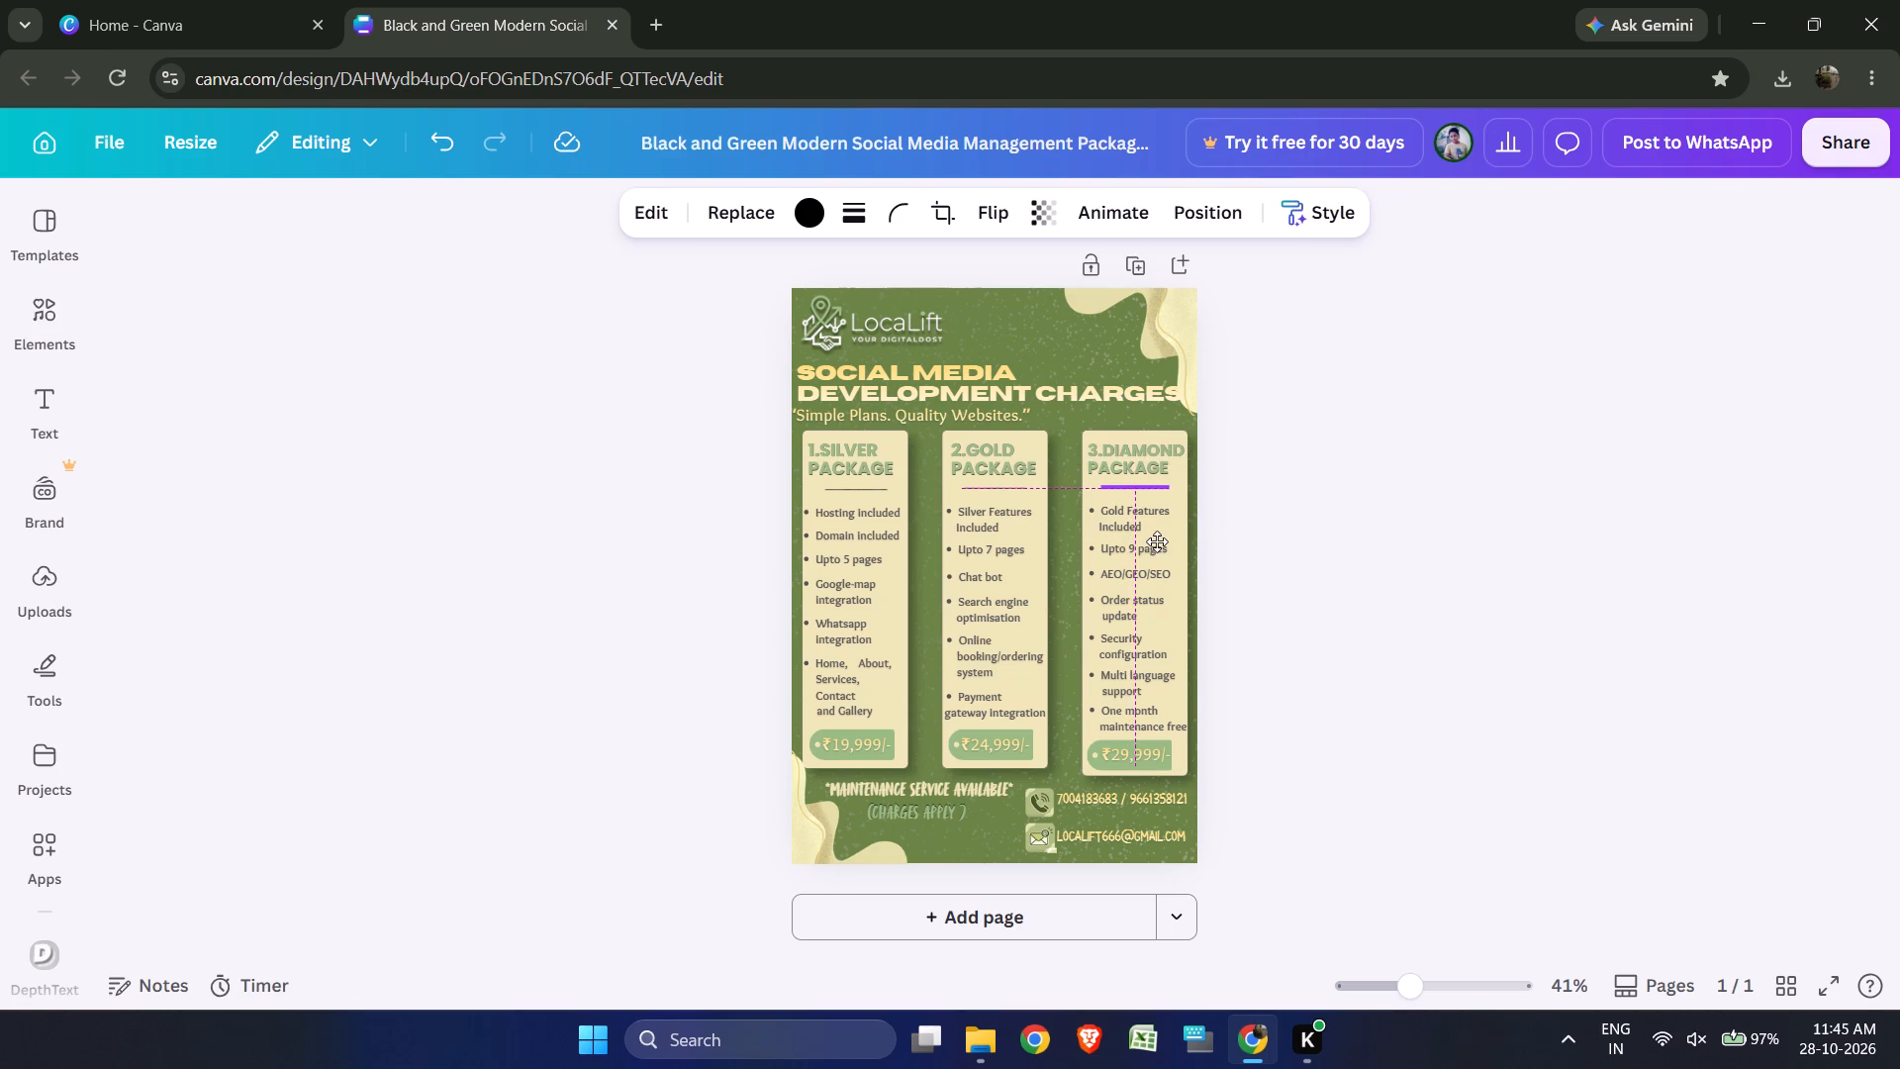
left_click(1467, 499)
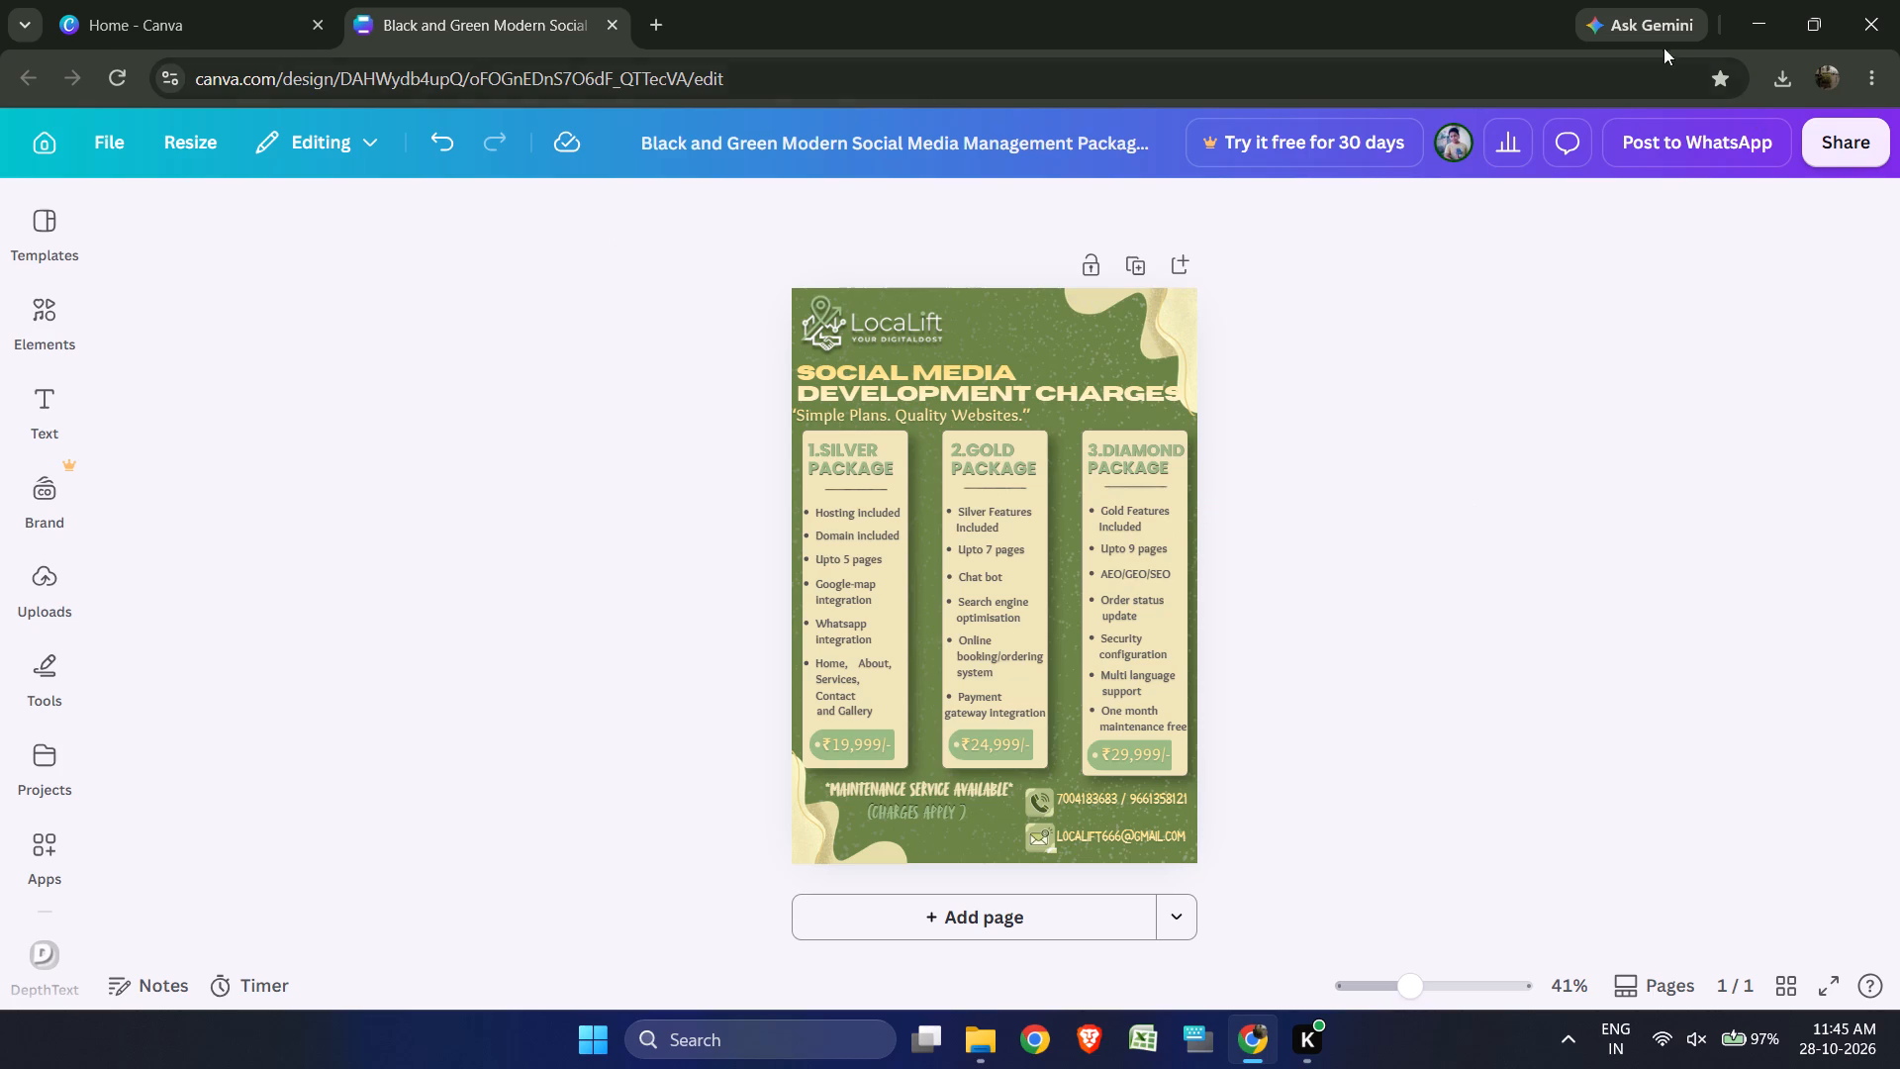
Raise the Gold package's divider line closer to its title, horizontally centred, and bring the Diamond divider level with it.
left_click(1009, 488)
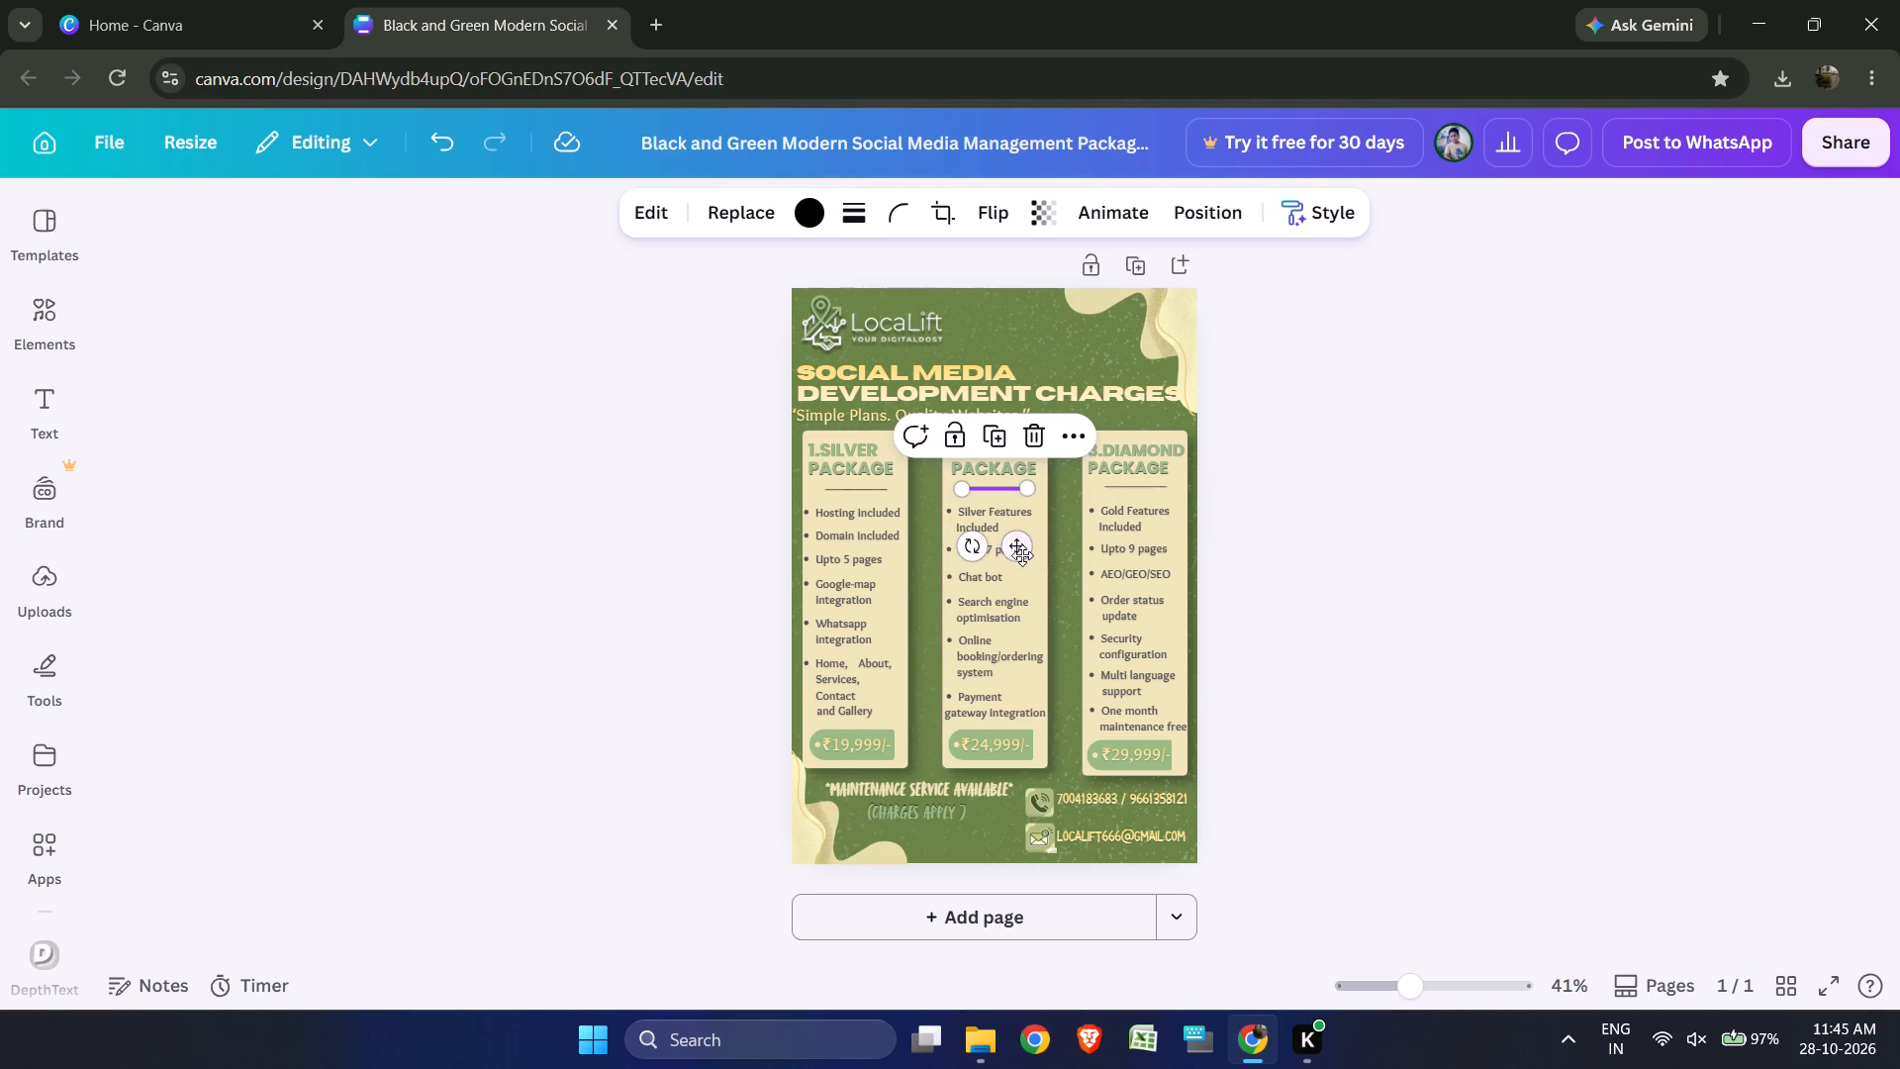
left_click(1022, 548)
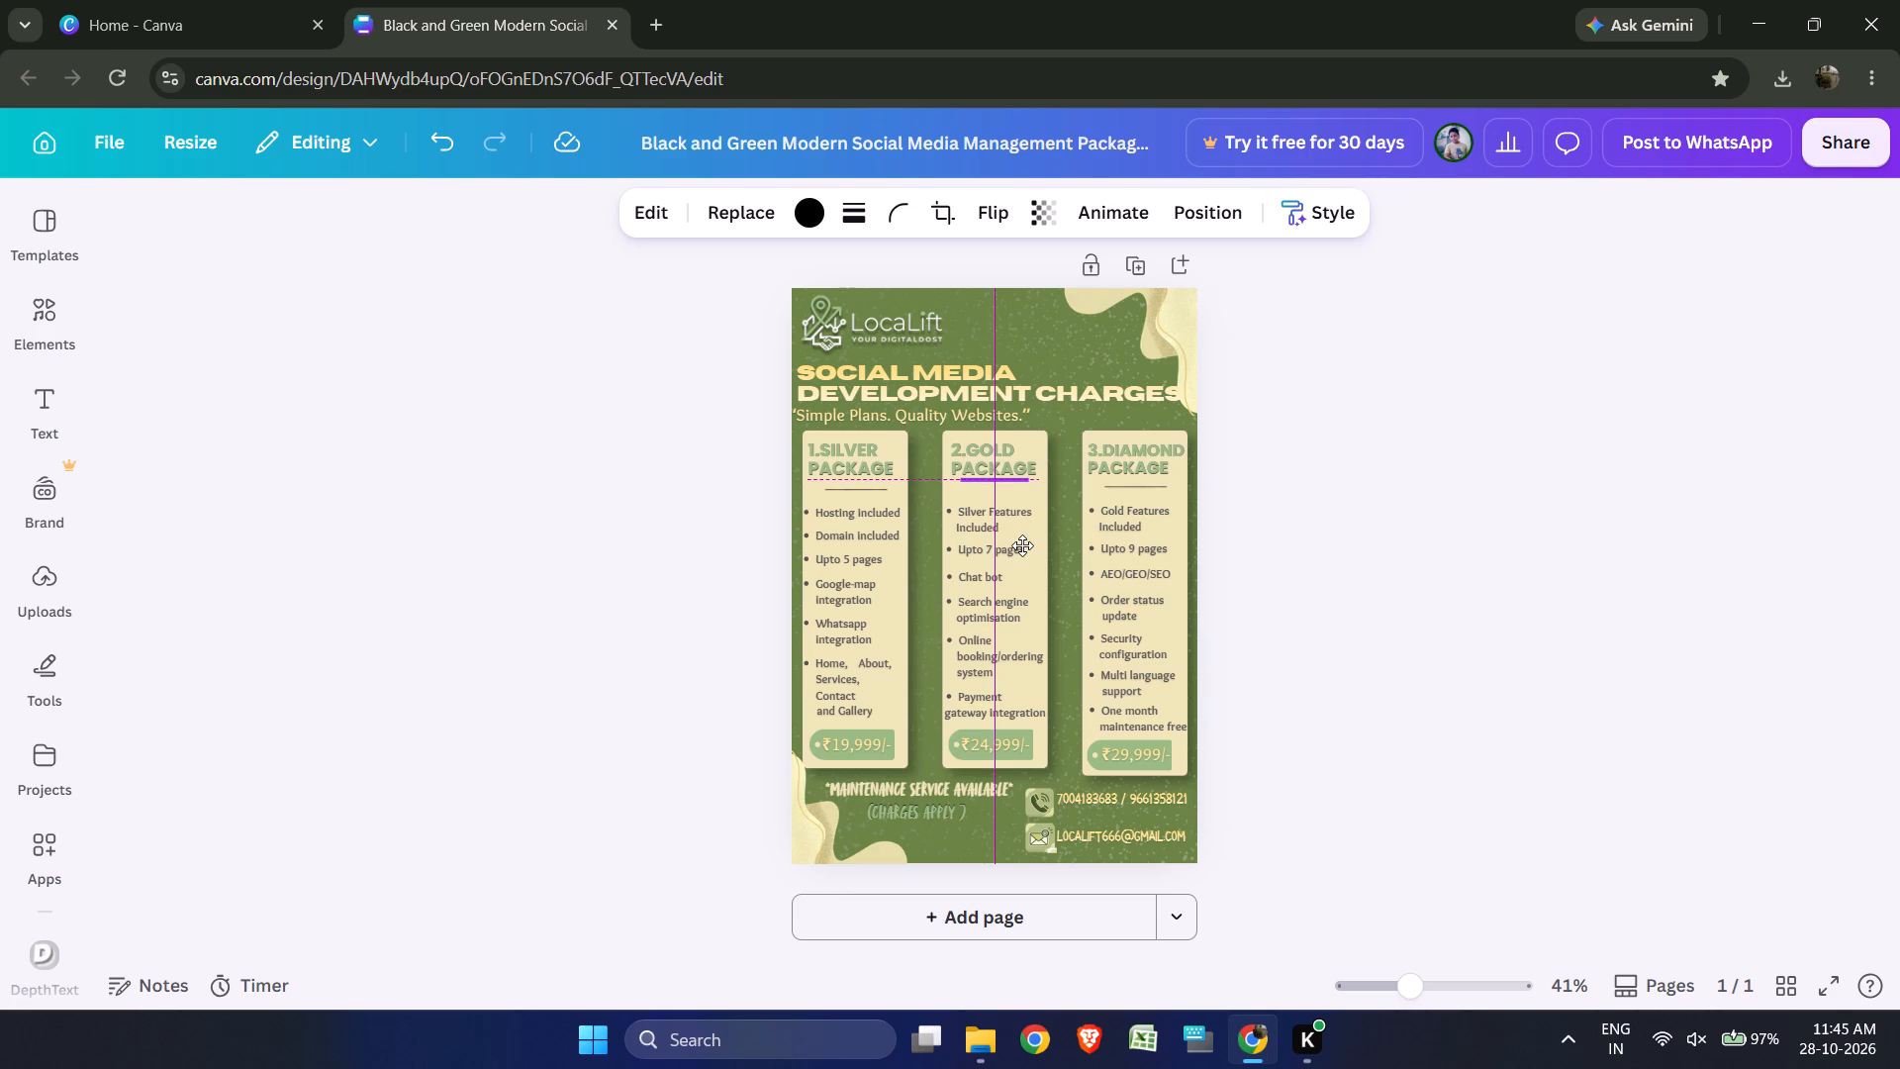
left_click(1327, 539)
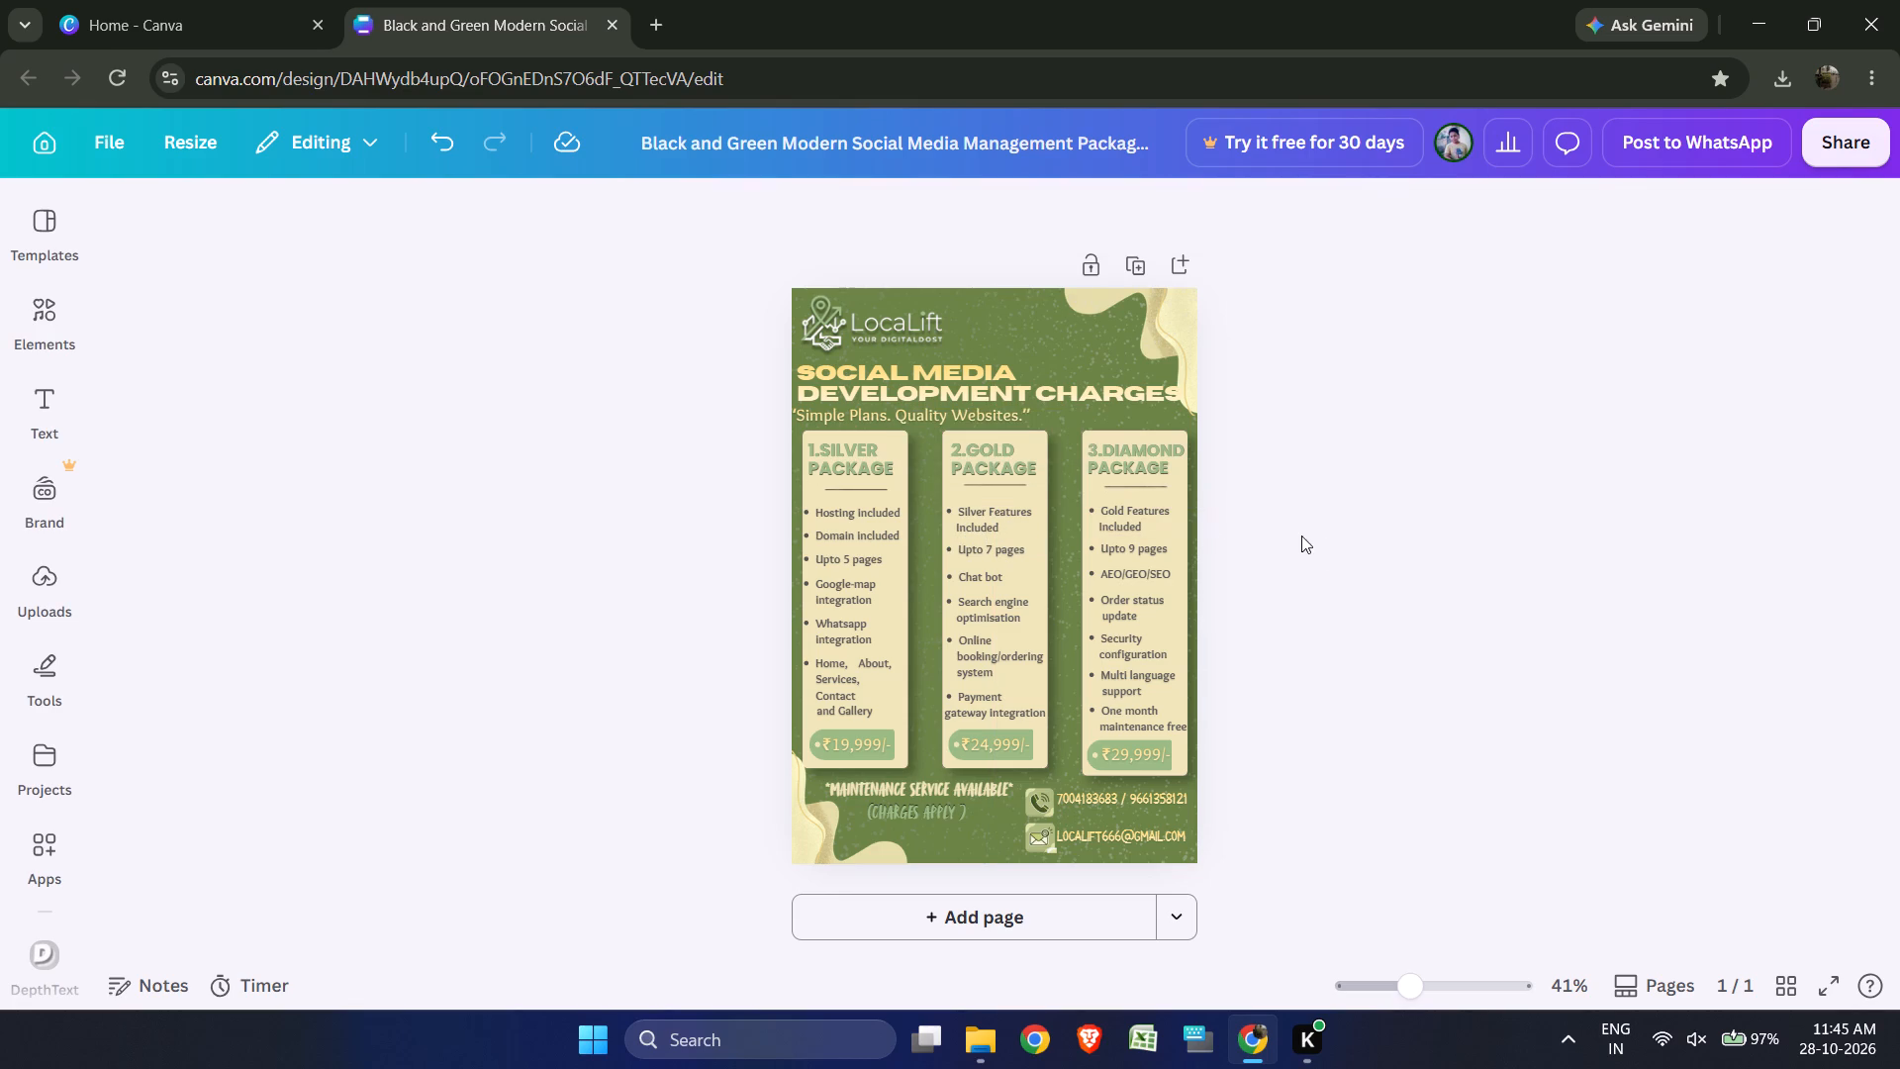
left_click(1119, 483)
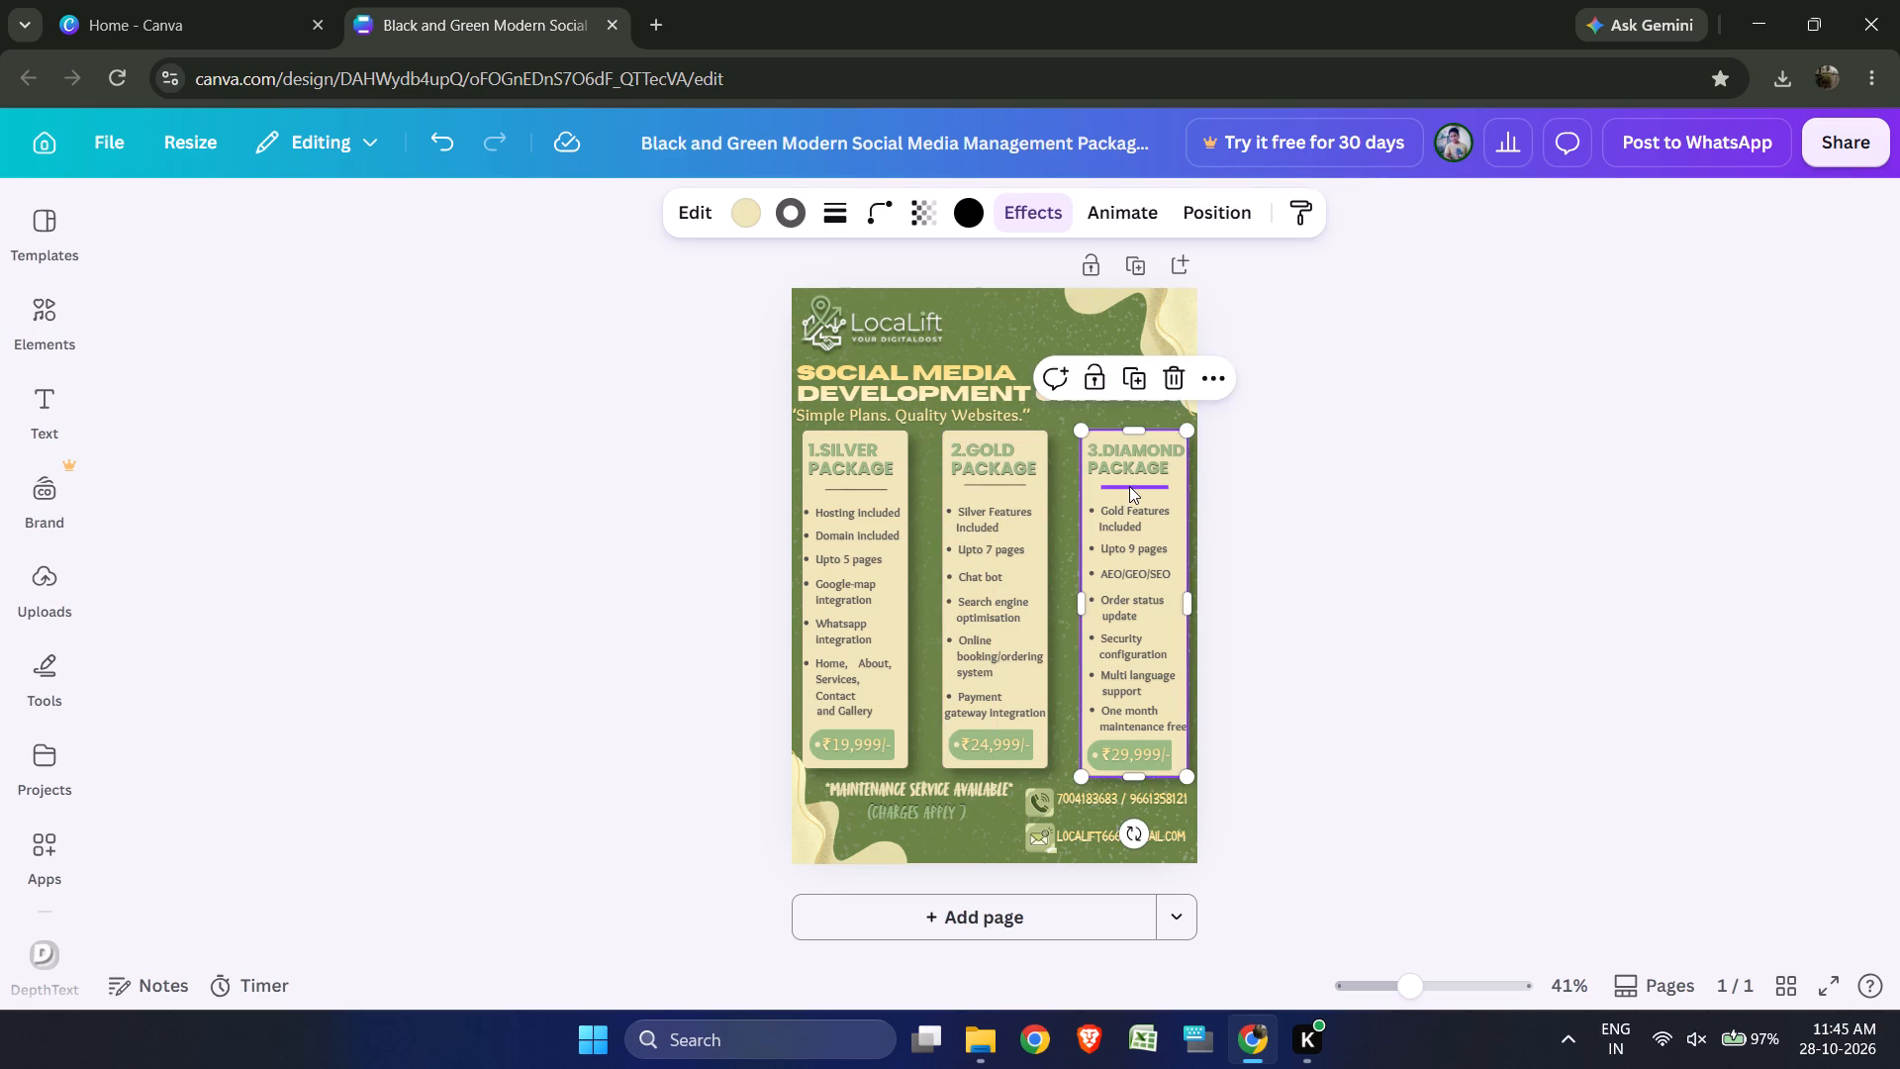
left_click(1129, 486)
left_click(1159, 539)
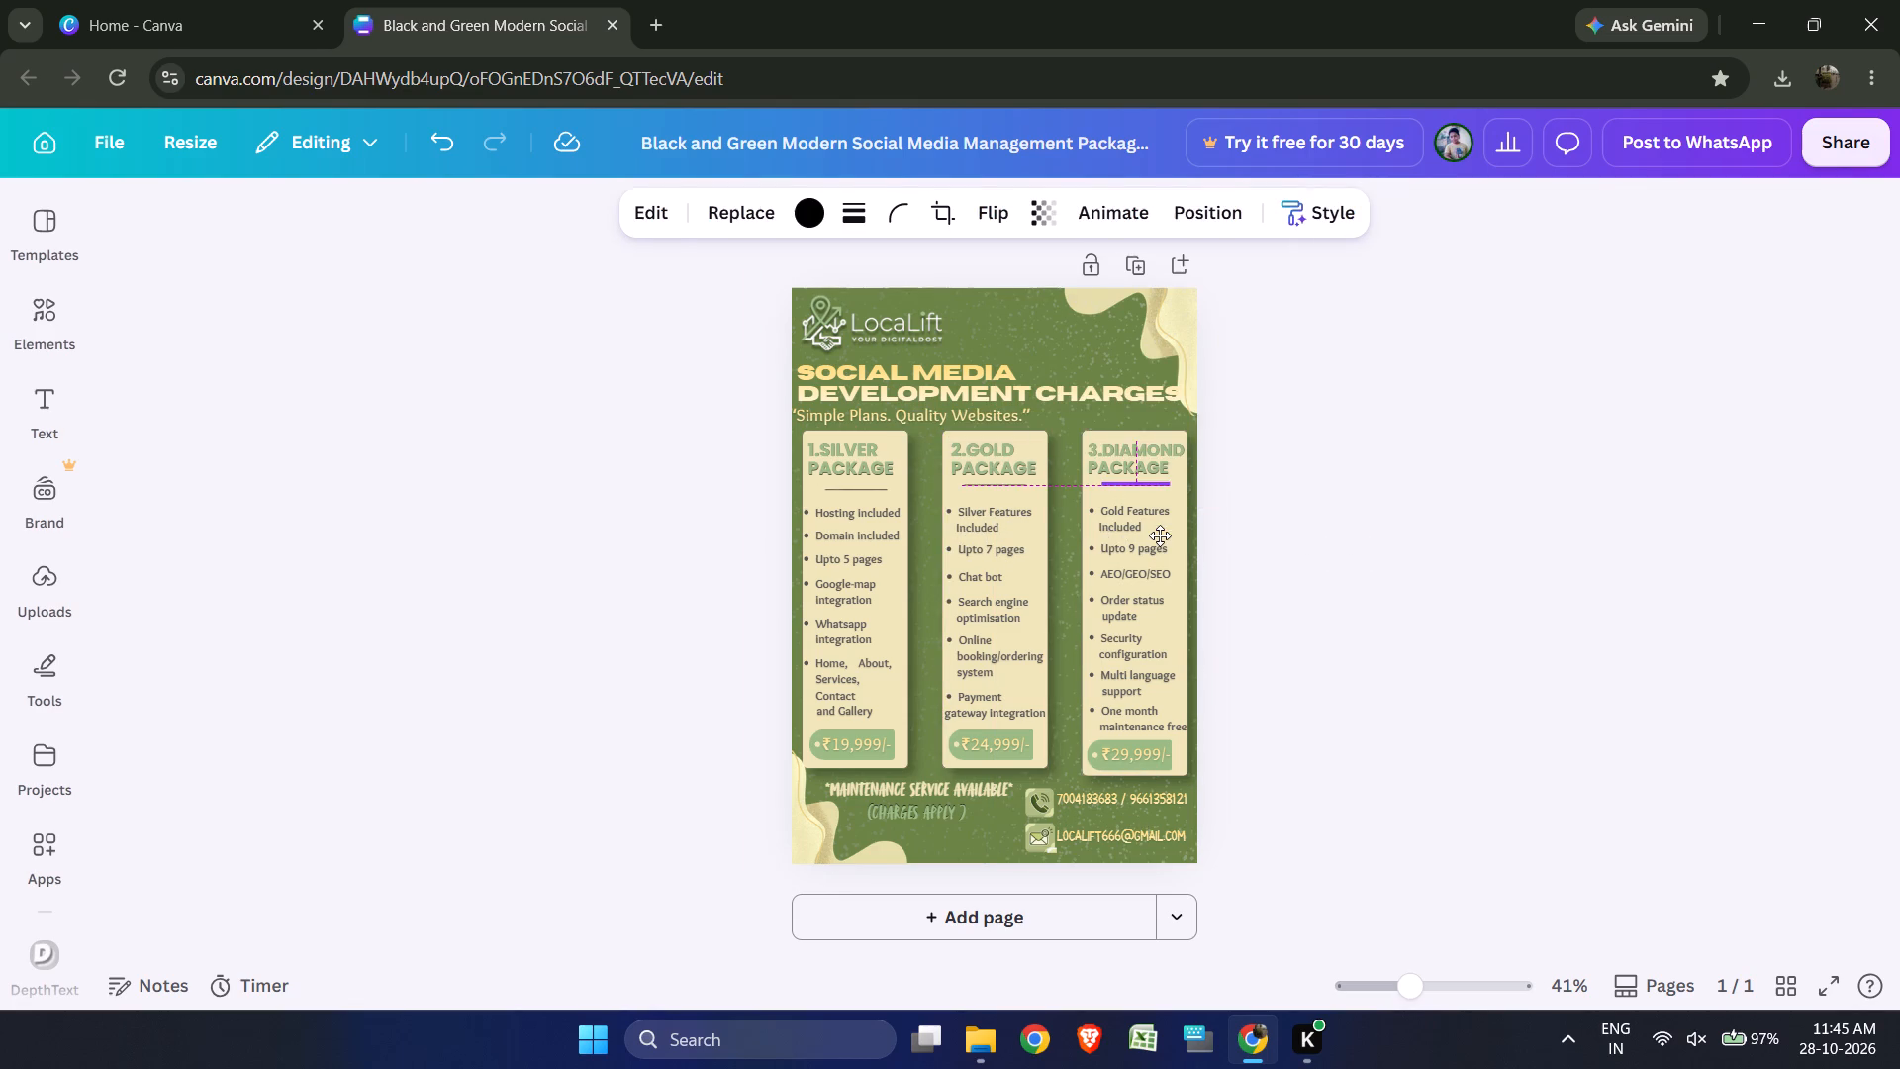
left_click(1354, 533)
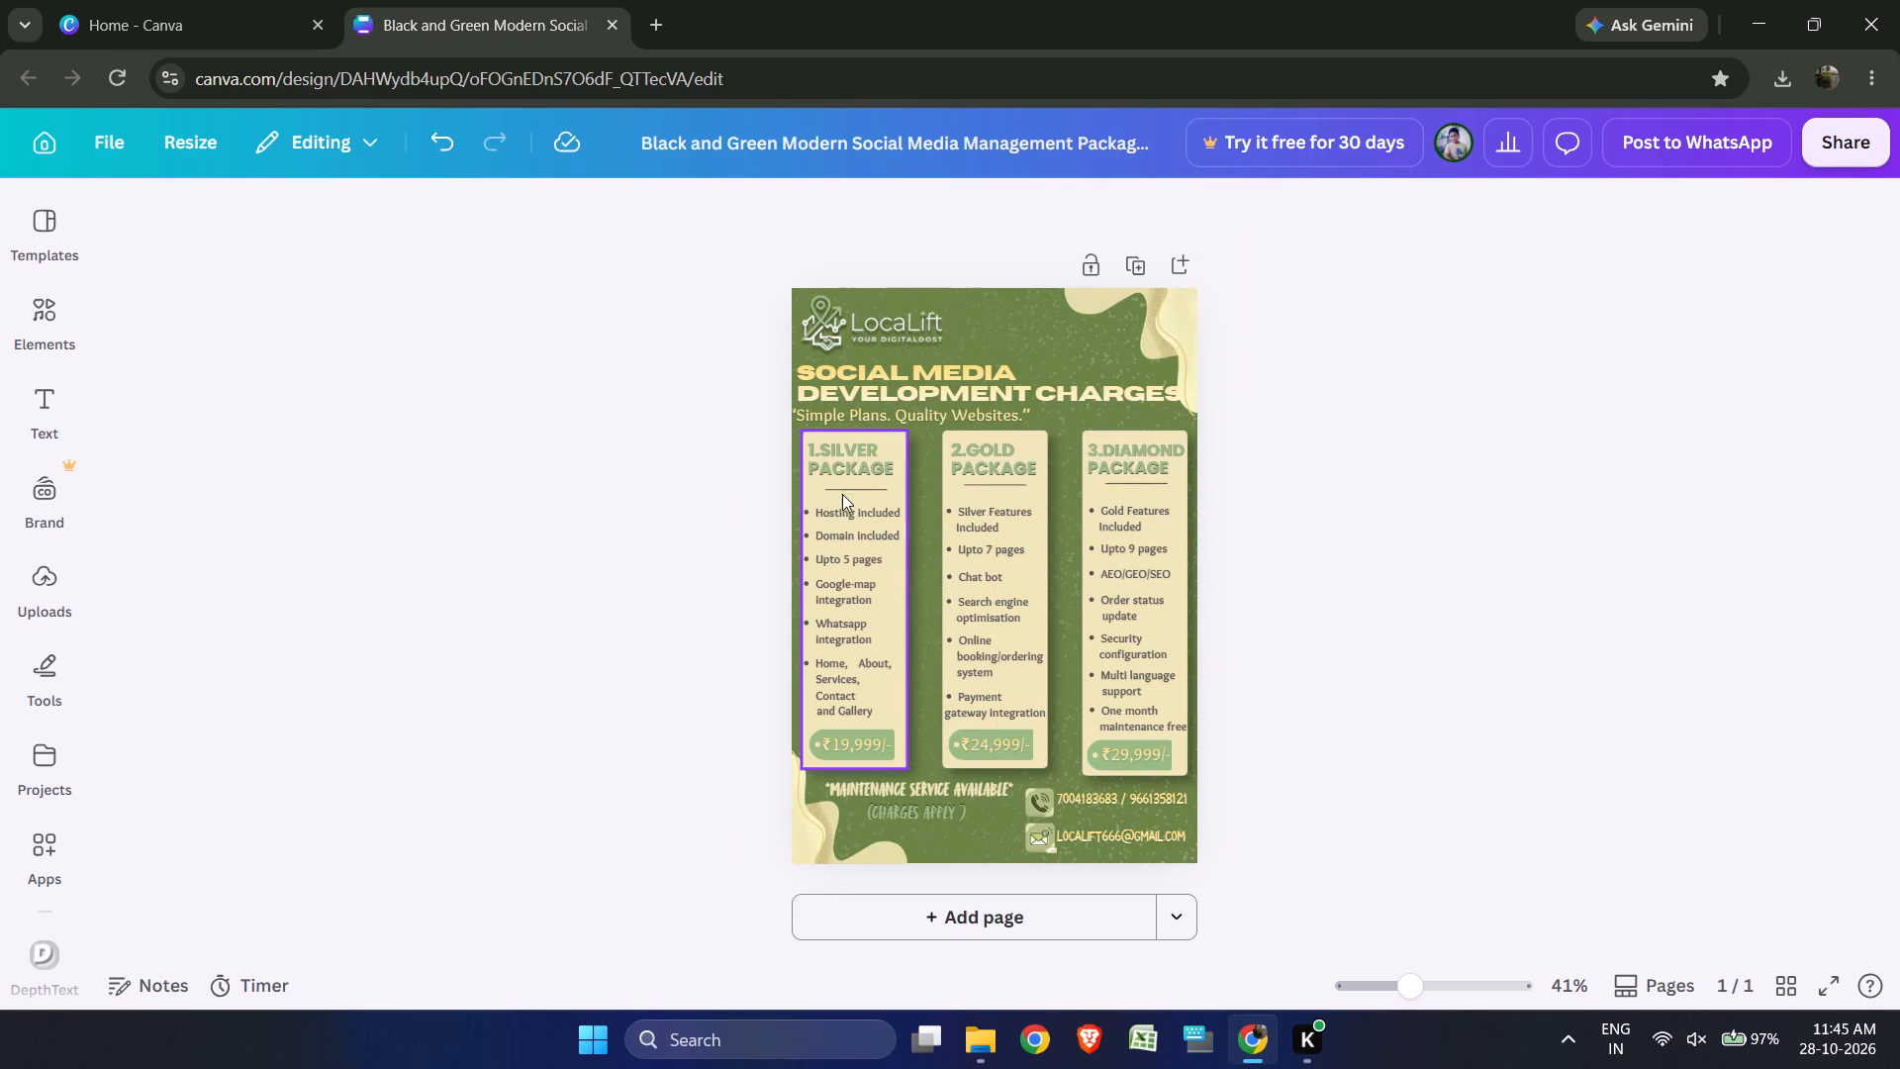
Raise the Silver package's divider line to about the height of the other two dividers.
left_click(879, 490)
left_click(884, 548)
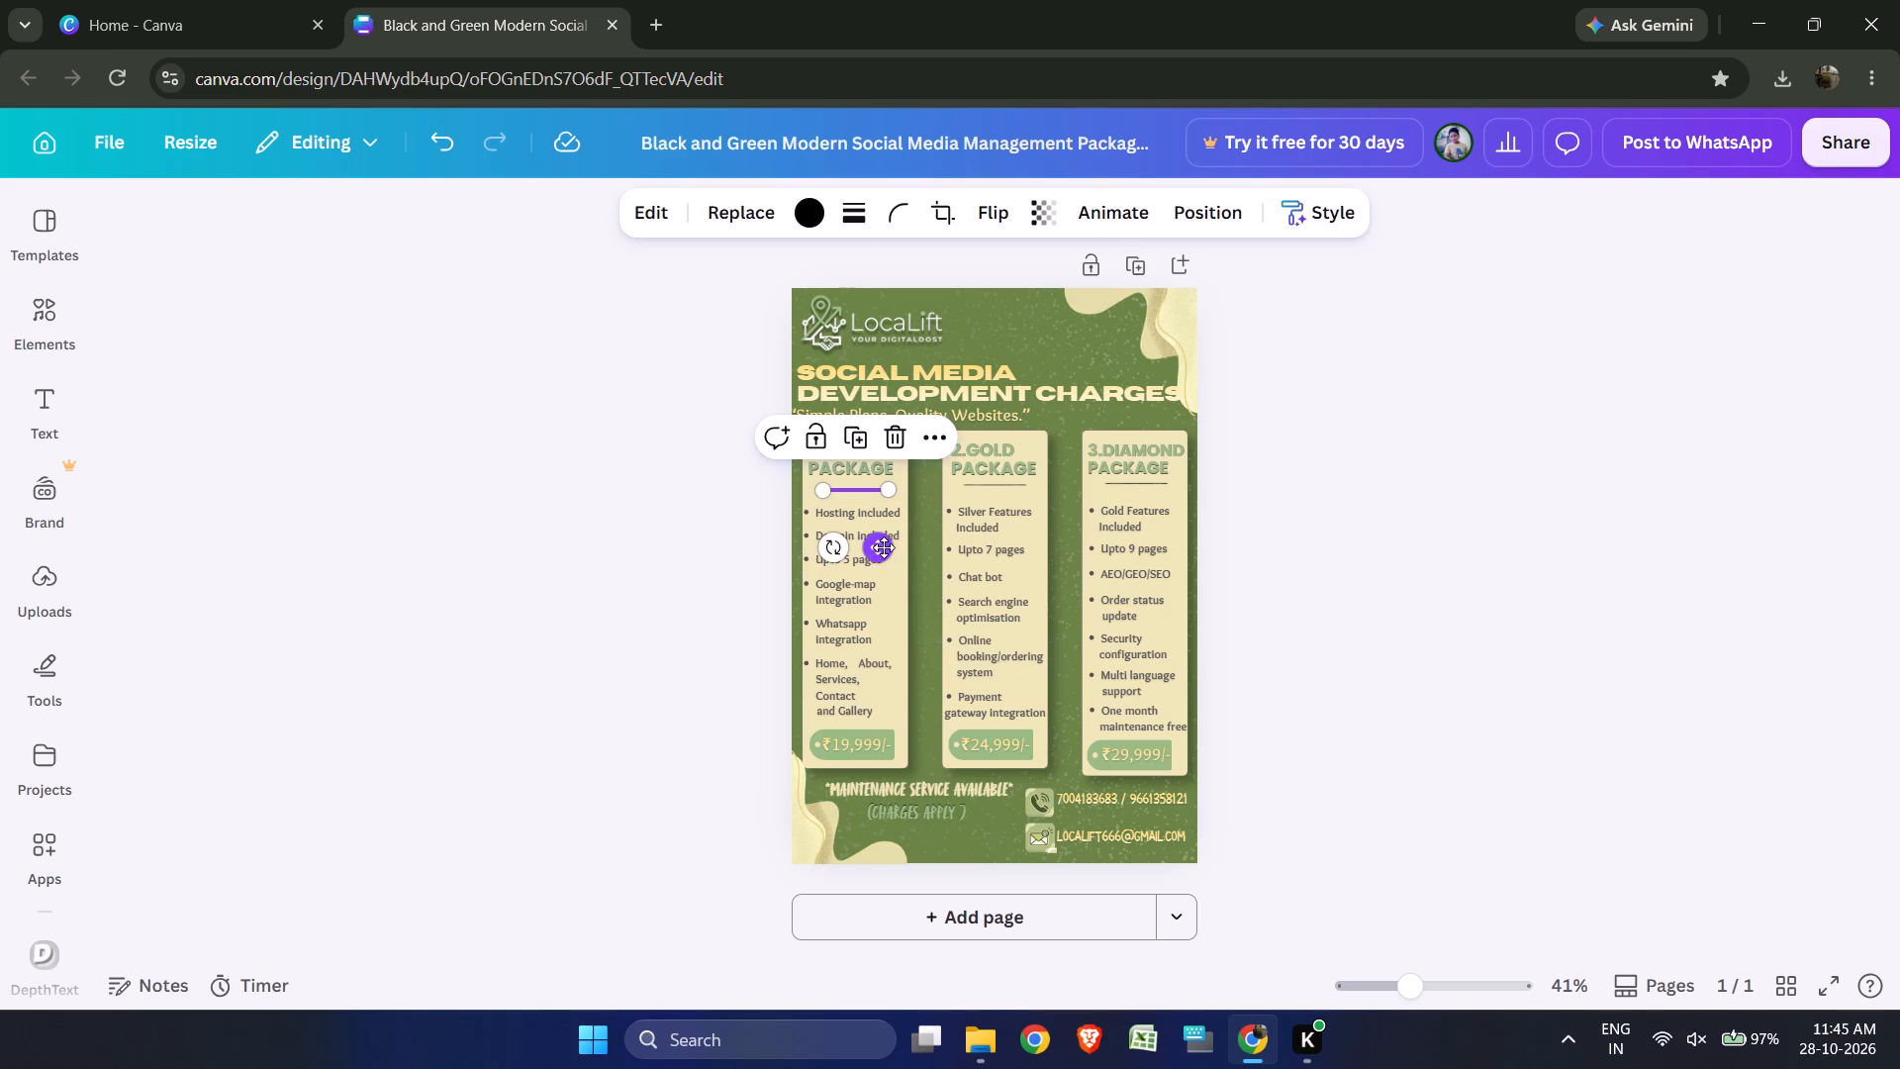
left_click(1382, 552)
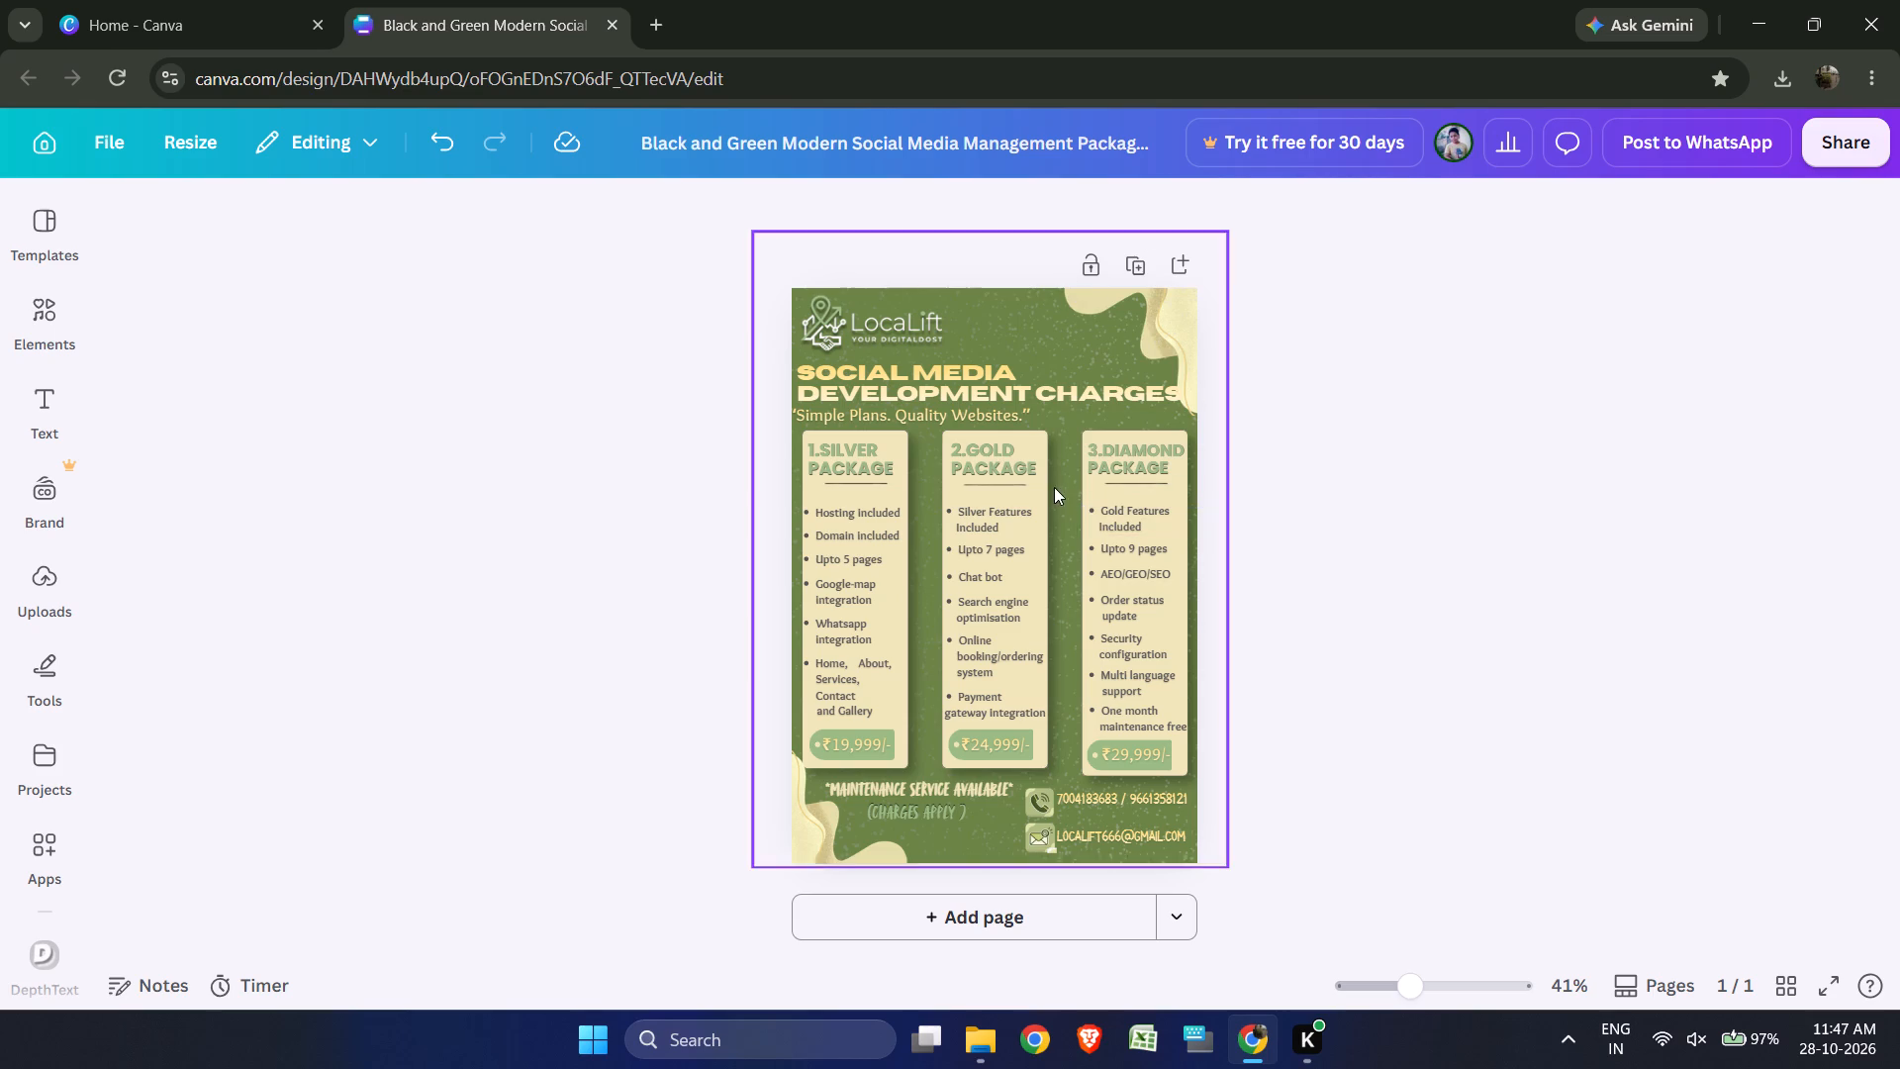
Delete the Diamond package's title and all its feature bullets, from Gold Features Included to One month maintenance free.
left_click(1101, 463)
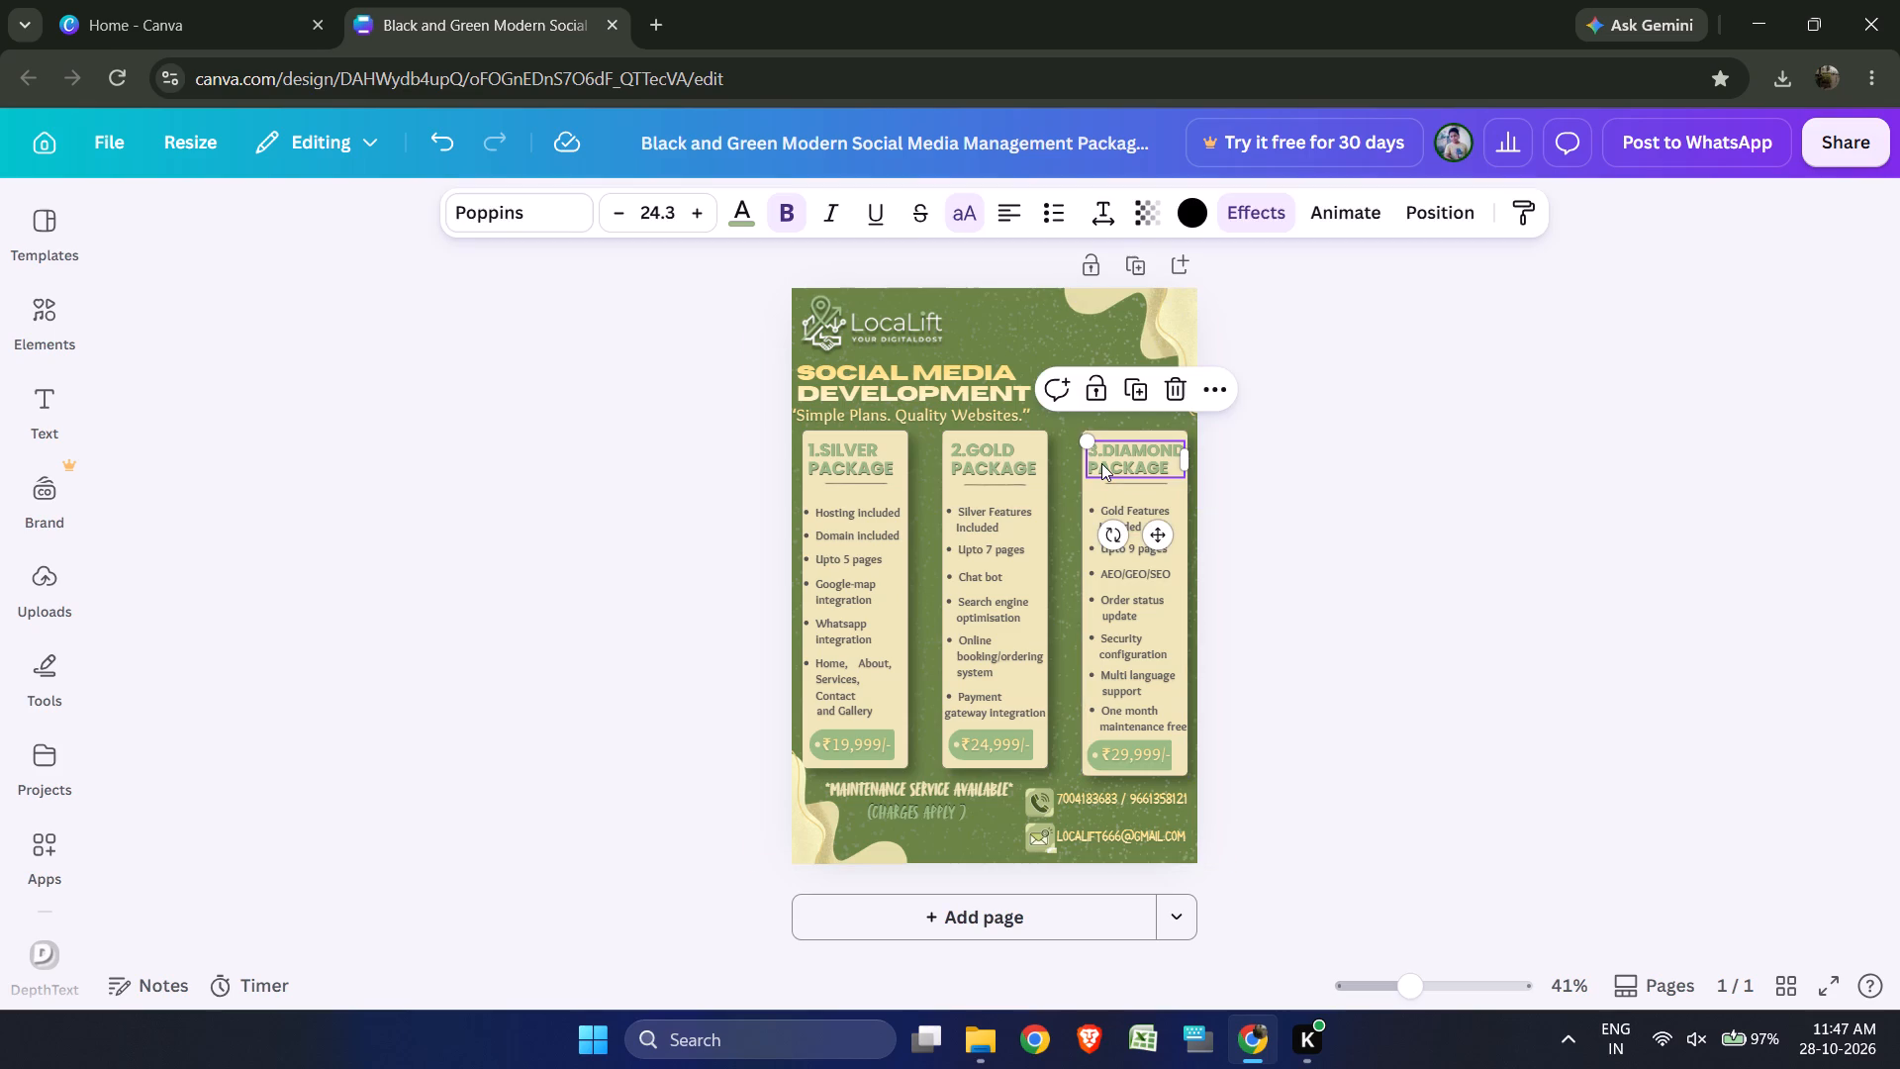
key("BackSpace")
left_click(1159, 505)
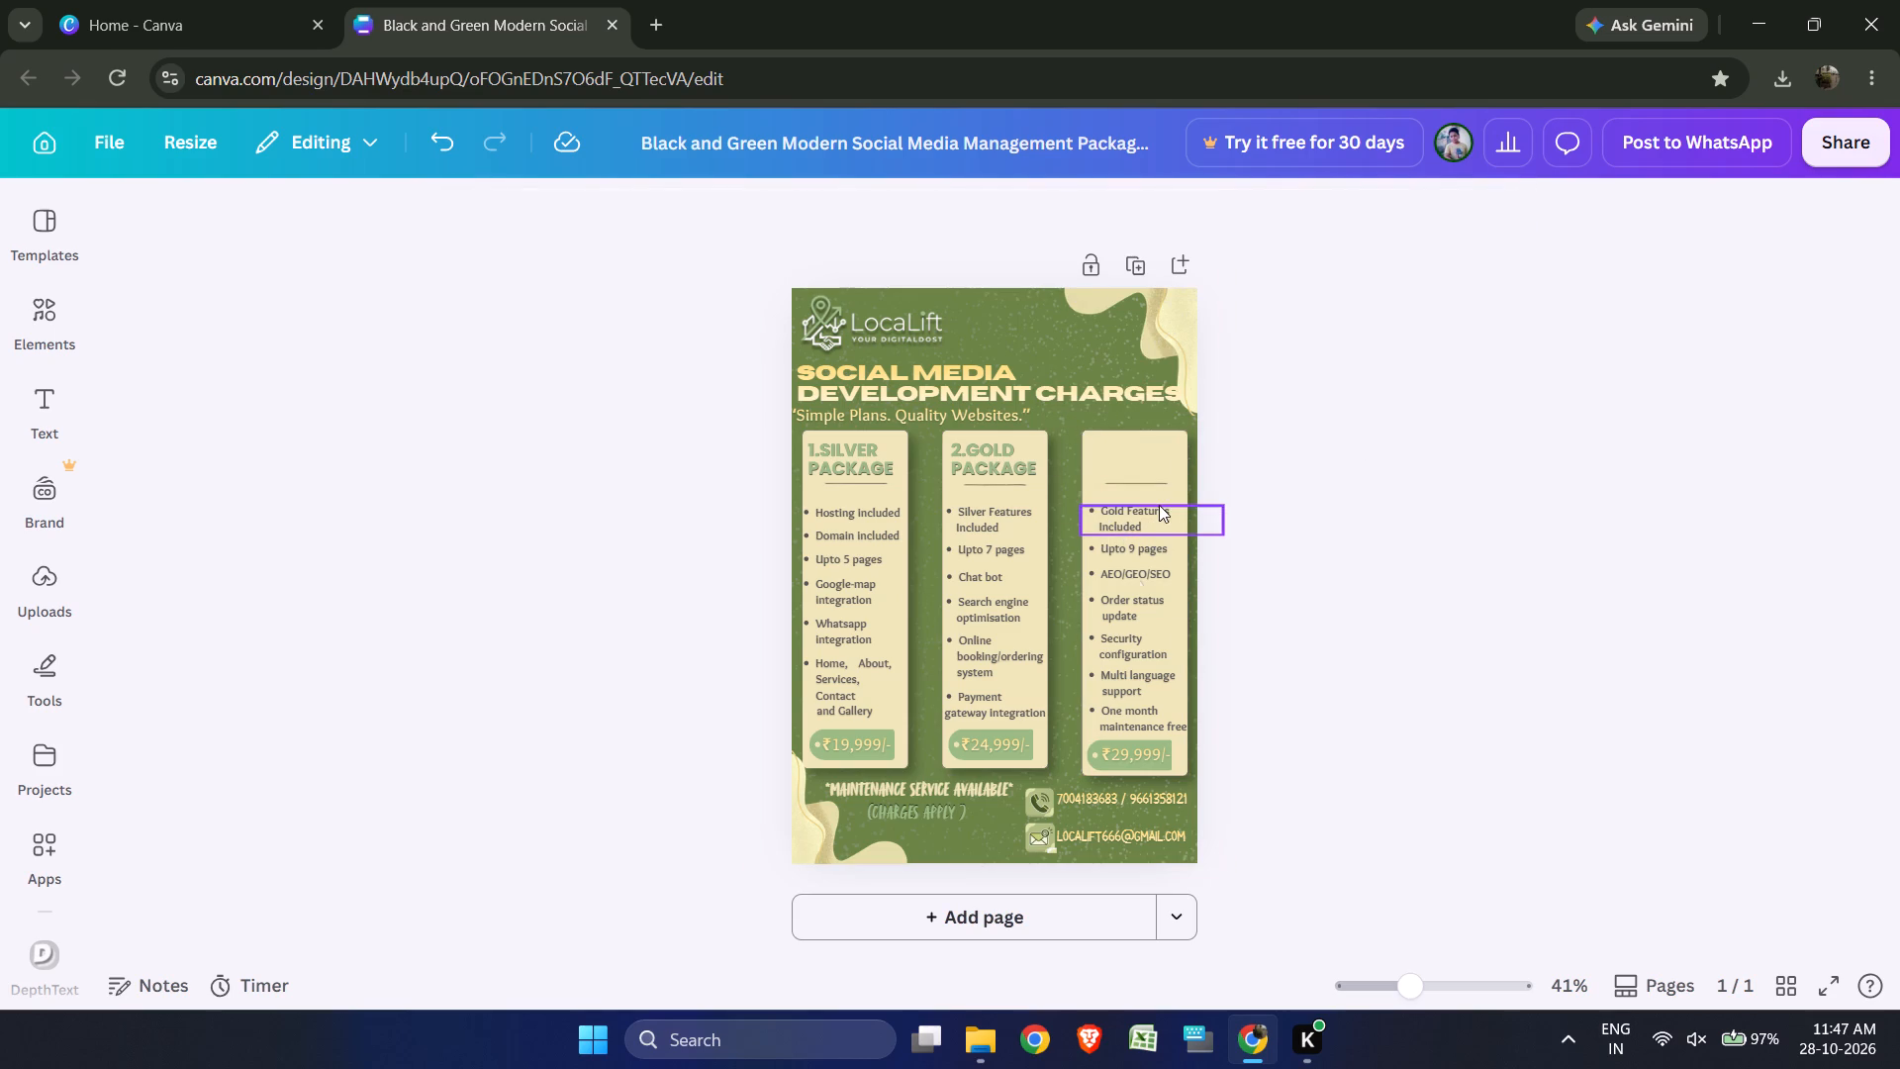
key("BackSpace")
left_click(1128, 564)
key("BackSpace")
left_click(1131, 551)
key("BackSpace")
left_click(1117, 604)
key("BackSpace")
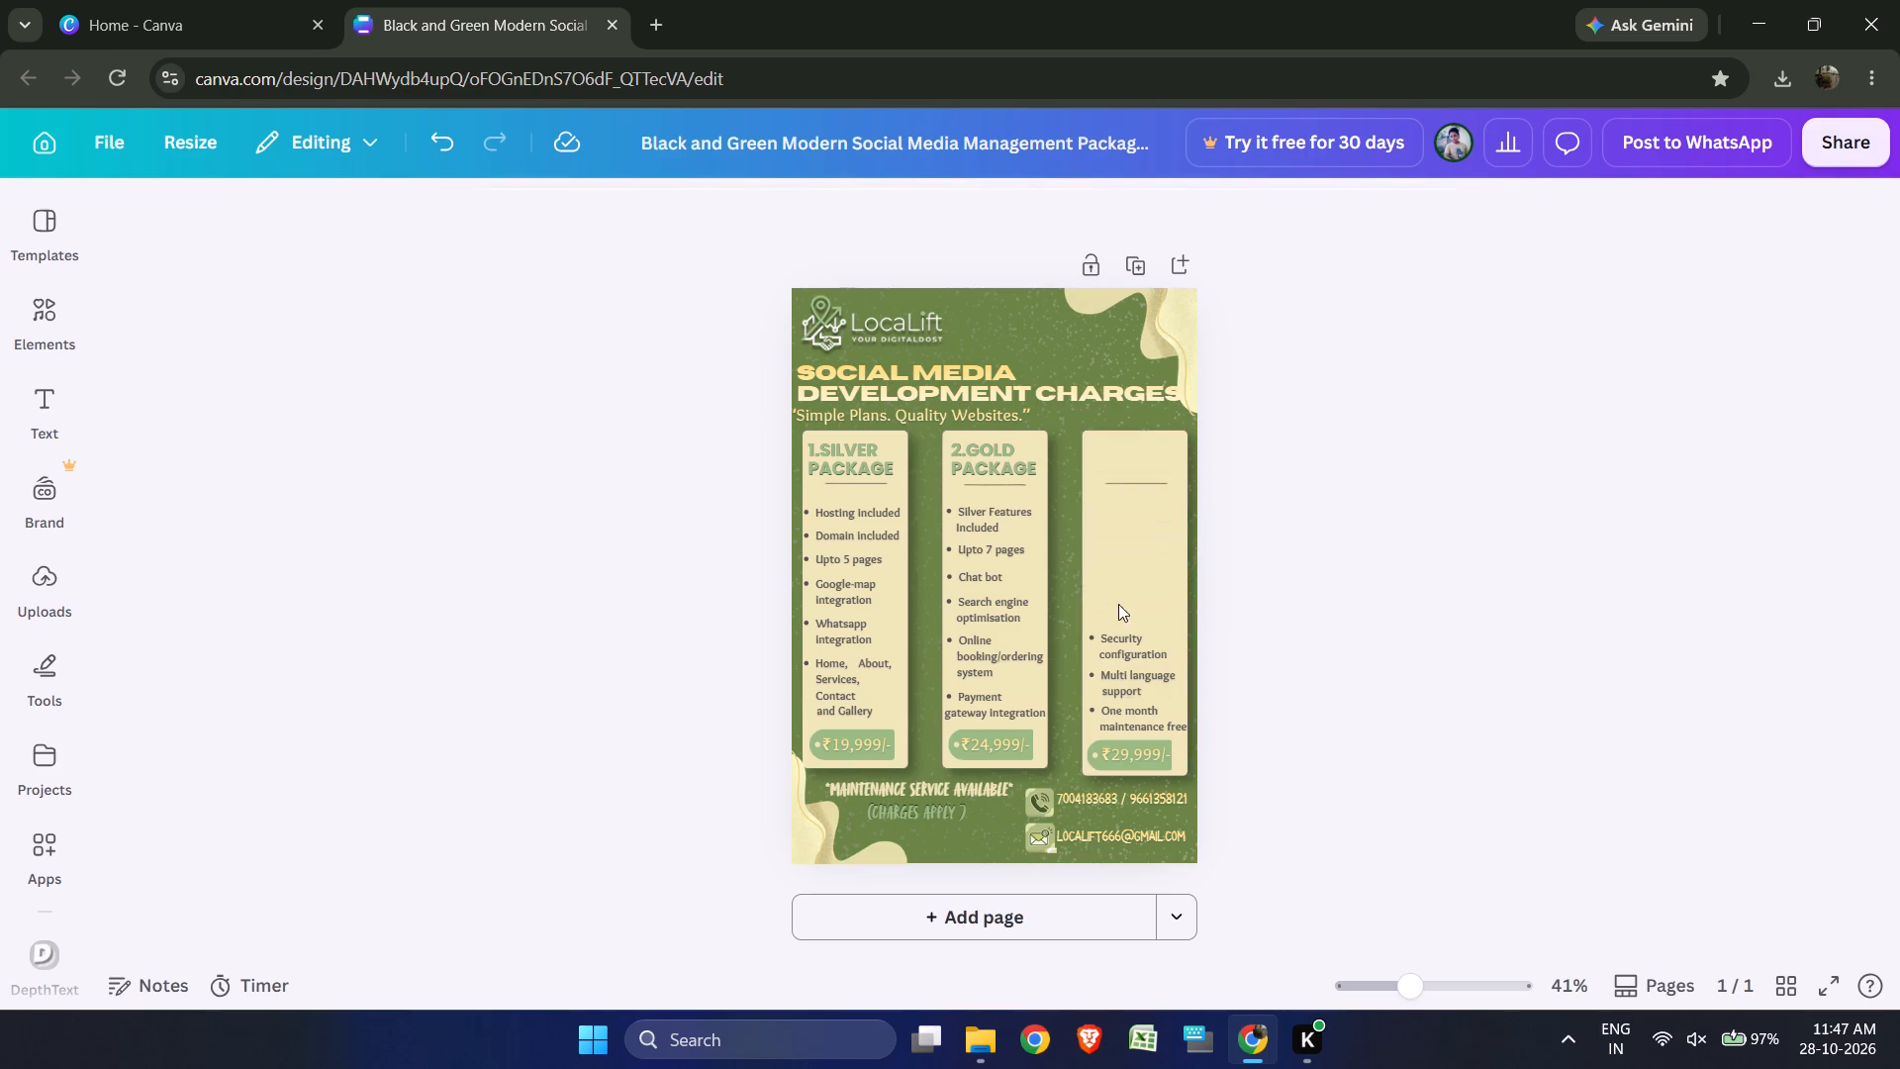
left_click(1105, 646)
key("BackSpace")
left_click(1111, 670)
key("BackSpace")
left_click(1125, 710)
key("BackSpace")
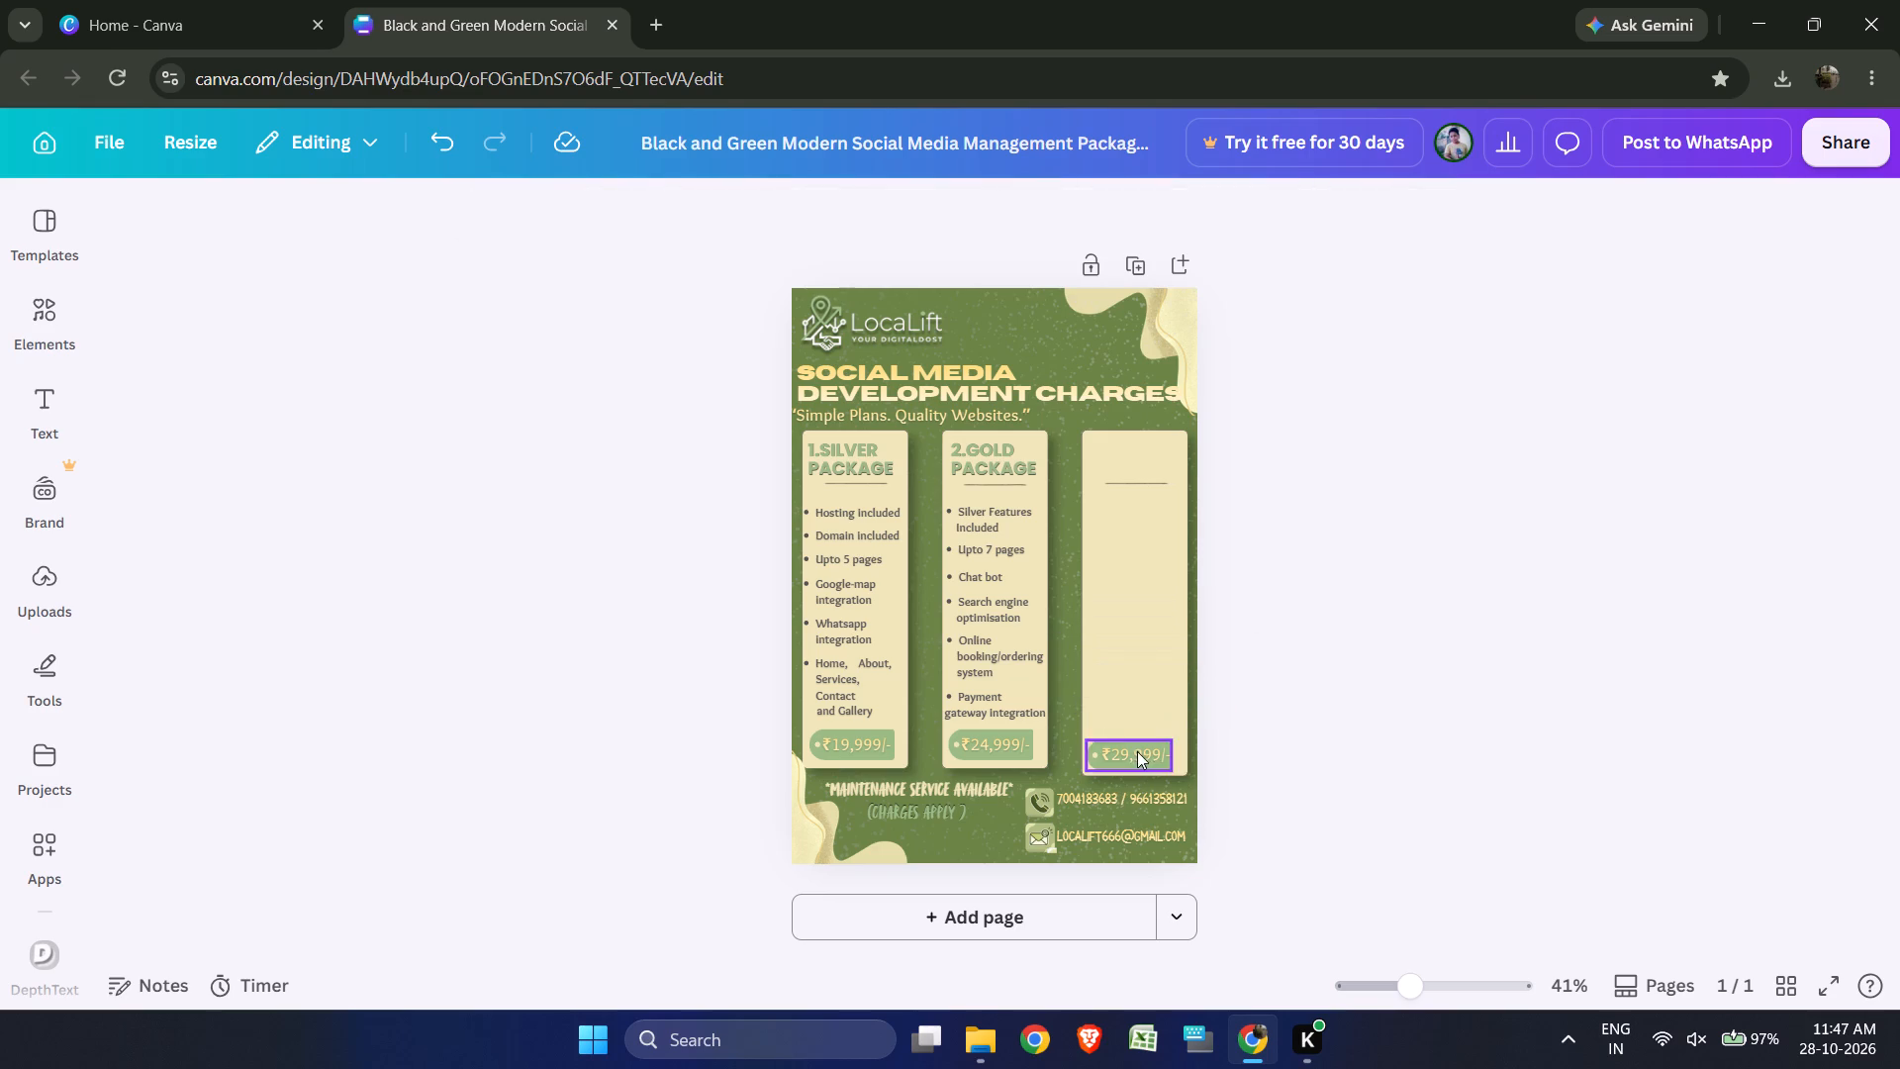
Delete the rest of the Diamond package: the price text, its green tag, the card background and the divider line.
left_click(1137, 751)
key("BackSpace")
left_click(1138, 751)
key("BackSpace")
left_click(1129, 740)
key("BackSpace")
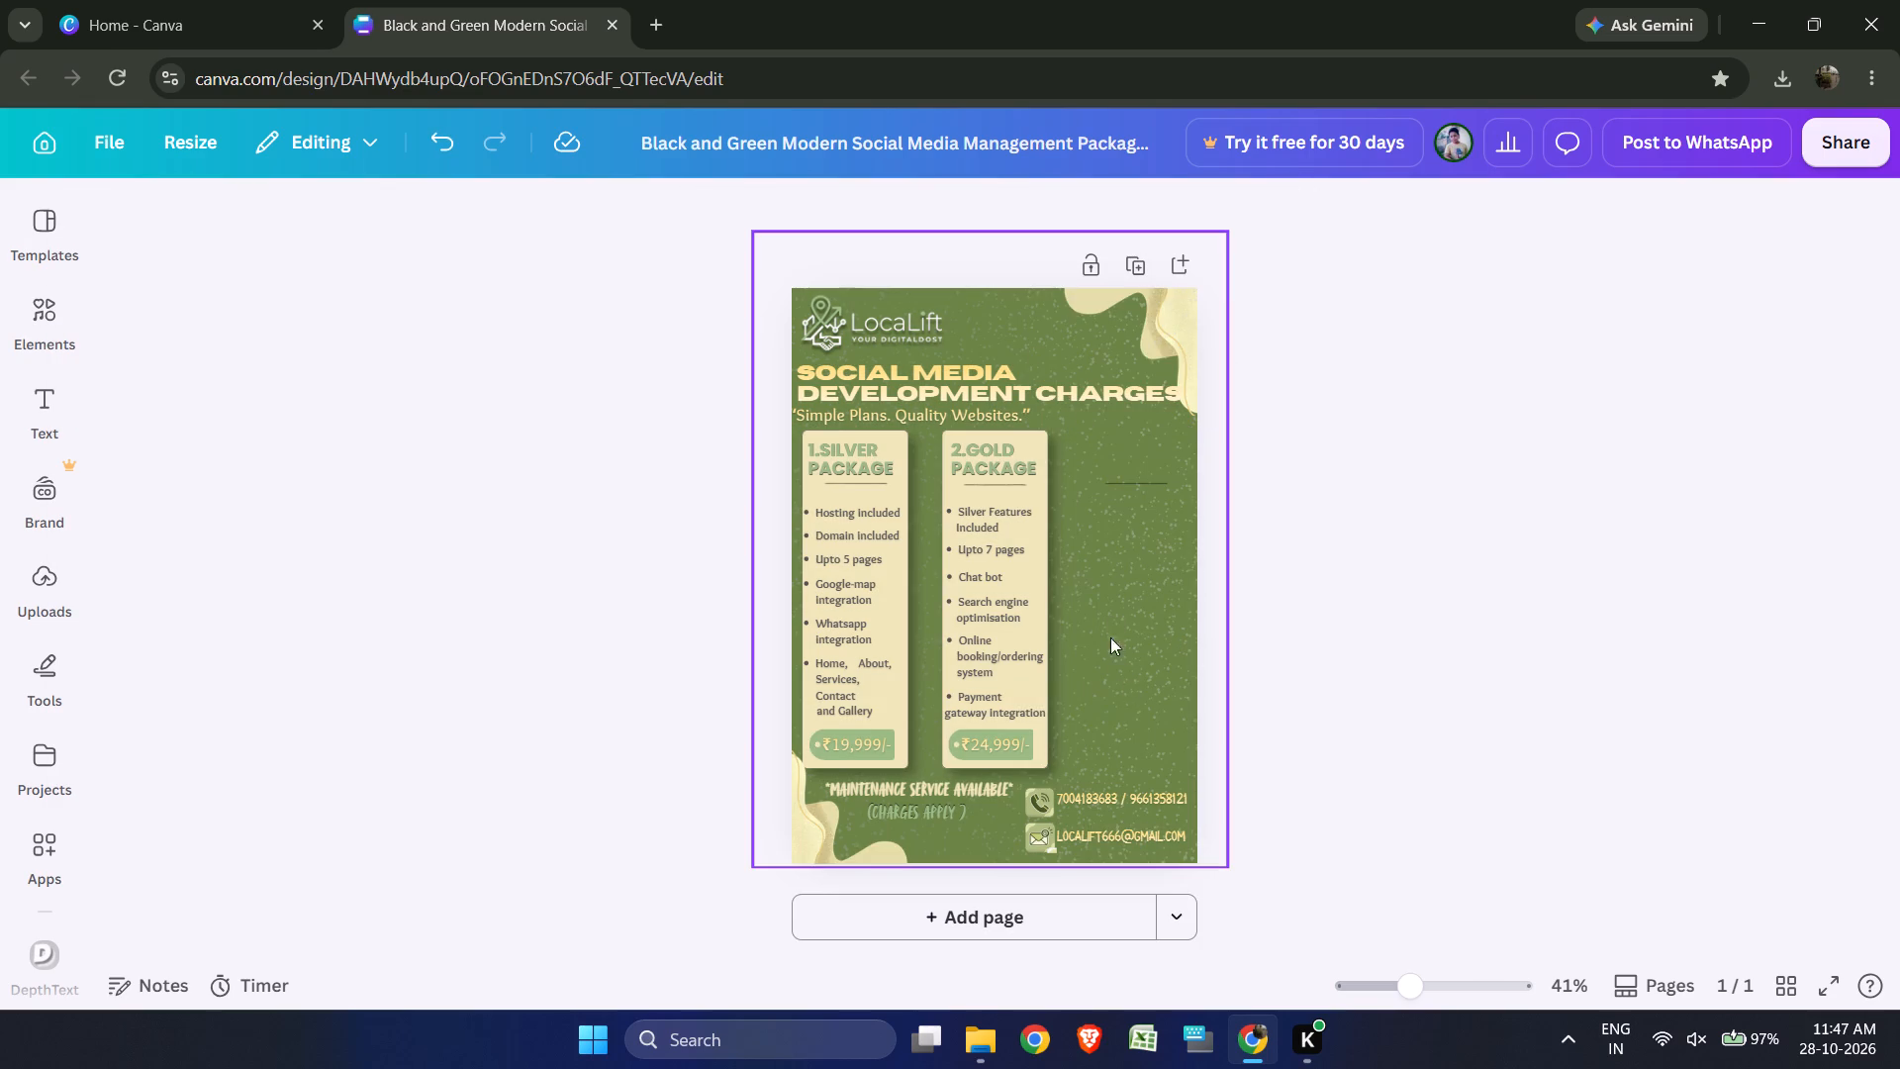
left_click(1140, 483)
key("BackSpace")
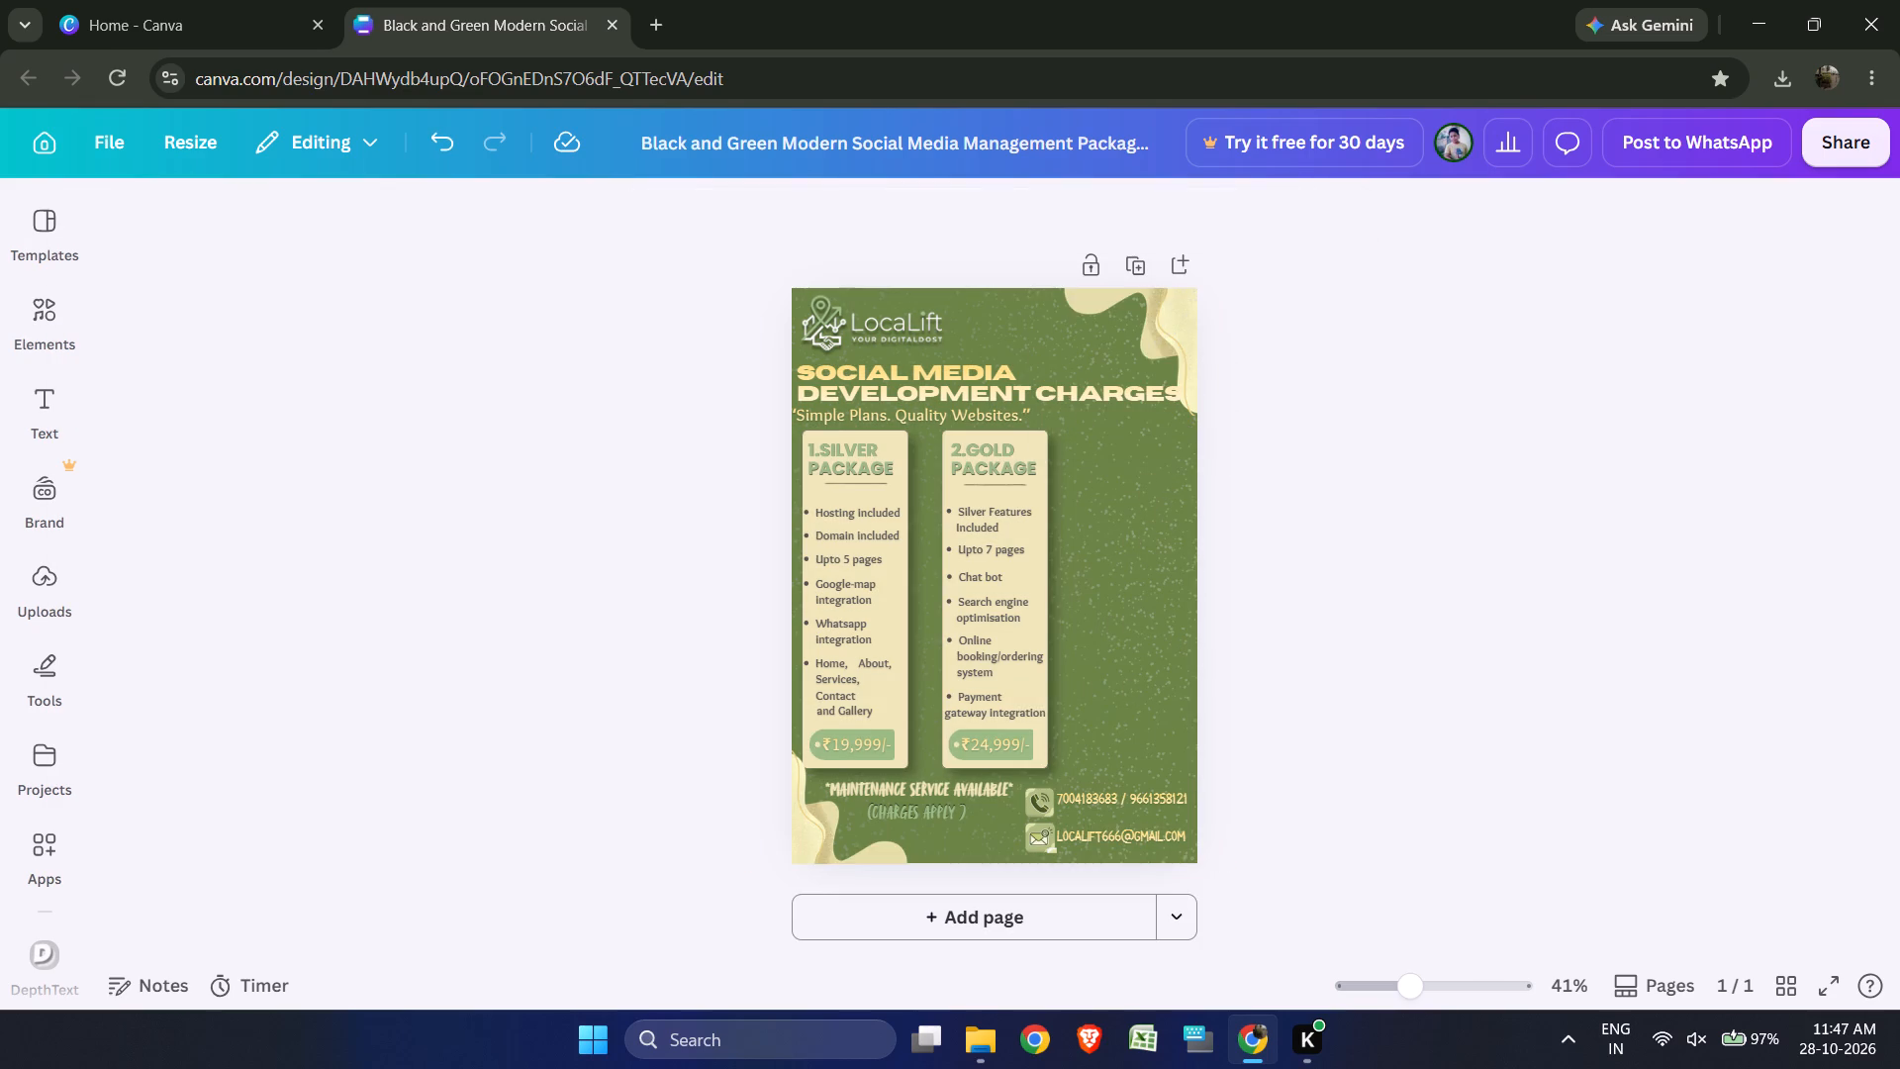
left_click(1168, 386)
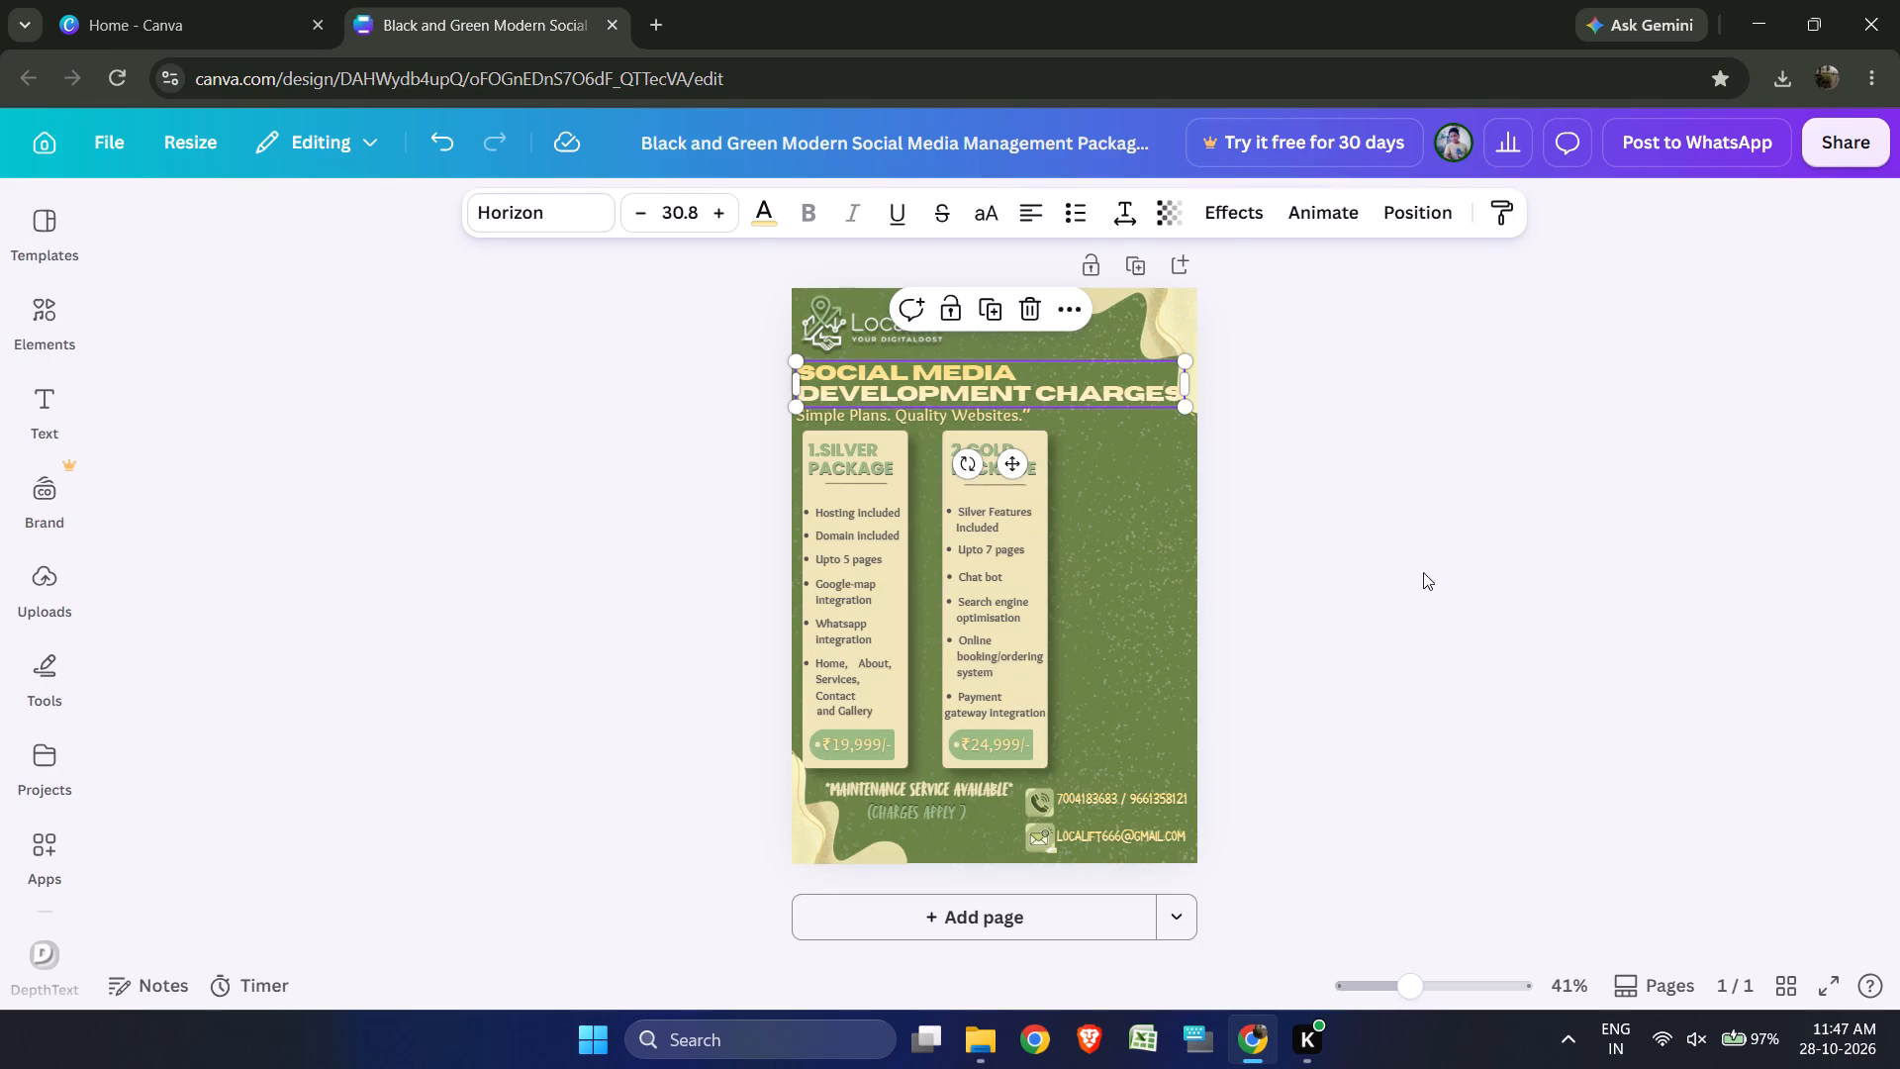
left_click(1458, 569)
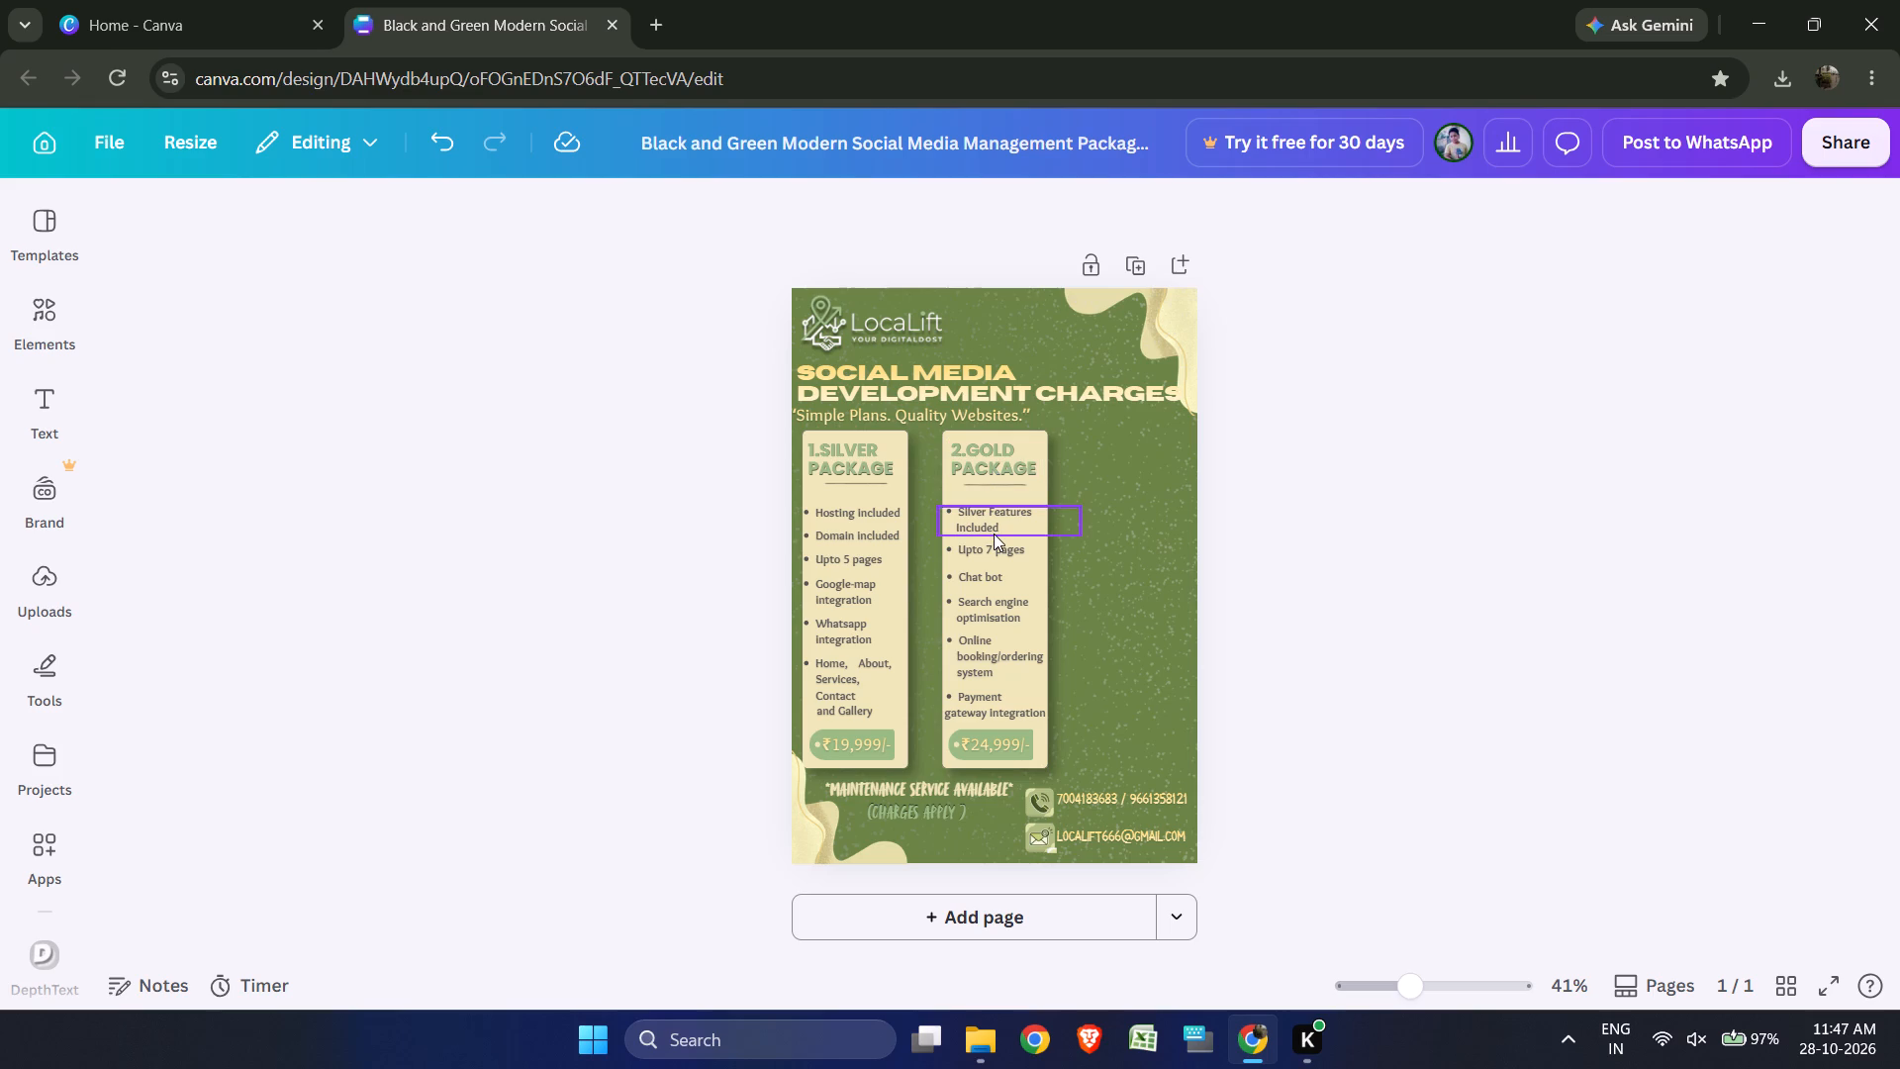
Widen the Gold package's card across the space freed by the Diamond package, shifting it slightly towards the Silver card.
left_click(1027, 491)
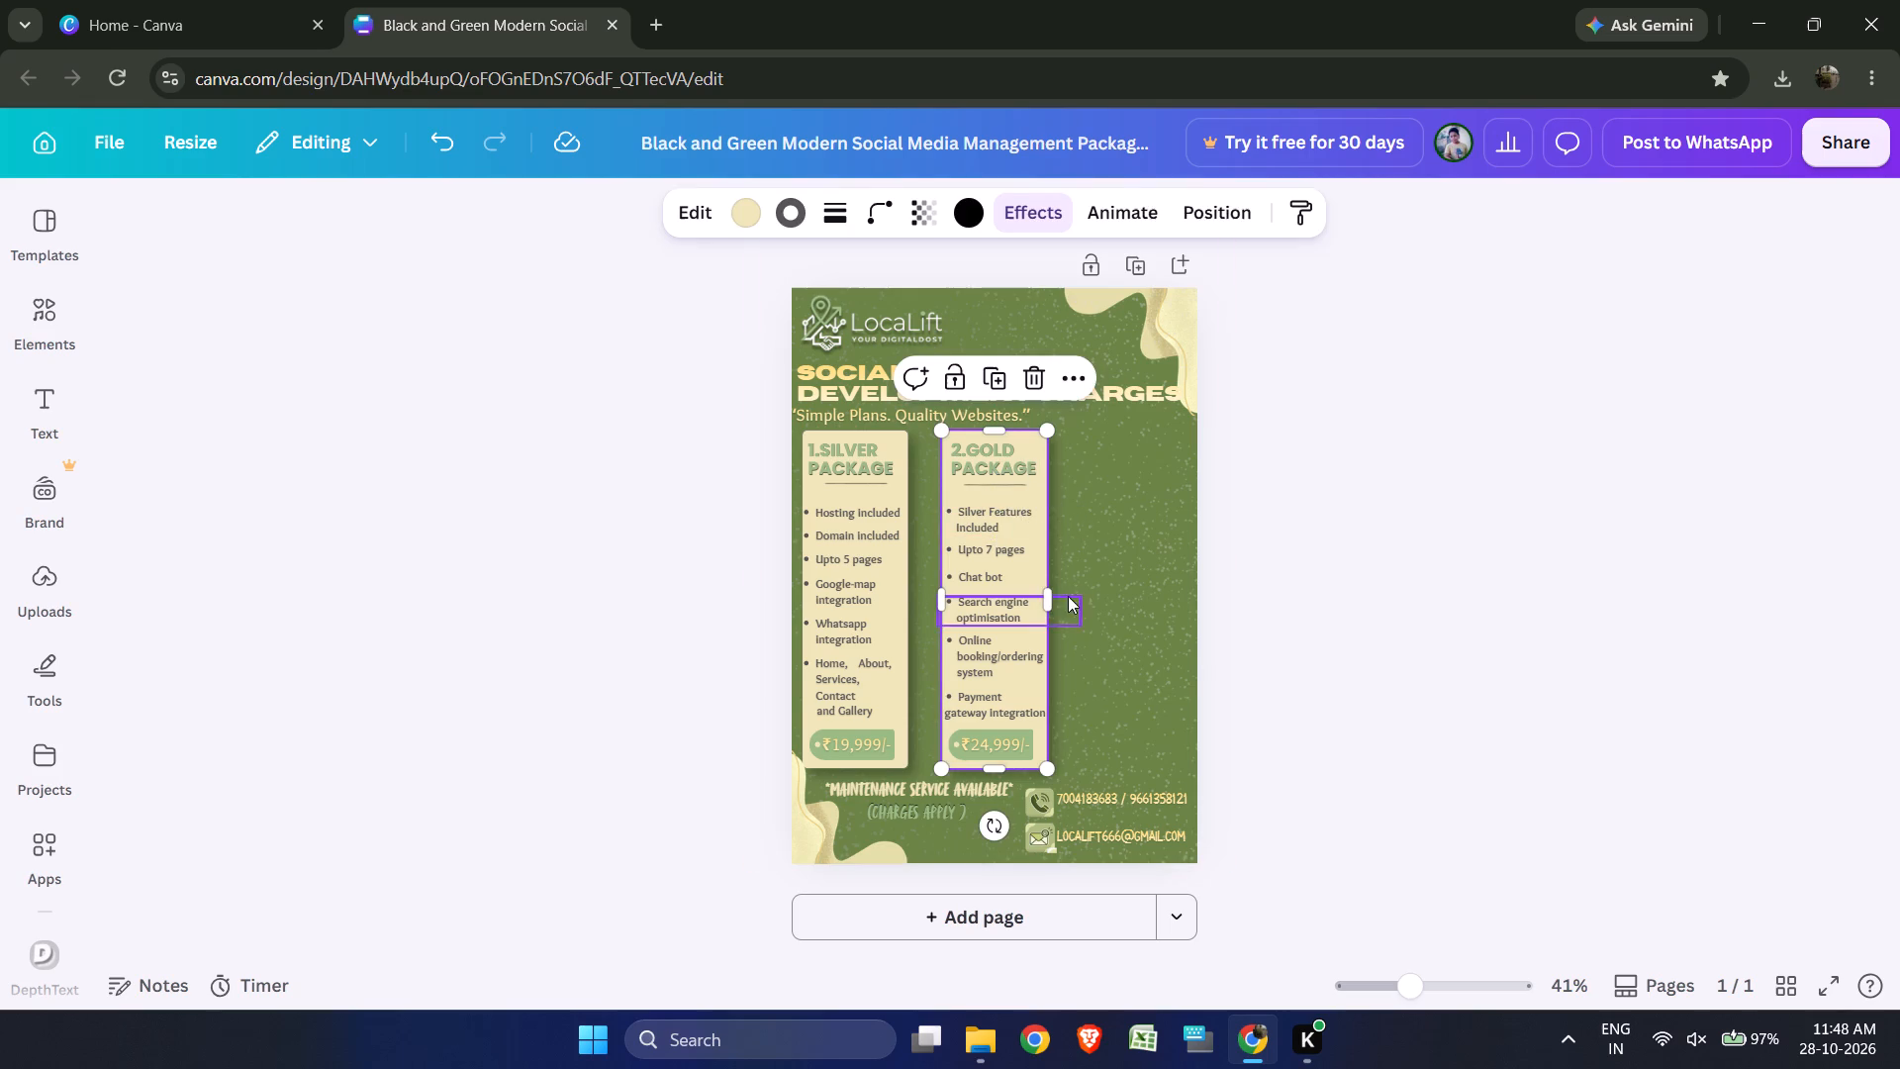
left_click_drag(1046, 594, 1178, 610)
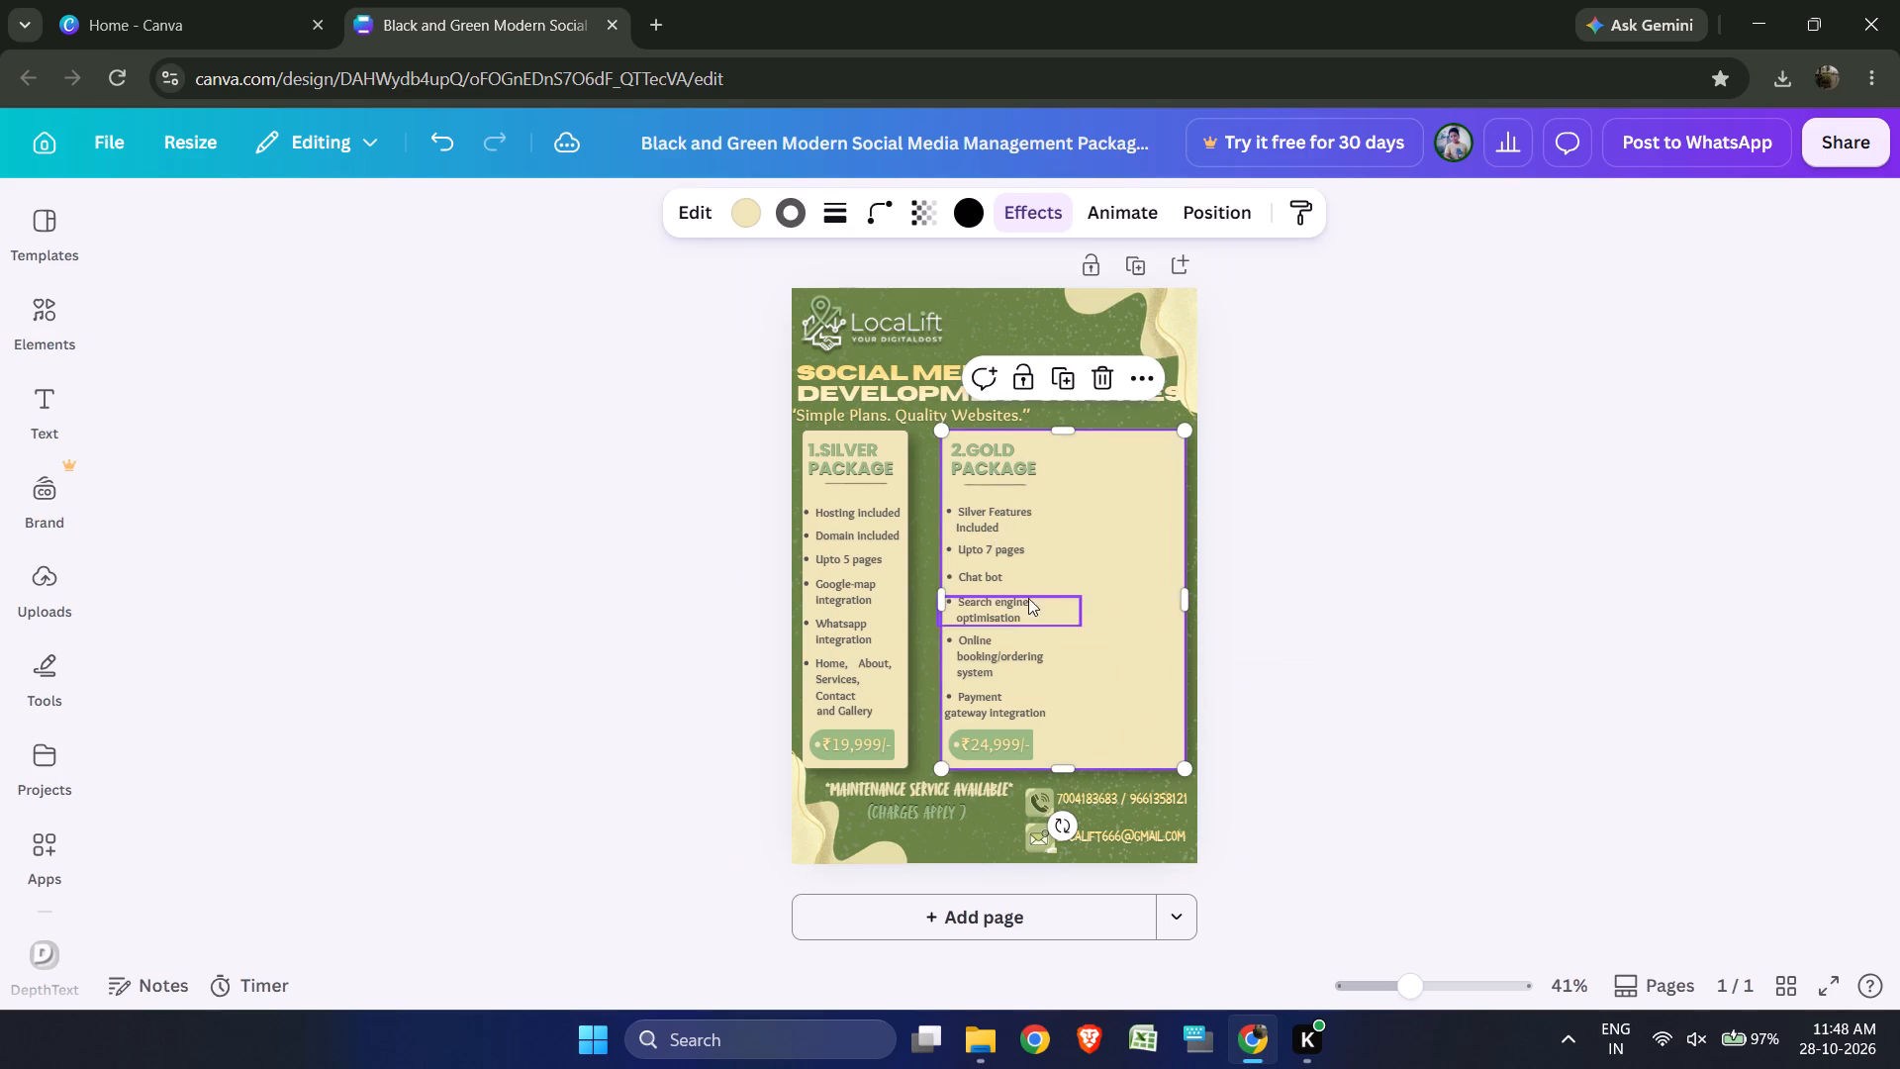
left_click_drag(997, 522, 969, 515)
Move the Gold package's title and divider line to the right half of its card, with the divider just below the title.
left_click(998, 466)
left_click_drag(998, 466, 1094, 469)
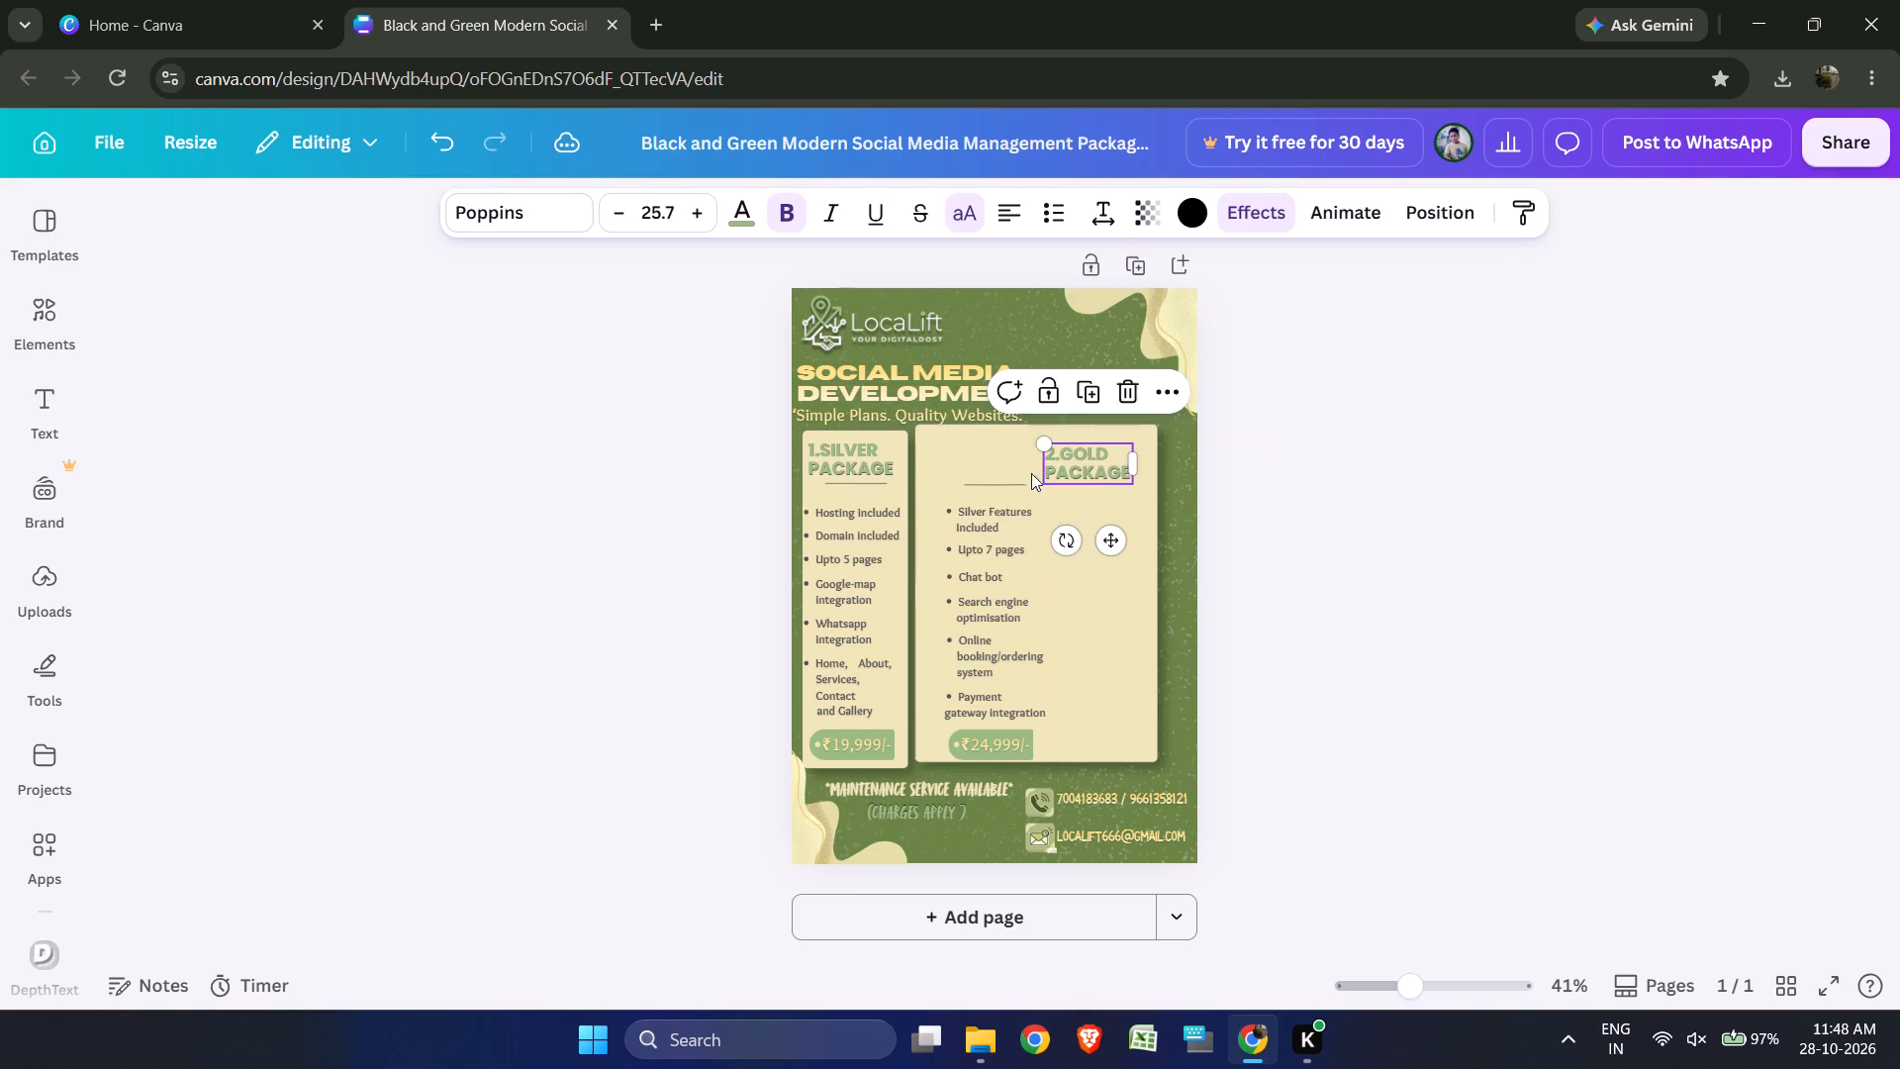
left_click(994, 486)
left_click_drag(997, 484, 1089, 497)
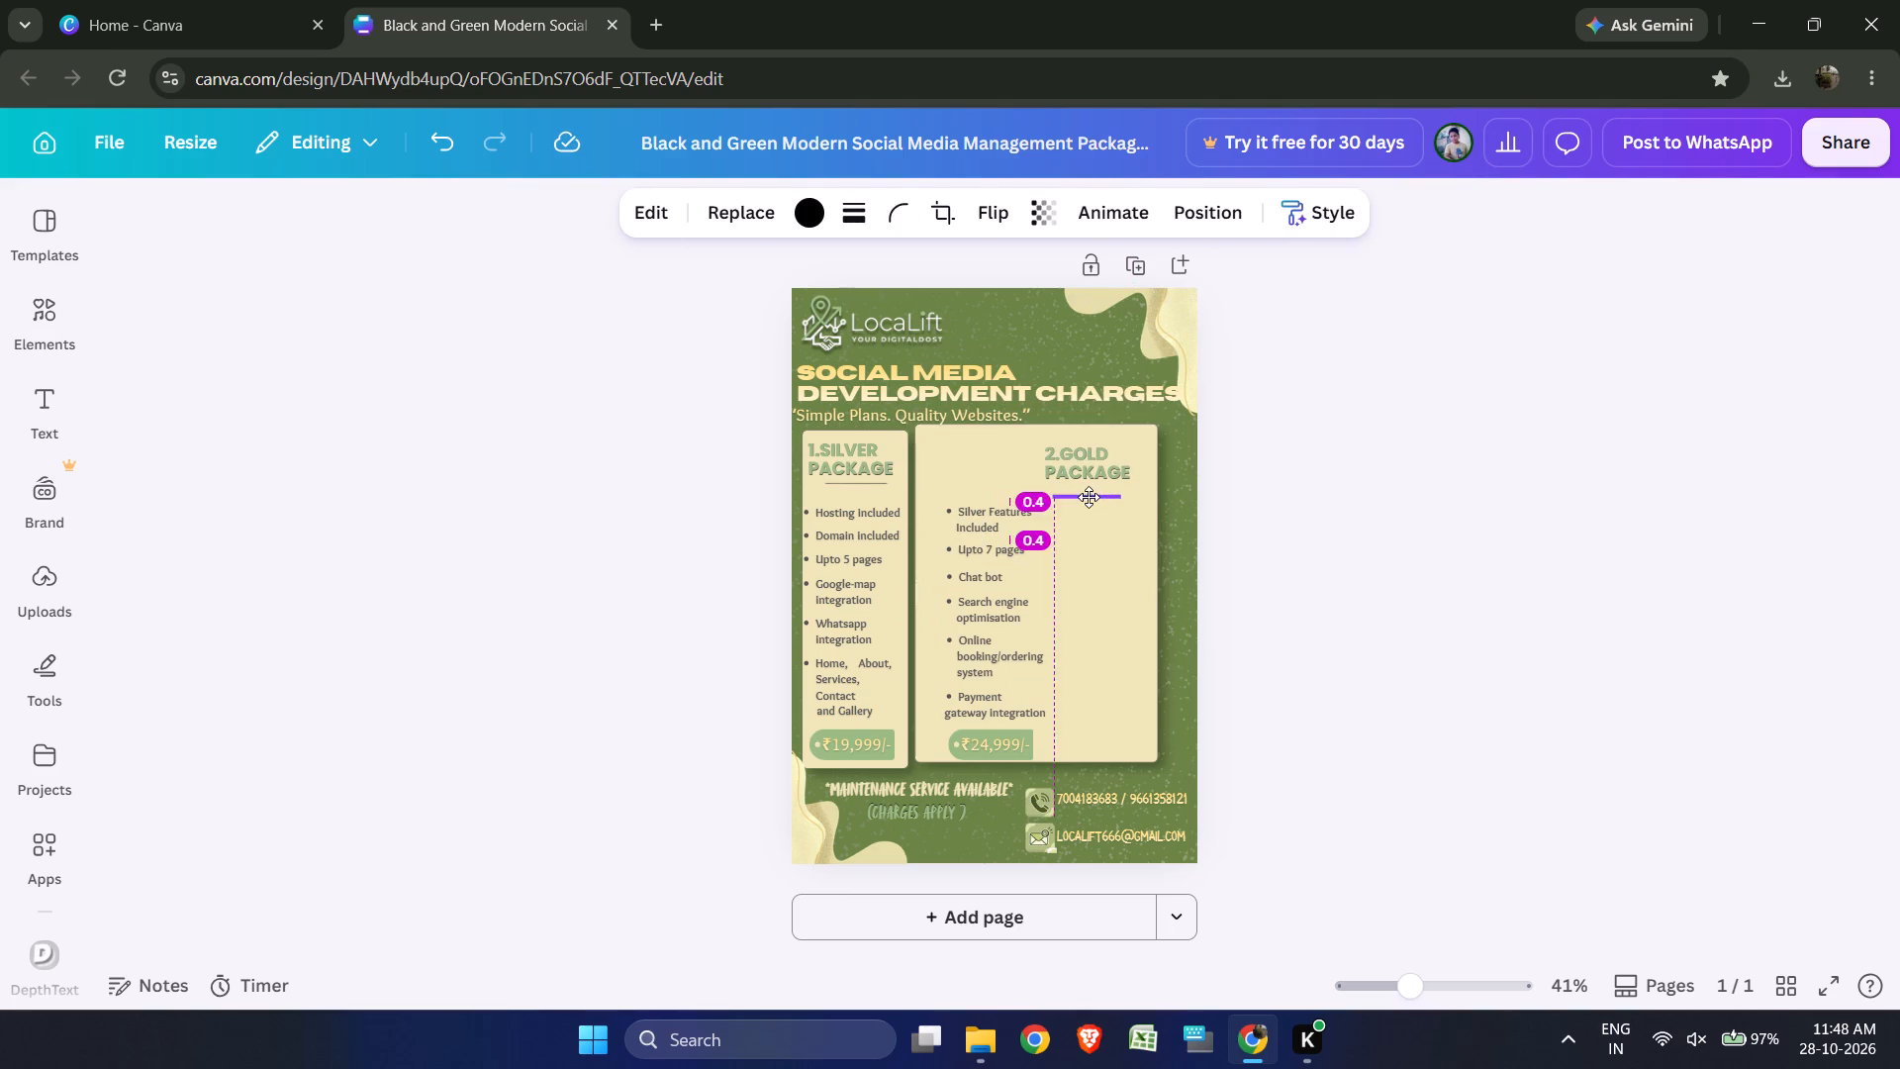
left_click_drag(1089, 497, 1085, 495)
Move the Silver Features Included bullet beneath the relocated Gold divider and widen its text box so it wraps onto two lines.
left_click_drag(982, 509, 1051, 526)
left_click_drag(993, 541, 1045, 558)
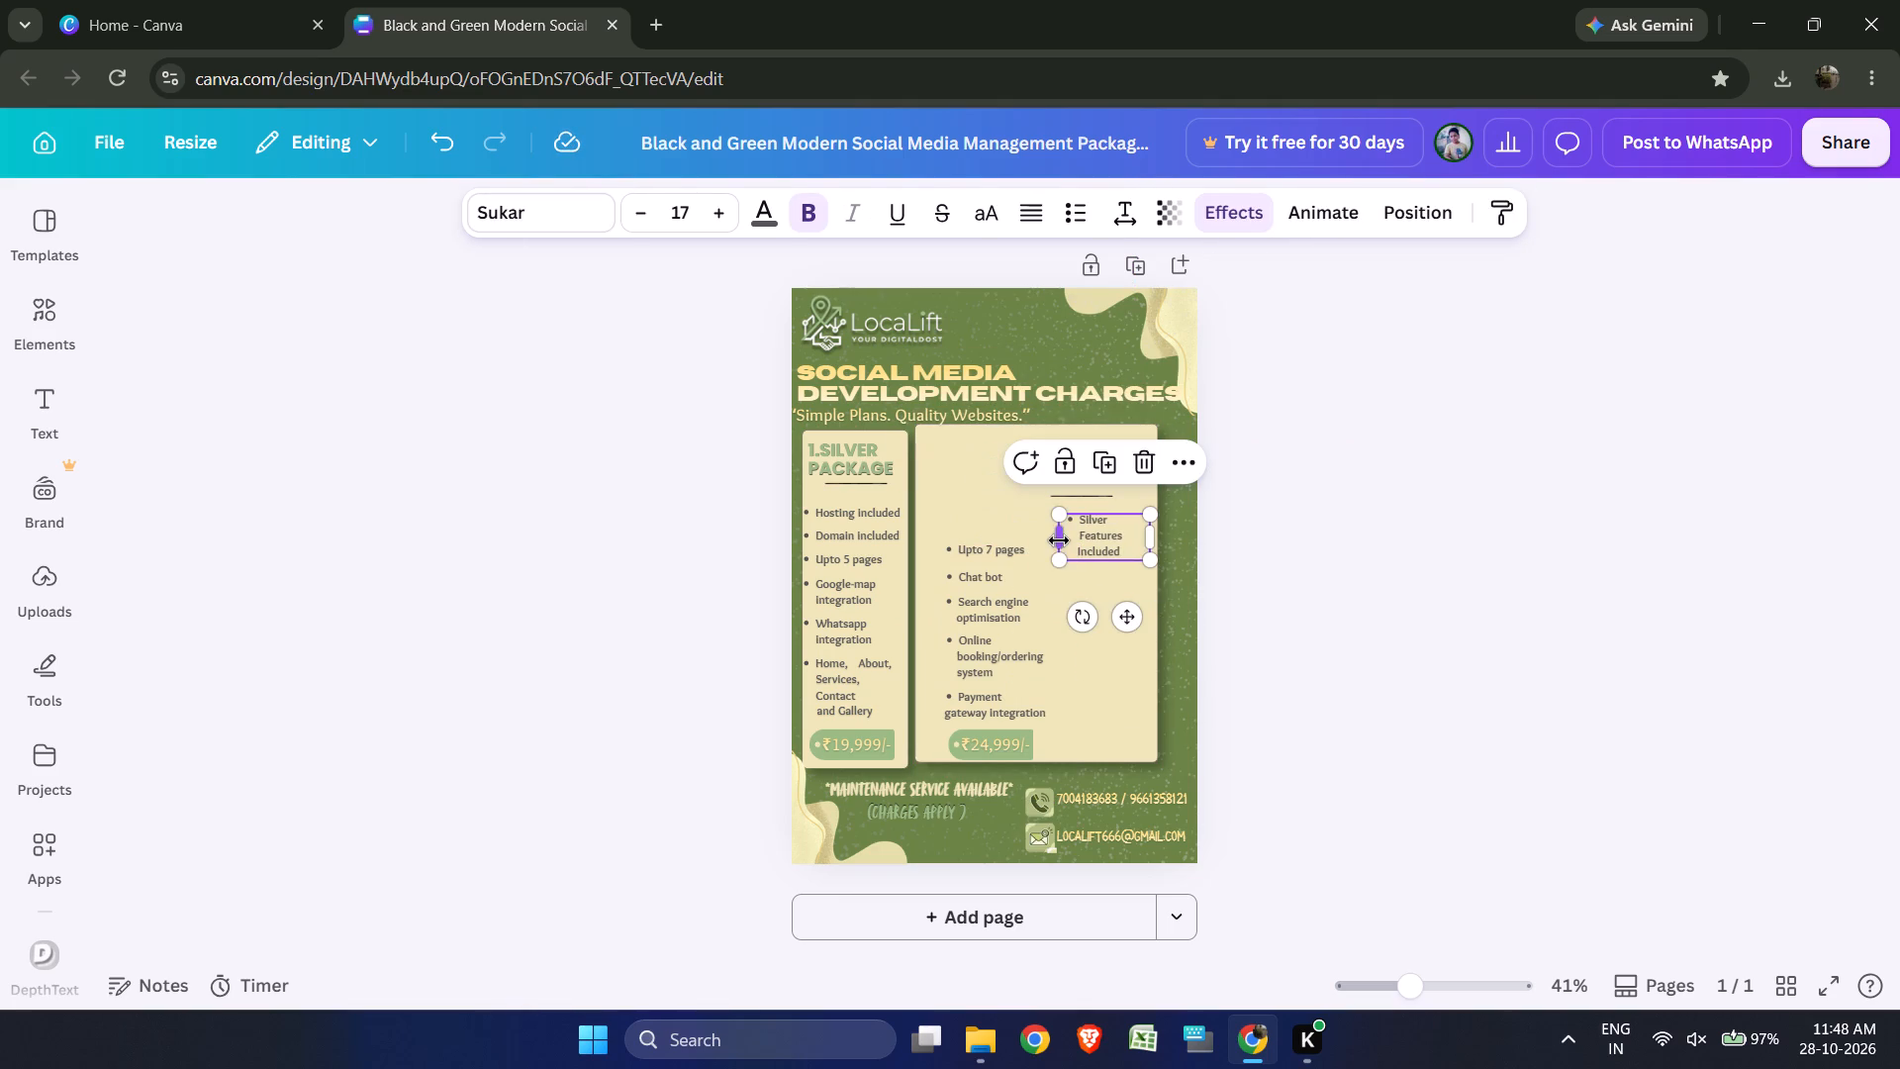
left_click_drag(1059, 537, 1038, 534)
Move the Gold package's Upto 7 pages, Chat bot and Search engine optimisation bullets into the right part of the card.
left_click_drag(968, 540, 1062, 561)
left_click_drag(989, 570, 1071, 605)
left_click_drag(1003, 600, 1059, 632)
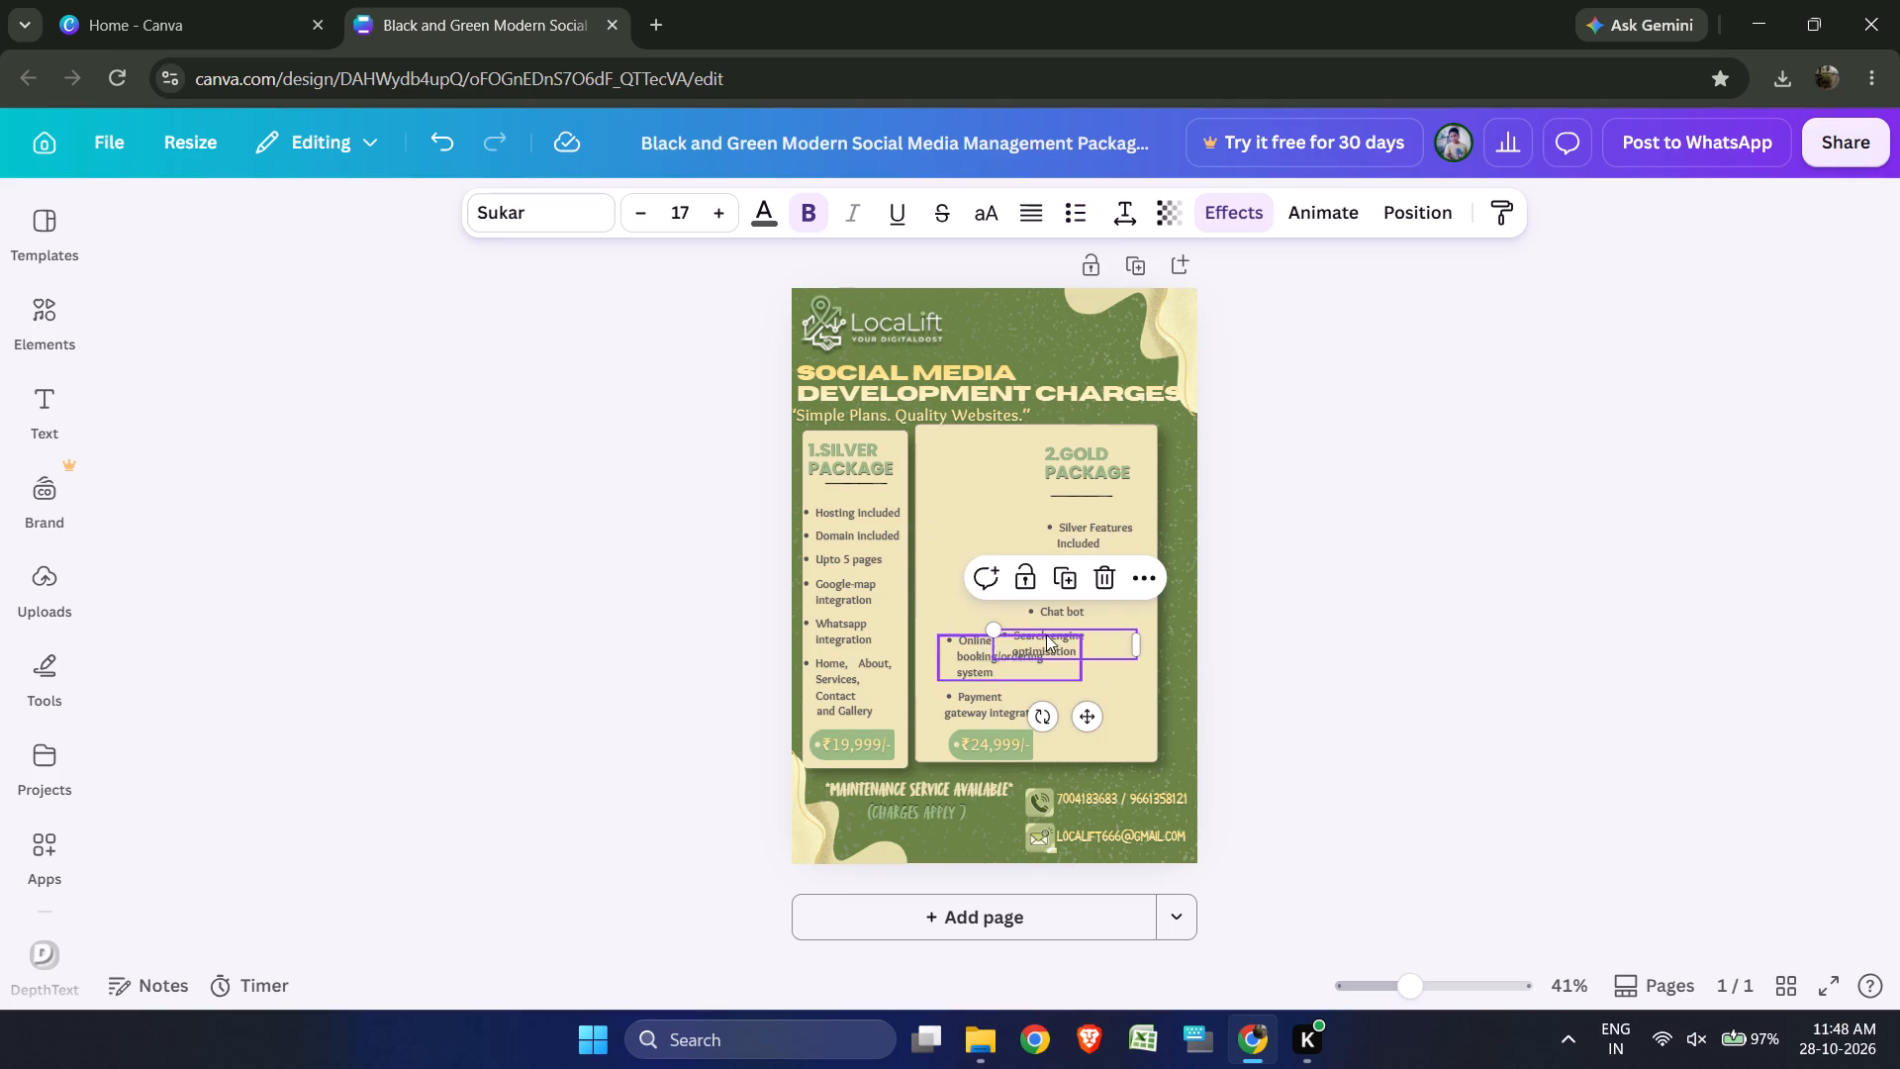
Delete the Gold package's online booking, search engine optimisation, Chat bot, Upto 7 pages and payment gateway bullets.
left_click(1048, 634)
key("BackSpace")
left_click(1044, 642)
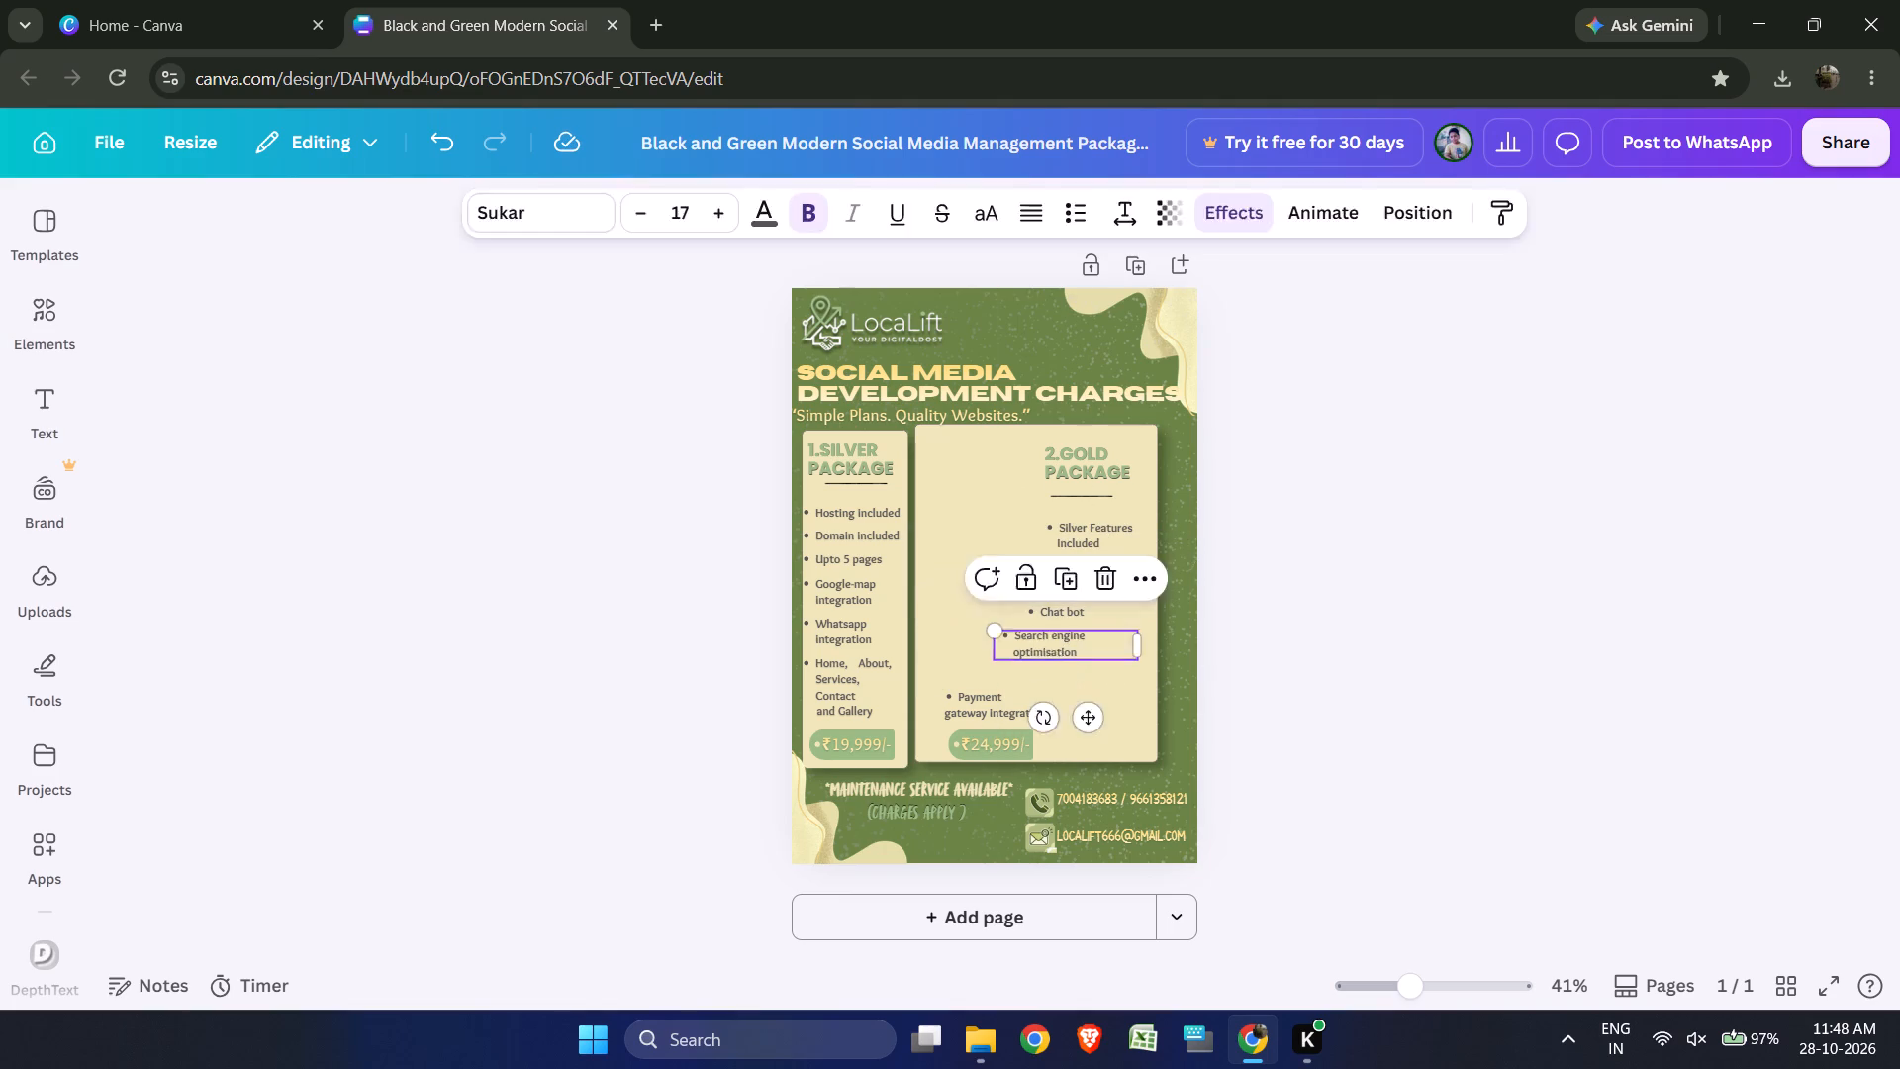
key("BackSpace")
left_click(1058, 613)
key("BackSpace")
left_click(1072, 569)
key("BackSpace")
left_click(996, 690)
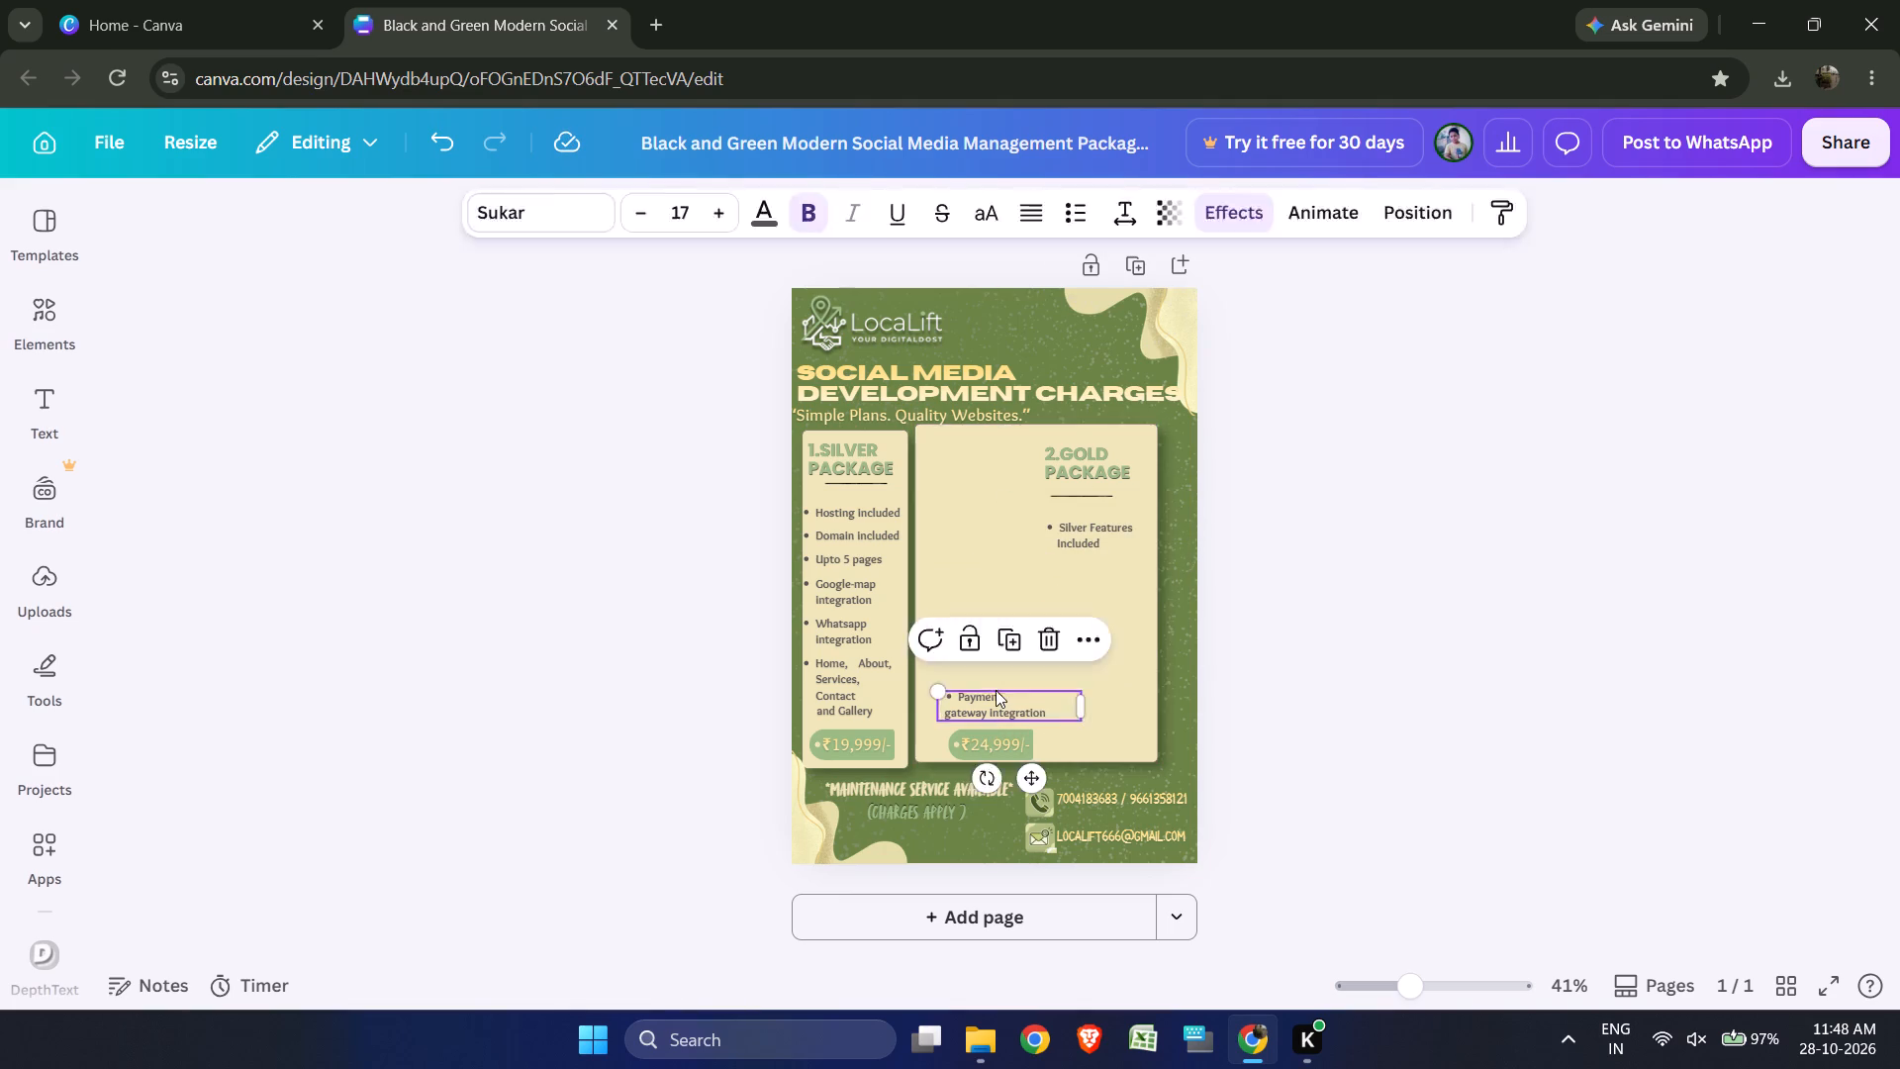
key("BackSpace")
Move the Gold package's price text and its green tag separately to the right, placing the tag near the card's bottom.
left_click_drag(1001, 735, 1066, 659)
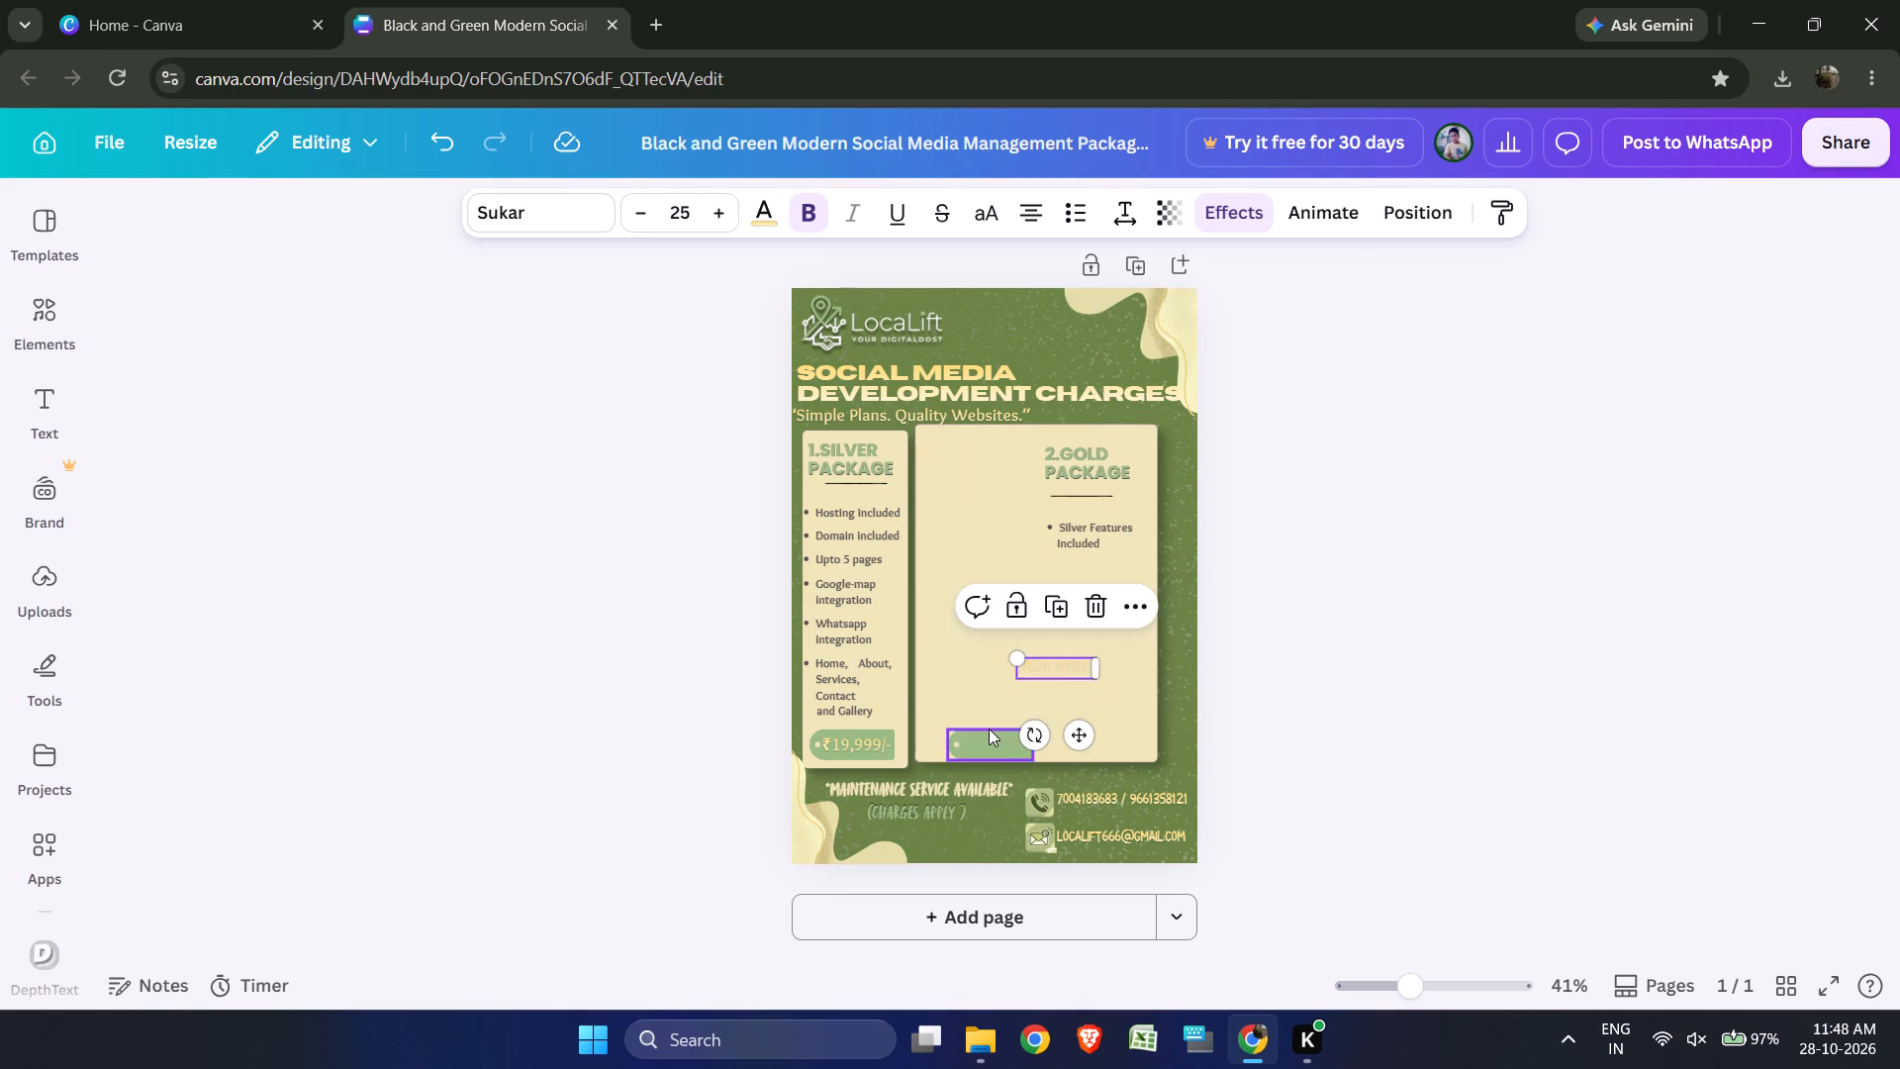
left_click_drag(990, 729, 1091, 723)
Narrow the Gold package's card from its left side and extend its right side towards the poster's right margin.
left_click(968, 634)
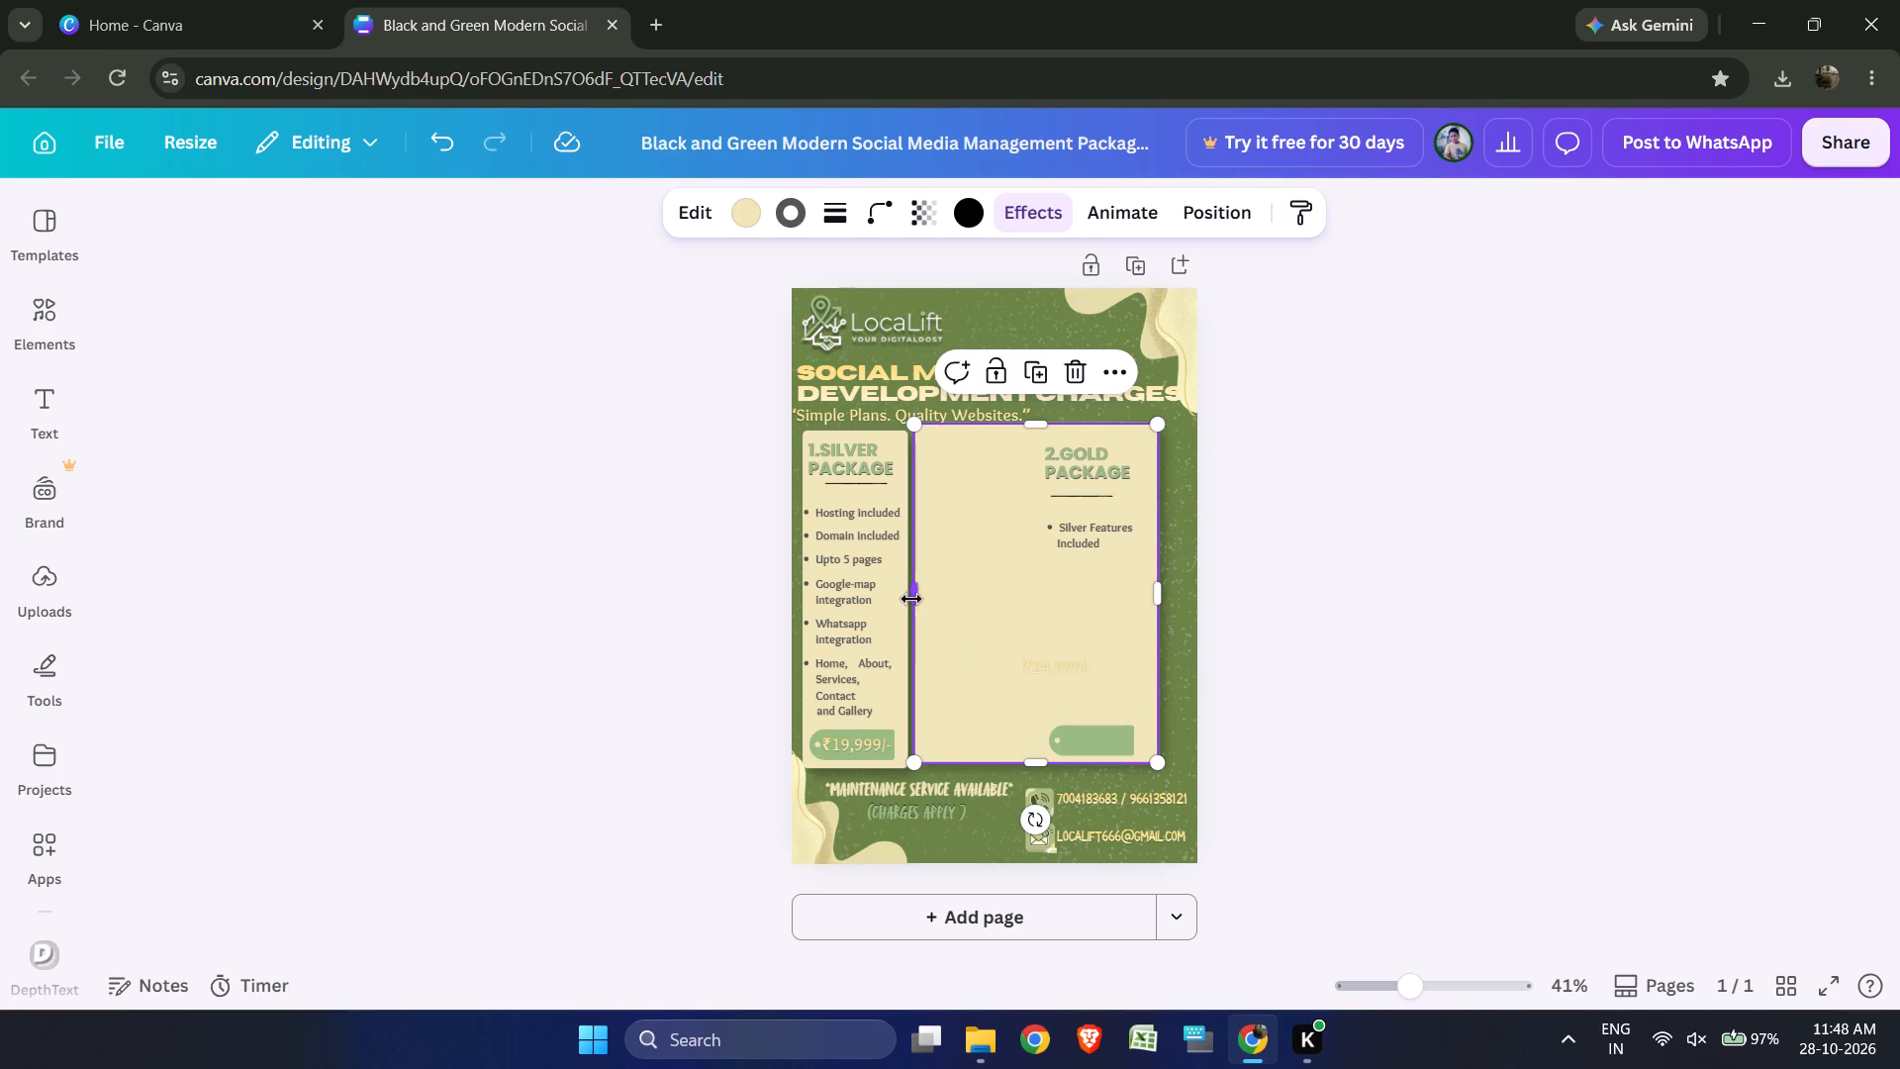
left_click_drag(917, 599, 996, 616)
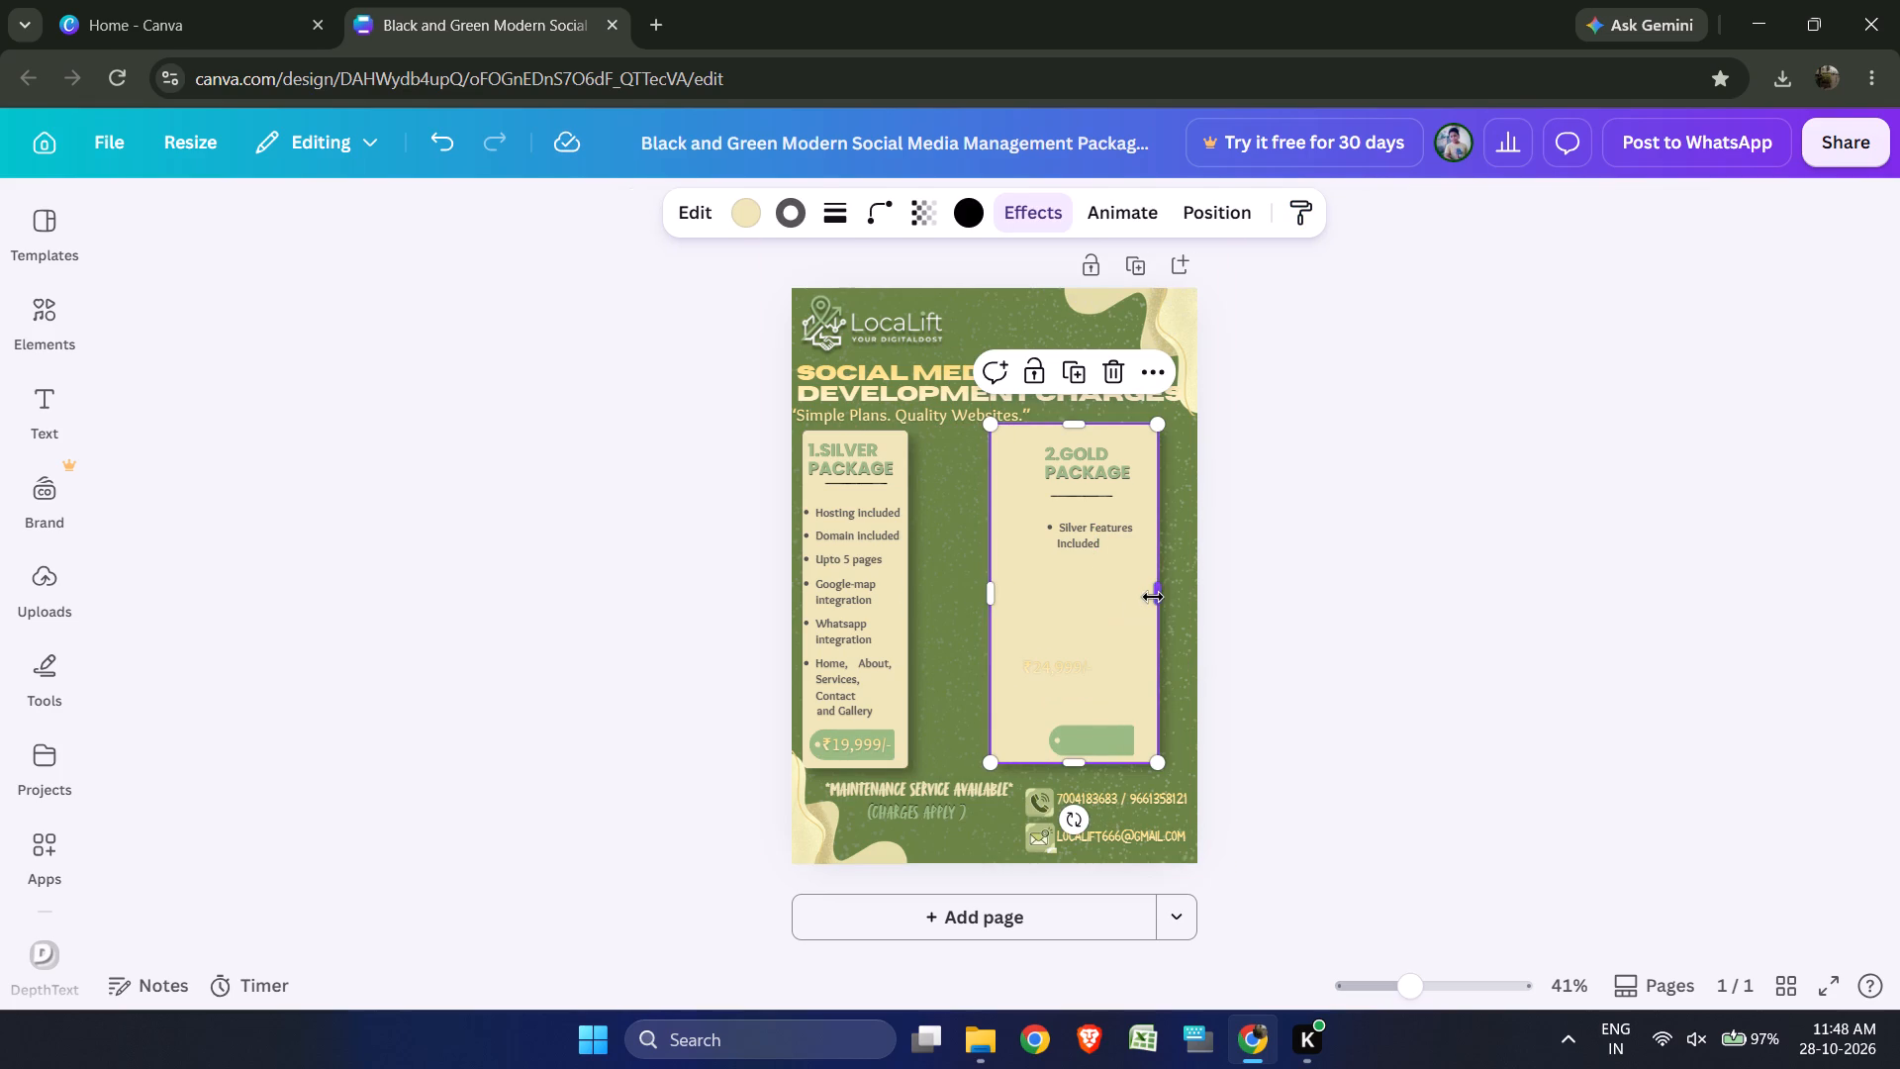
left_click_drag(1153, 595, 1175, 595)
left_click_drag(989, 588, 1013, 593)
Widen the Silver package's card to the right, leaving a small gap before the Gold card.
left_click(905, 592)
left_click(897, 628)
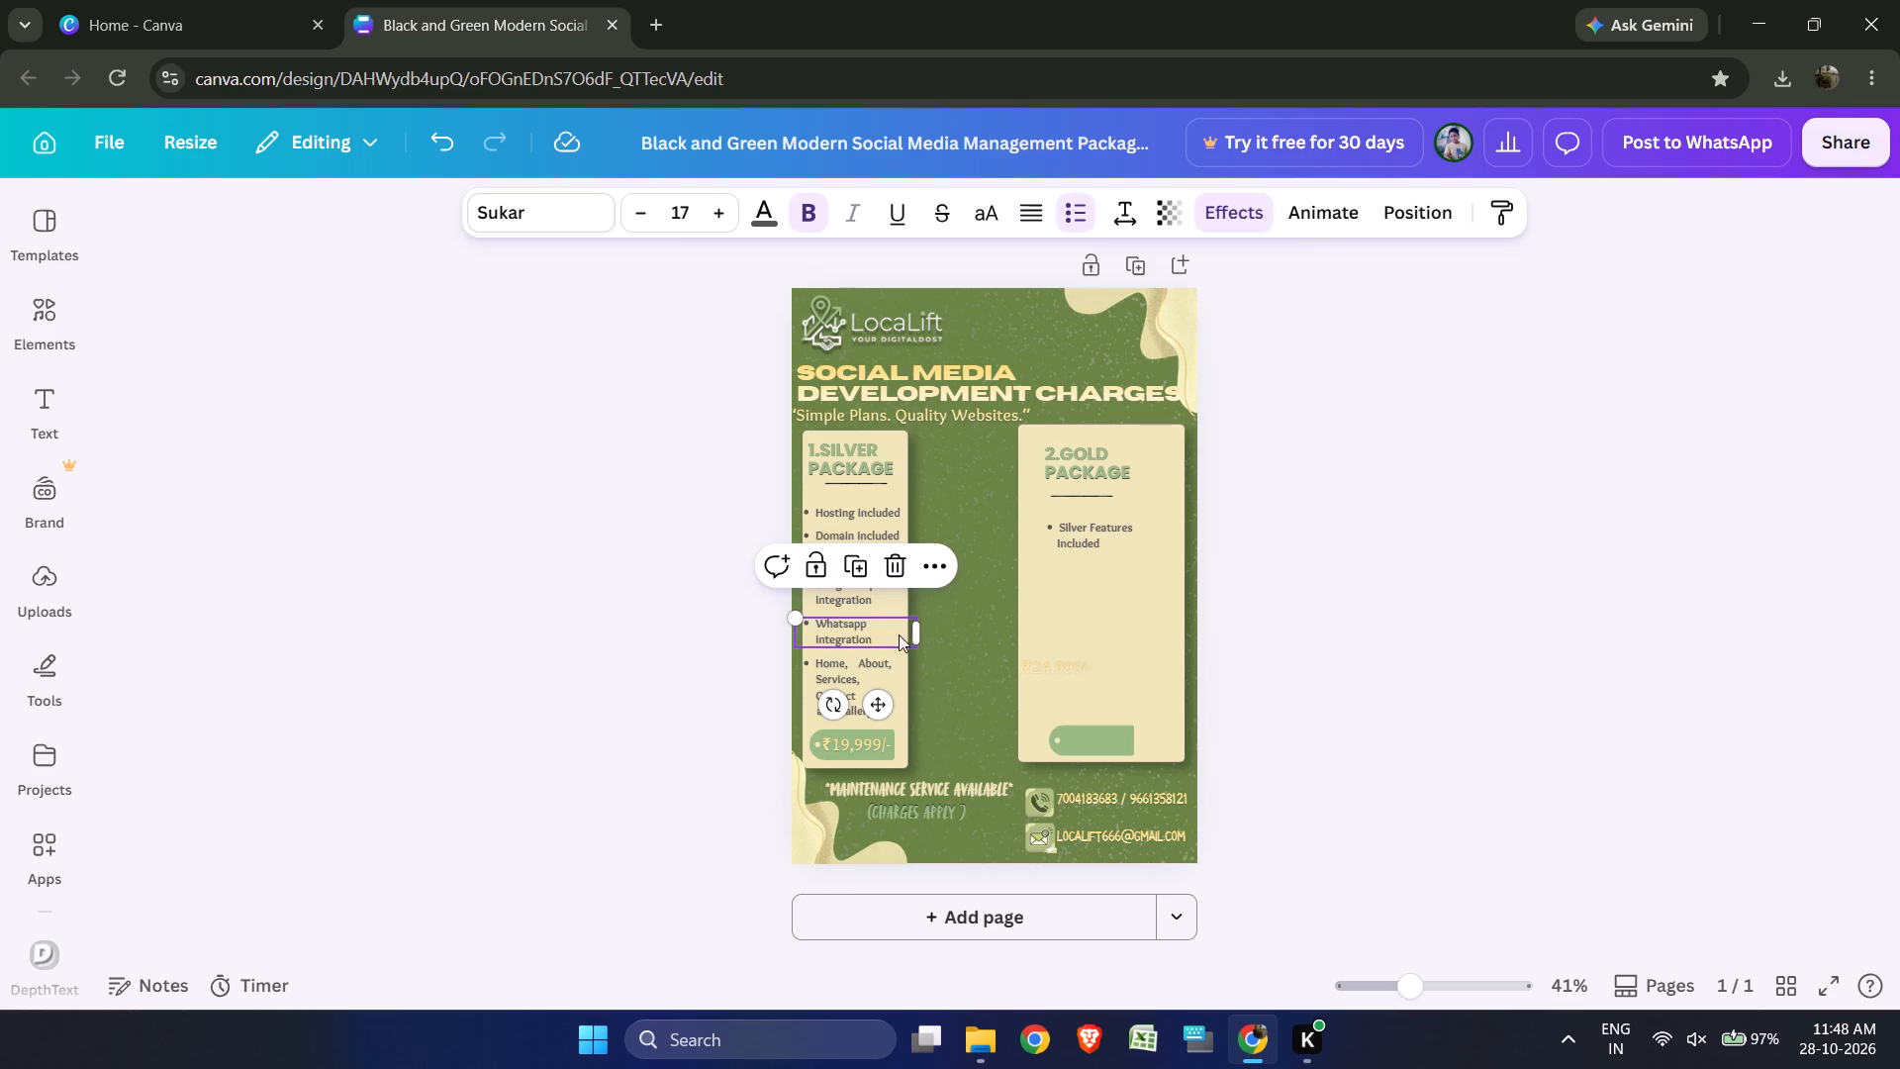
left_click(898, 712)
left_click_drag(907, 607, 915, 607)
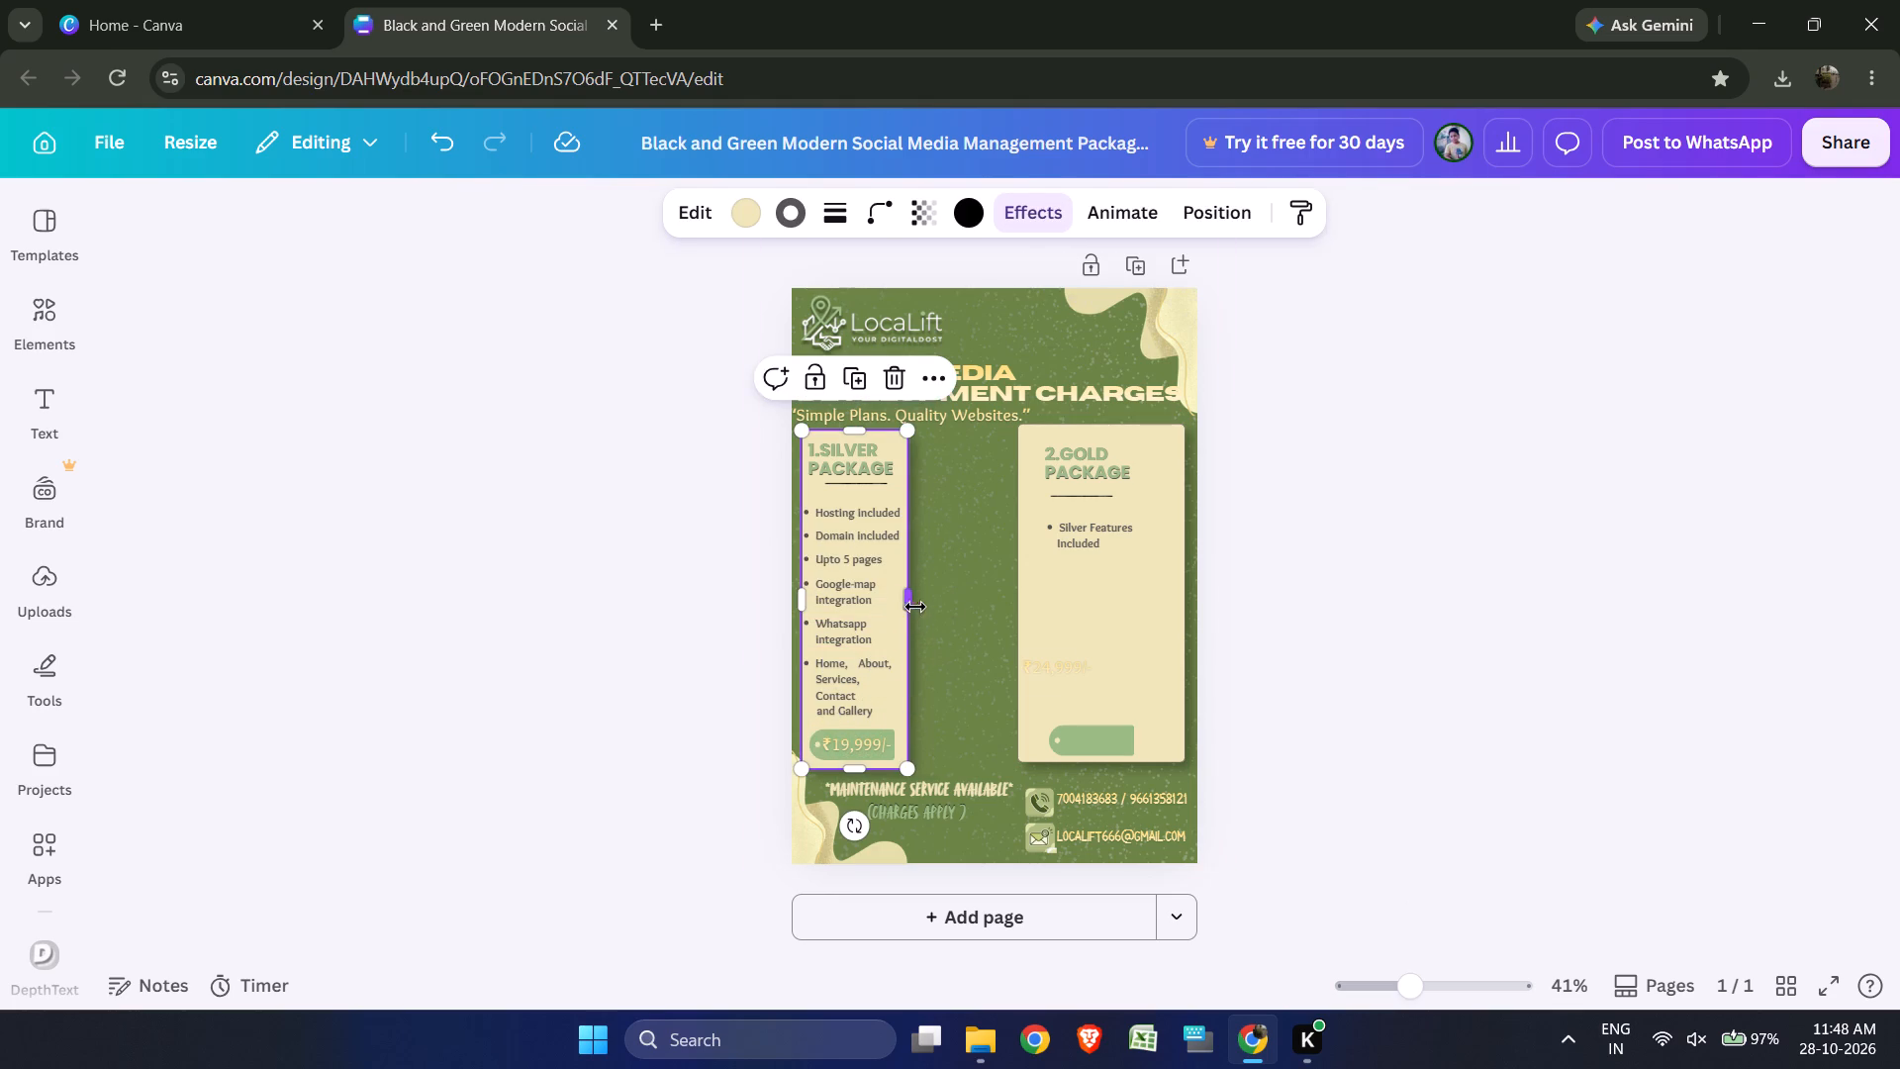
left_click_drag(915, 607, 987, 616)
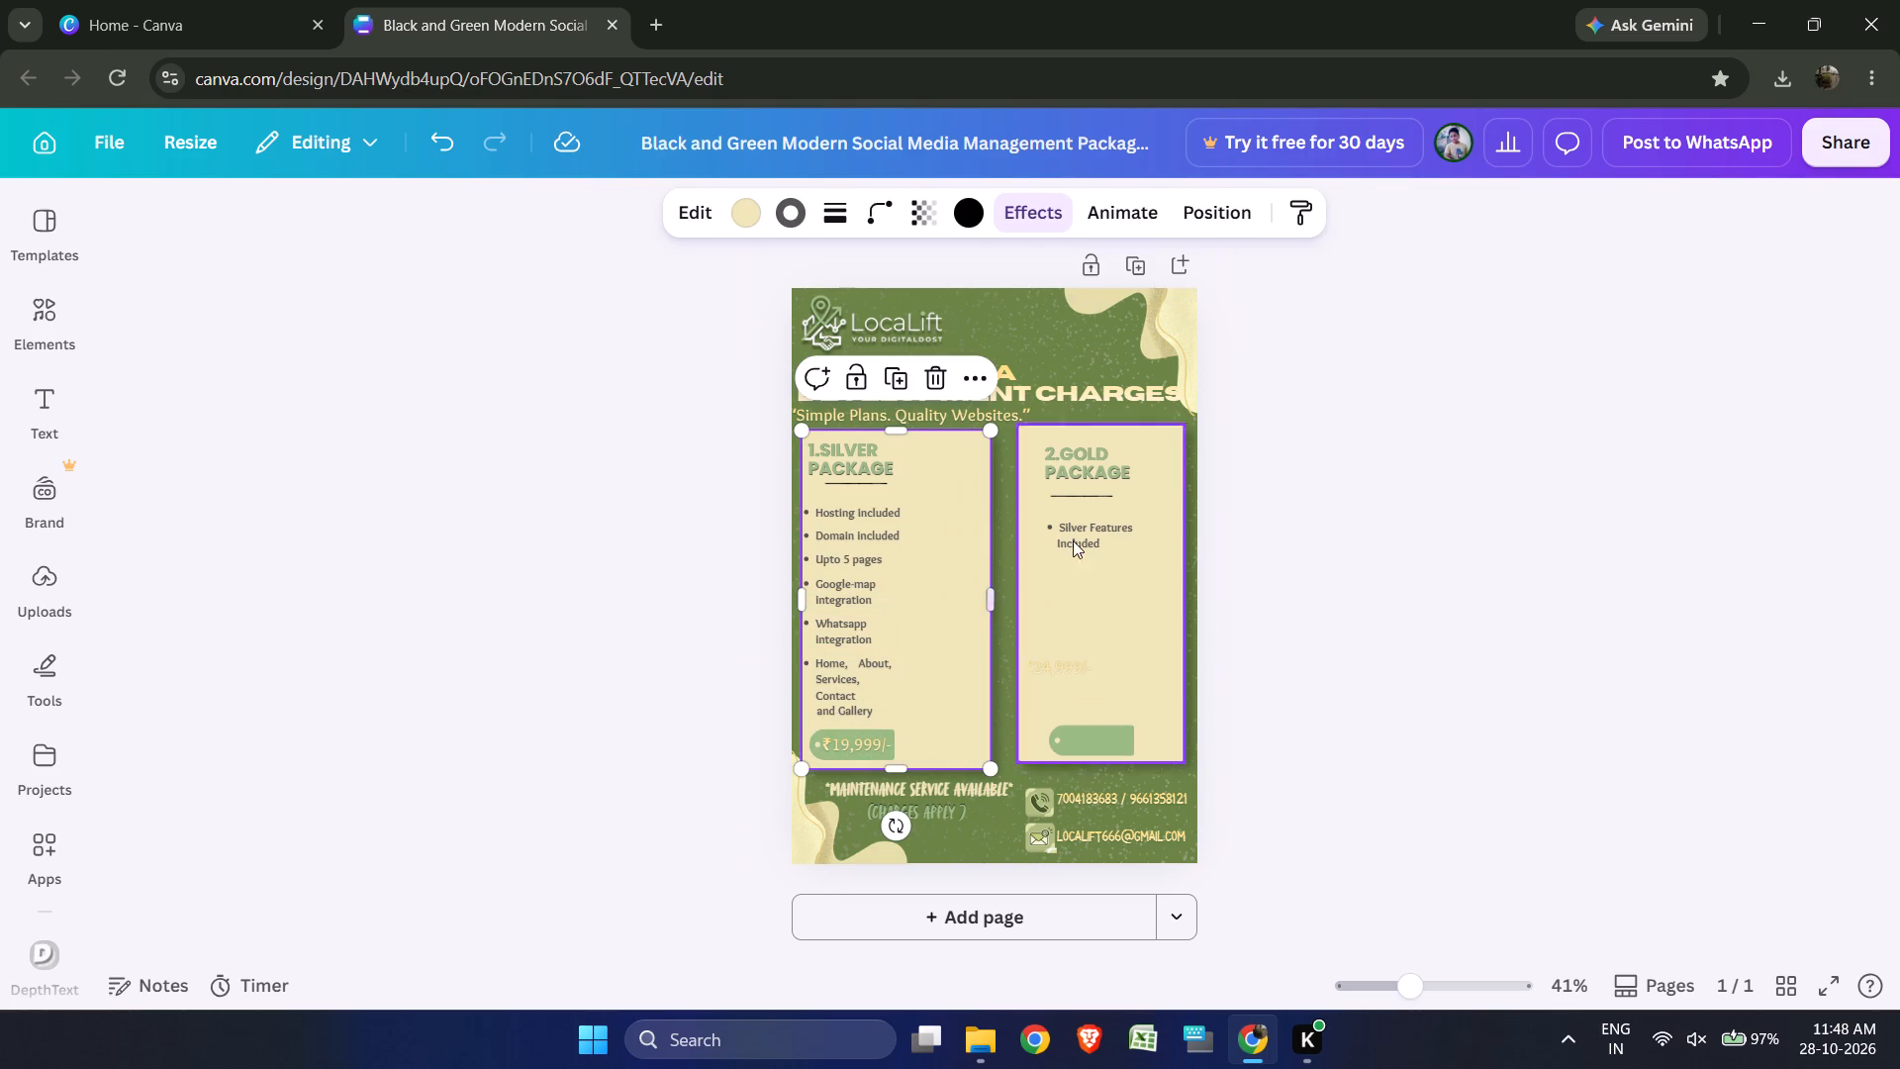
left_click_drag(989, 597, 976, 600)
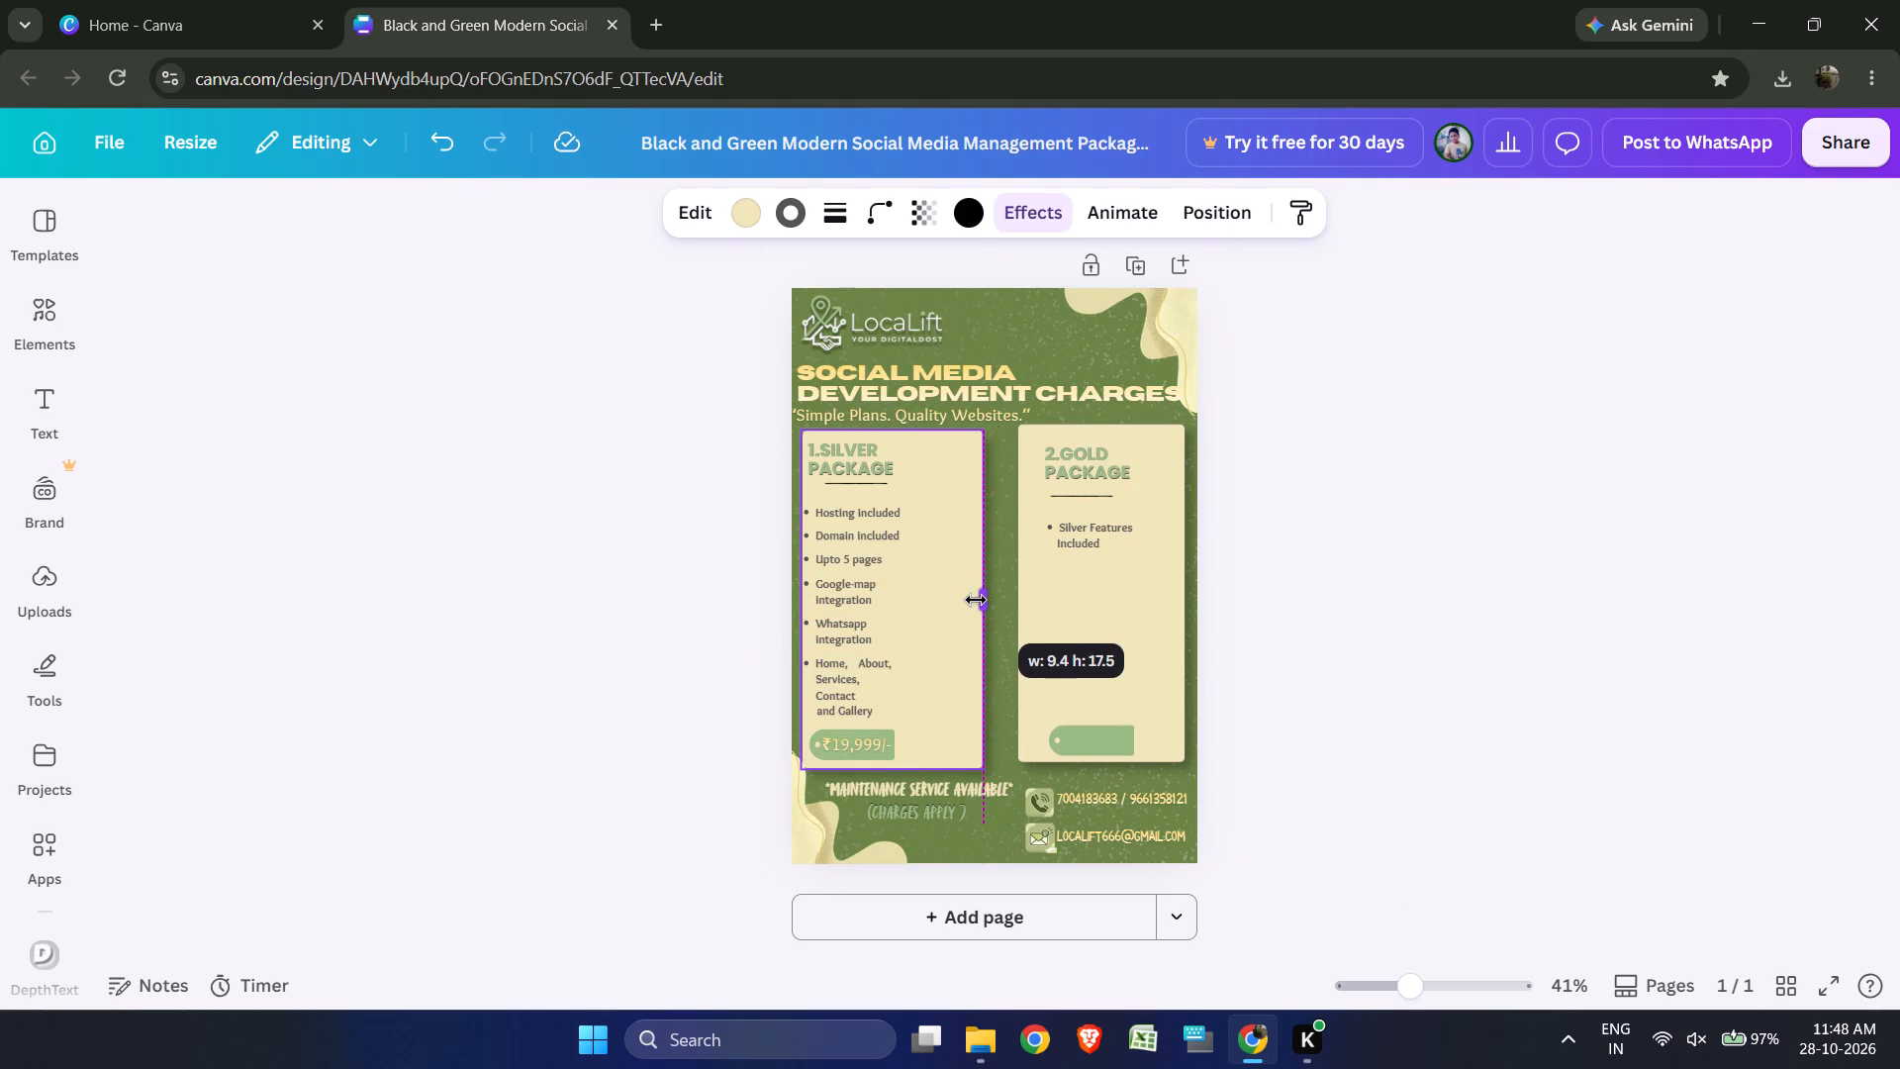
left_click_drag(976, 600, 971, 601)
Resize the Gold card to about 9.1 wide by 17.6 high, levelling its top and bottom edges with the Silver card.
left_click(1163, 451)
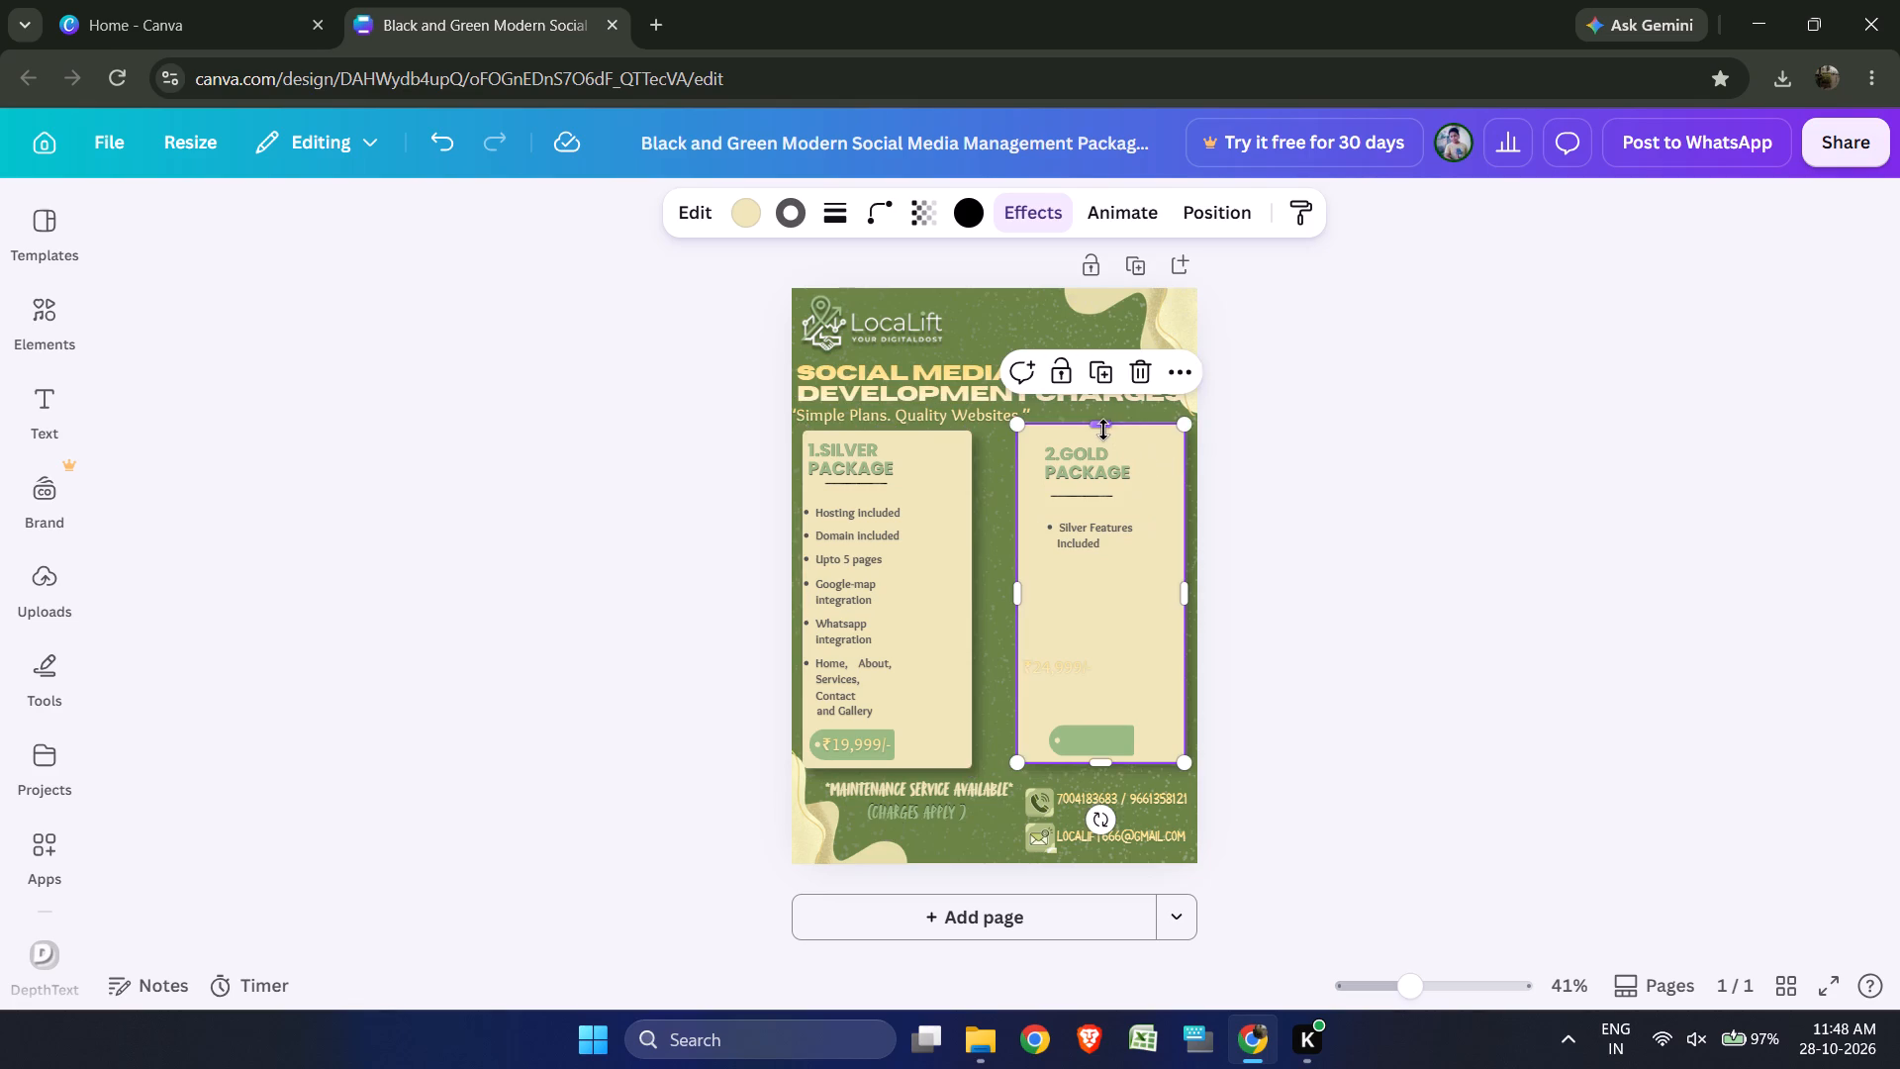
left_click_drag(1103, 430, 1100, 438)
left_click_drag(1013, 590, 1004, 592)
left_click_drag(1091, 768, 1096, 776)
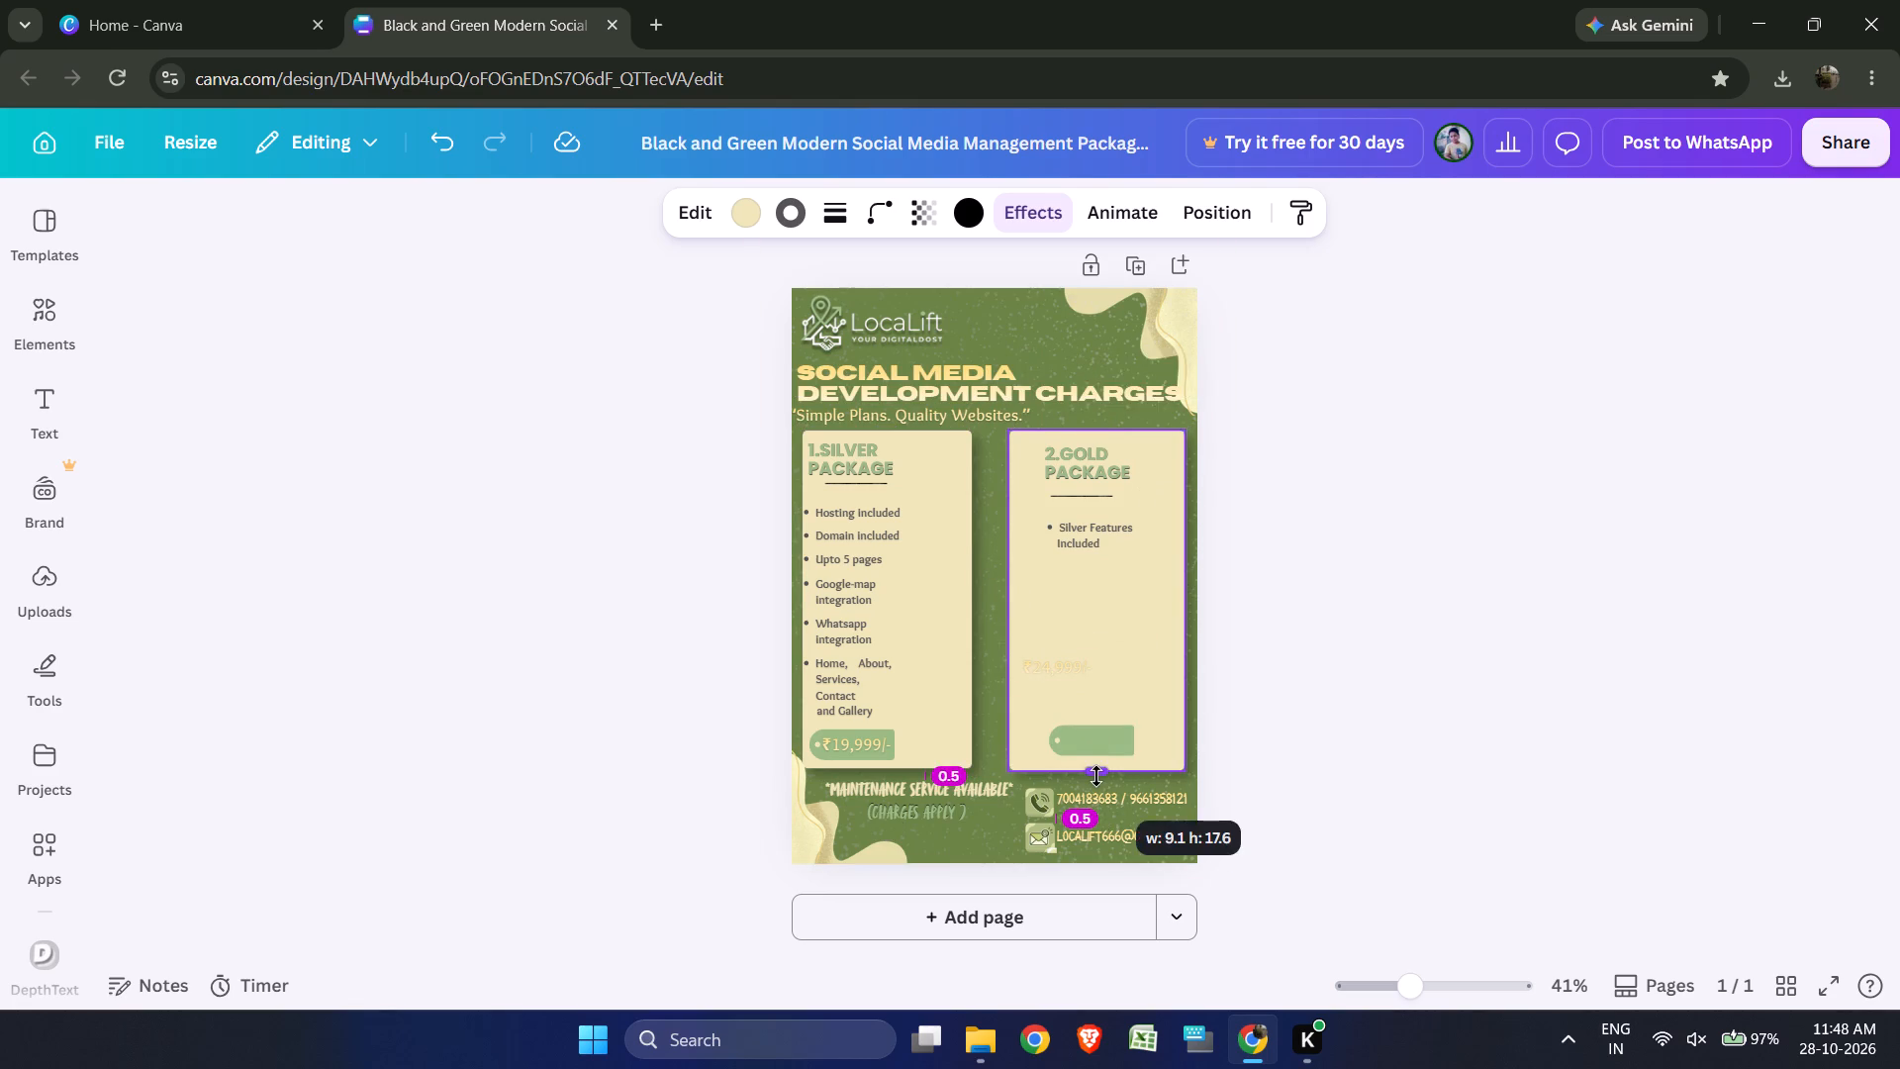
left_click_drag(1096, 776, 1096, 778)
left_click(1376, 491)
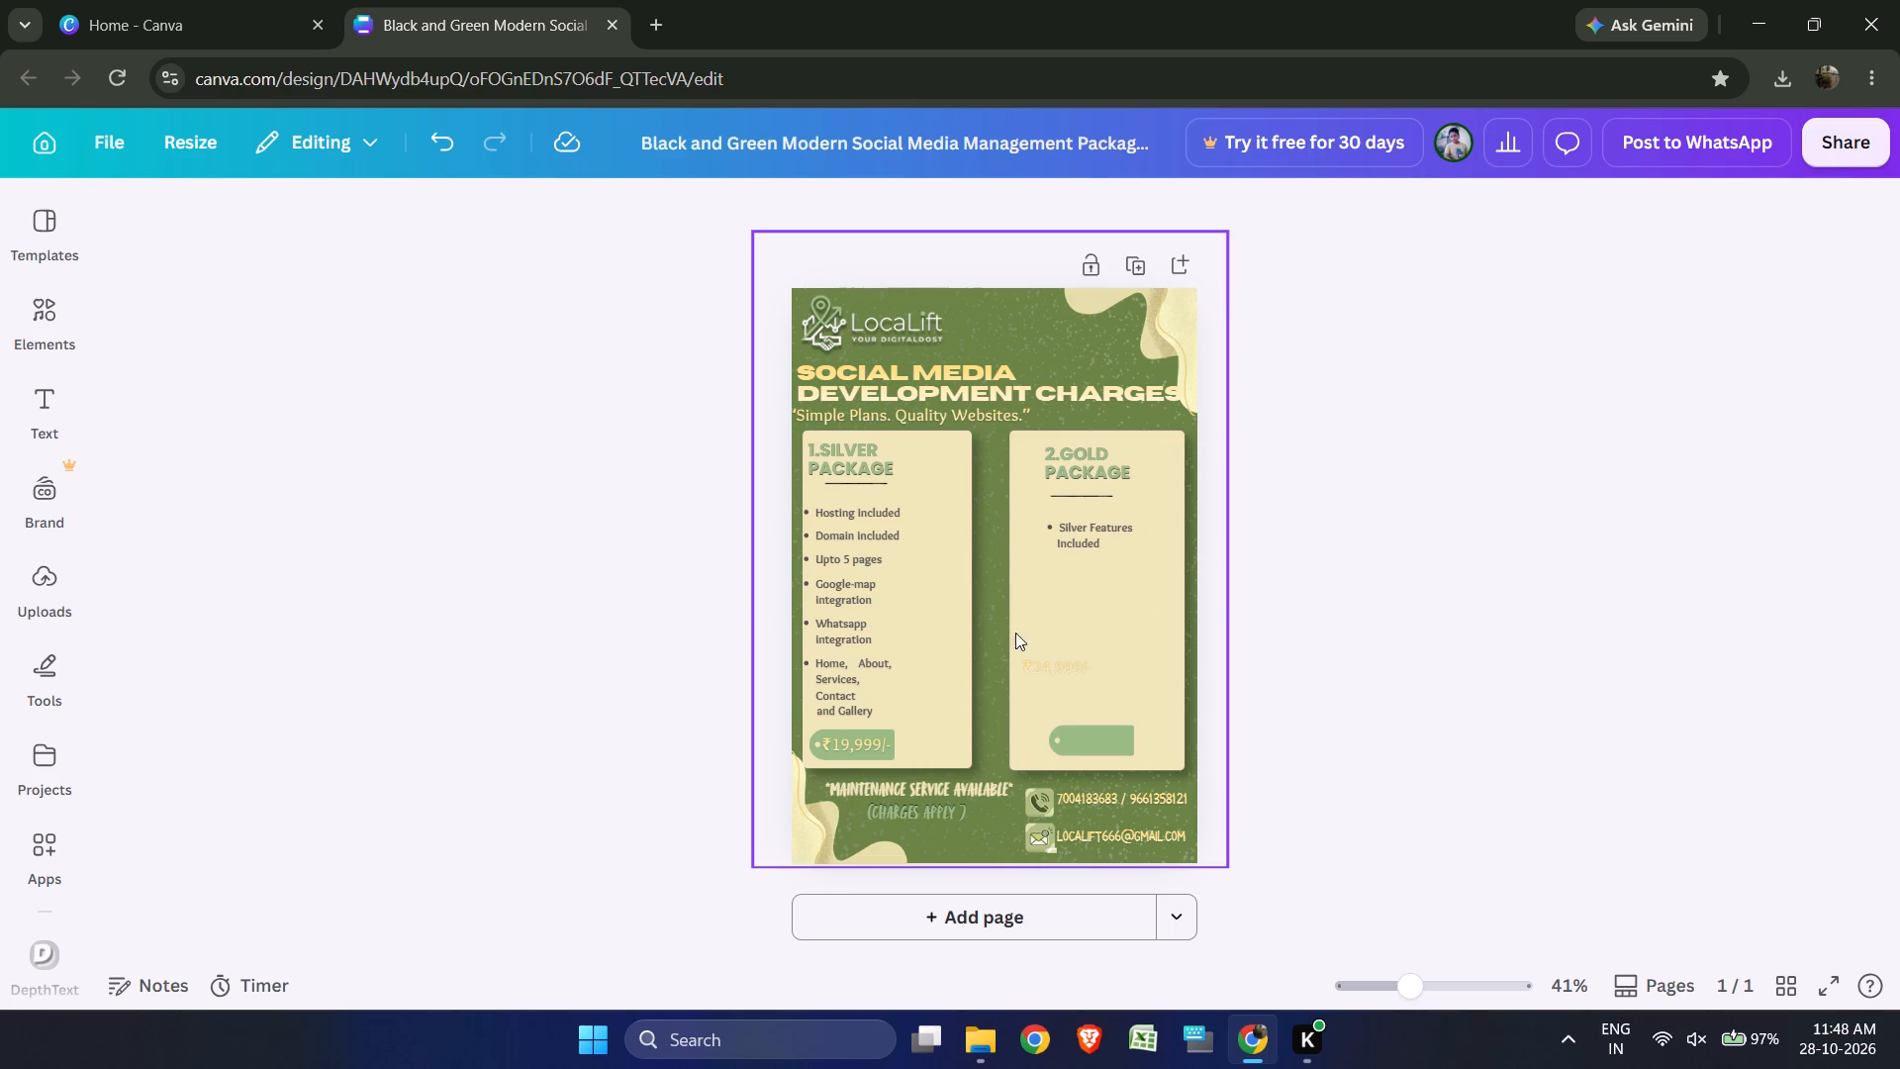
Widen the Silver package's card slightly to about the Gold card's width and shift it a little towards the Gold card.
left_click(941, 629)
left_click_drag(974, 602, 987, 602)
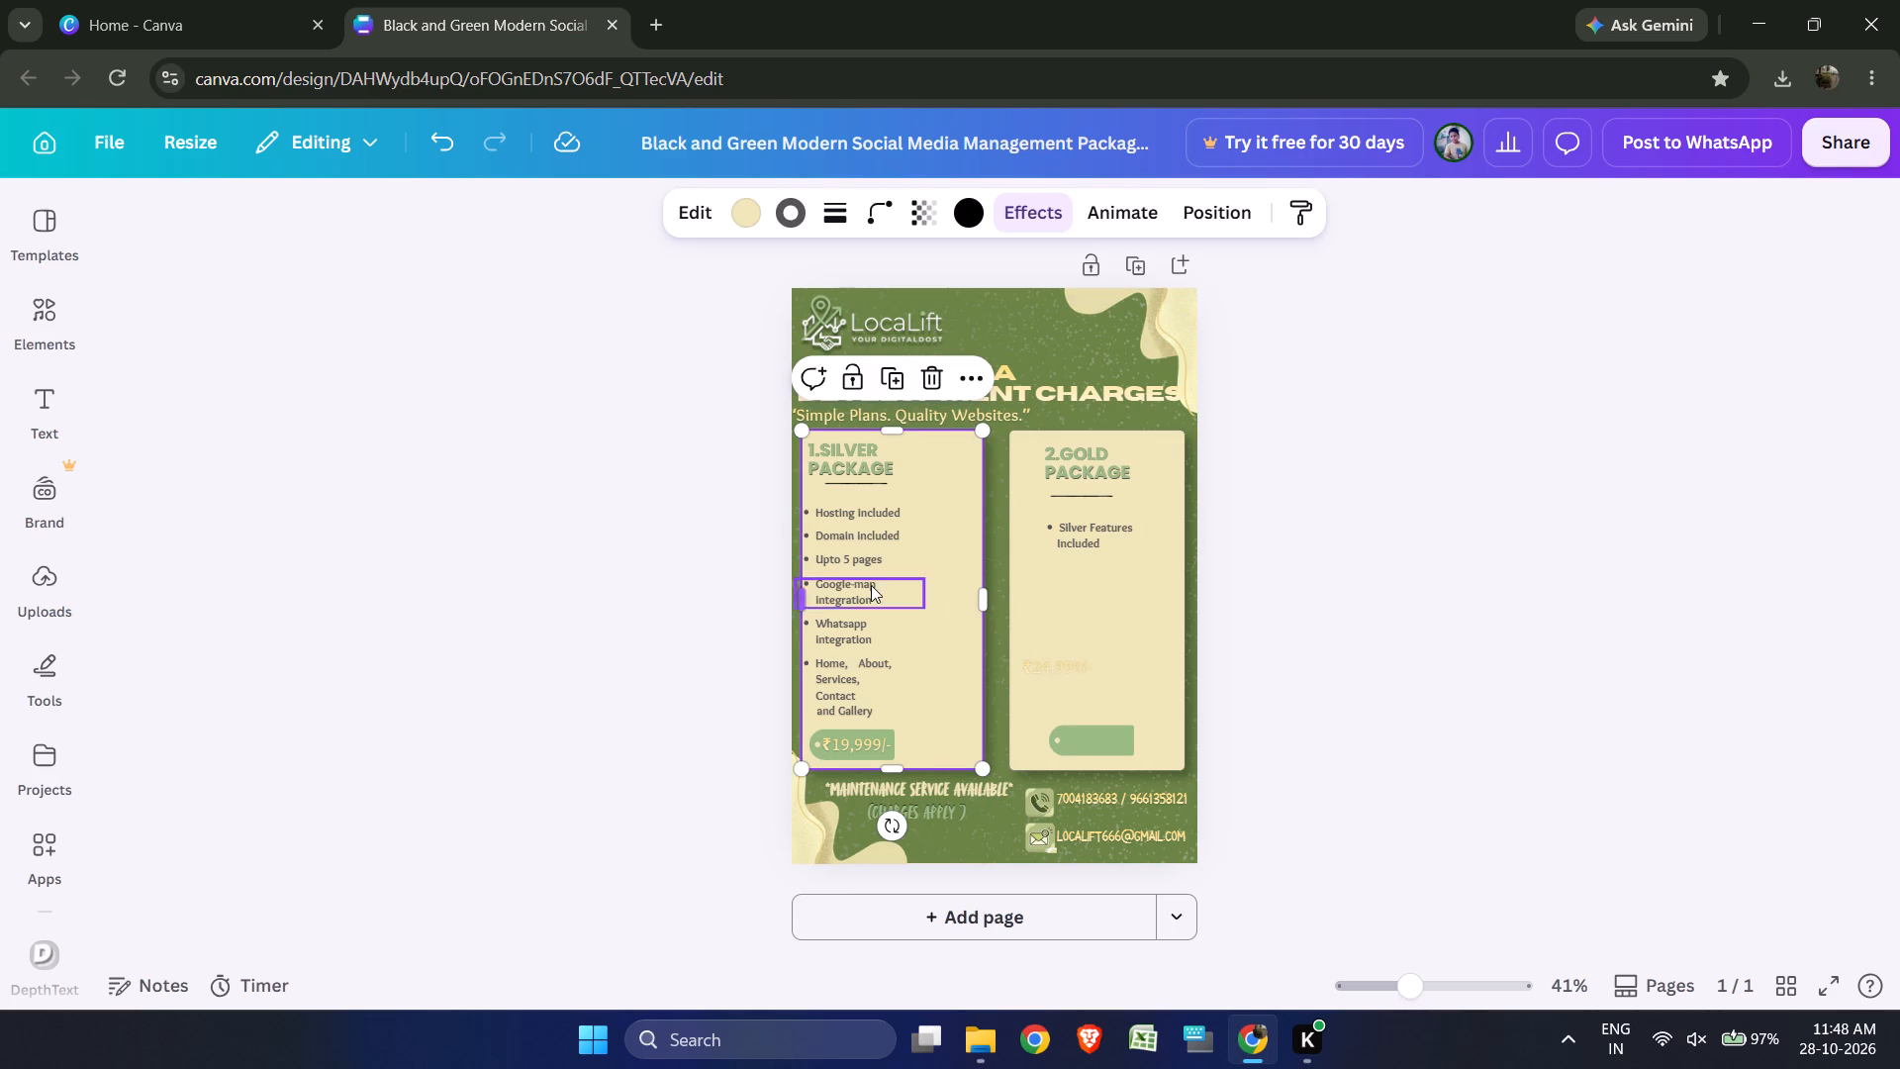
left_click(949, 499)
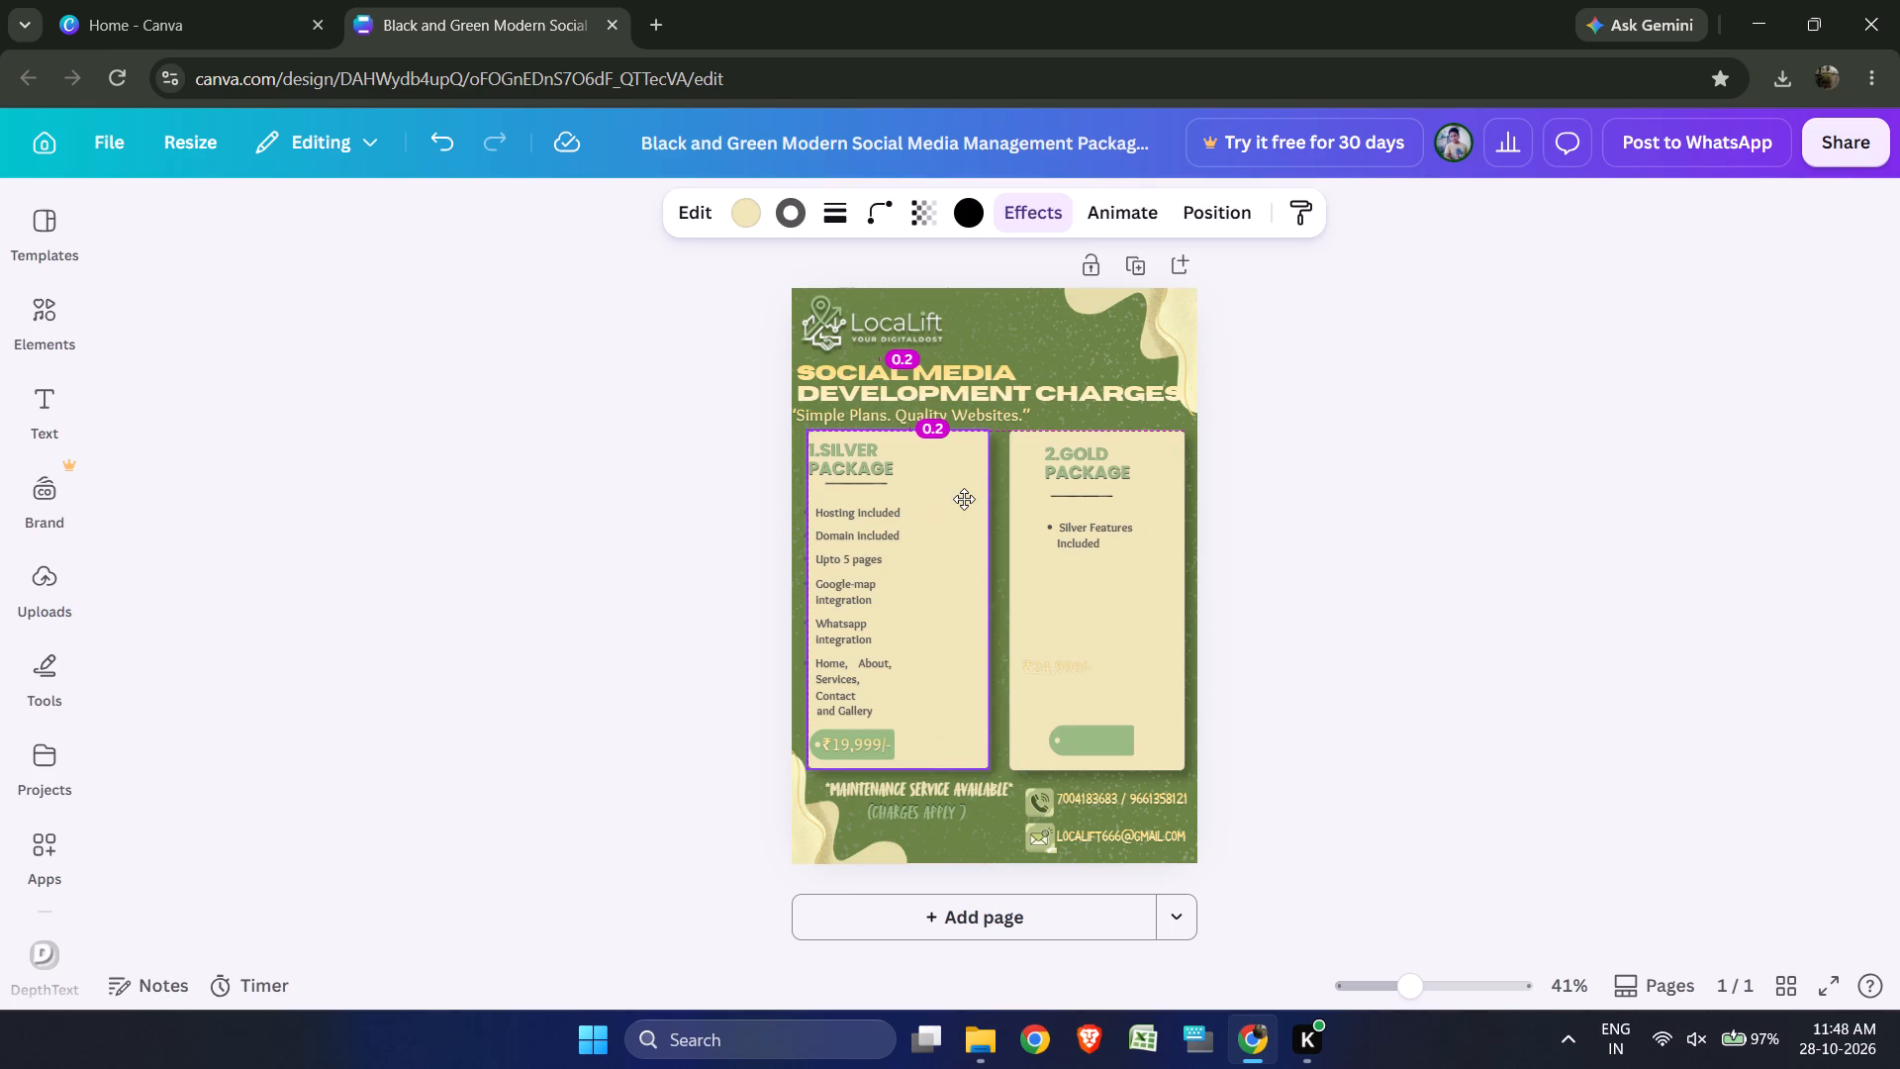
left_click(1393, 518)
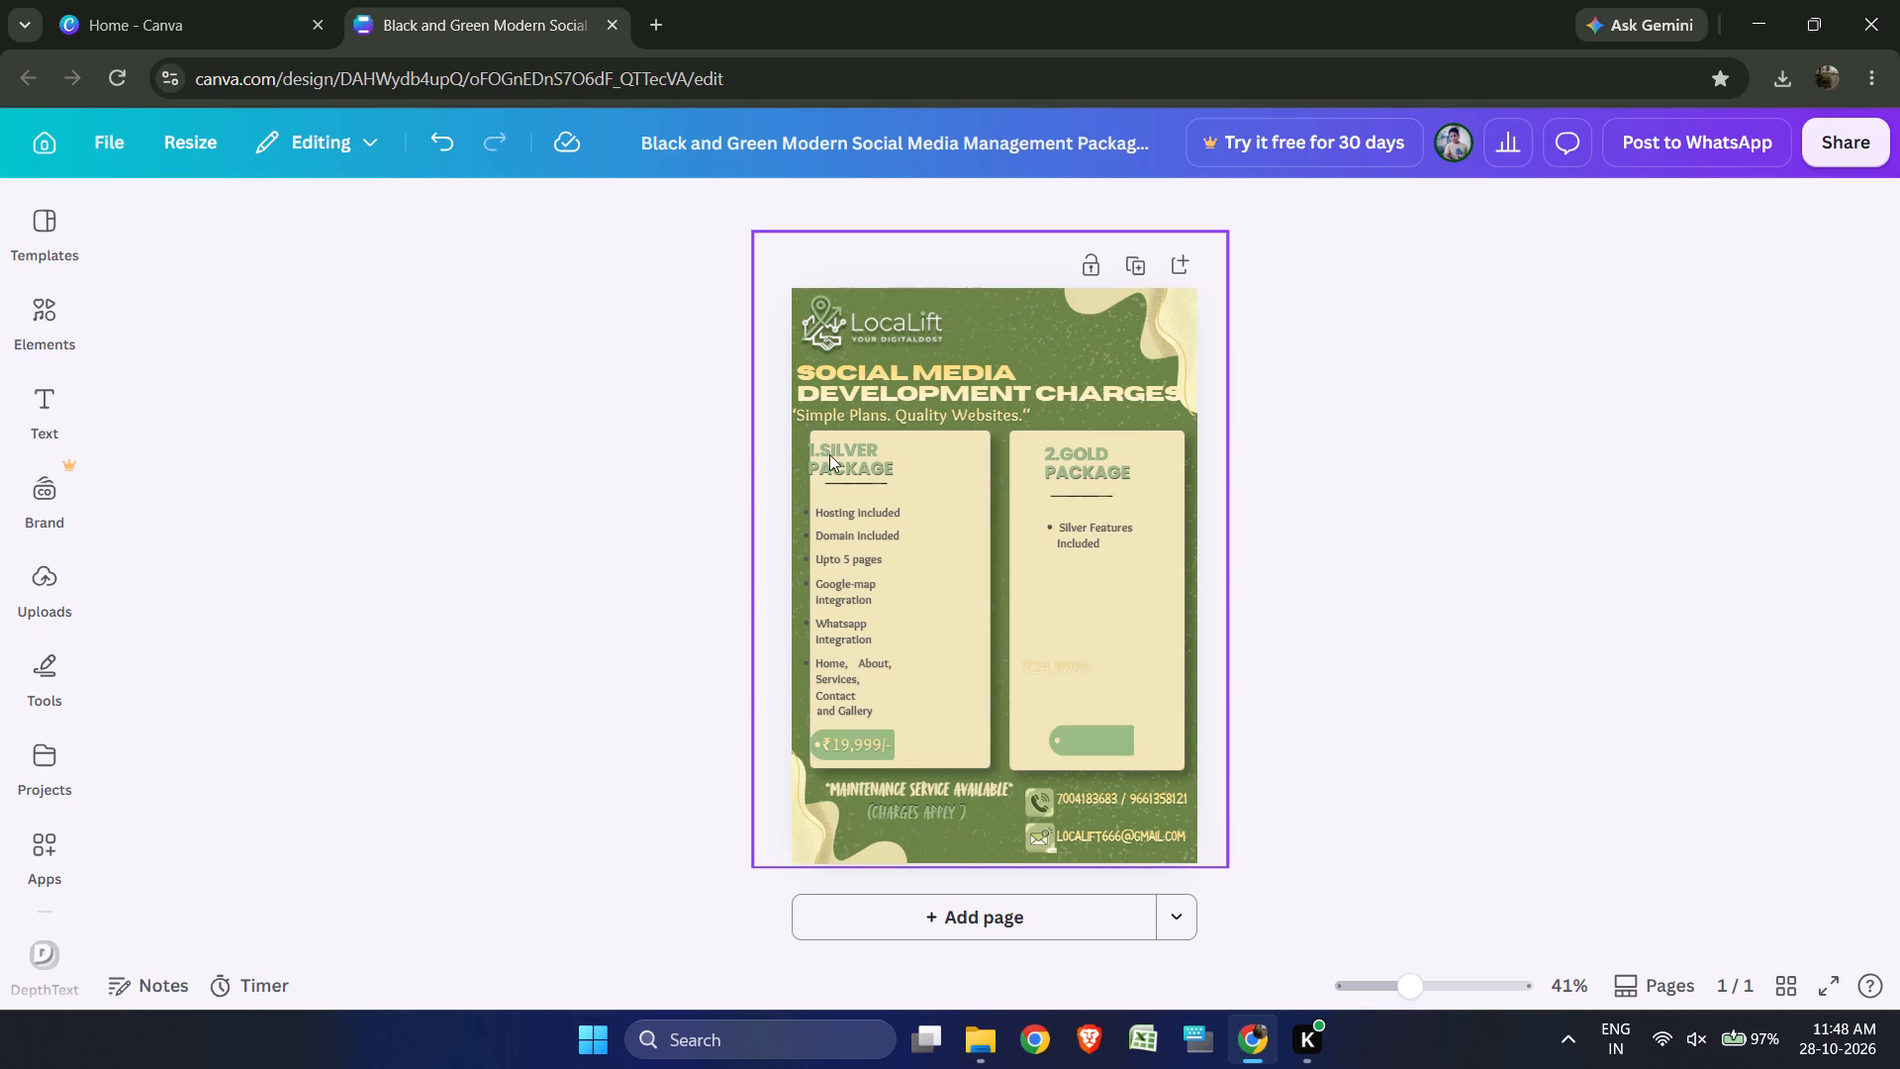
Widen the Silver package title's text box so it fits on one line and place it across the top of its card.
left_click_drag(843, 473, 893, 469)
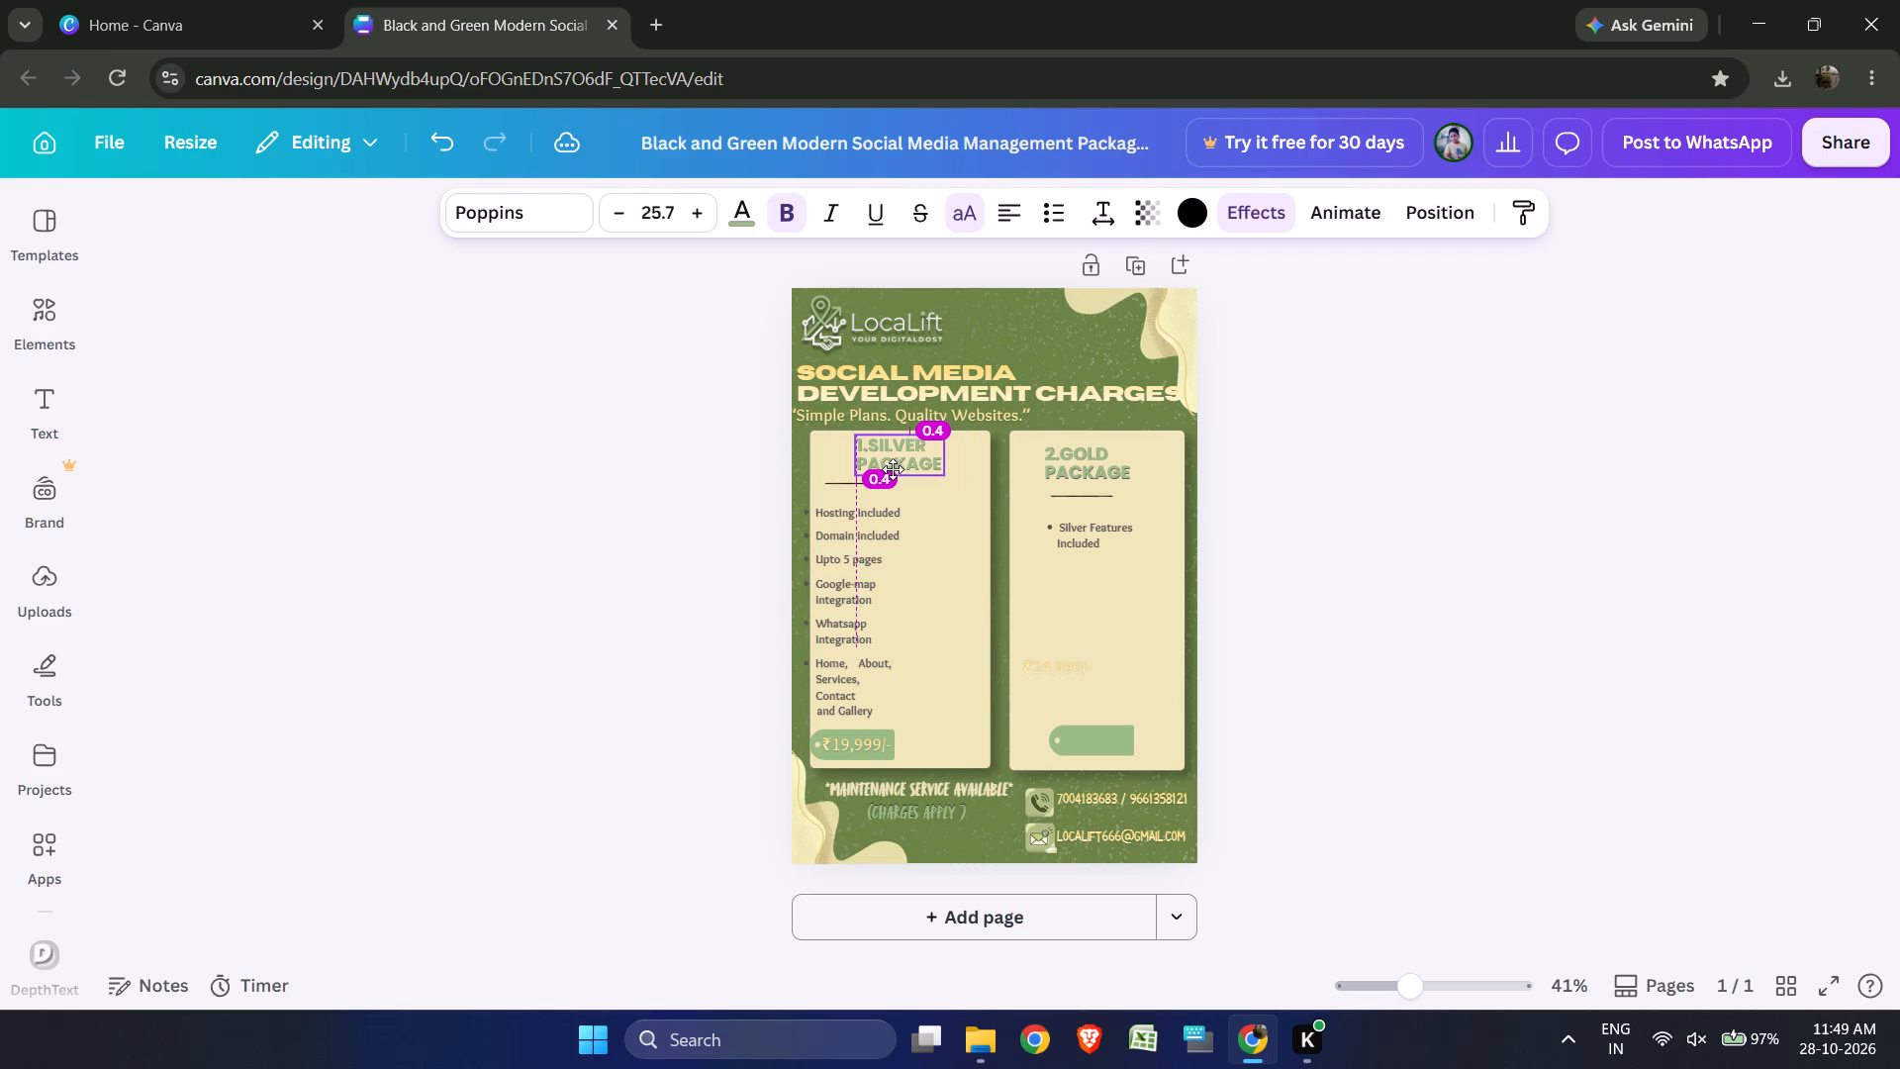
left_click_drag(893, 469, 886, 472)
left_click_drag(937, 444, 944, 453)
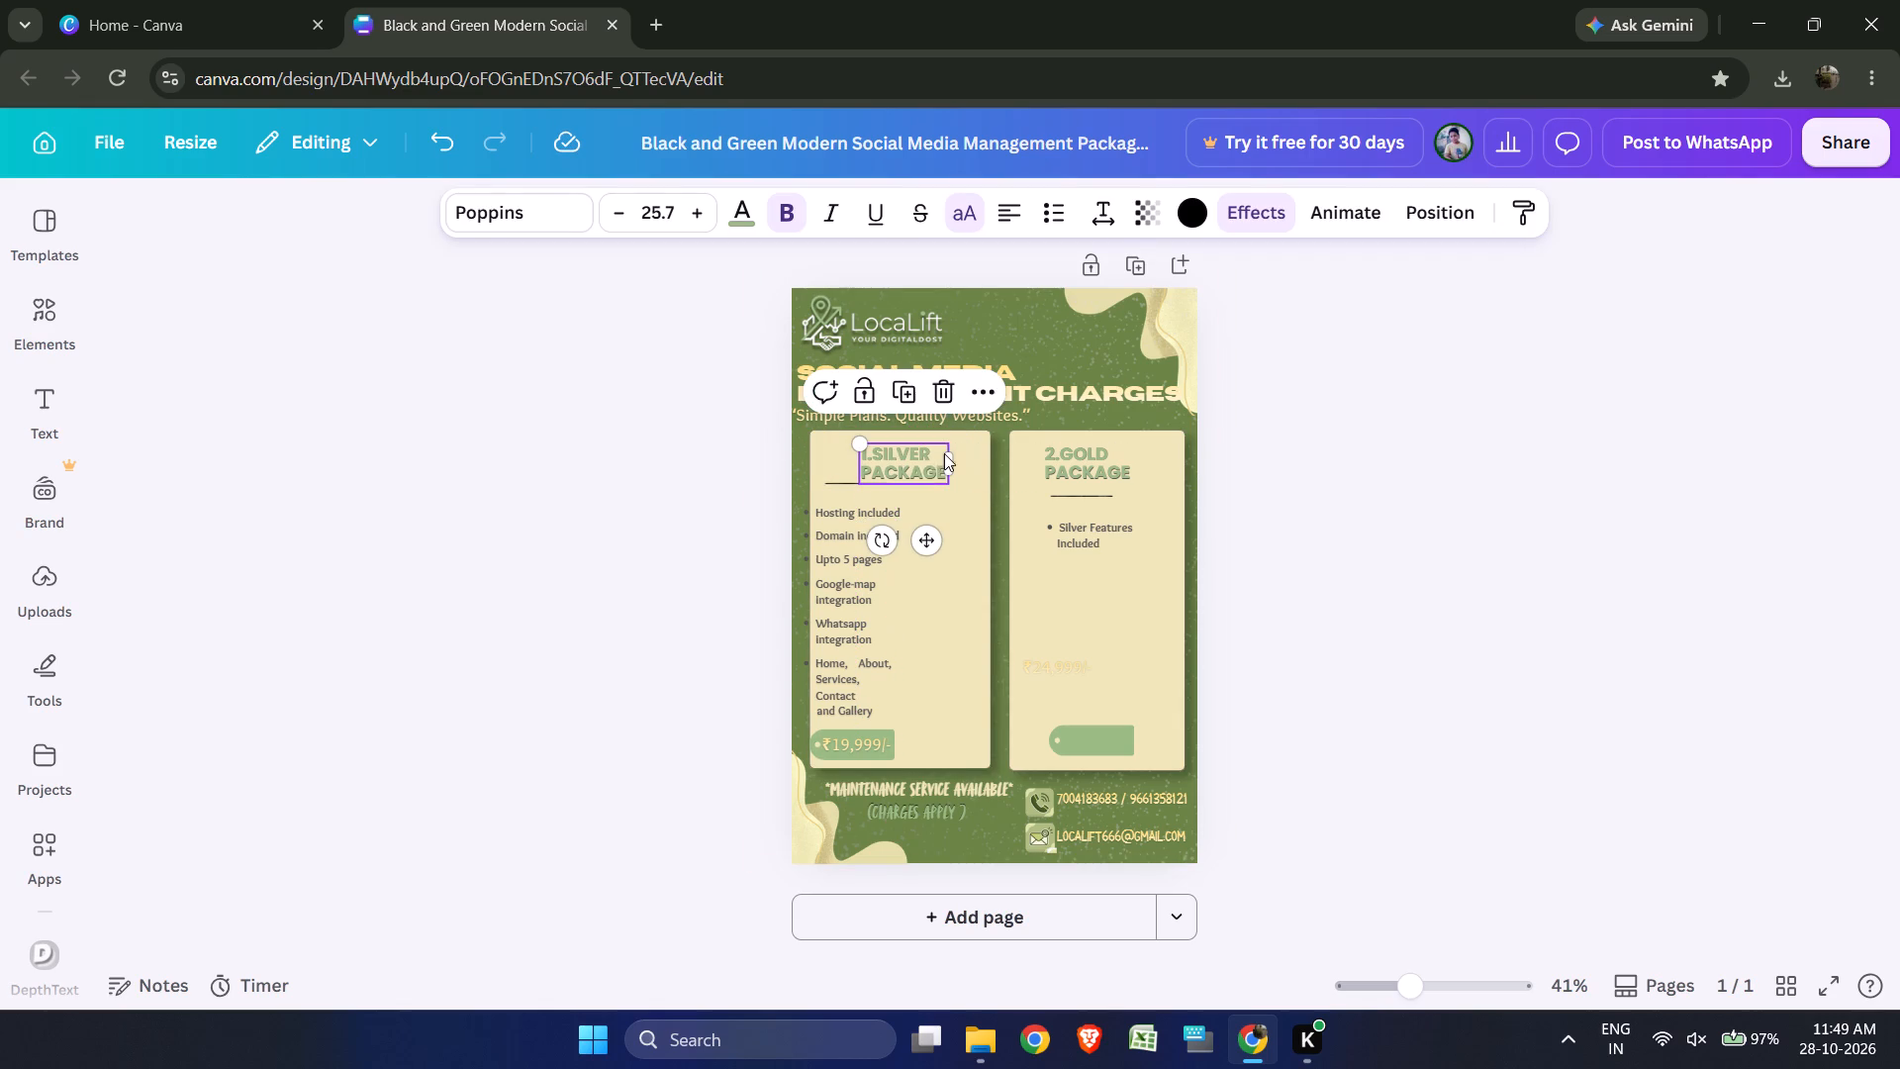
left_click_drag(950, 467, 999, 467)
left_click_drag(919, 468, 885, 466)
left_click_drag(967, 463, 1033, 463)
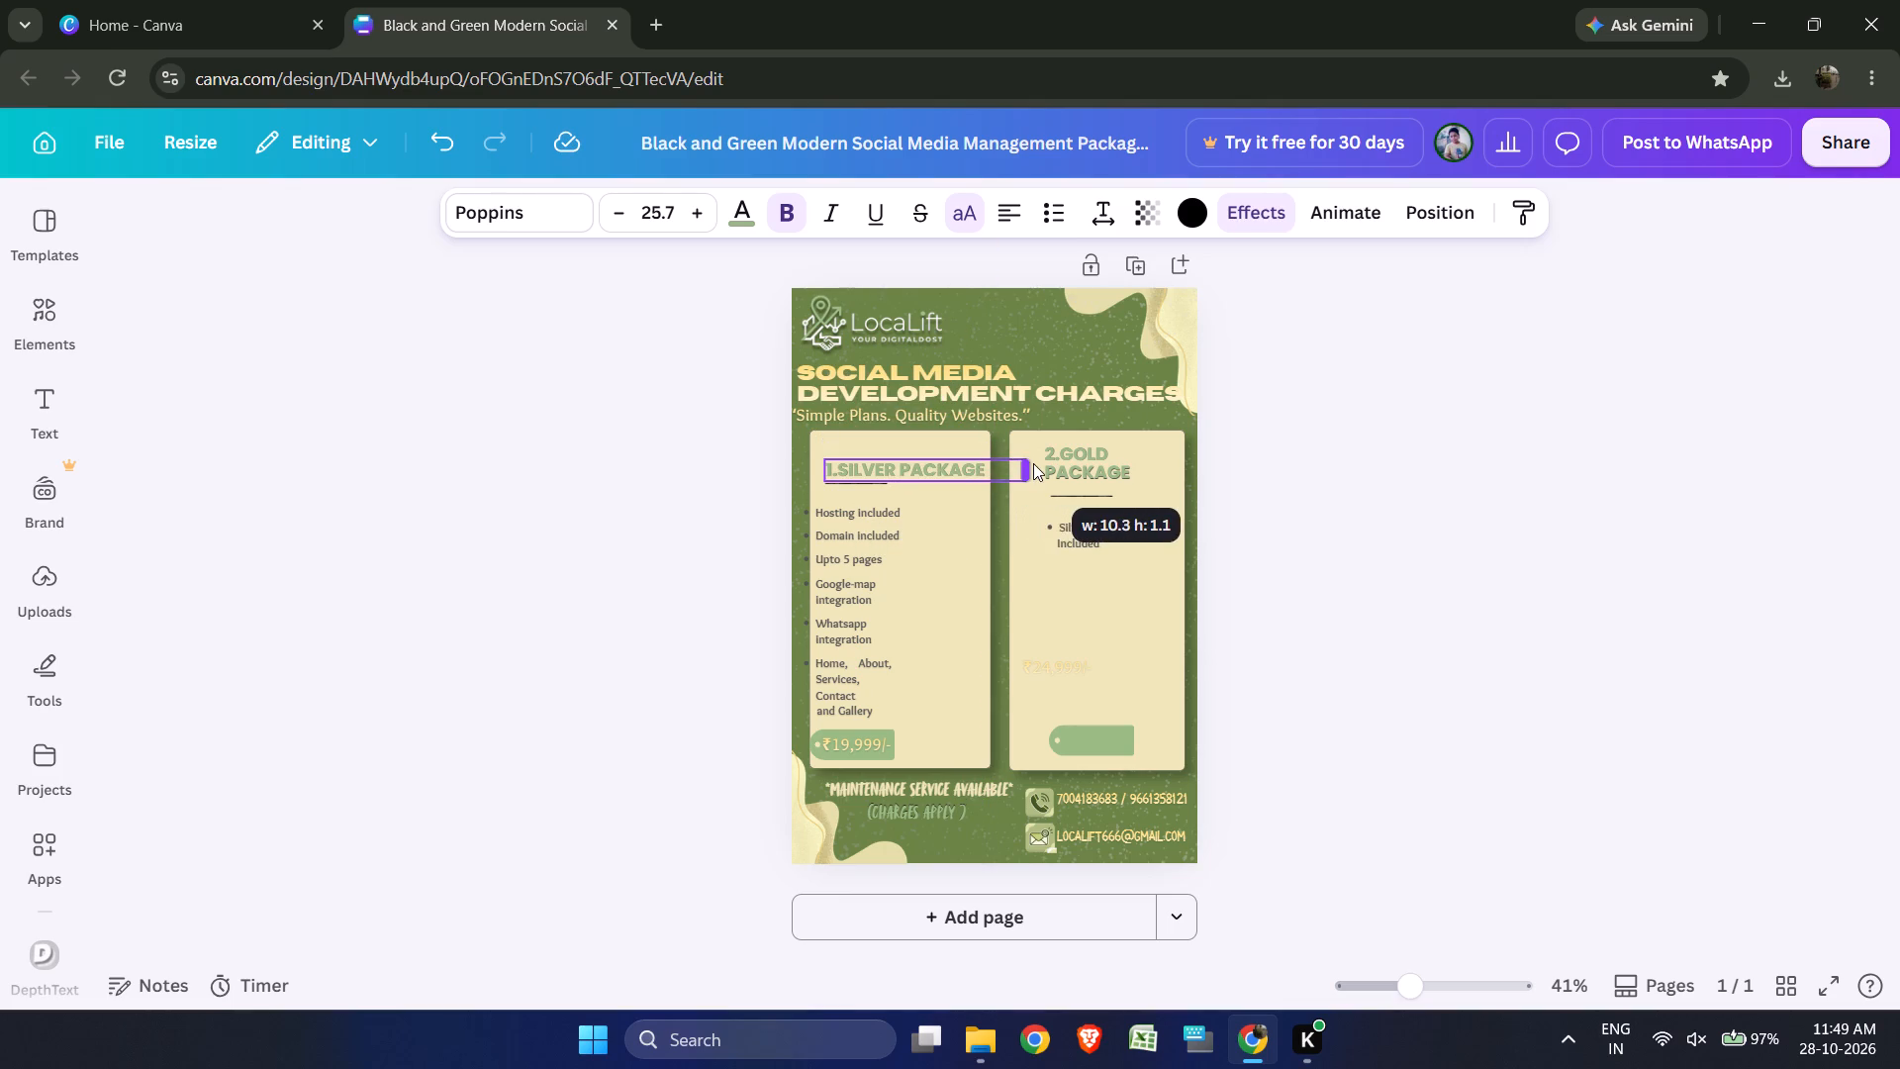
left_click_drag(1033, 463, 1014, 466)
left_click_drag(917, 468, 904, 448)
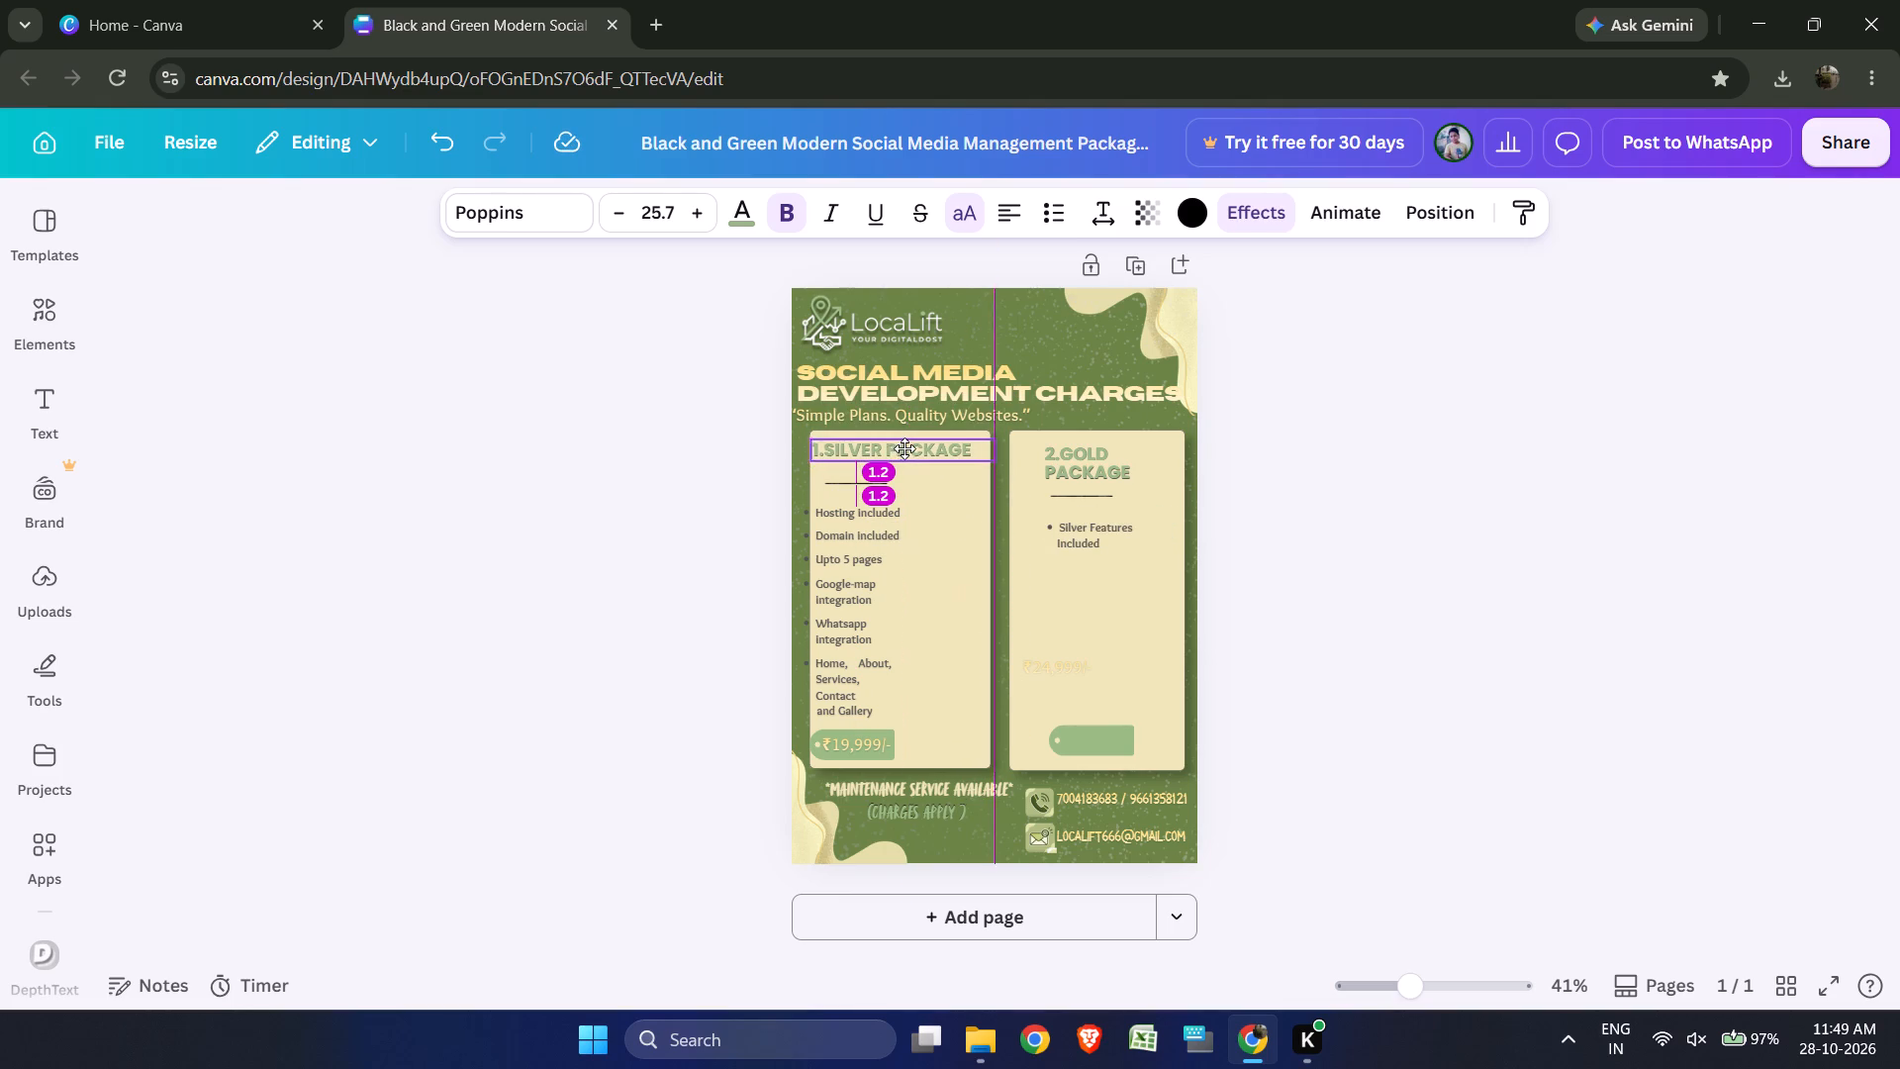
left_click_drag(904, 448, 907, 448)
left_click(1370, 468)
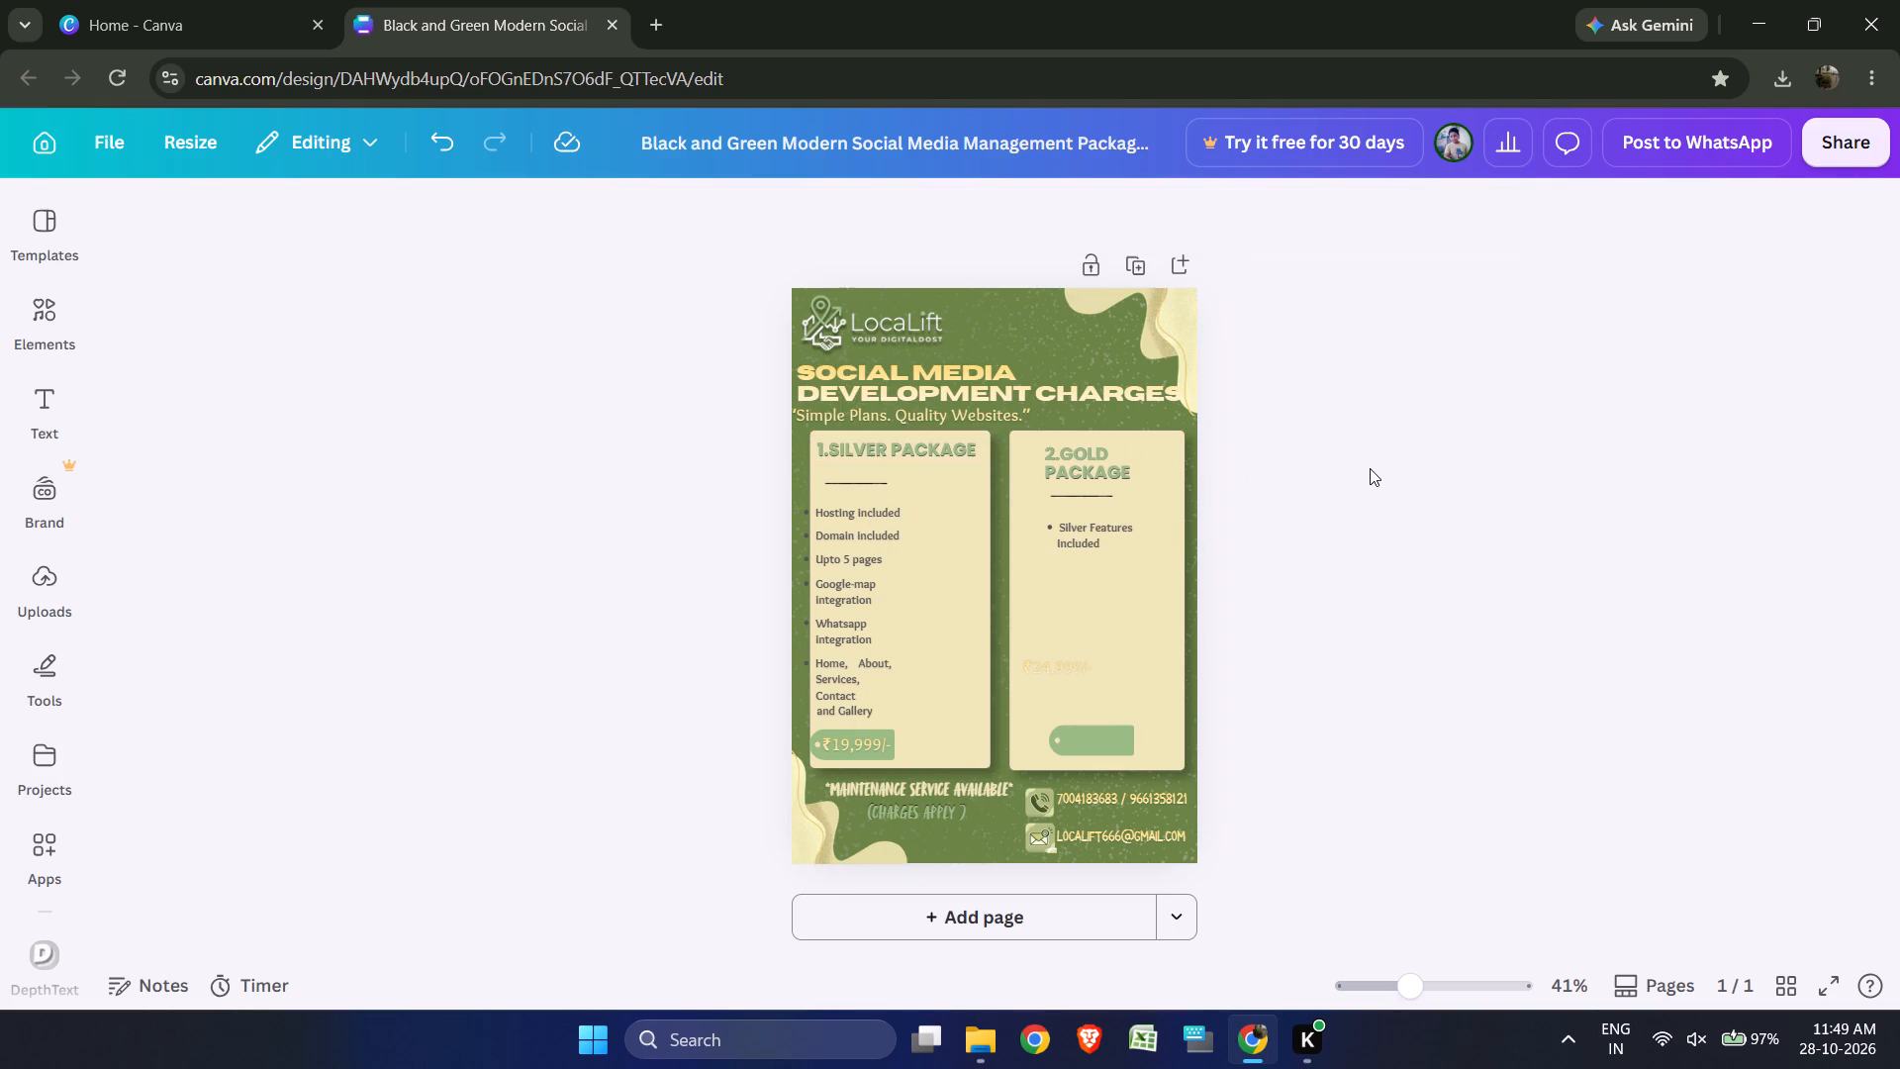
Centre the divider line beneath the Silver package title and lengthen it slightly.
left_click(853, 479)
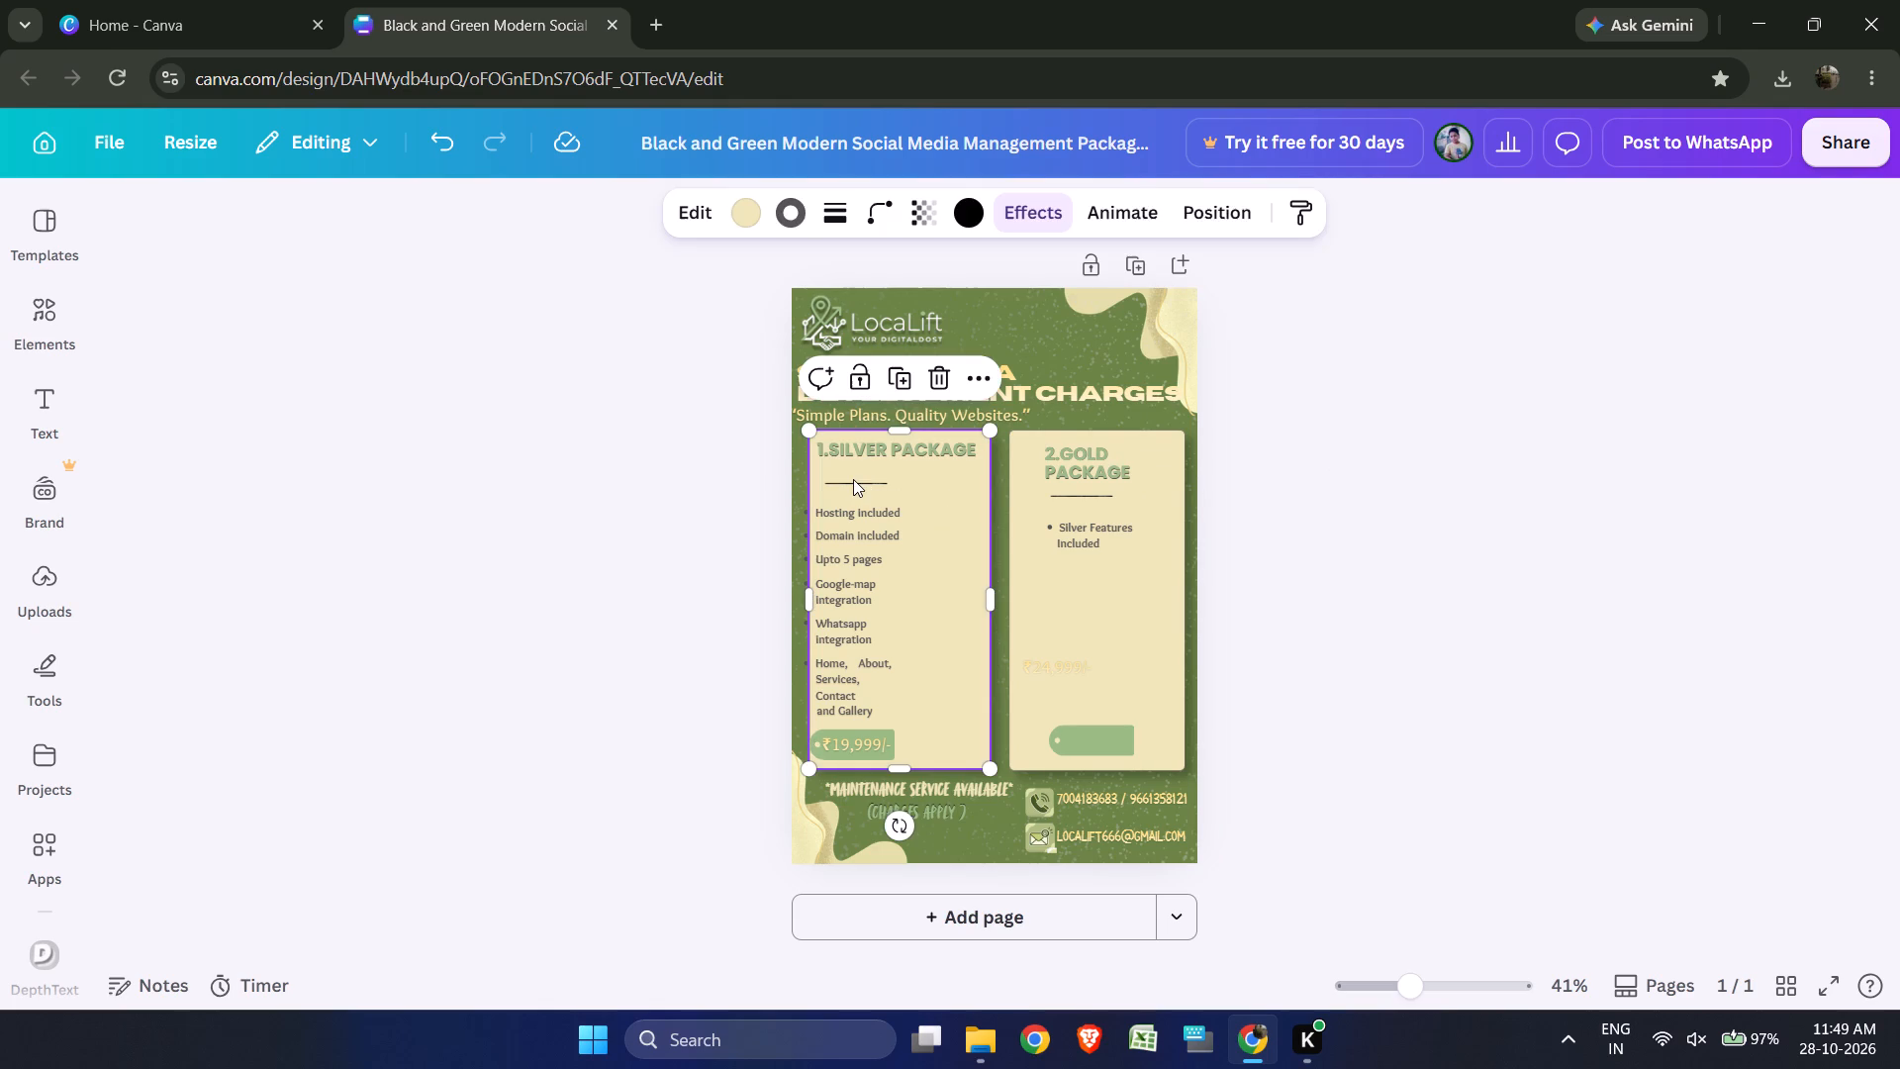
left_click(865, 482)
left_click_drag(865, 482, 896, 471)
left_click_drag(917, 471, 937, 471)
left_click(1344, 474)
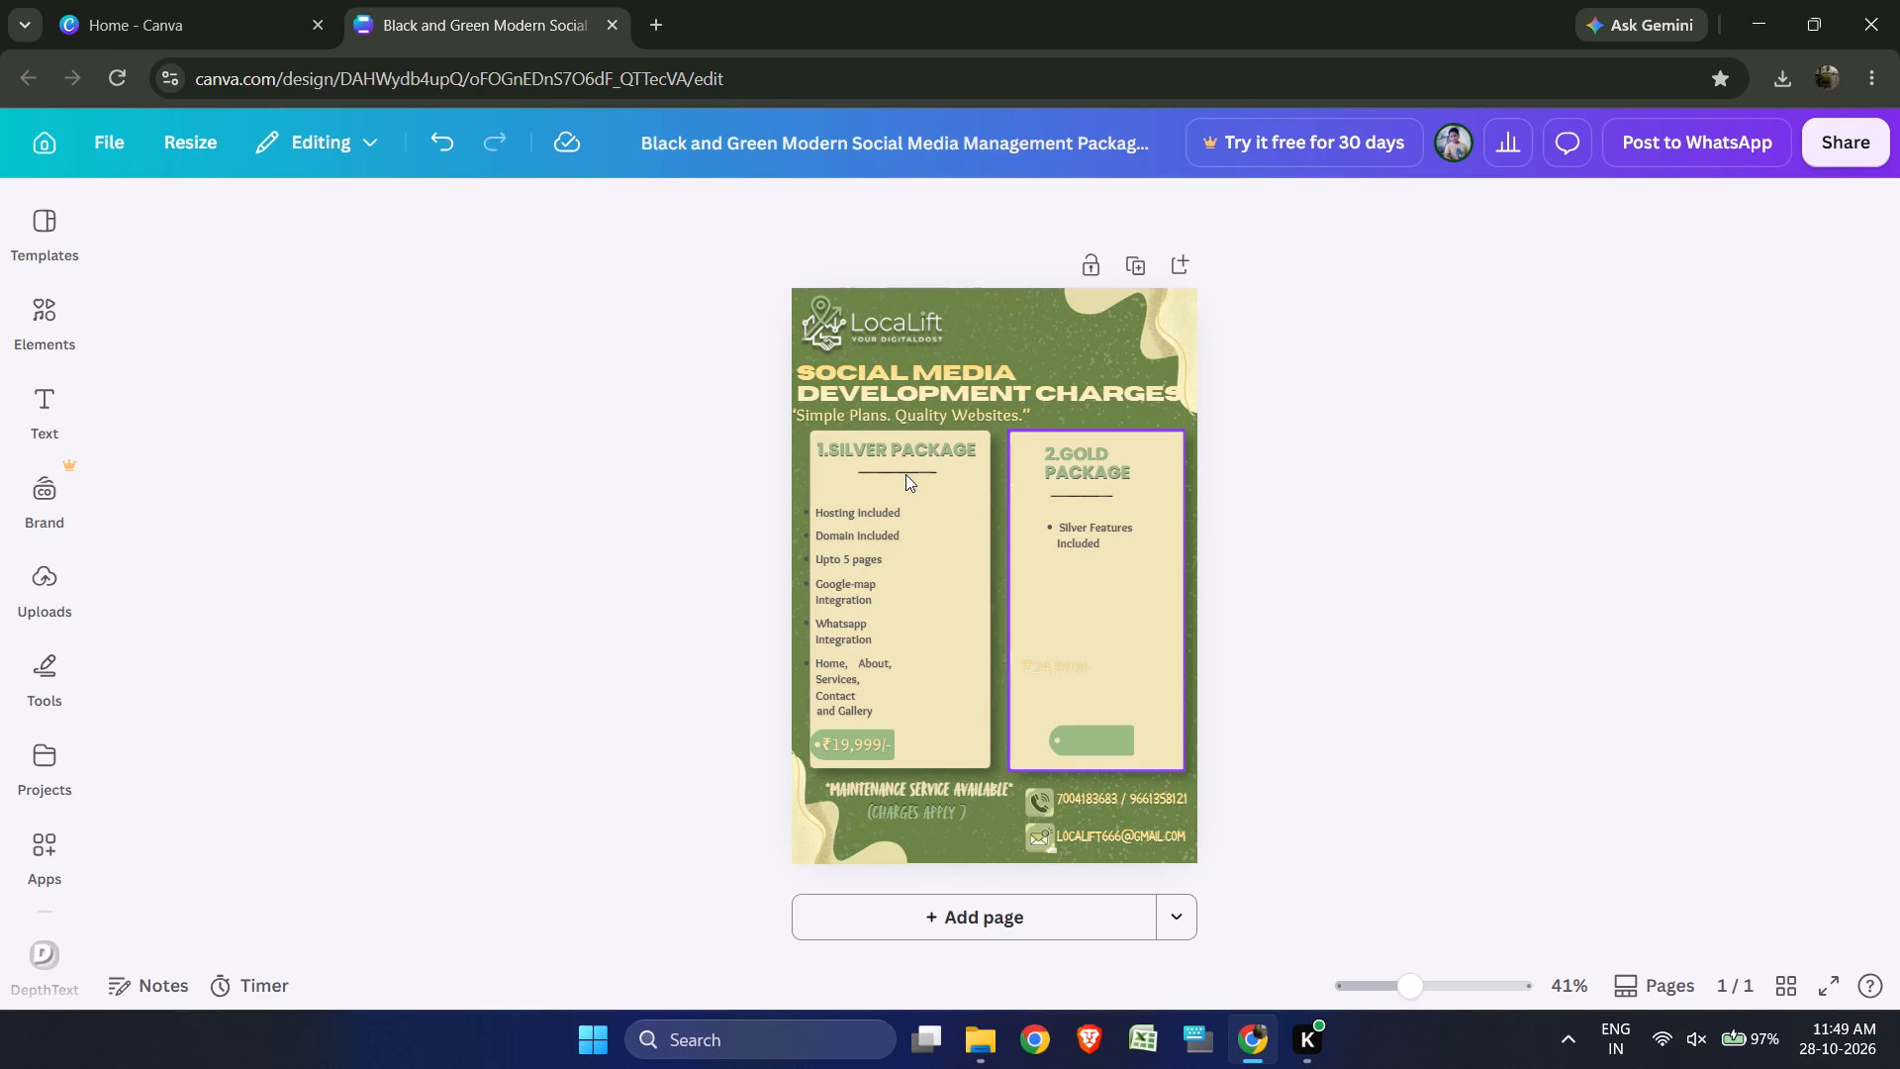
Fine-tune the position of the divider line beneath the Silver package title.
left_click(895, 470)
left_click(914, 468)
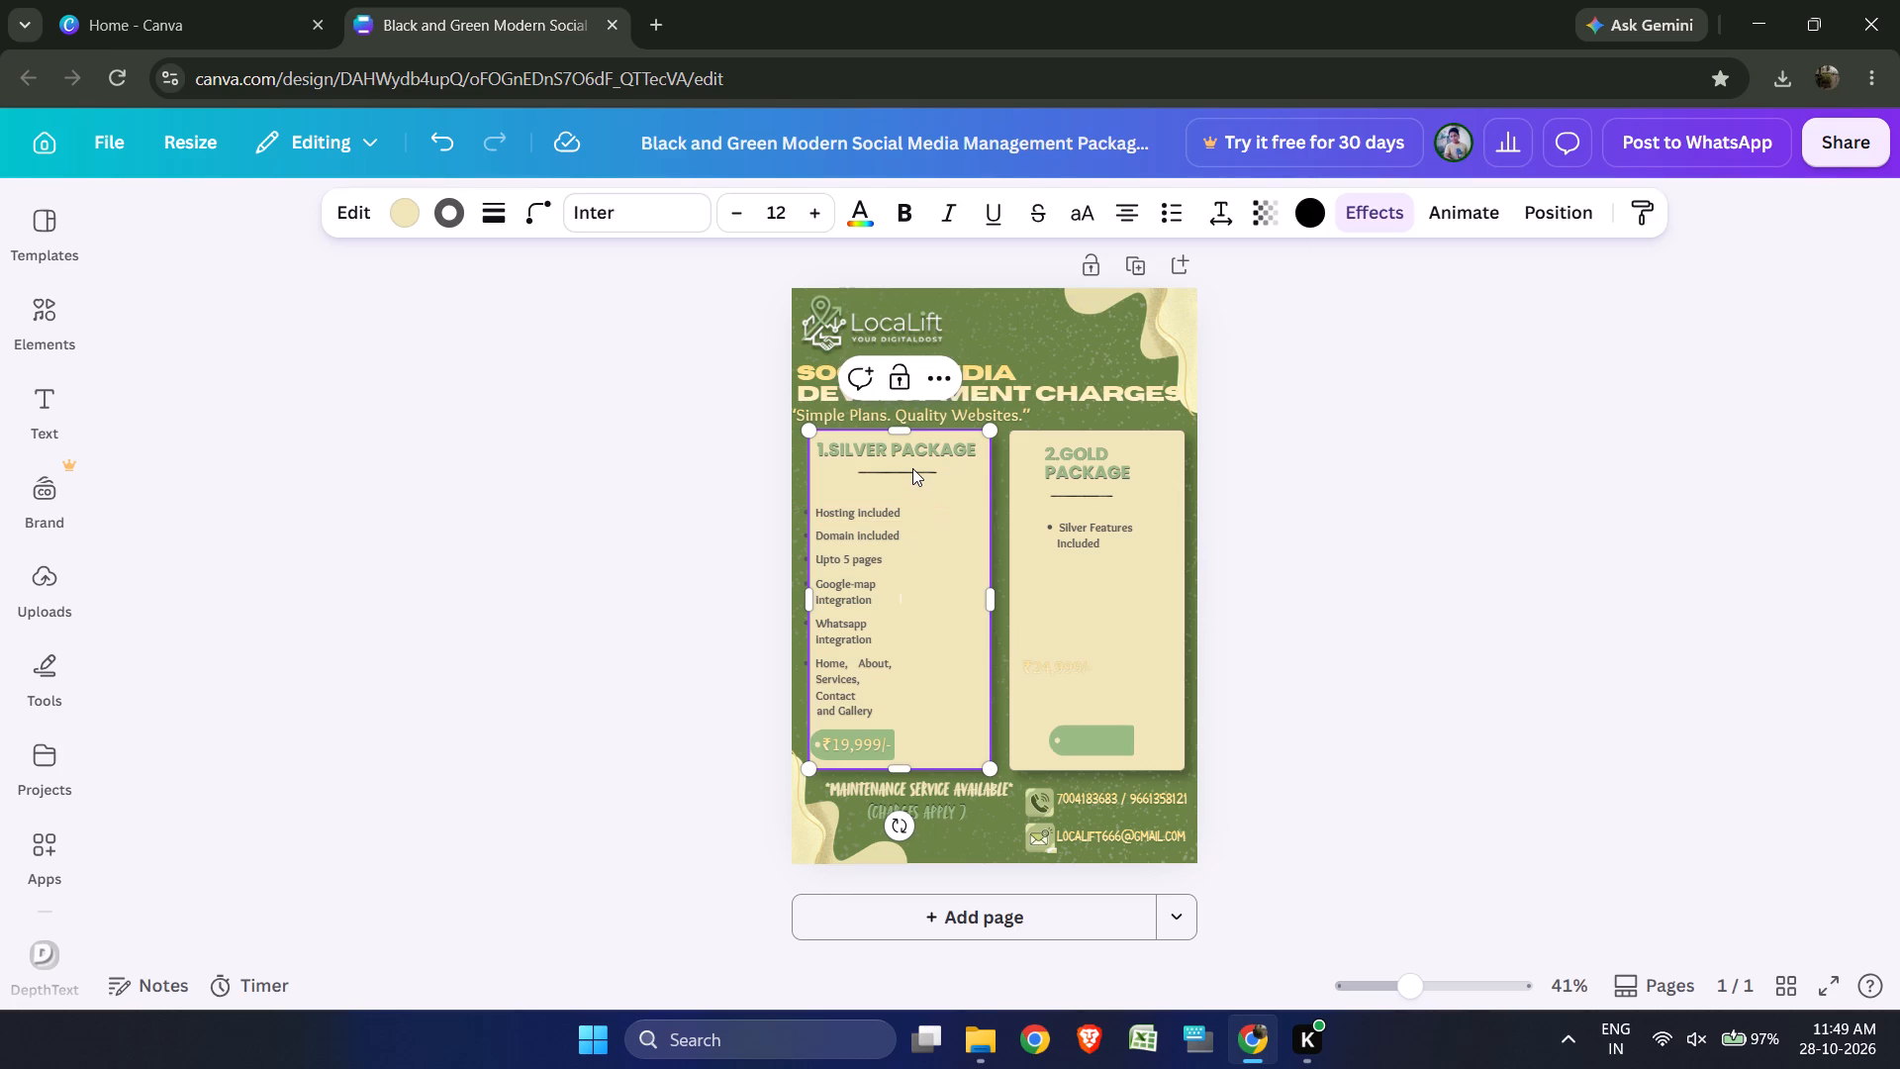
left_click(912, 472)
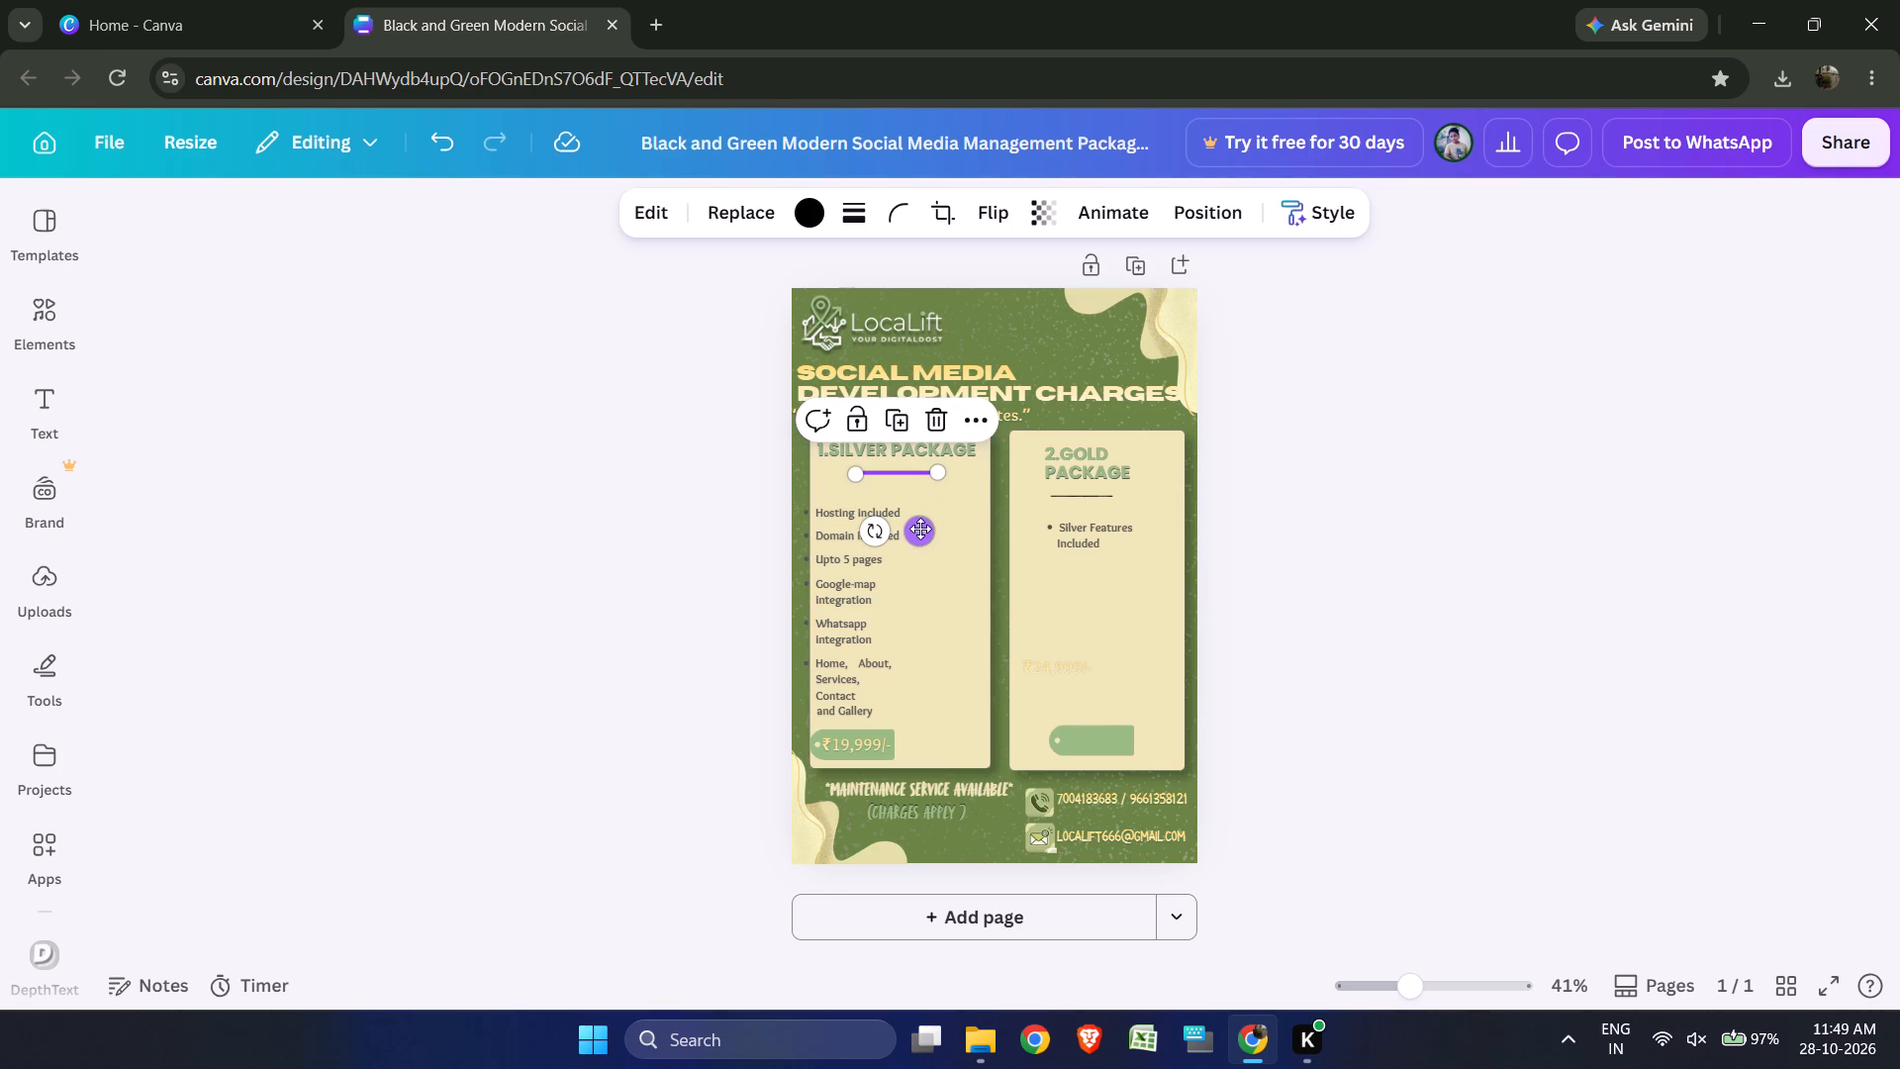
left_click(920, 529)
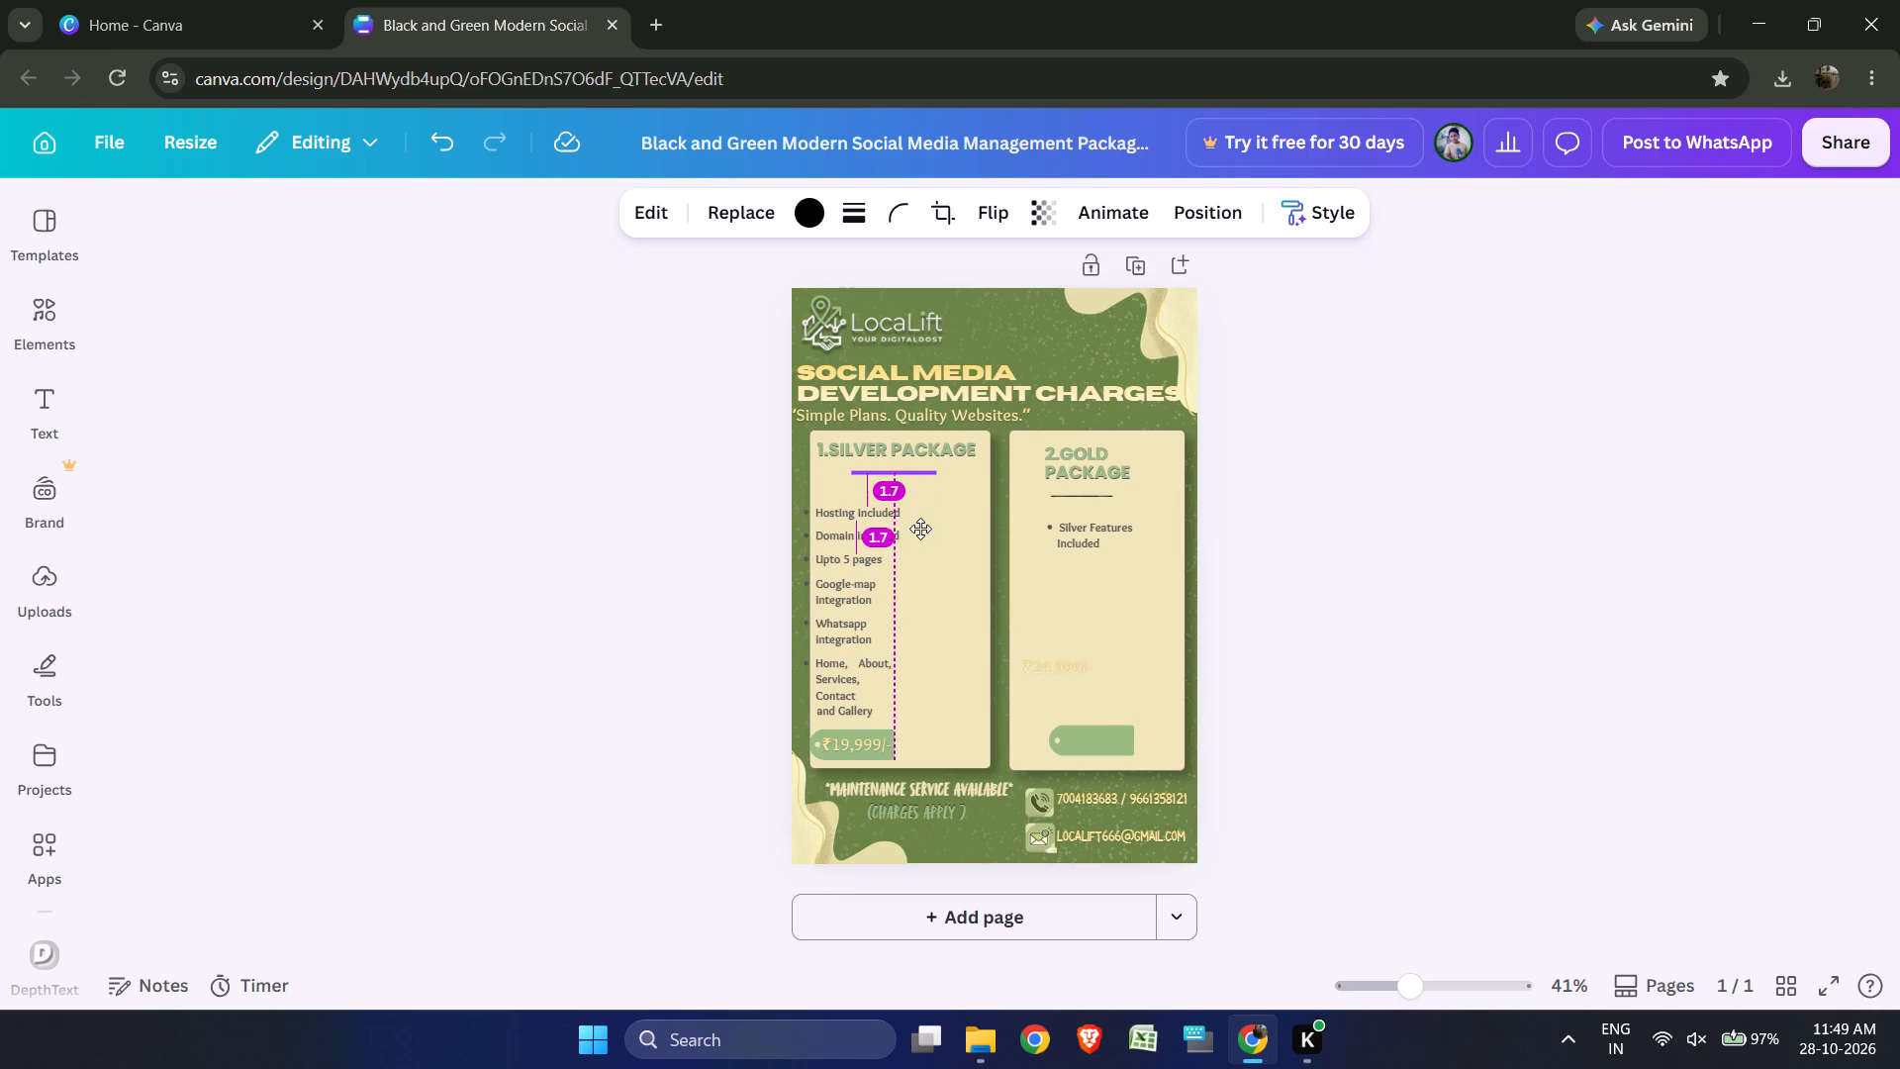
left_click(1354, 521)
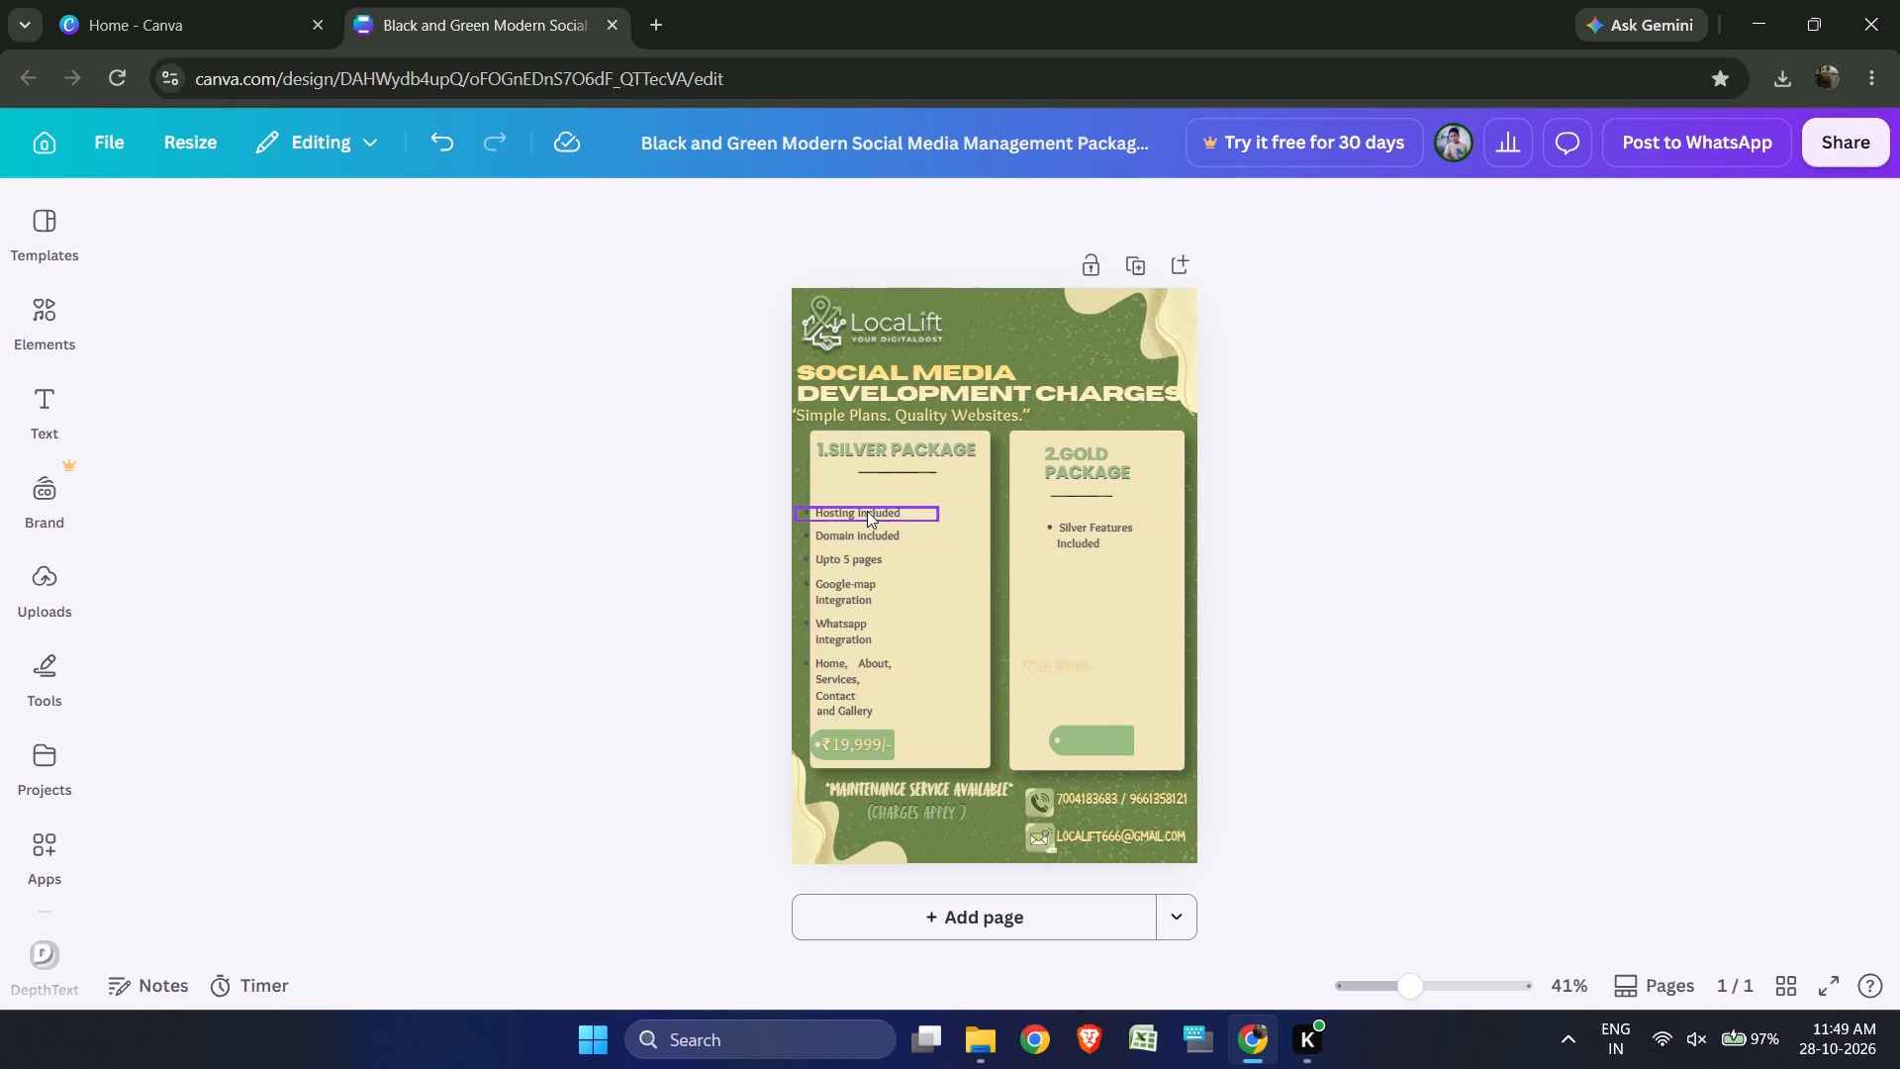
Shift the six Silver package feature items, from Hosting Included to Home, About, Services, Contact and Gallery, inward so their bullets sit inside the card.
left_click_drag(867, 511, 884, 511)
left_click_drag(855, 536, 876, 537)
left_click_drag(861, 555, 885, 555)
left_click_drag(855, 587, 878, 587)
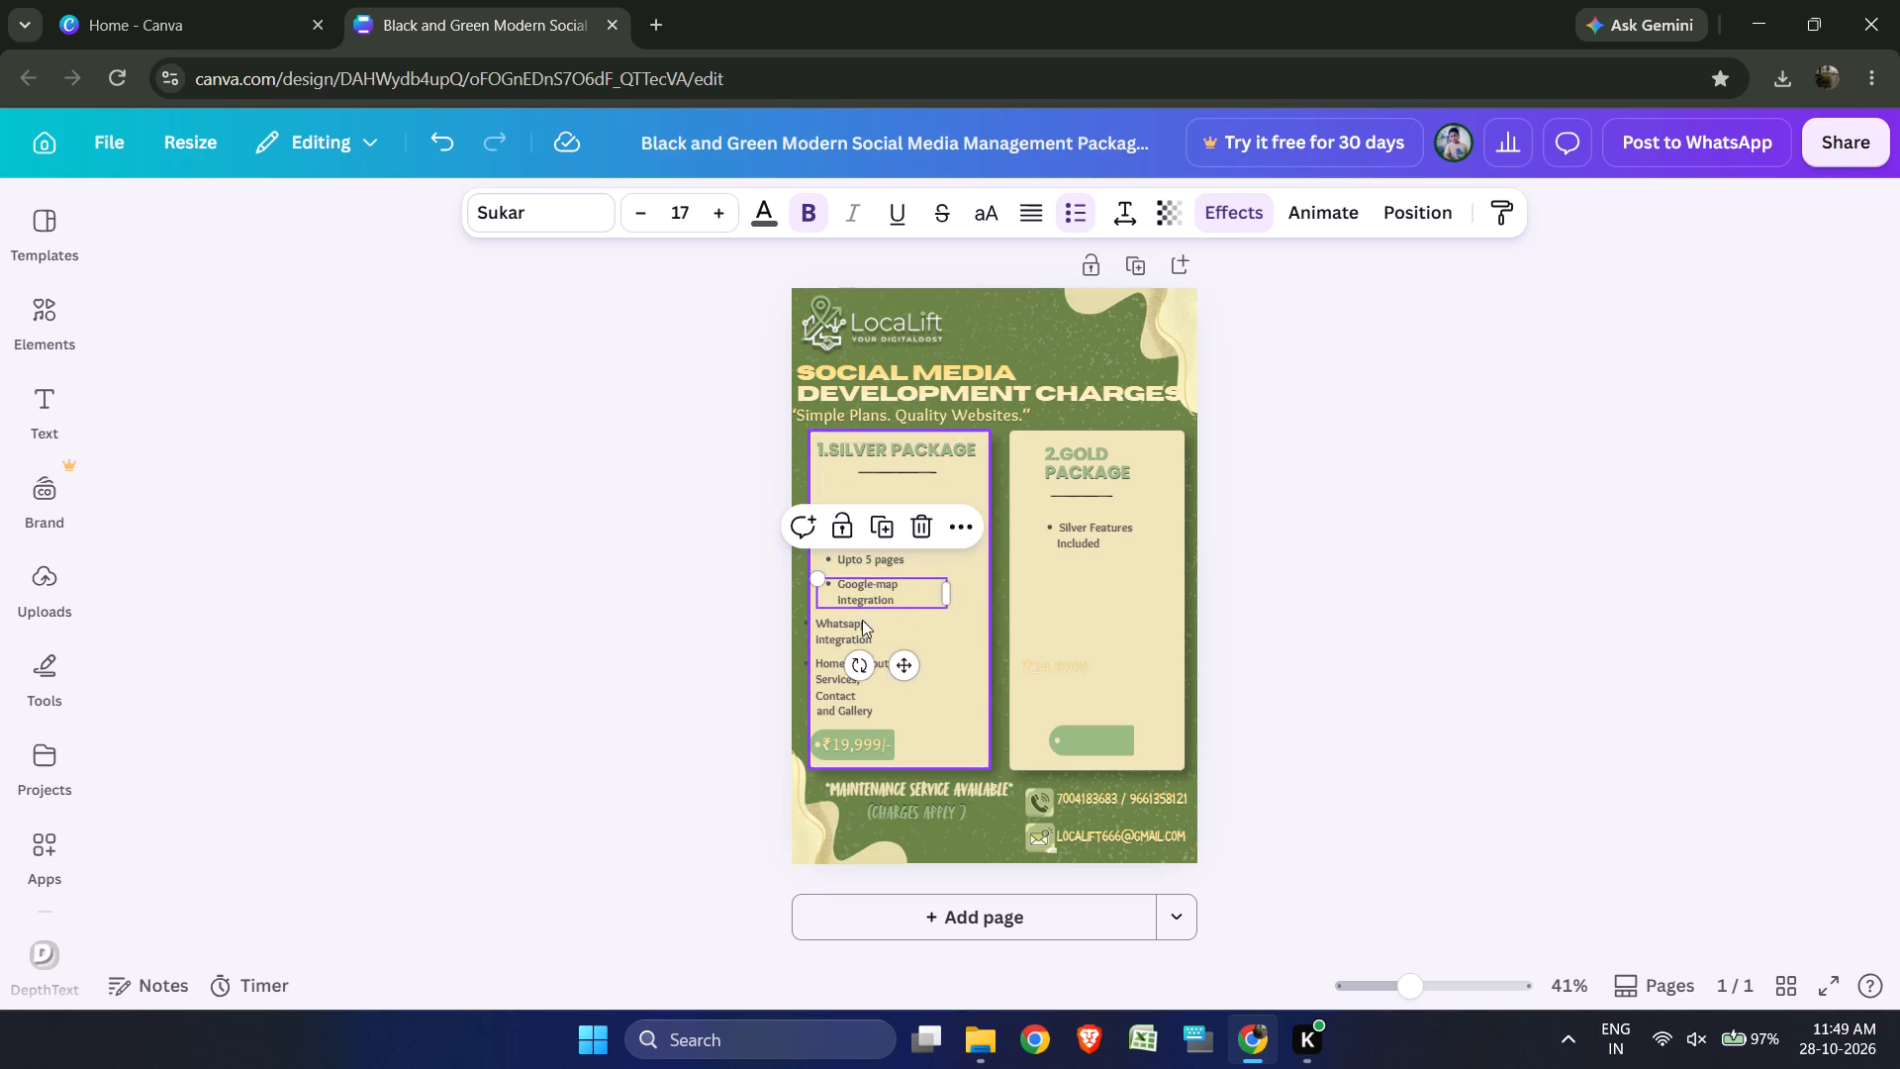
left_click_drag(857, 625, 880, 623)
left_click_drag(842, 669, 861, 669)
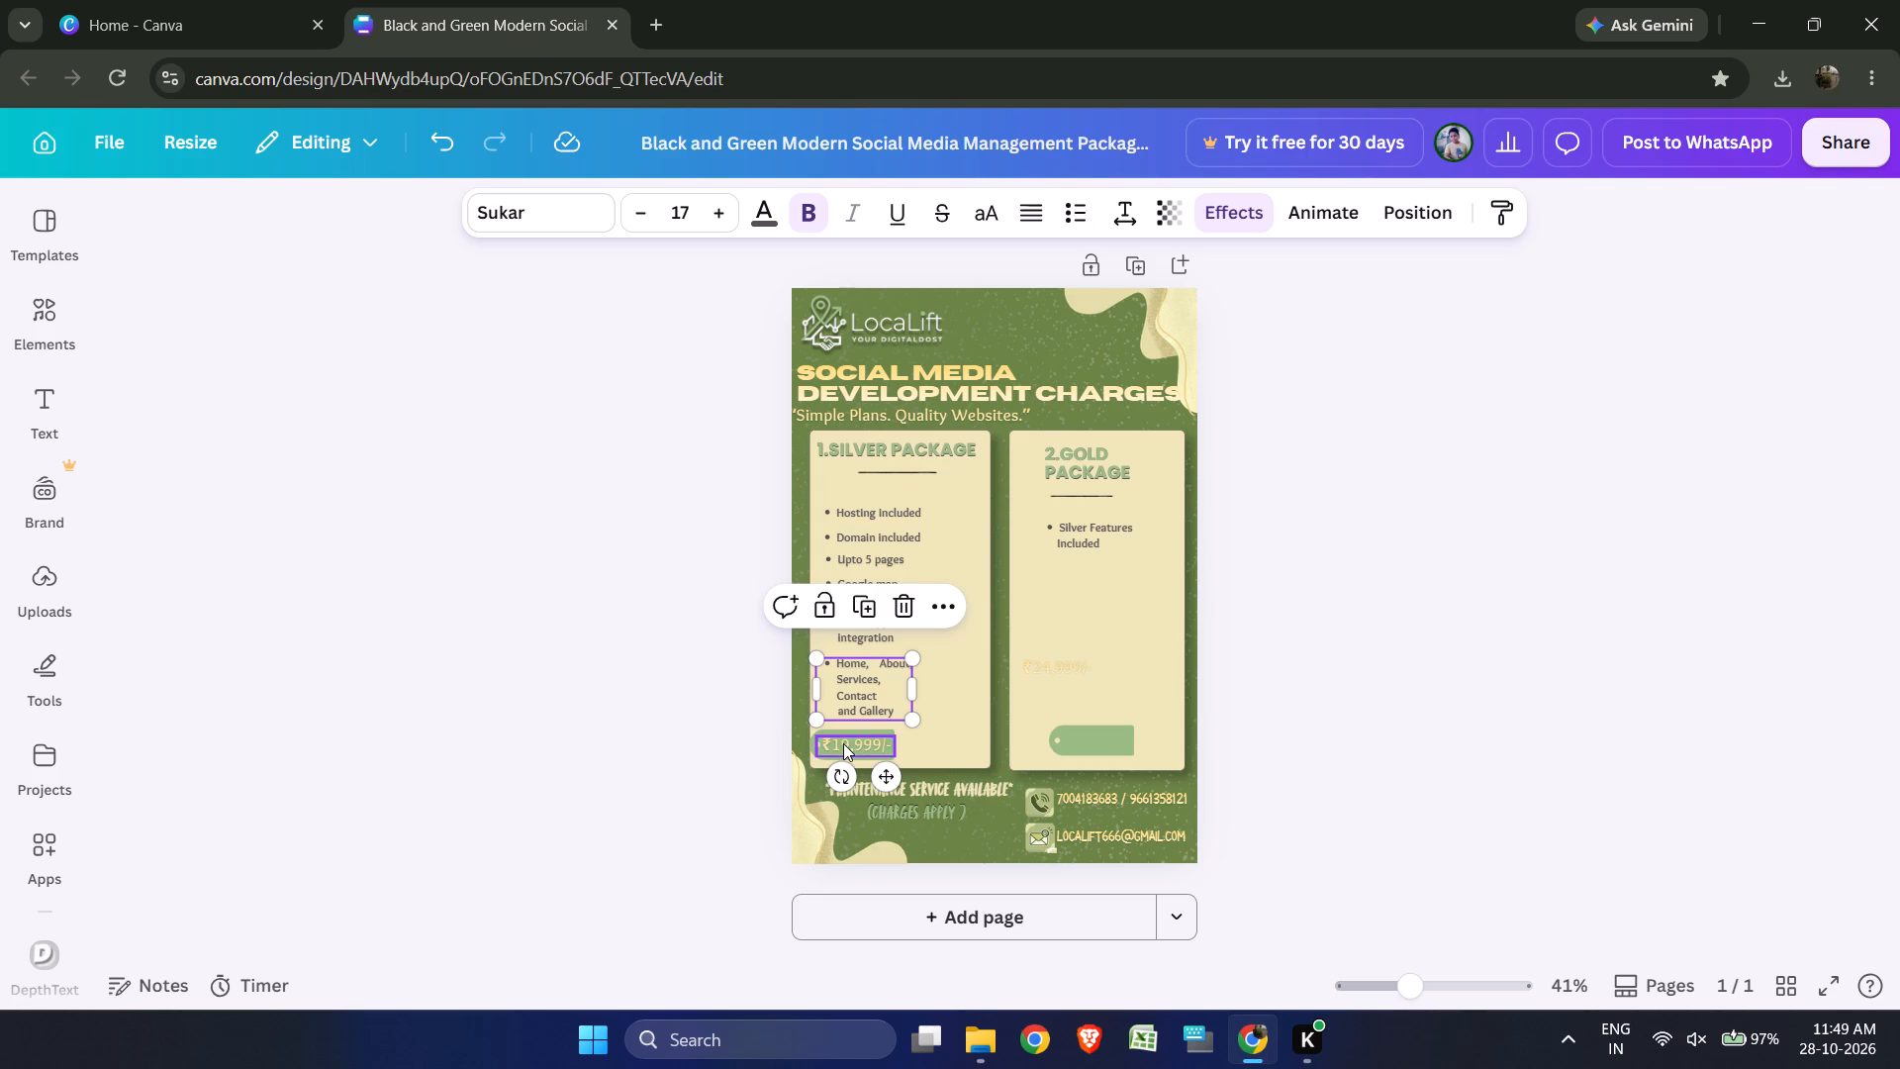
Shift the Silver package's green price tag inward, roughly in line with the feature list, and place the ₹19,999/- text back on it.
left_click(877, 733)
left_click_drag(868, 739, 947, 683)
left_click_drag(855, 745, 880, 745)
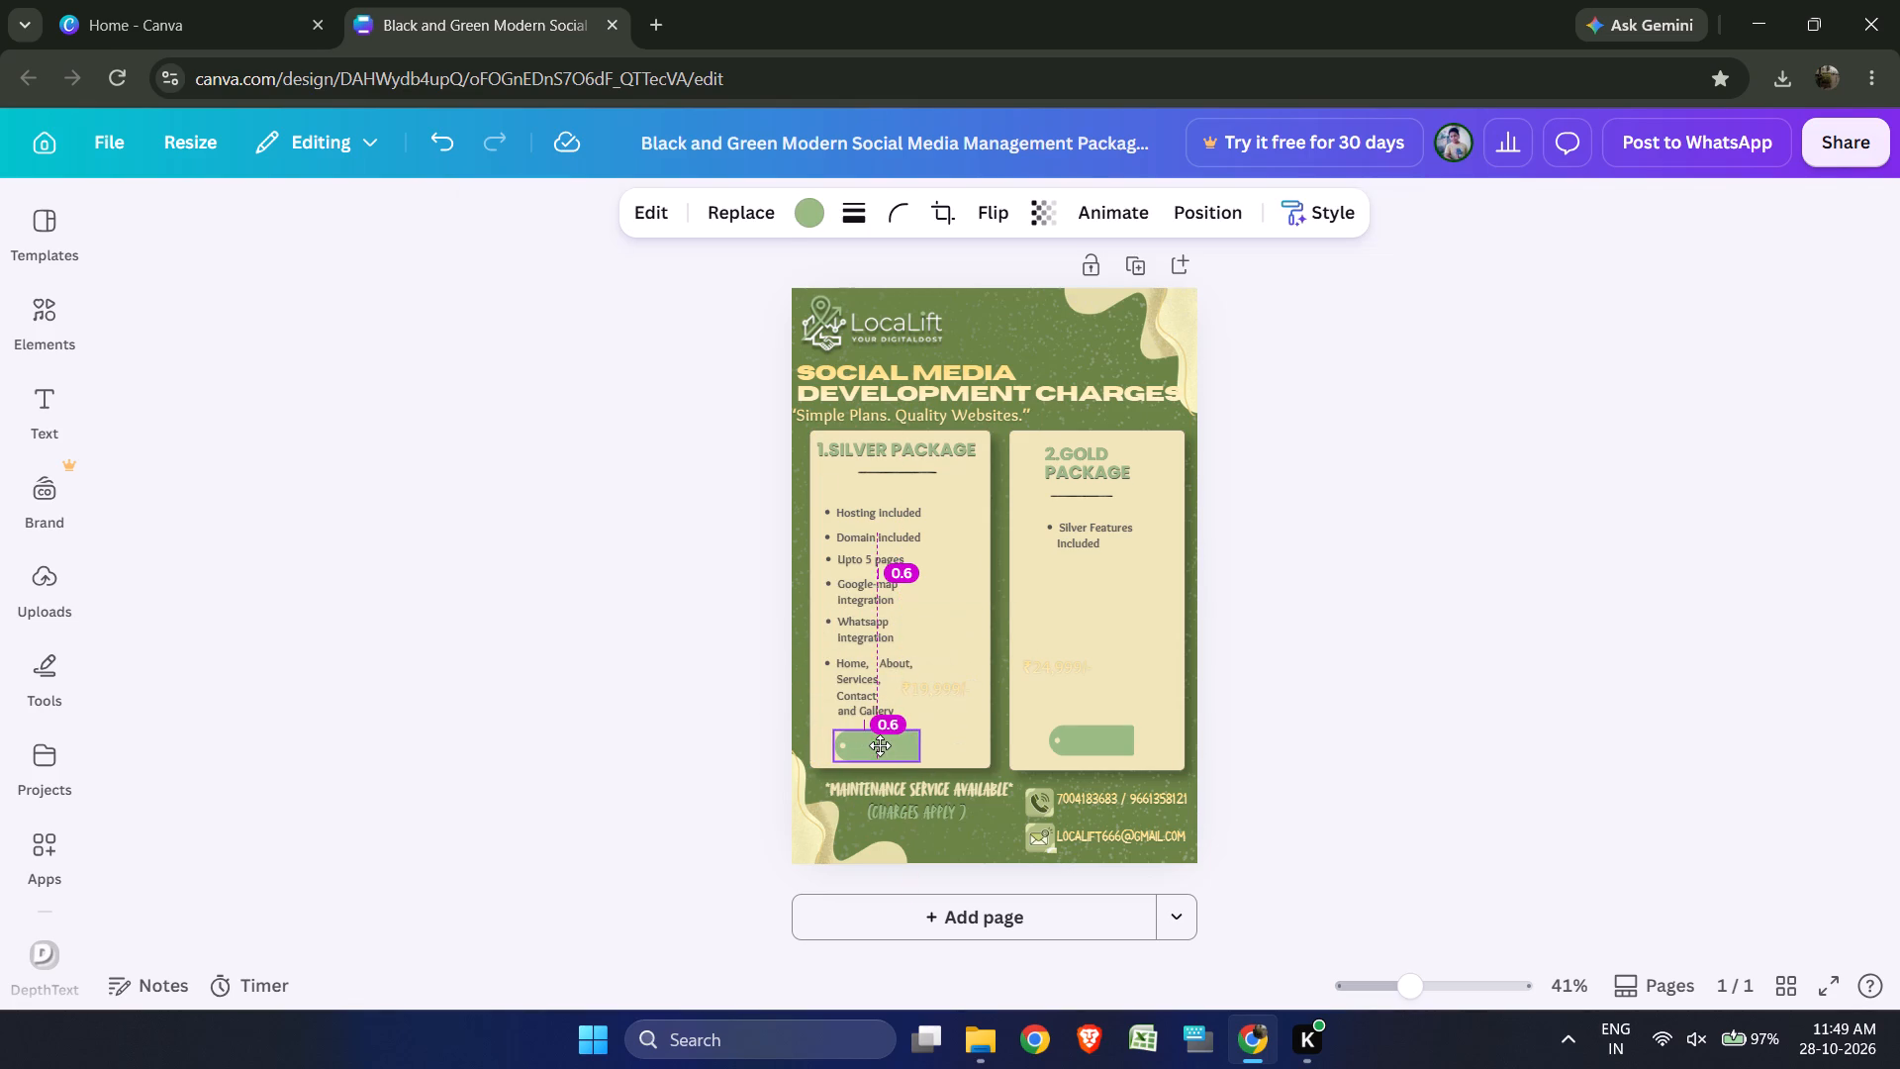
left_click_drag(880, 745, 885, 745)
left_click(1377, 619)
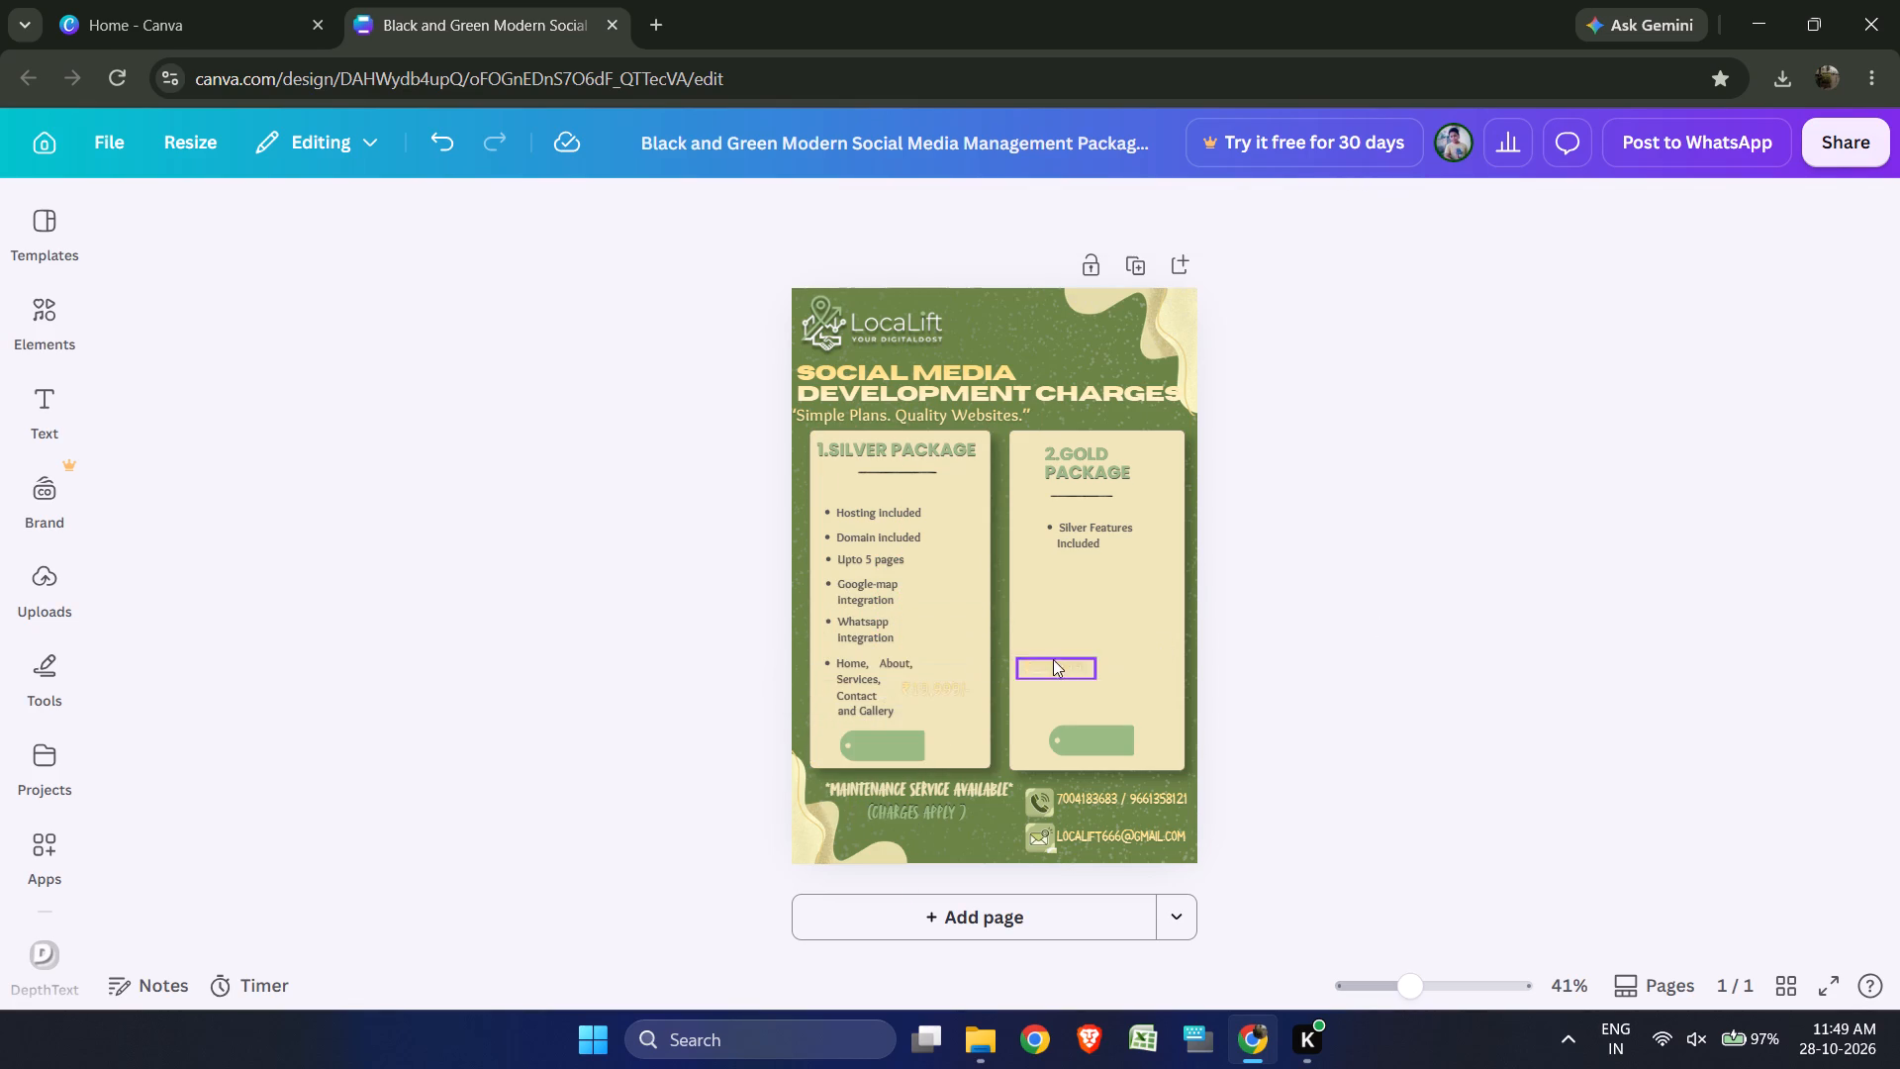
left_click_drag(940, 691, 891, 746)
left_click(1484, 658)
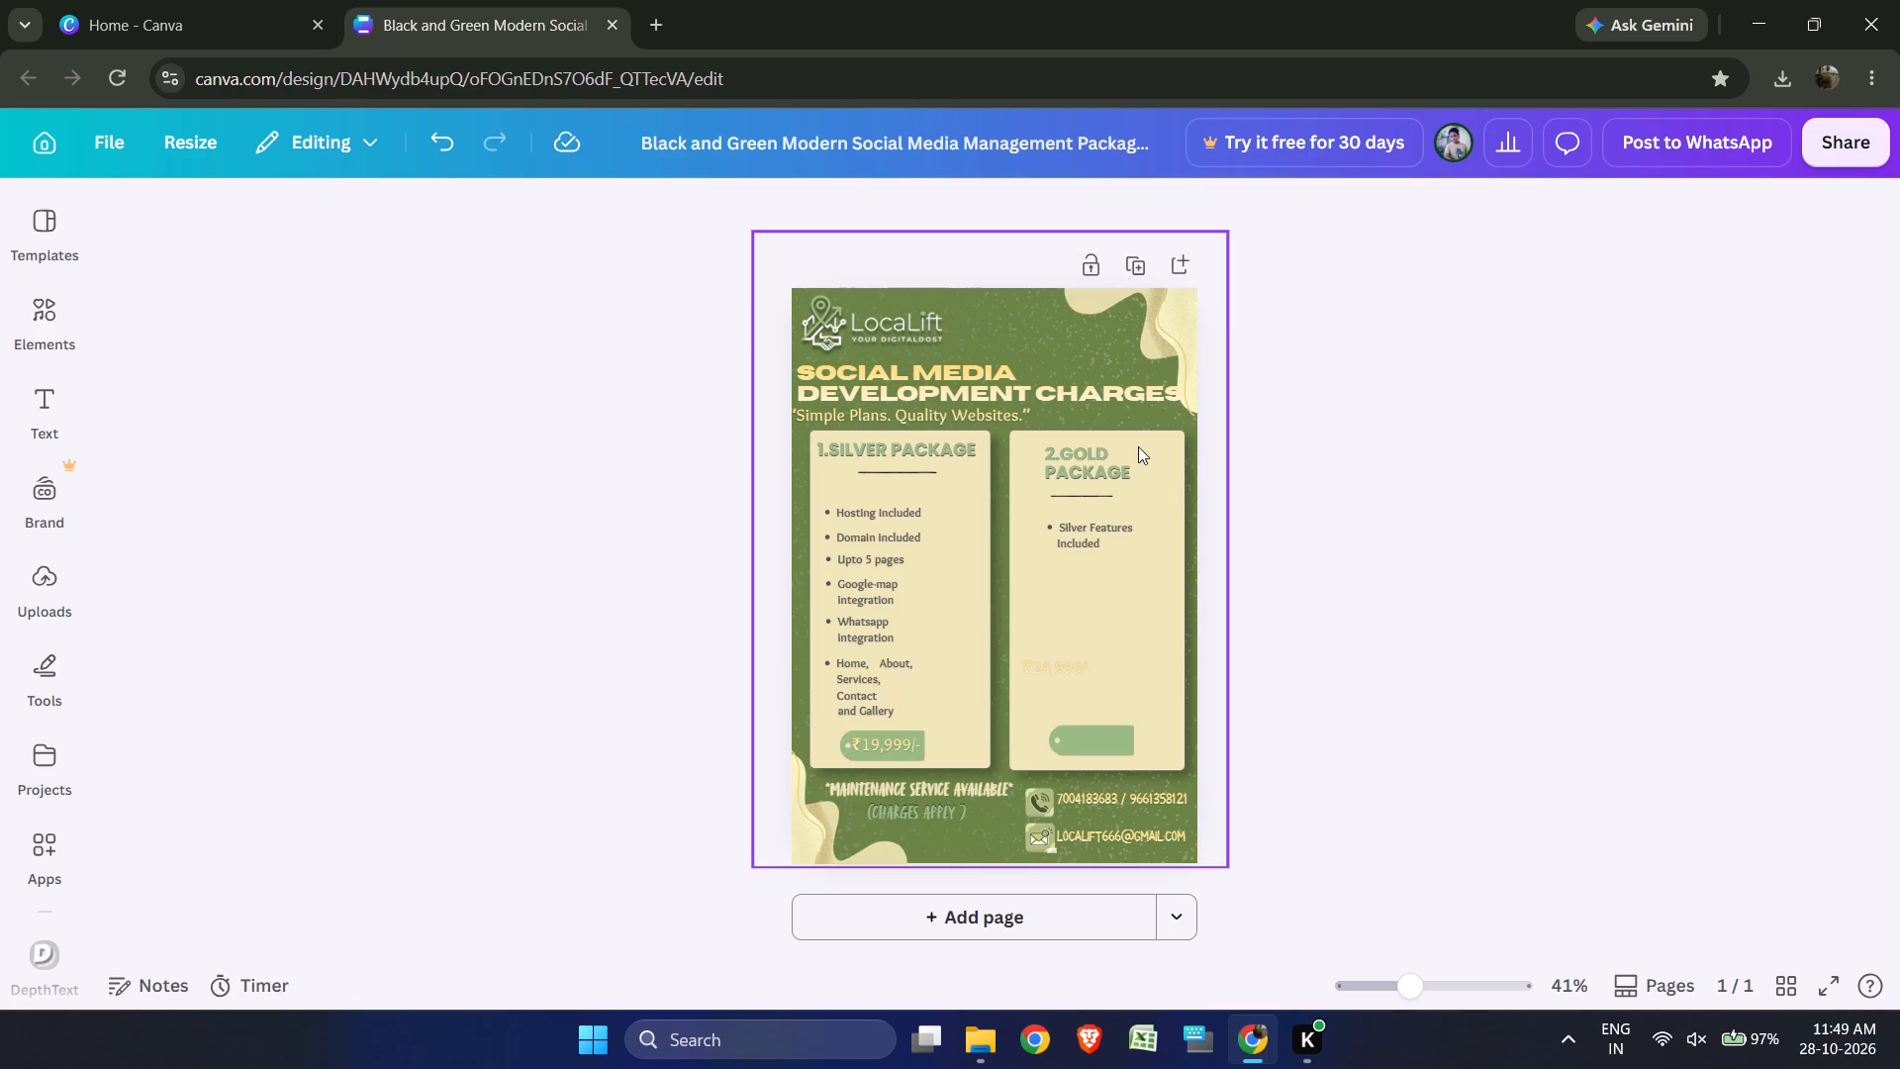
Nudge the Silver package's card slightly down and away from the Gold card.
left_click(947, 560)
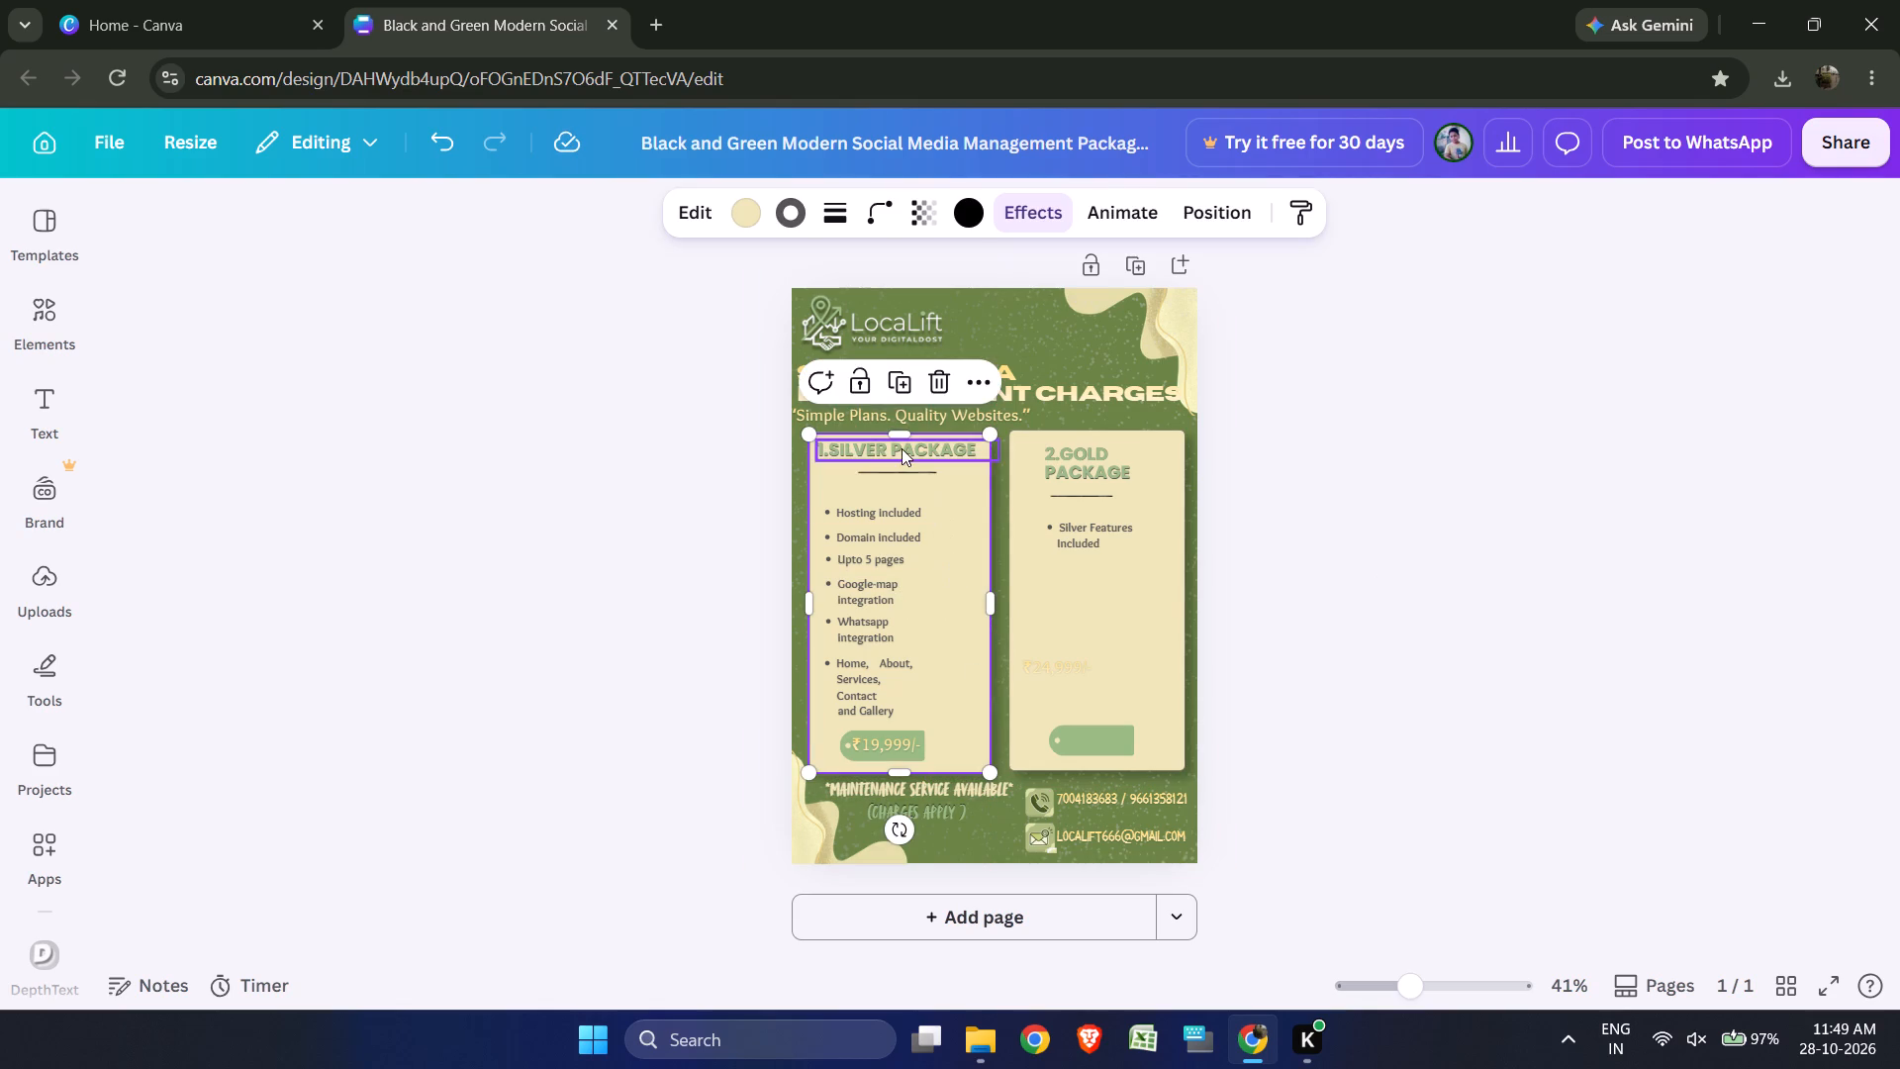
left_click(902, 446)
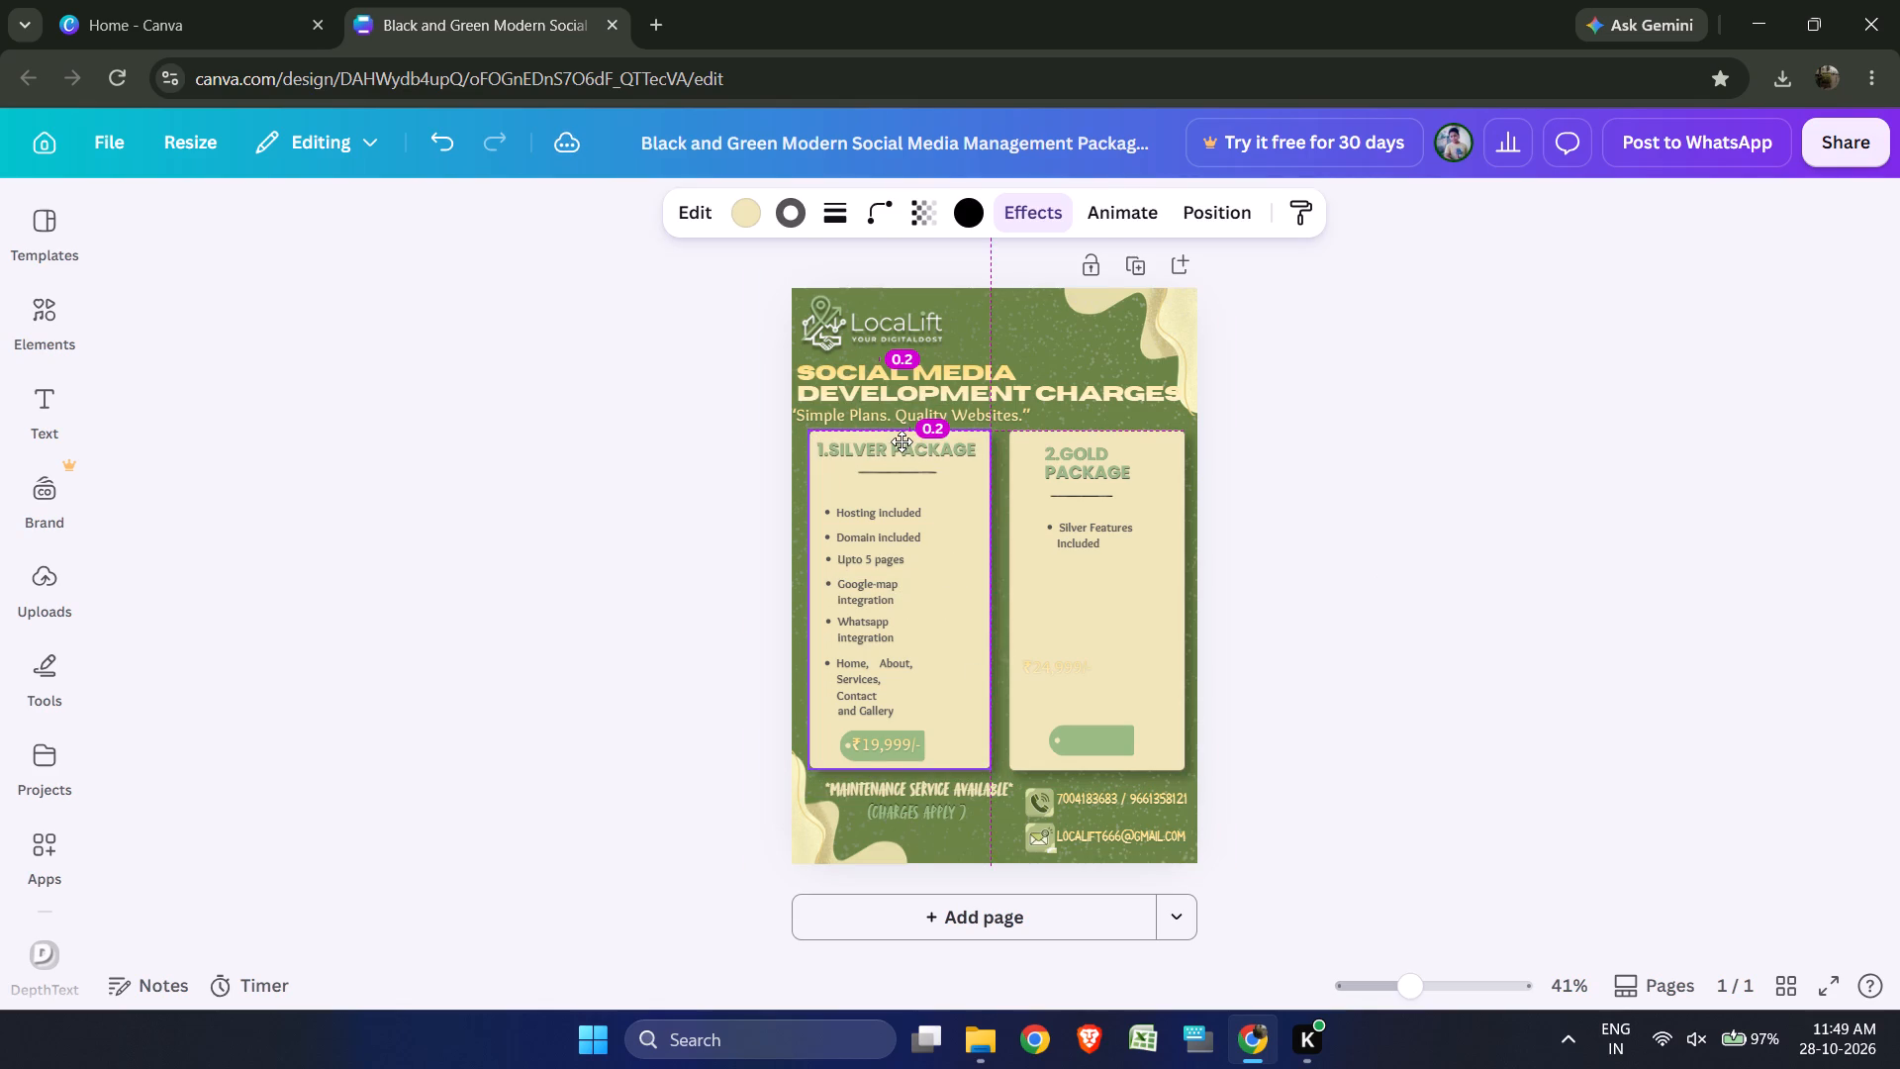
left_click(902, 456)
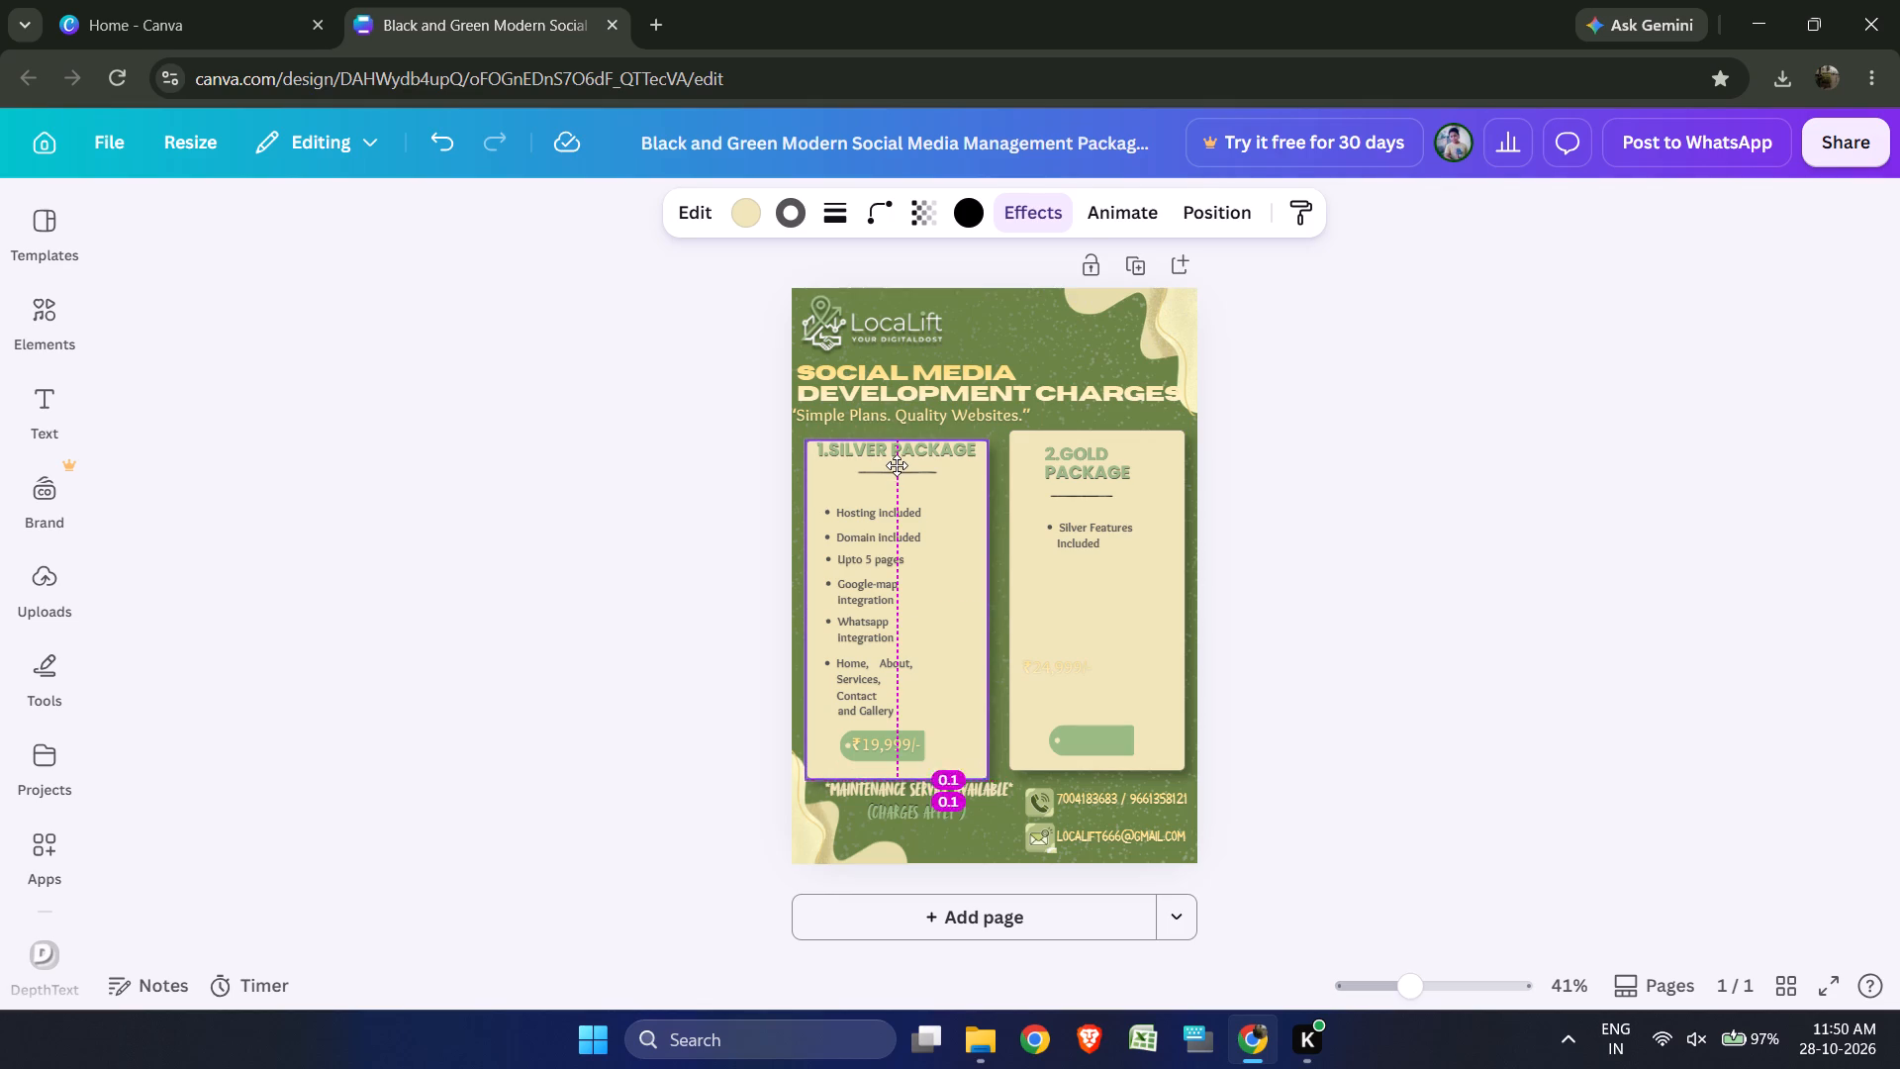
left_click(1524, 477)
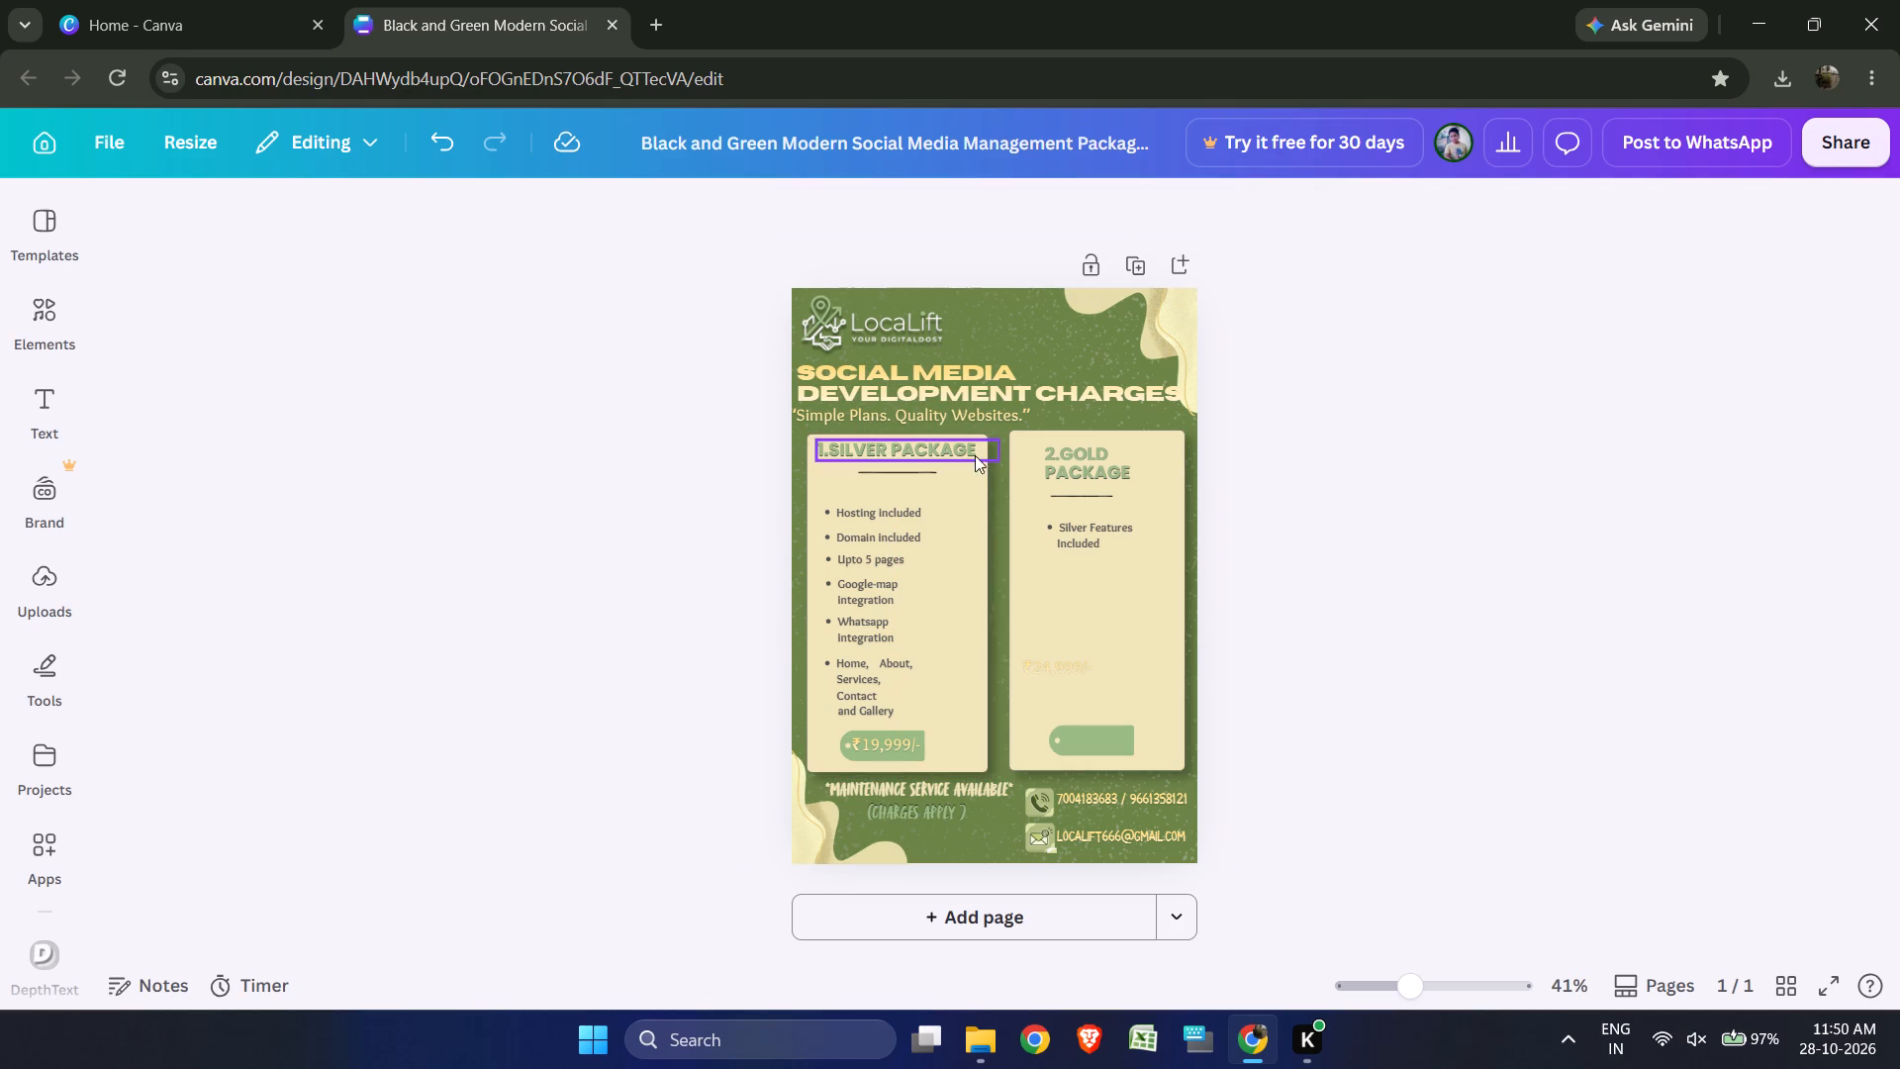
Shift the Silver title and its divider line down to the feature list, and lower the Silver card's top edge slightly.
left_click(929, 444)
left_click_drag(929, 444, 917, 489)
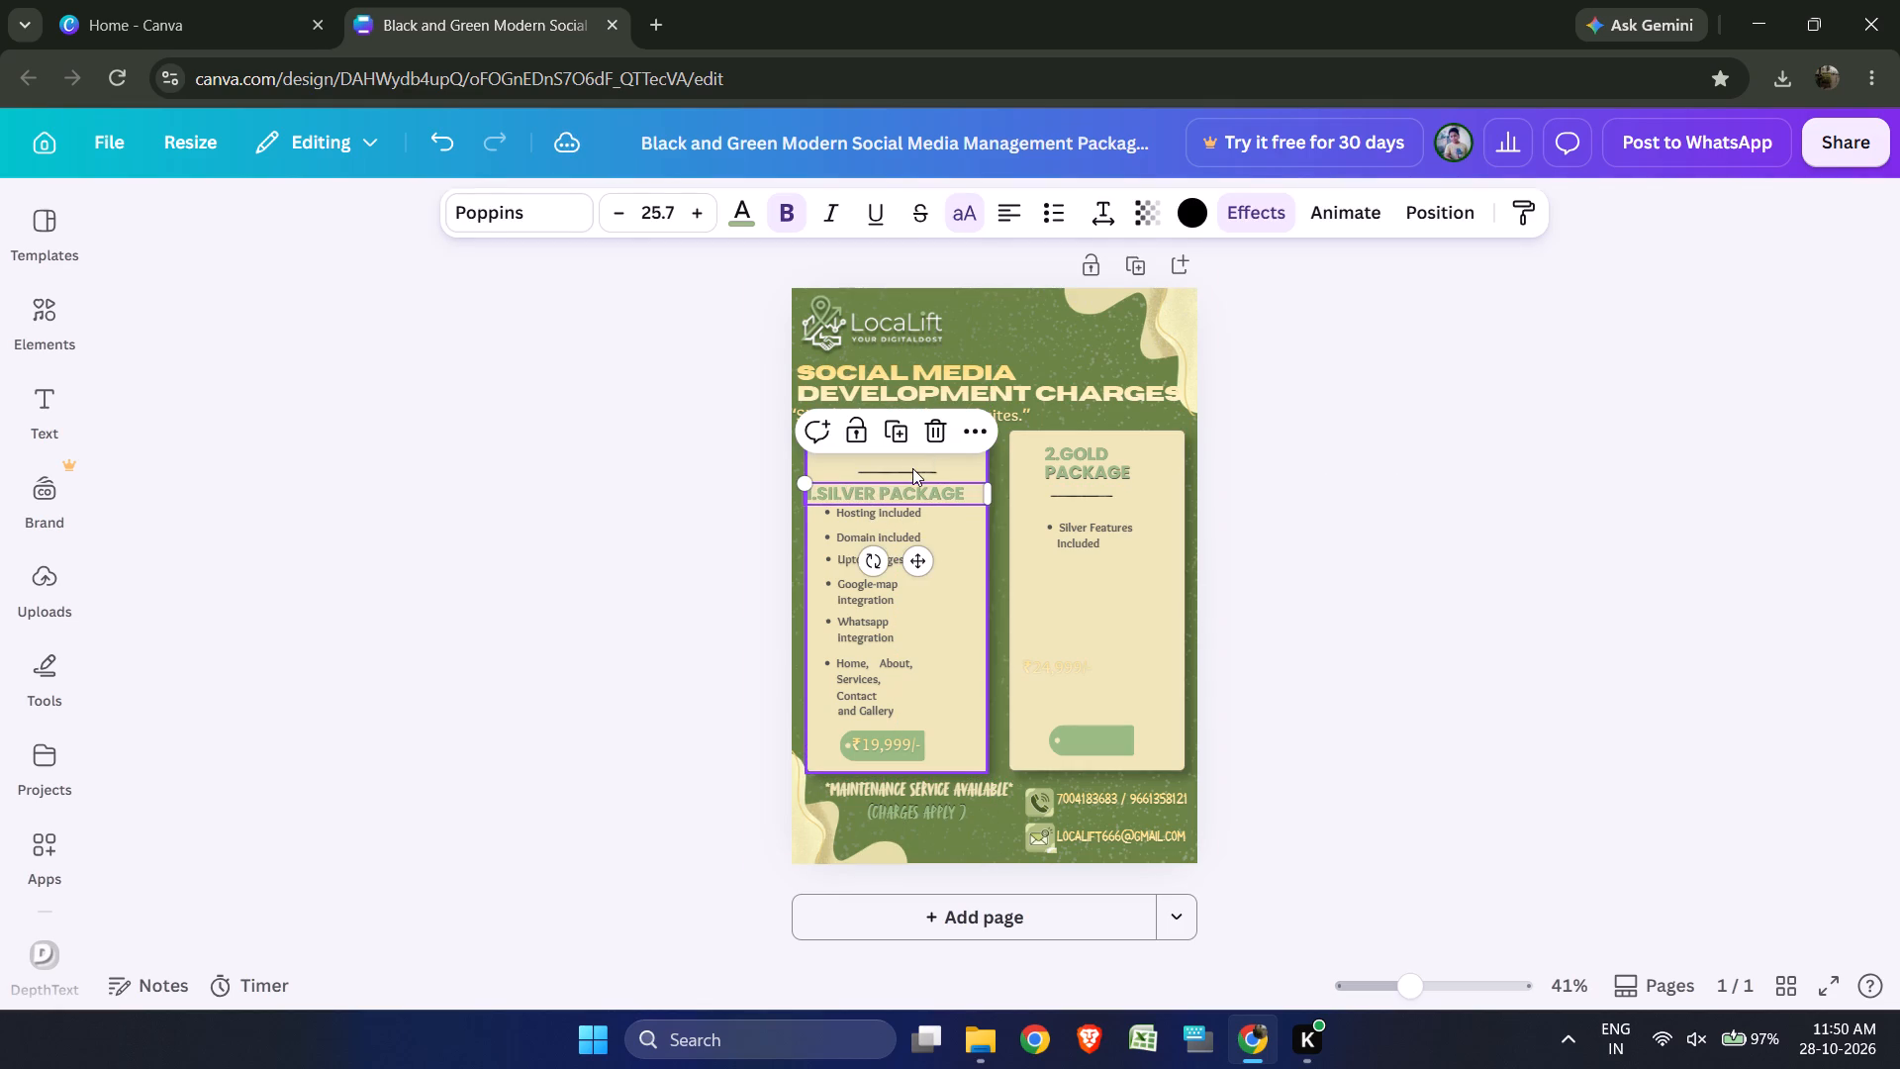
left_click_drag(907, 472, 934, 509)
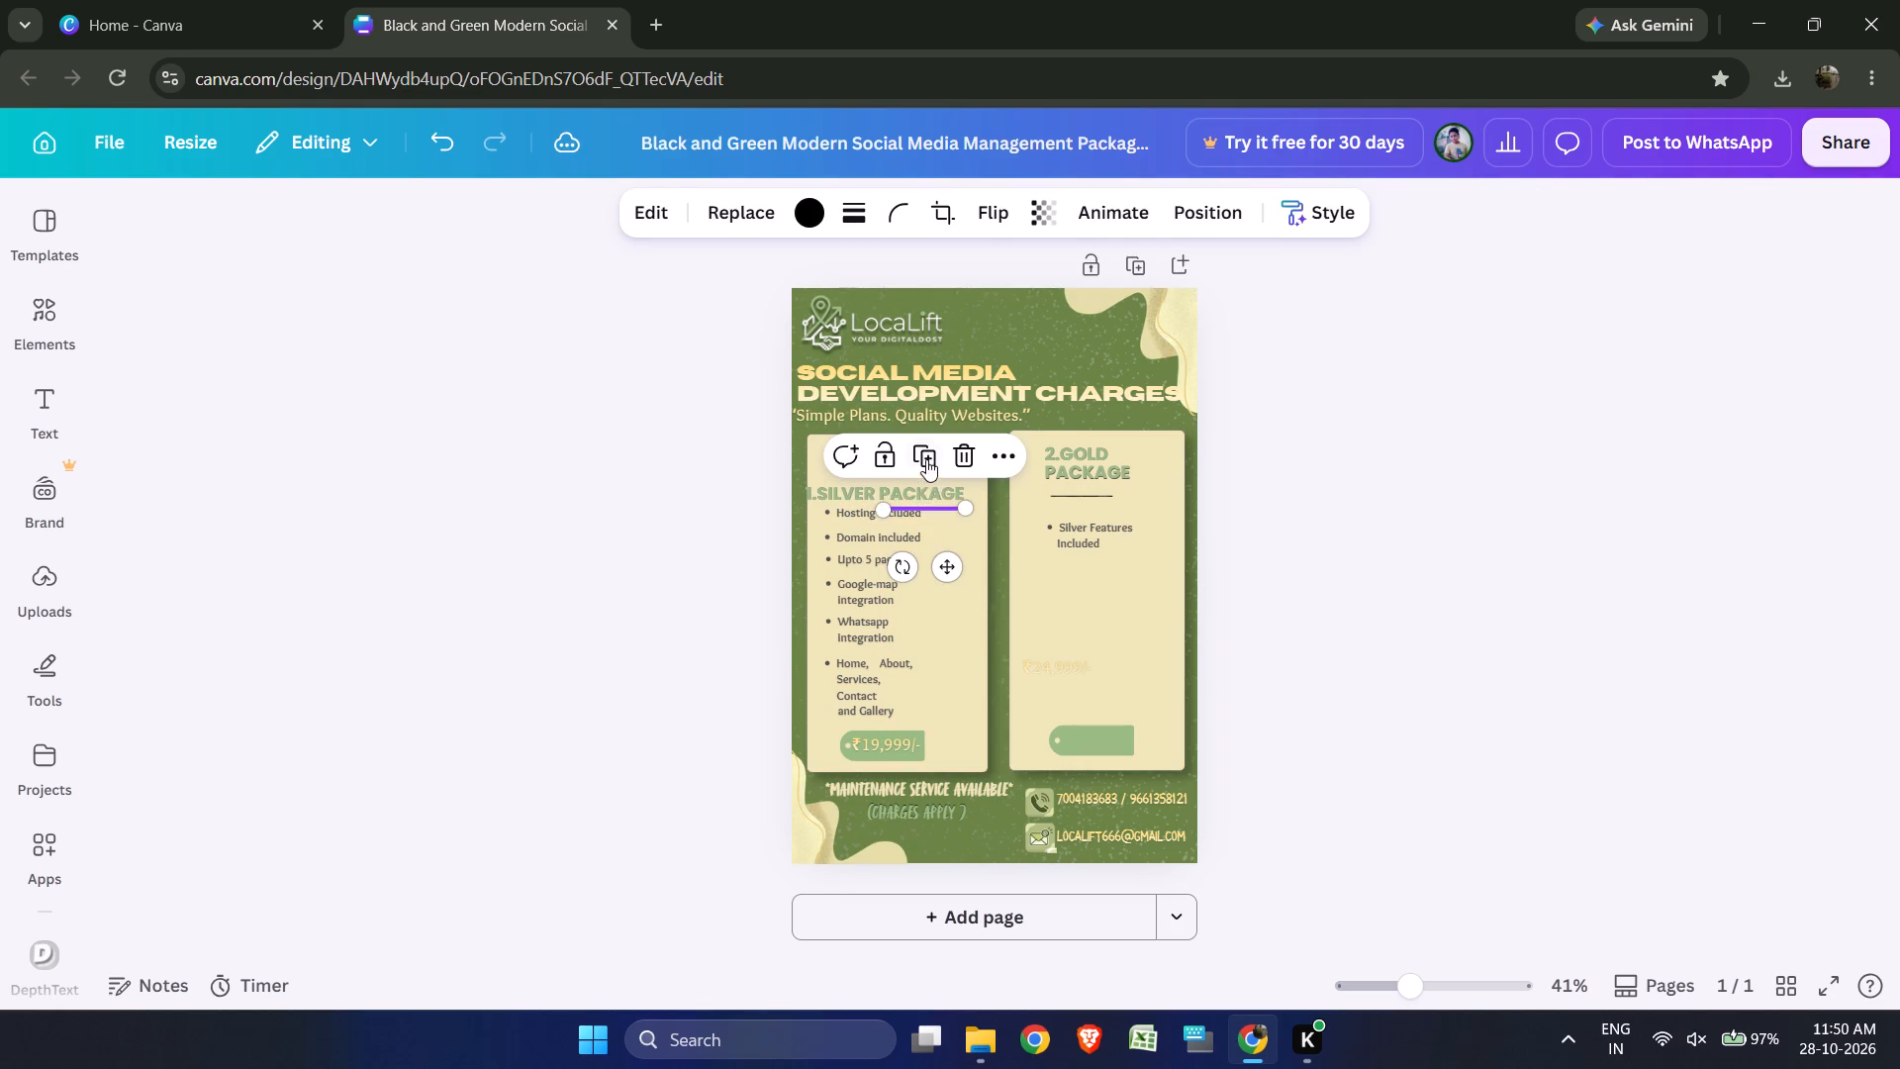
left_click(807, 464)
left_click_drag(896, 437, 904, 451)
Move the Gold package title down and lower the Gold card's top edge to level with the Silver card's.
left_click_drag(1102, 463, 1100, 474)
left_click_drag(1095, 473, 1098, 488)
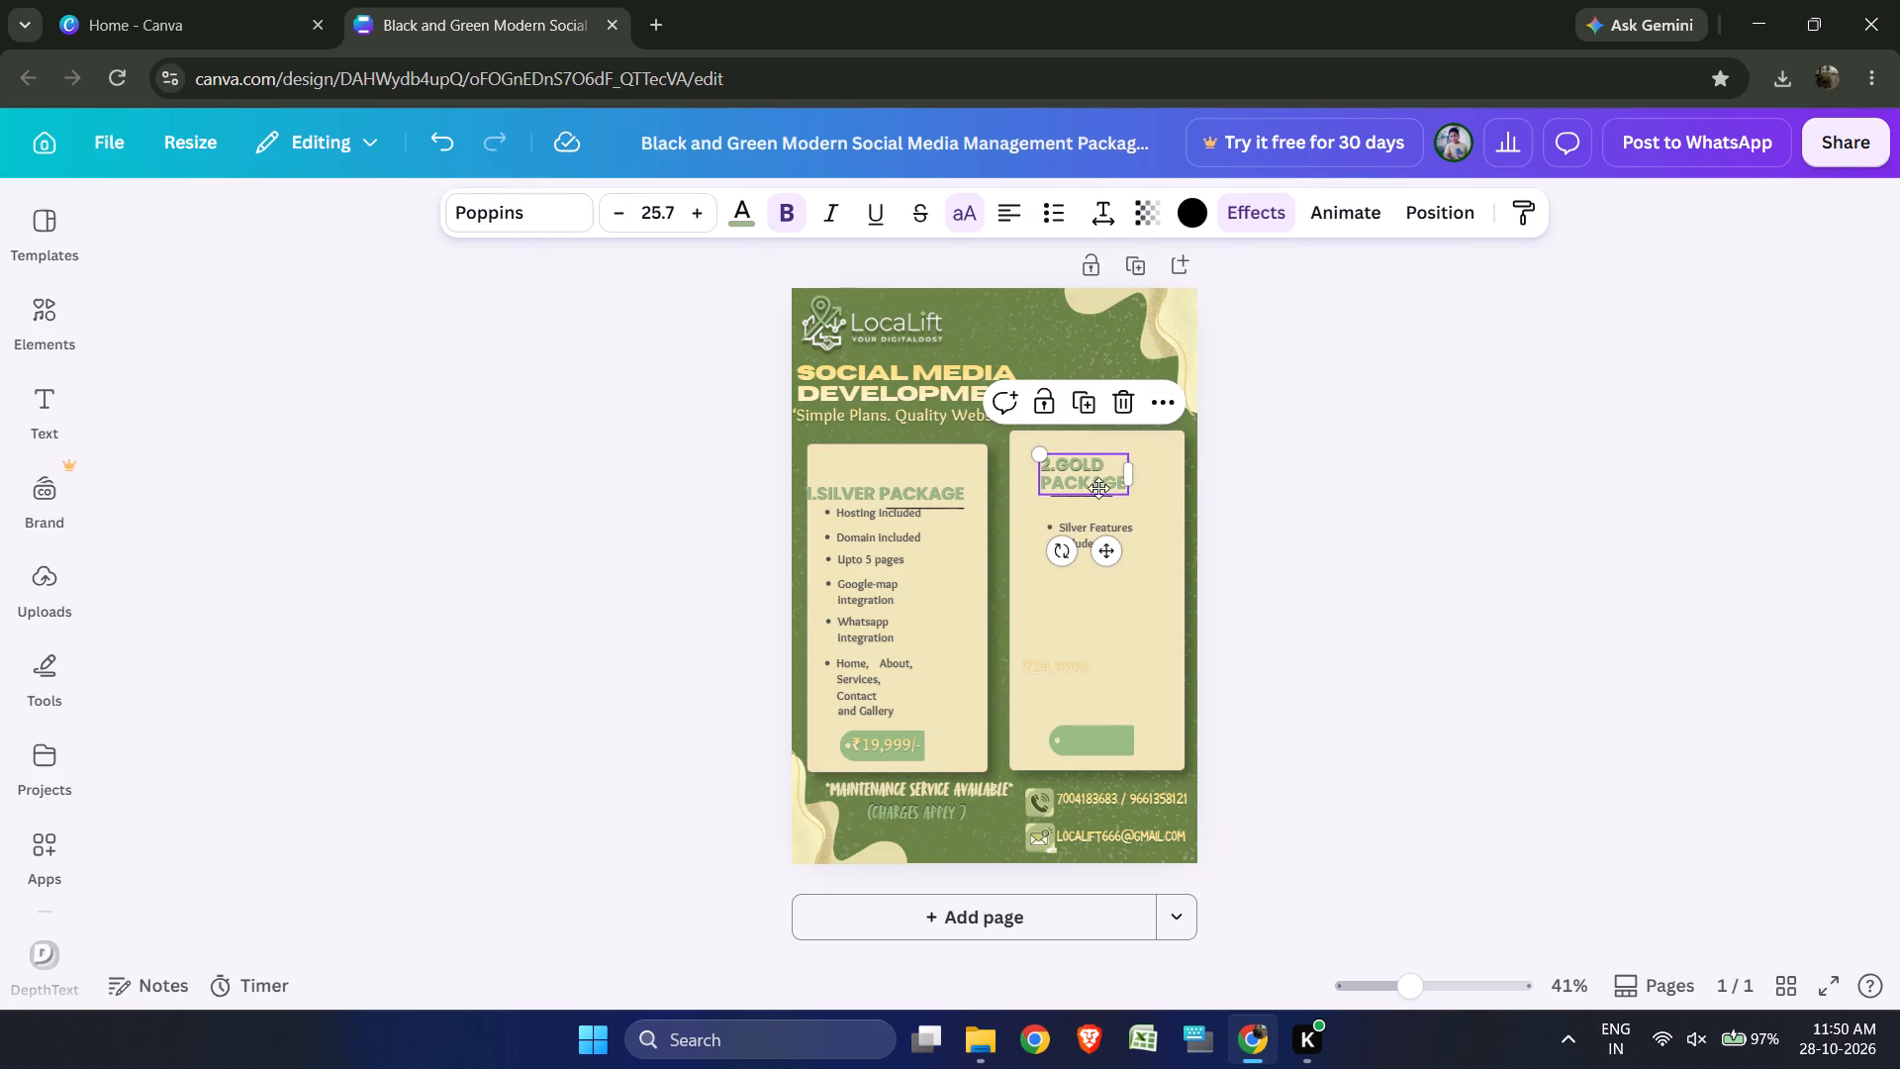
left_click_drag(1098, 488, 1091, 488)
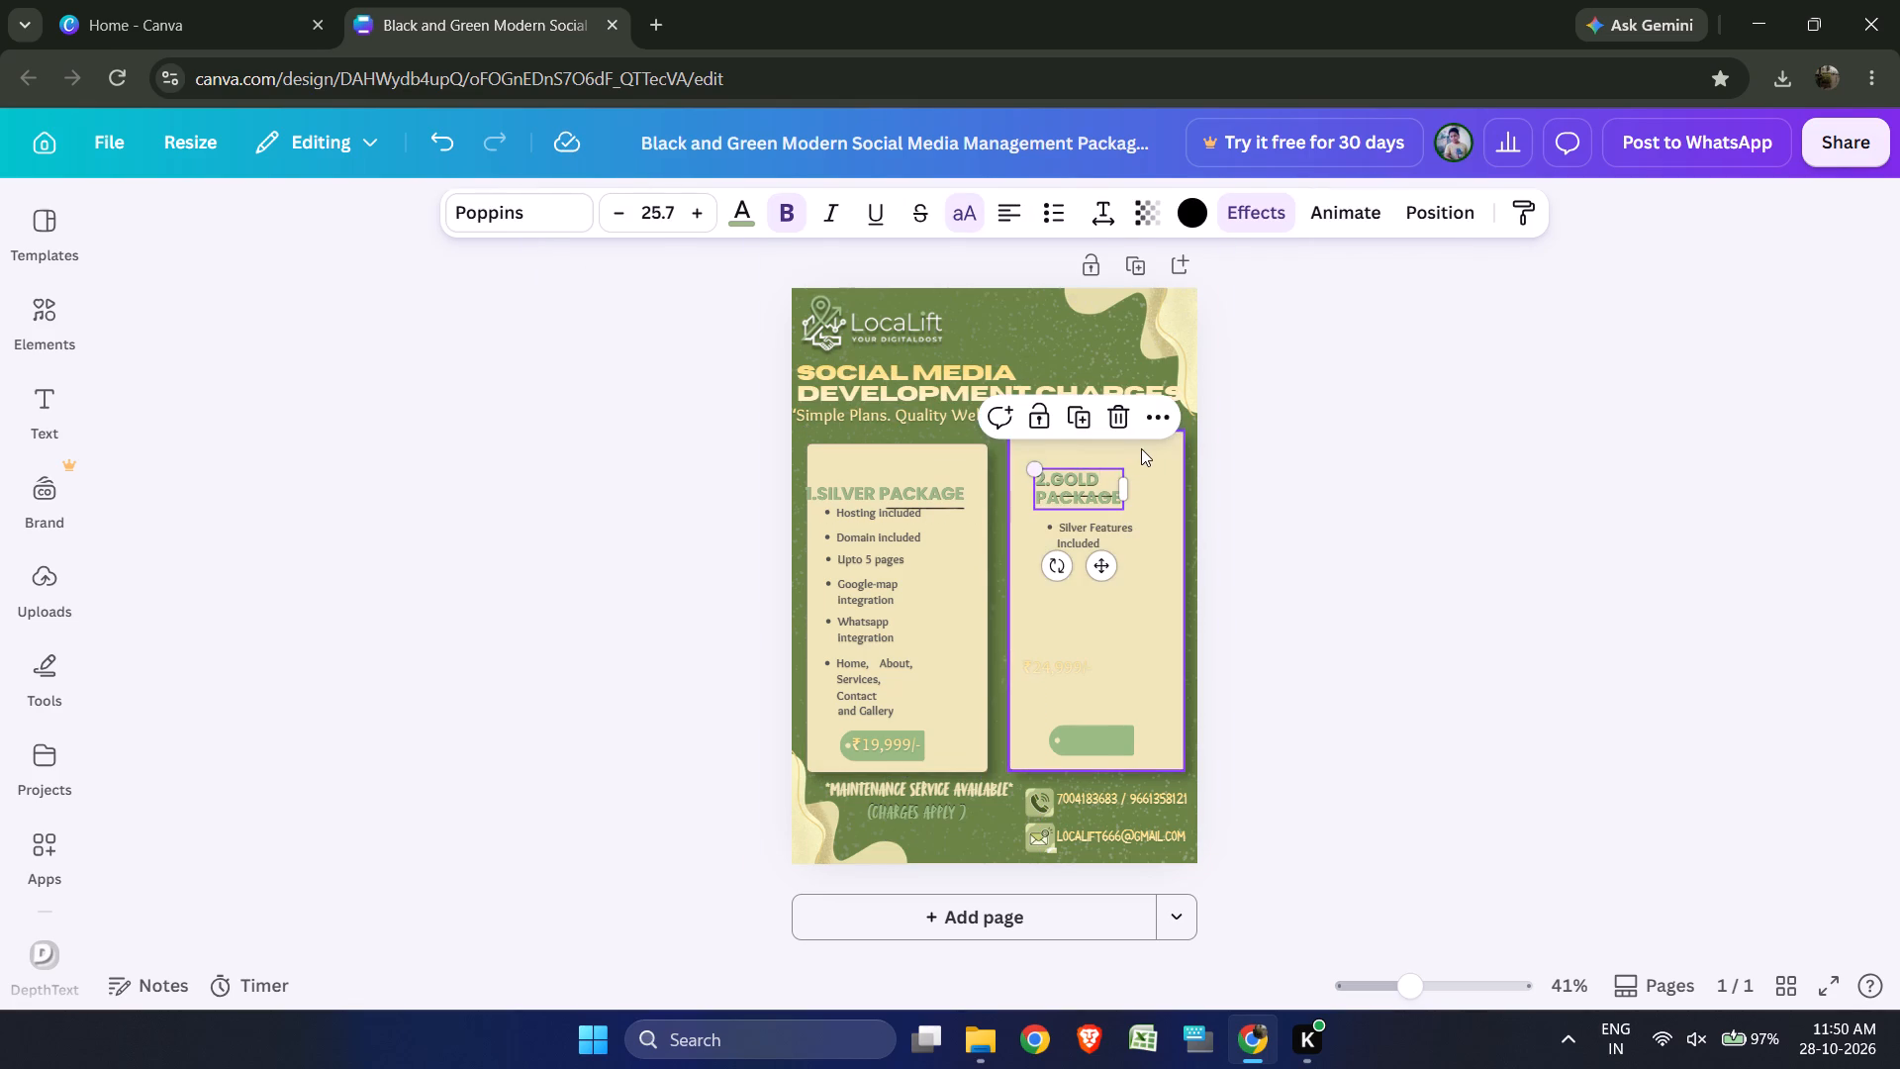
left_click(1142, 448)
left_click_drag(1104, 436, 1103, 447)
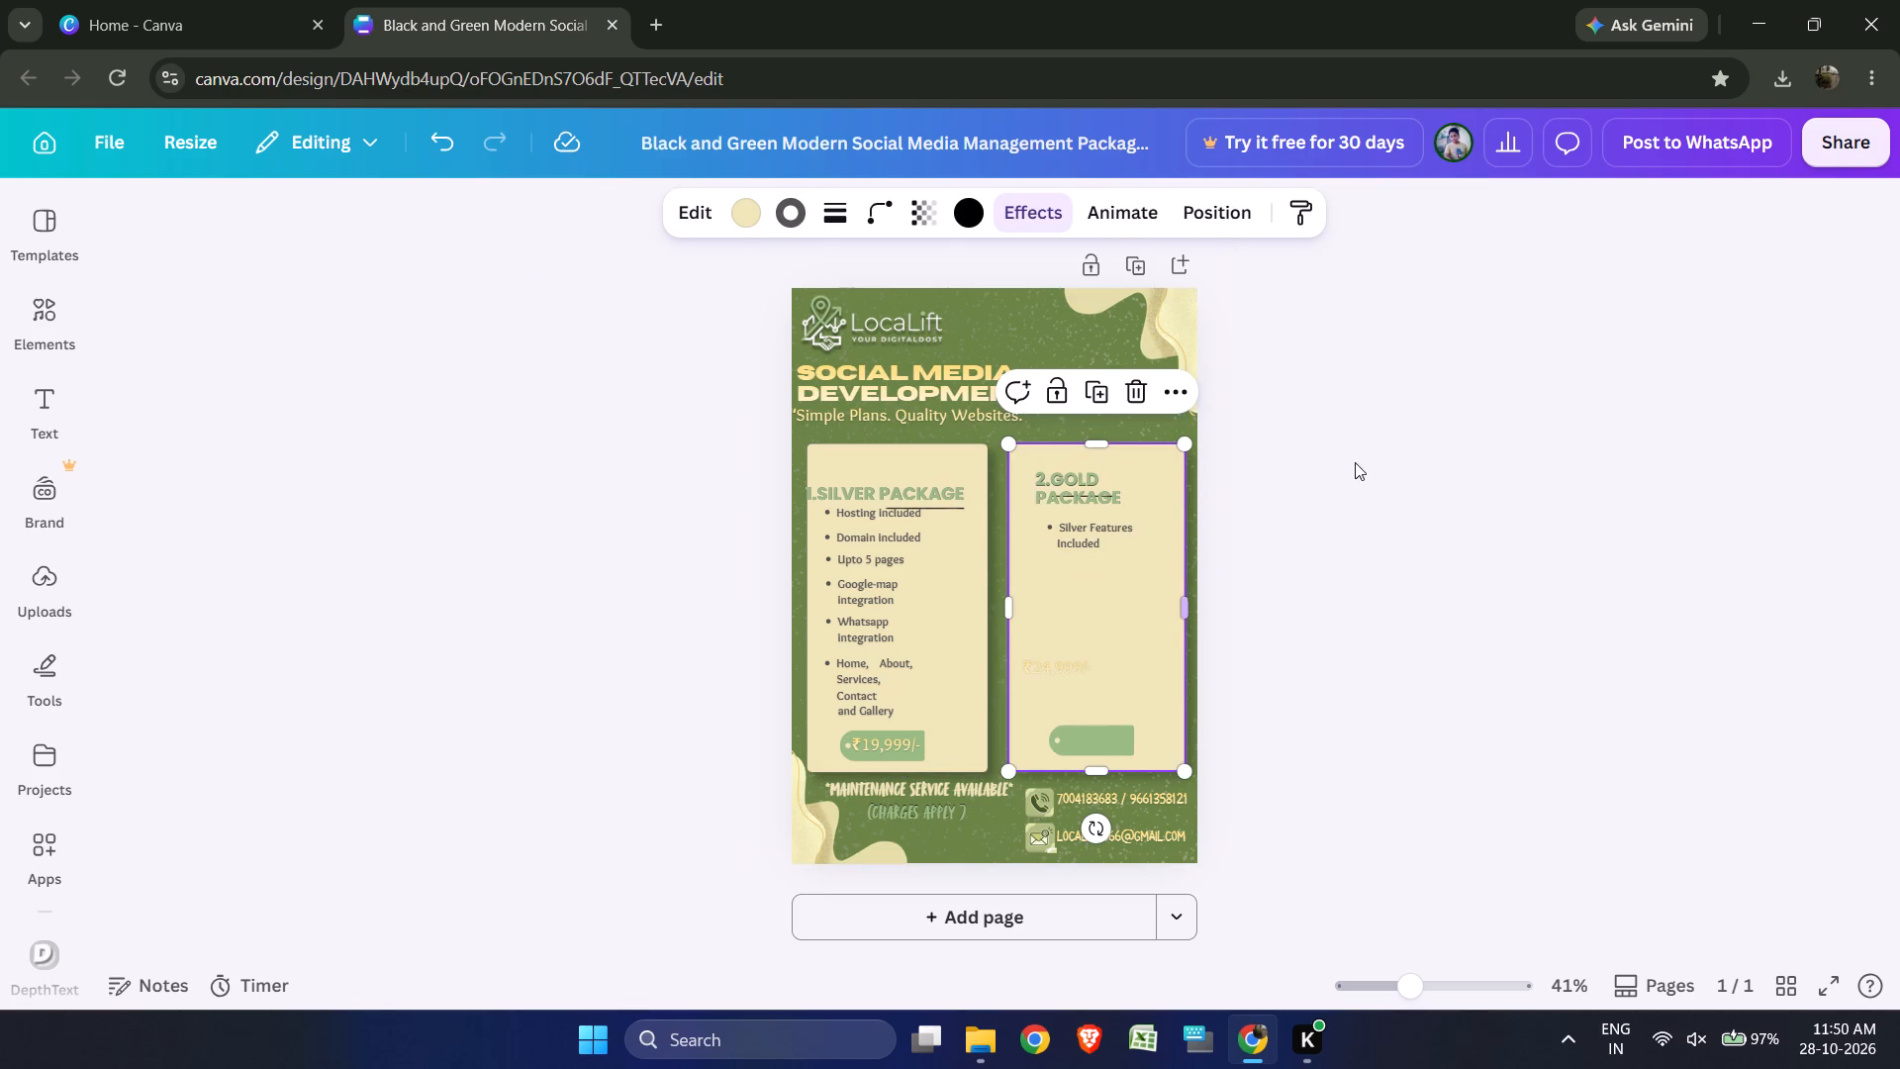
left_click(1365, 481)
Widen the Gold package title's text box so it fits on one line and place it across the top of its card.
left_click_drag(1098, 484, 1088, 473)
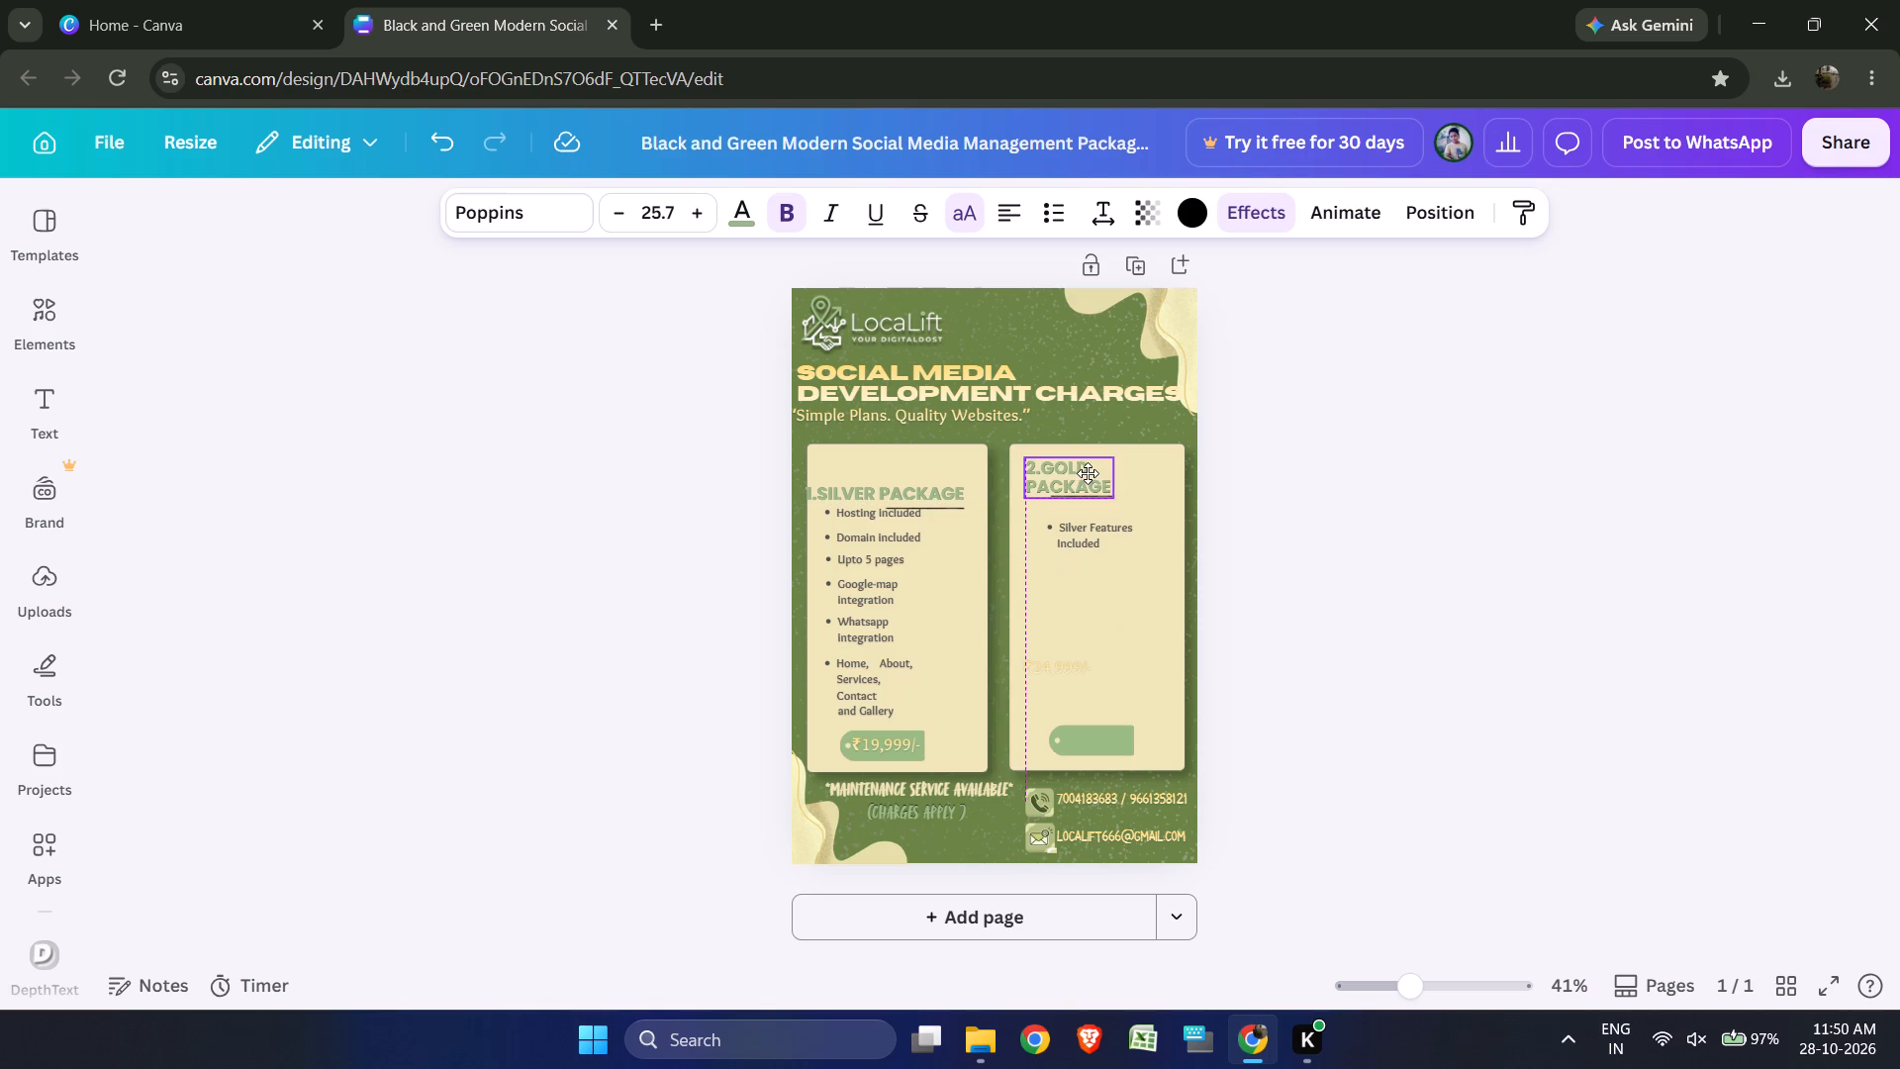
left_click_drag(1088, 473, 1085, 471)
left_click_drag(1115, 473, 1199, 473)
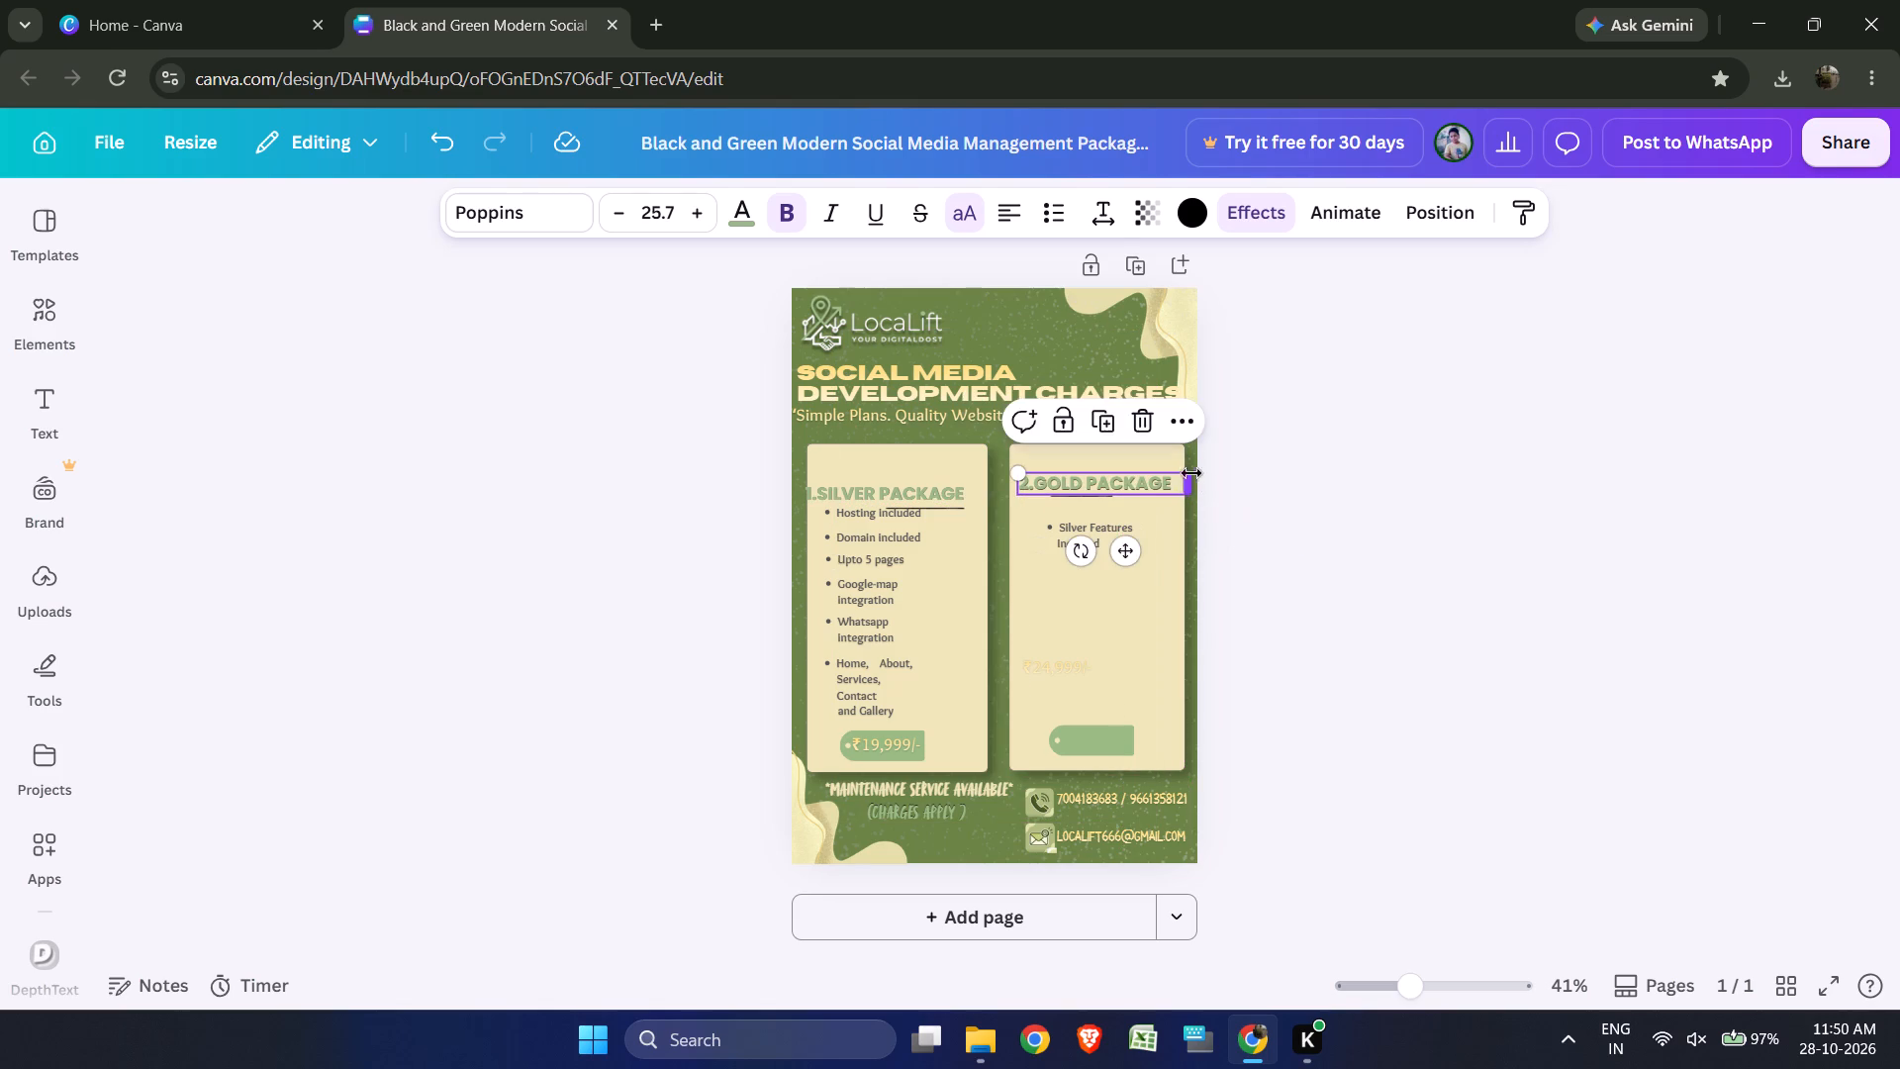
left_click_drag(1113, 478, 1110, 460)
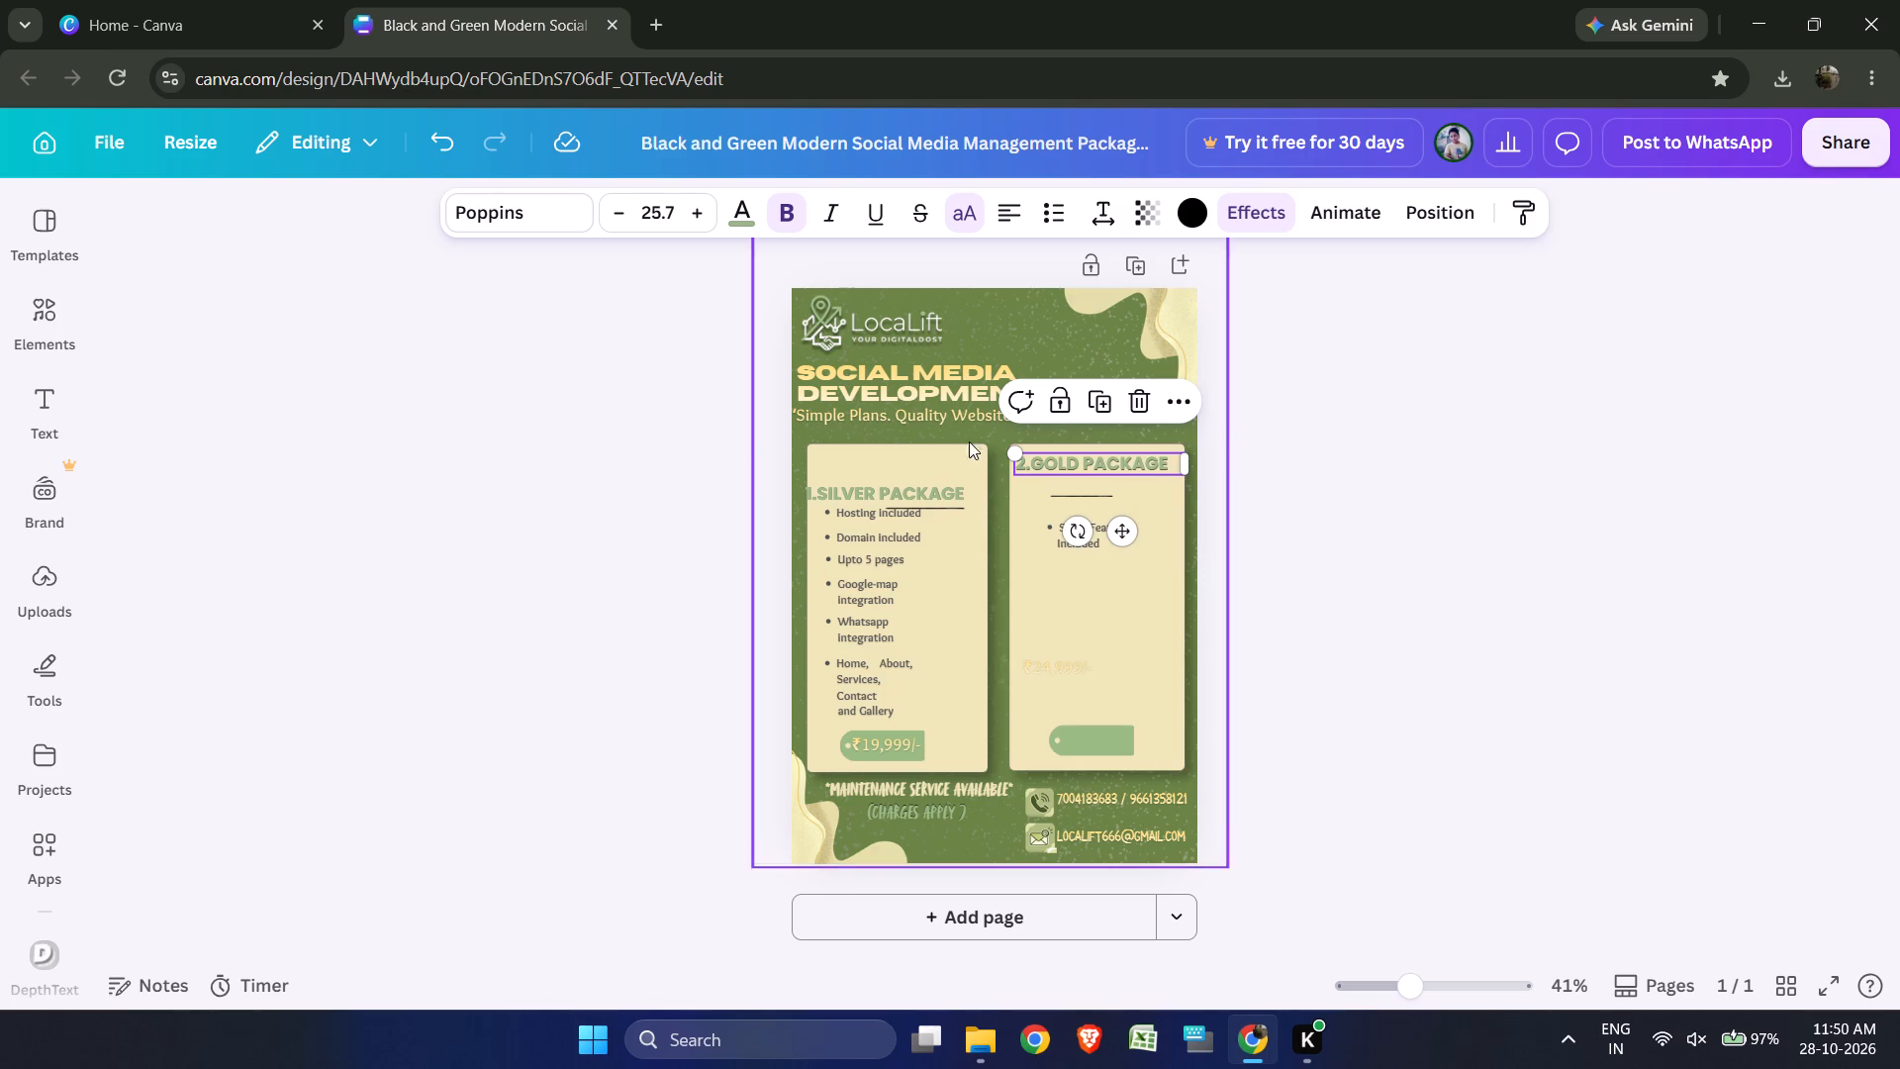
Raise the Silver card's bottom edge slightly to level with the Gold card's, making the Silver card 9.4 wide and 16.9 high.
left_click(1729, 462)
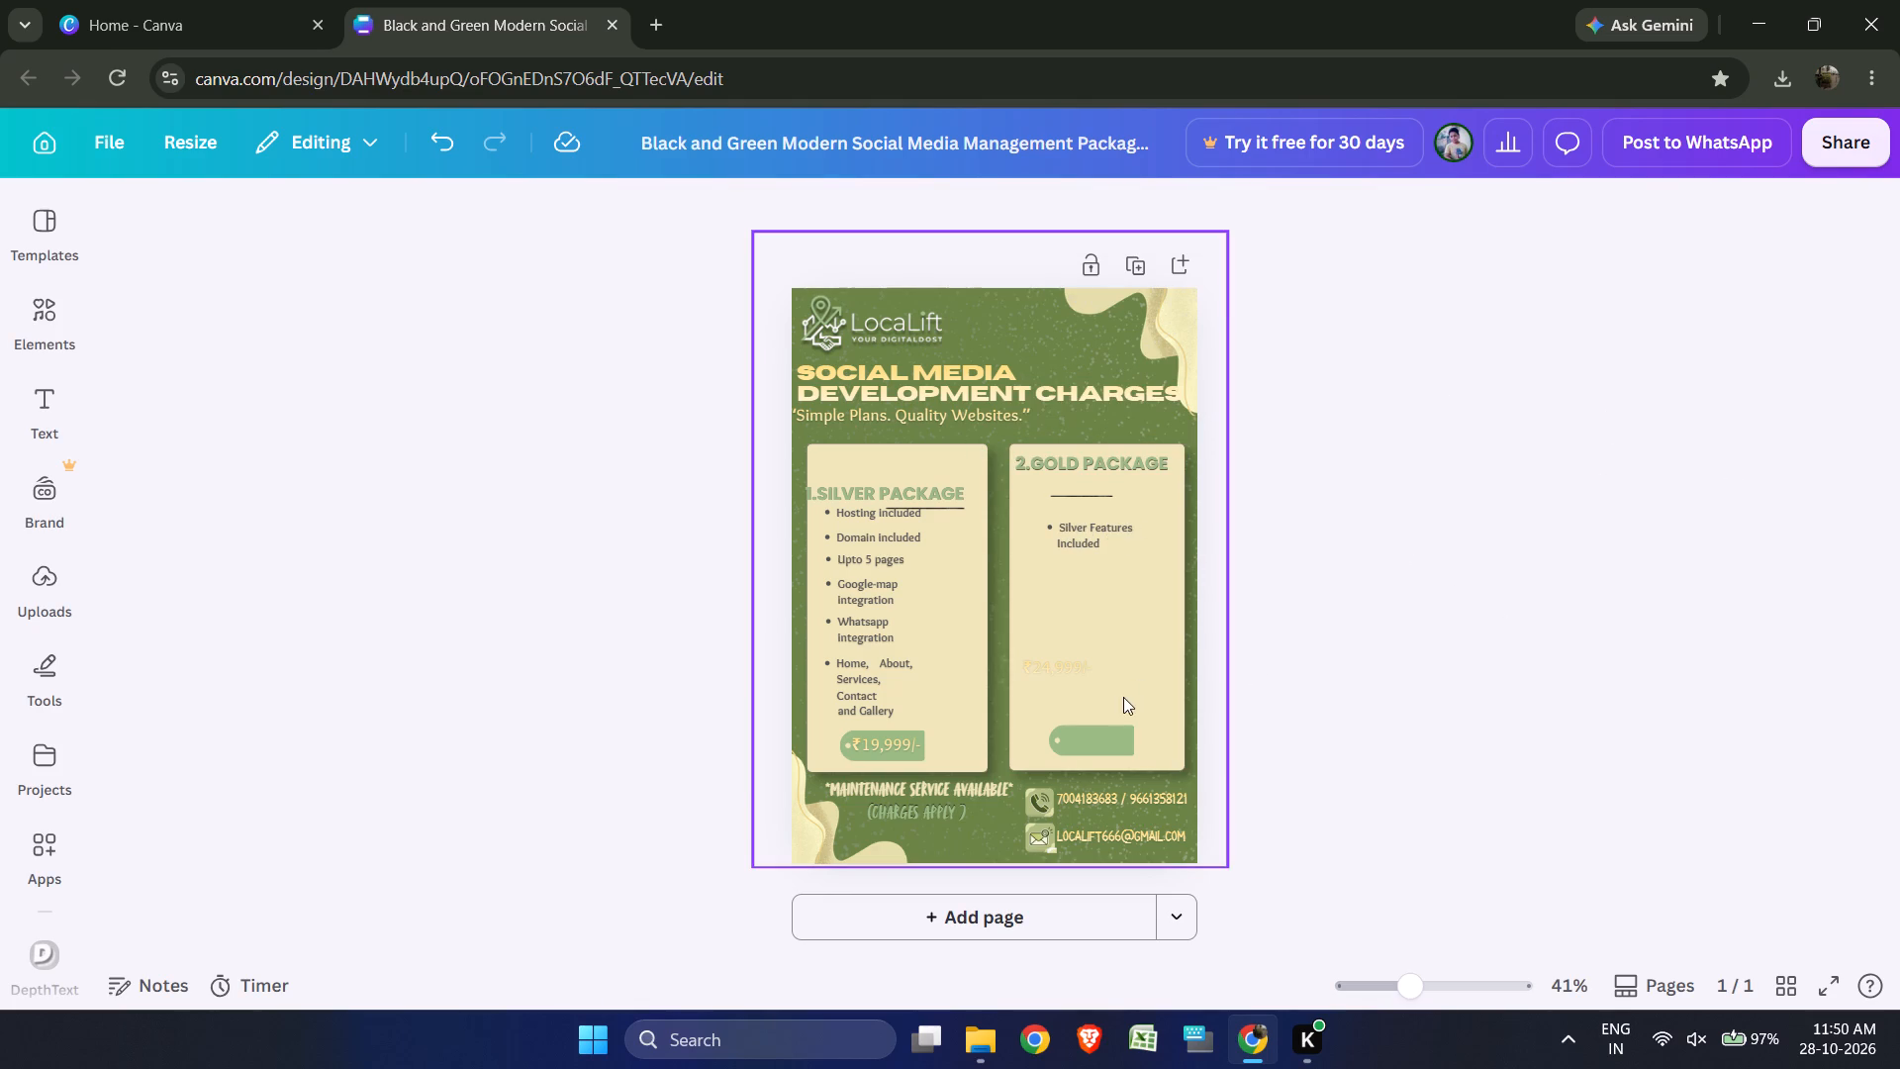
left_click(936, 752)
left_click(902, 781)
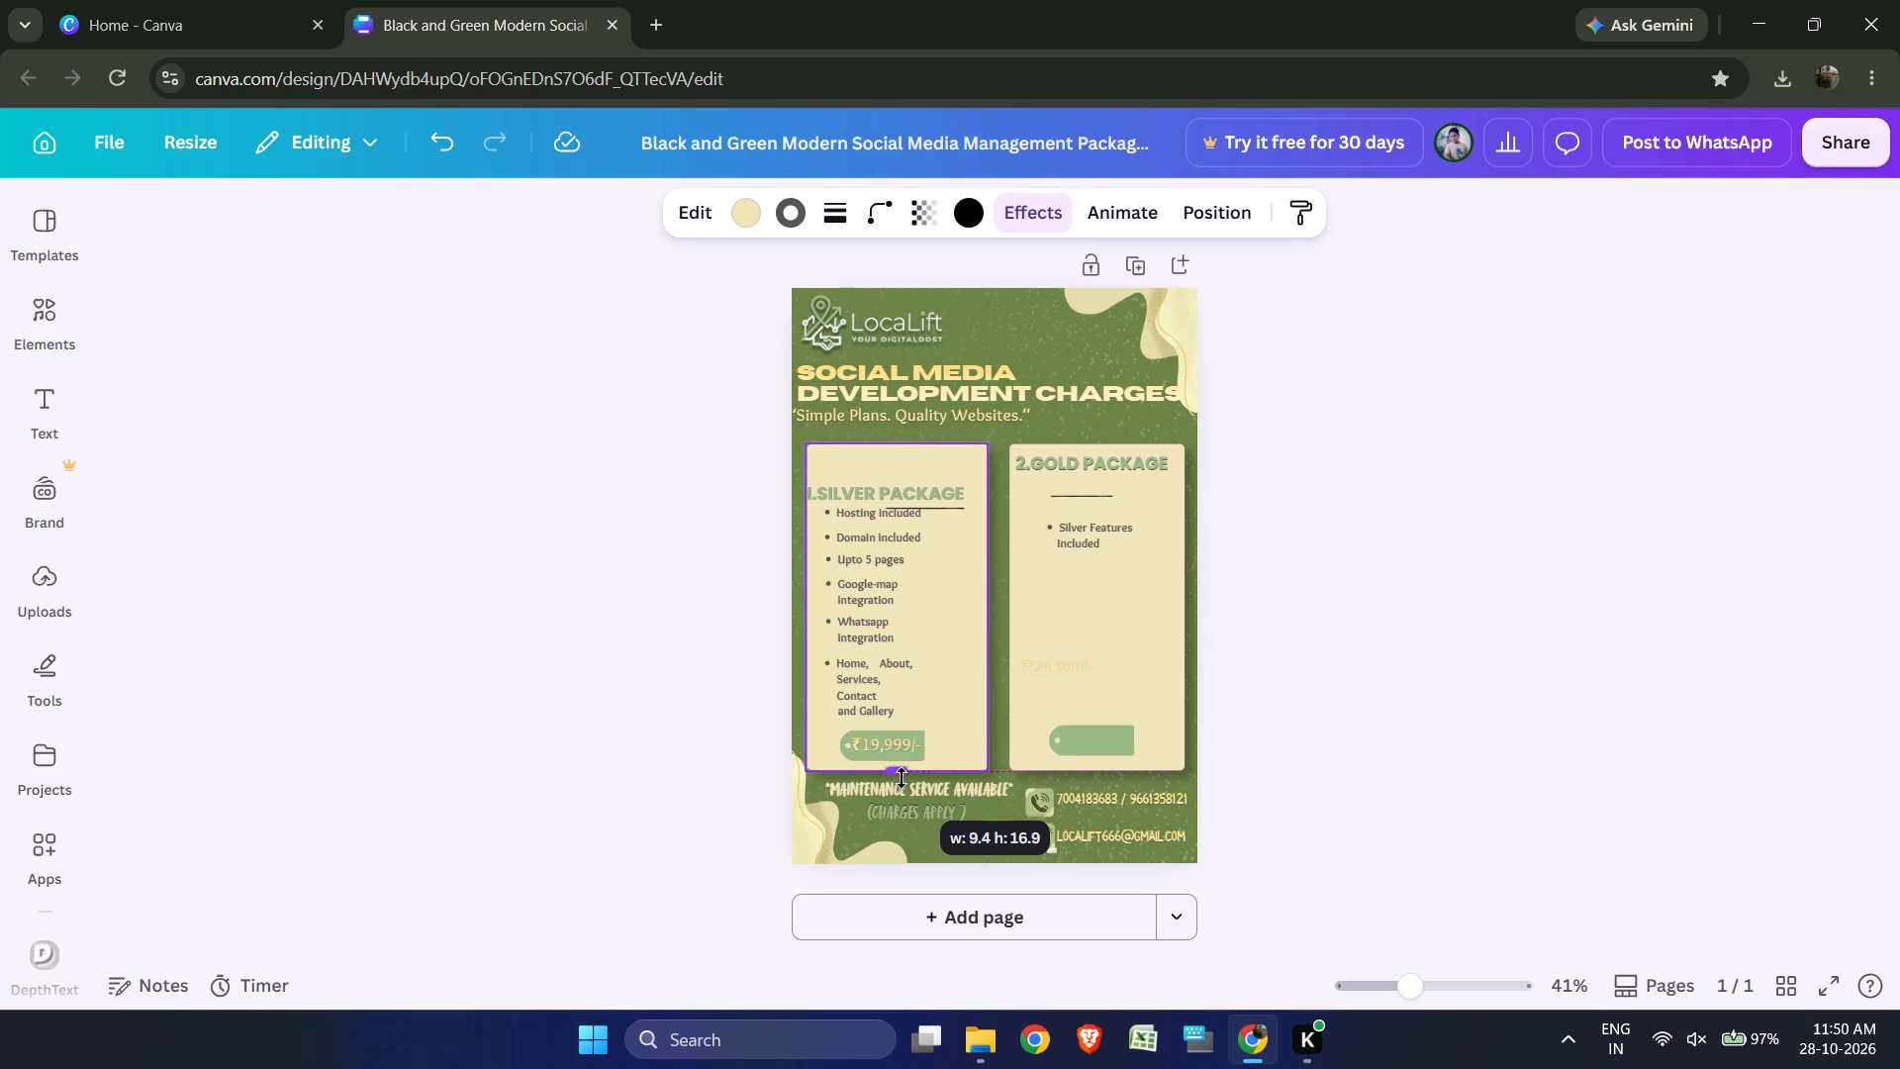
left_click(1409, 766)
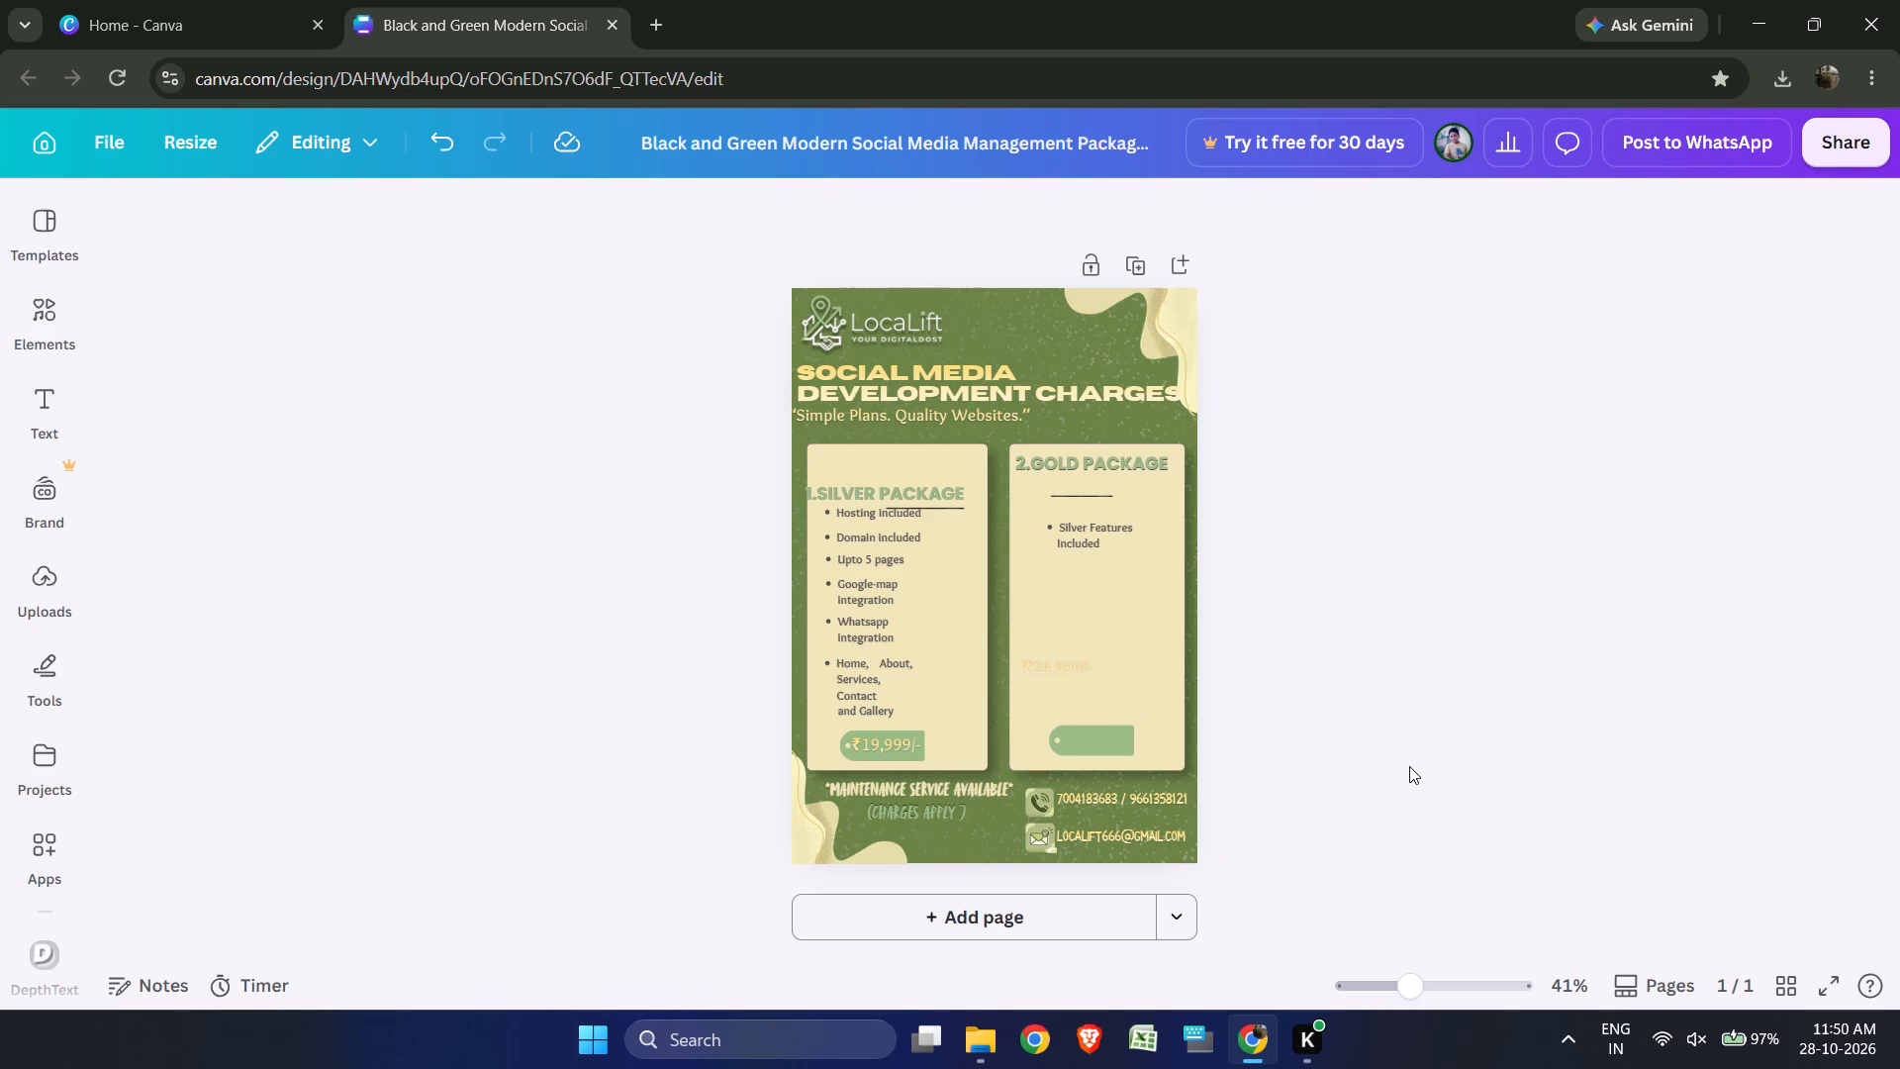
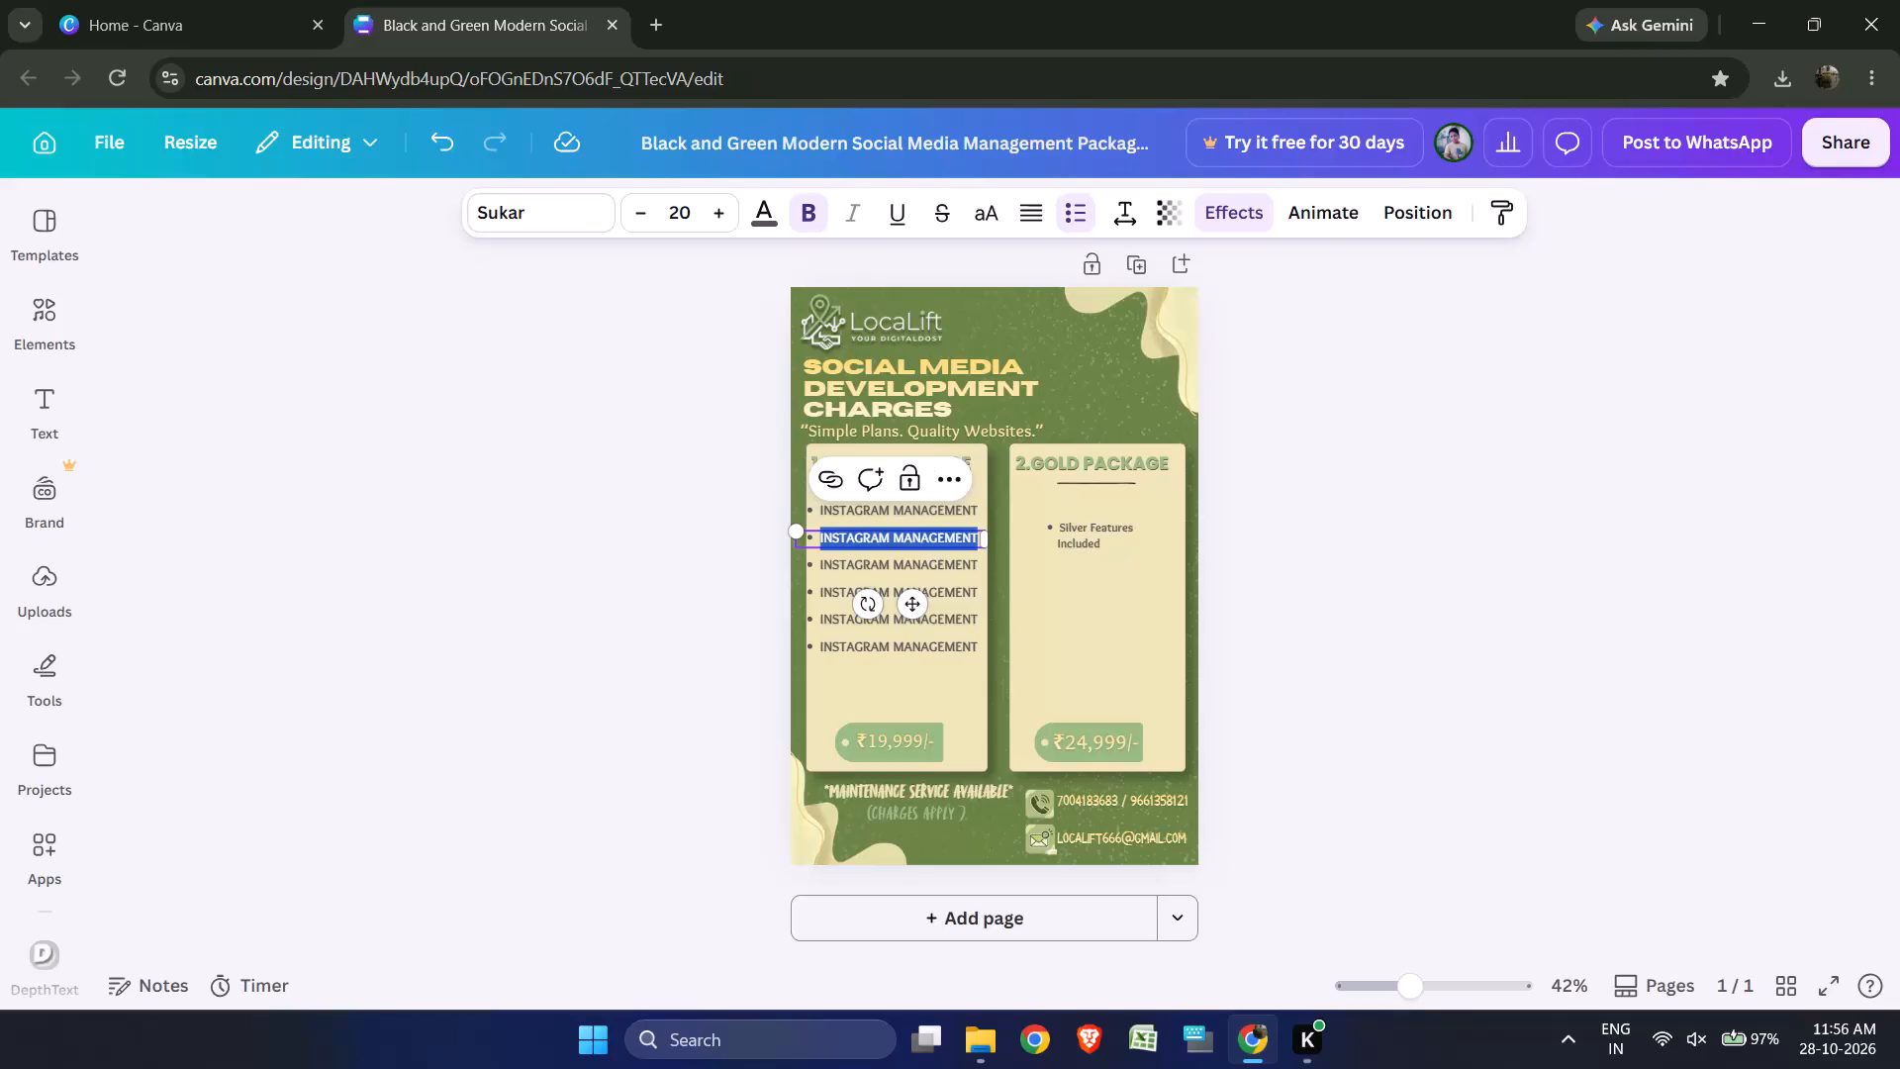
Replace the second bullet in the Silver package list with "4 Reel/month".
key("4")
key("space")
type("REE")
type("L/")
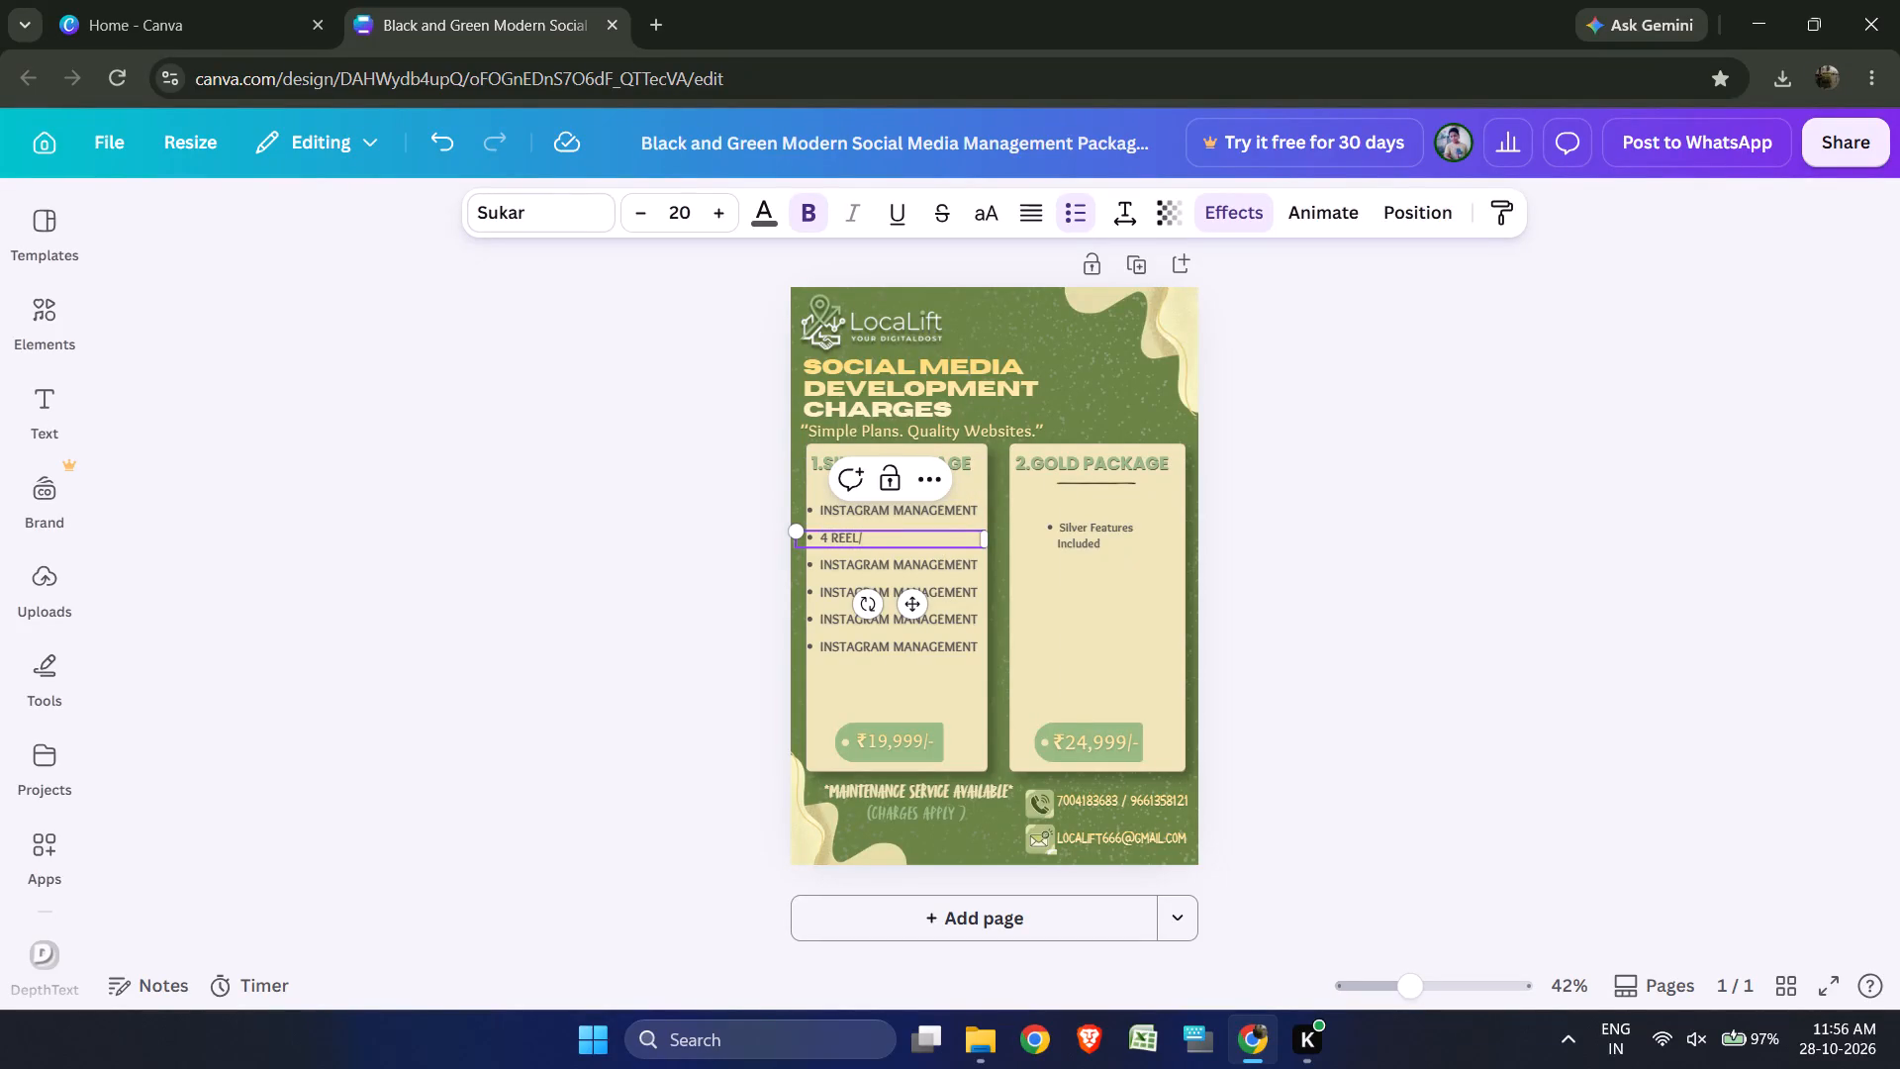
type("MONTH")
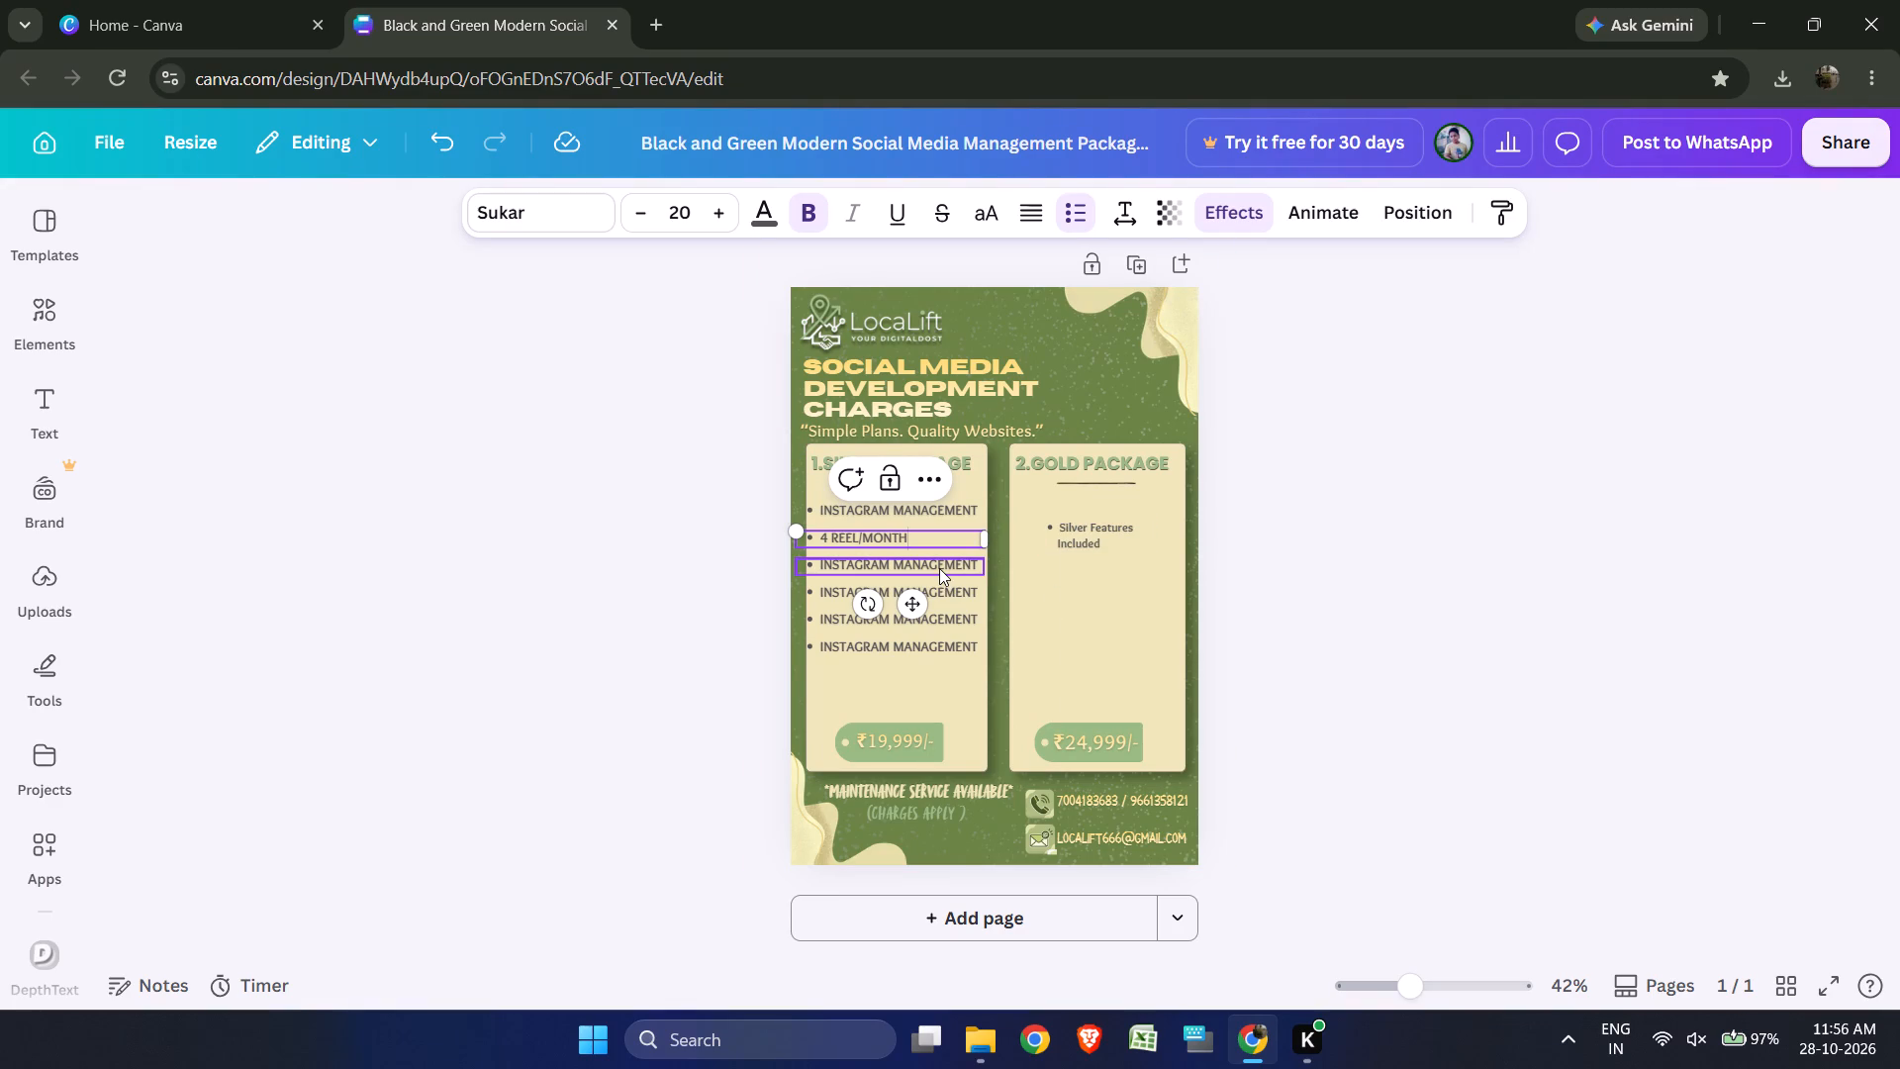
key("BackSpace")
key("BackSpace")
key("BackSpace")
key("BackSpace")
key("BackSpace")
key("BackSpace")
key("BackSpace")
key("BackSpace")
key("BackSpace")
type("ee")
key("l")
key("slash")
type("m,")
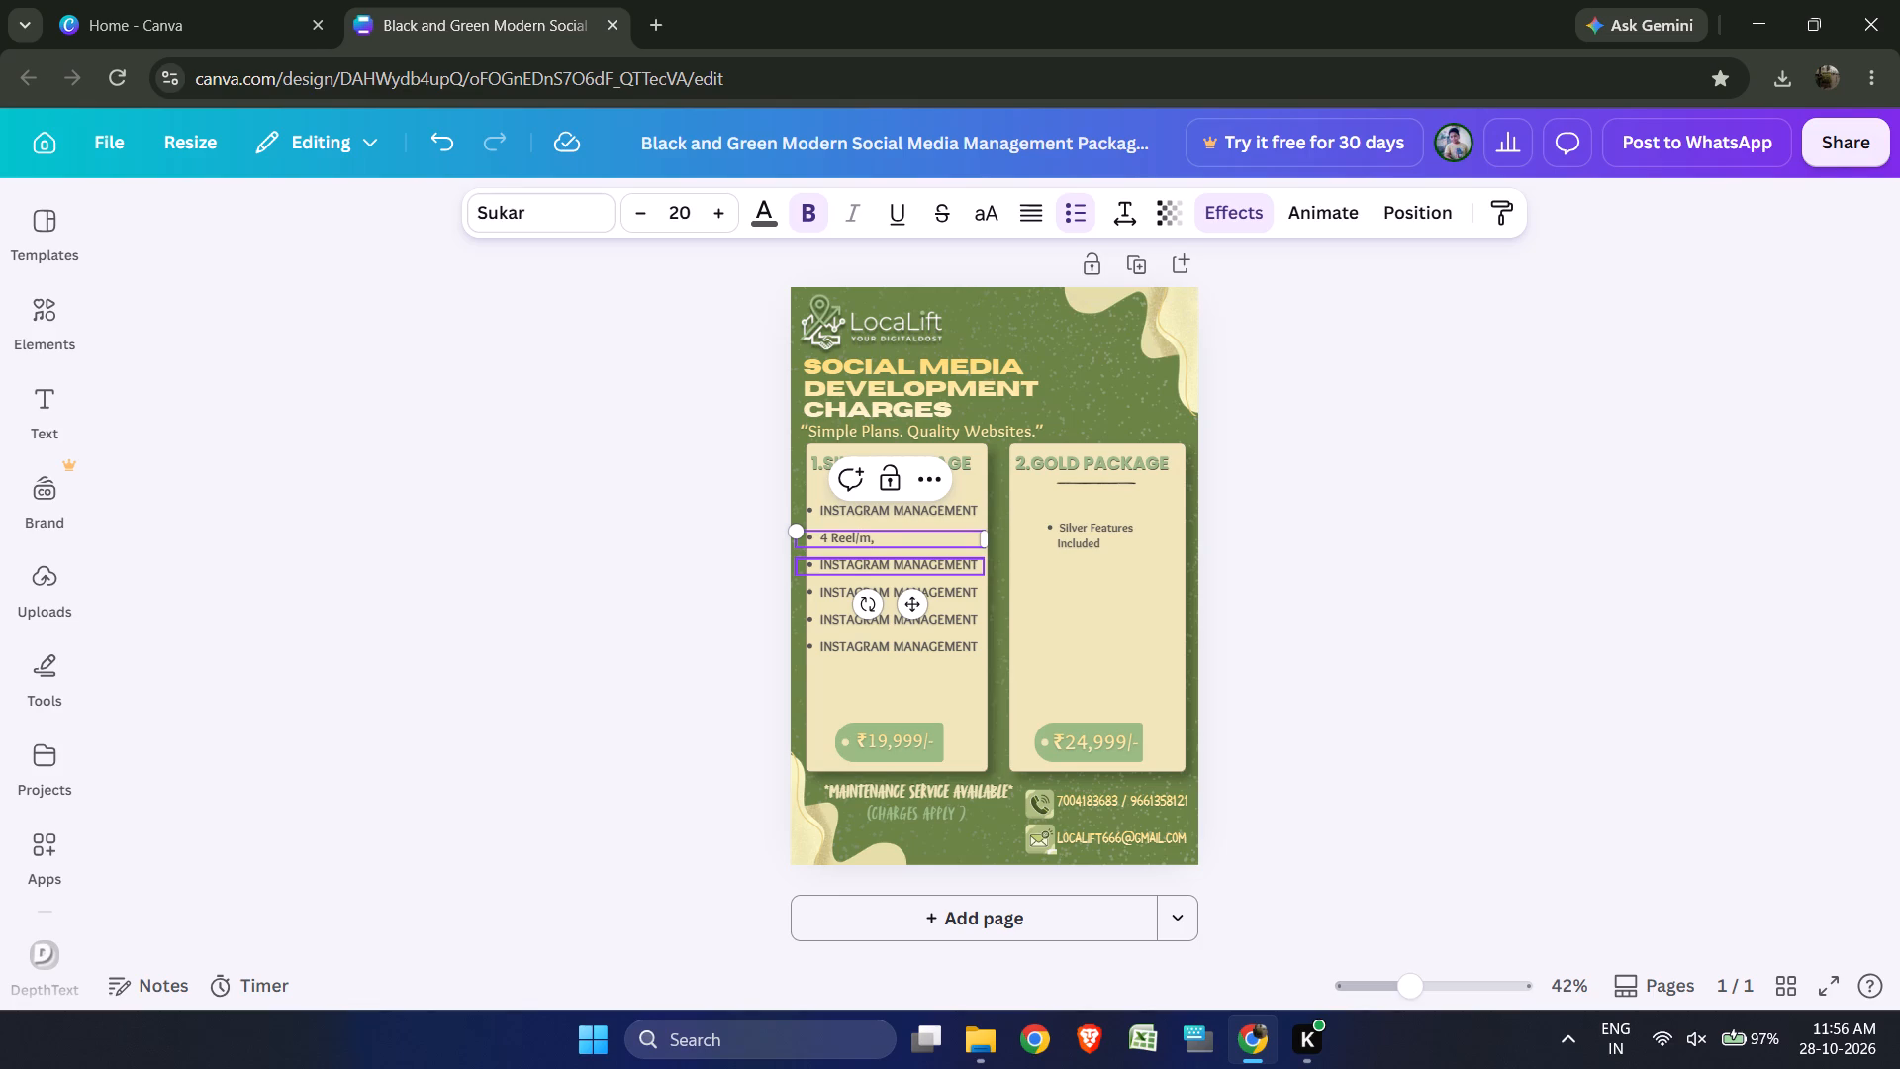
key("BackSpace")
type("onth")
left_click(939, 568)
left_click(1396, 548)
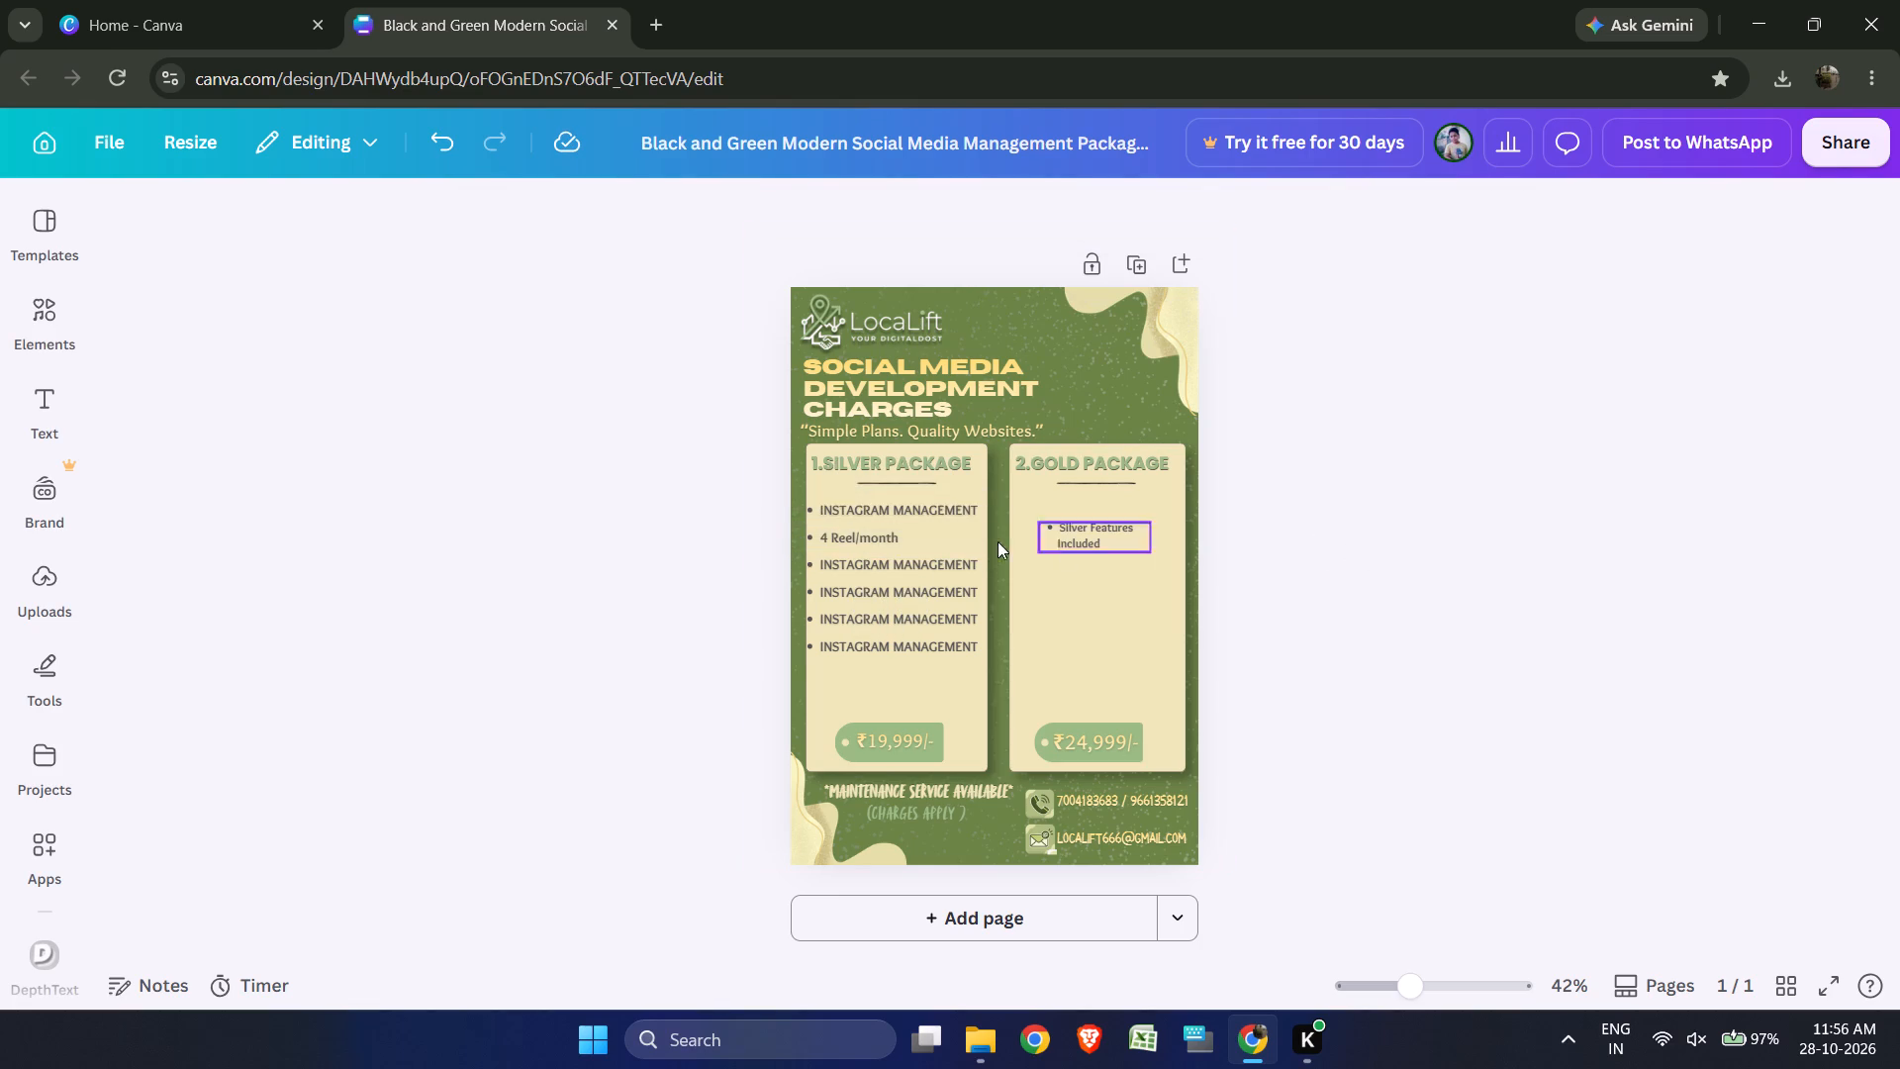
Retype the first Silver package bullet in title case as "Instagram Management".
double_click(885, 511)
double_click(939, 519)
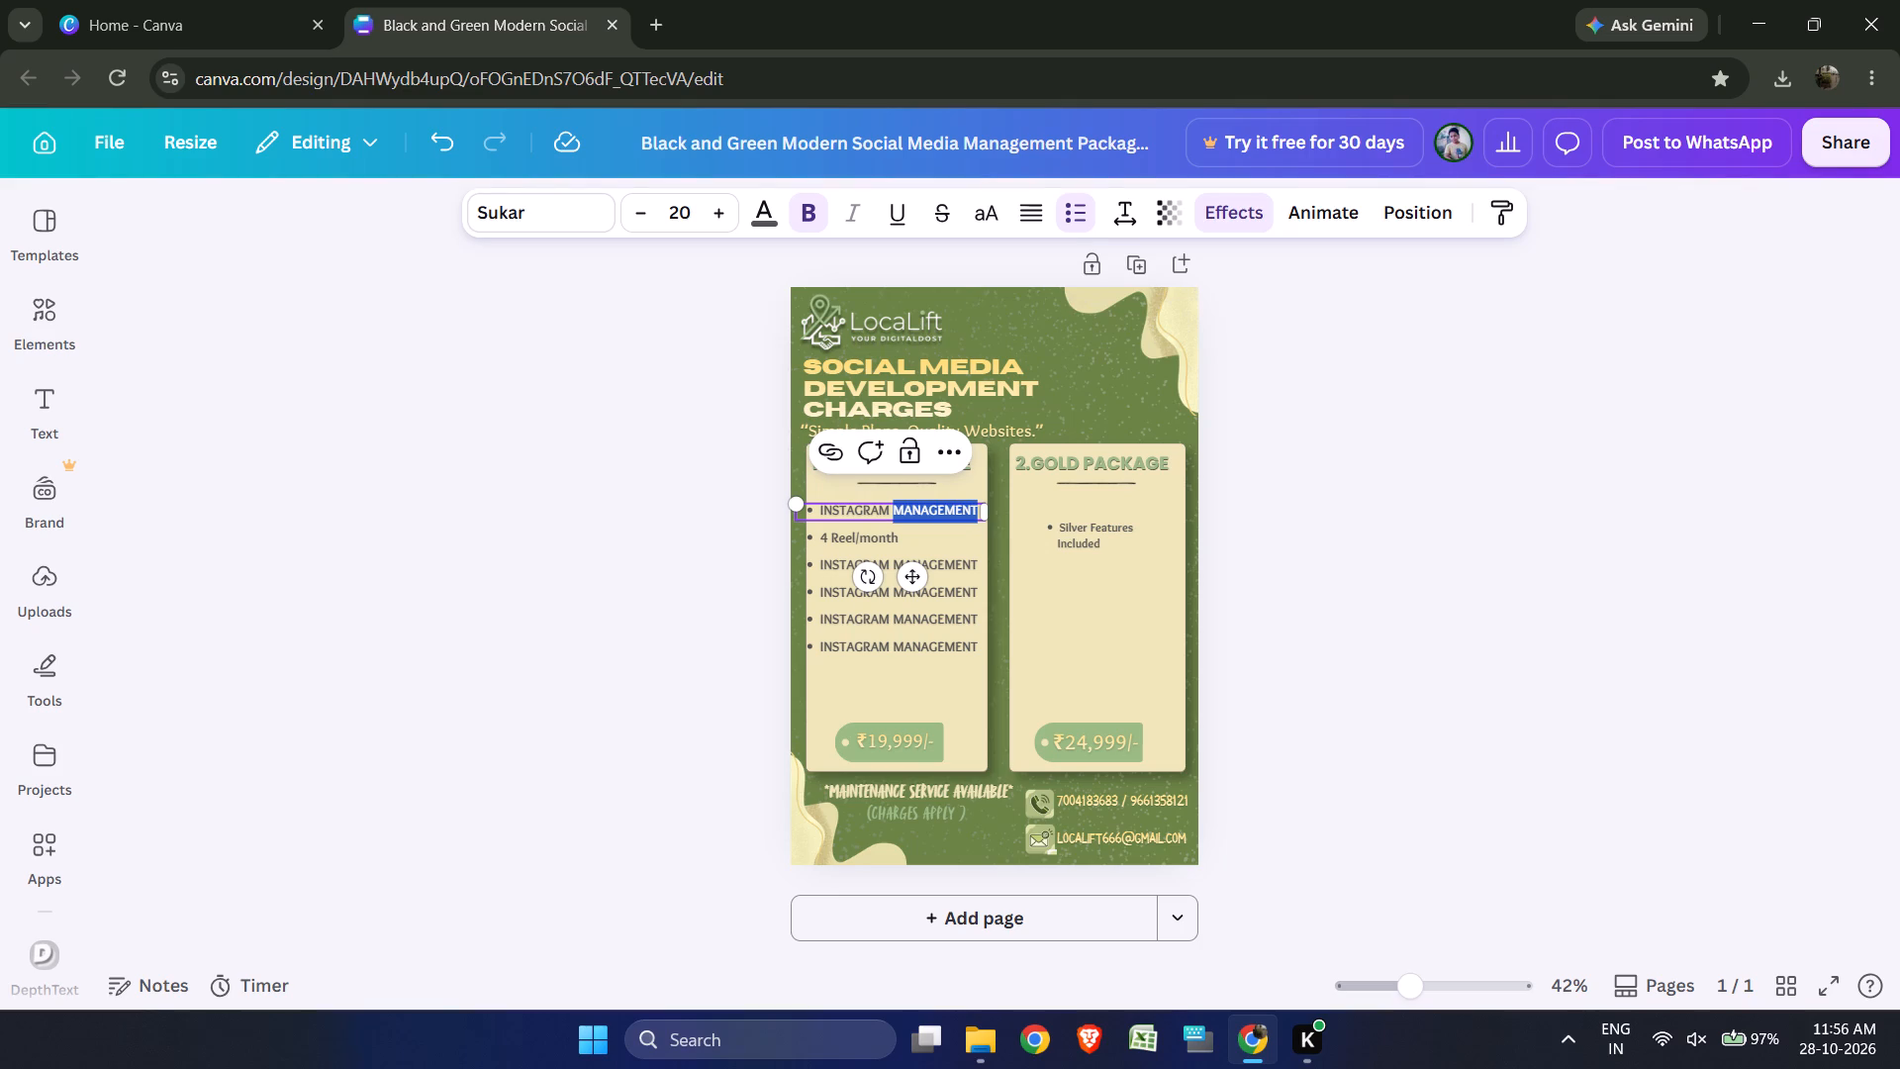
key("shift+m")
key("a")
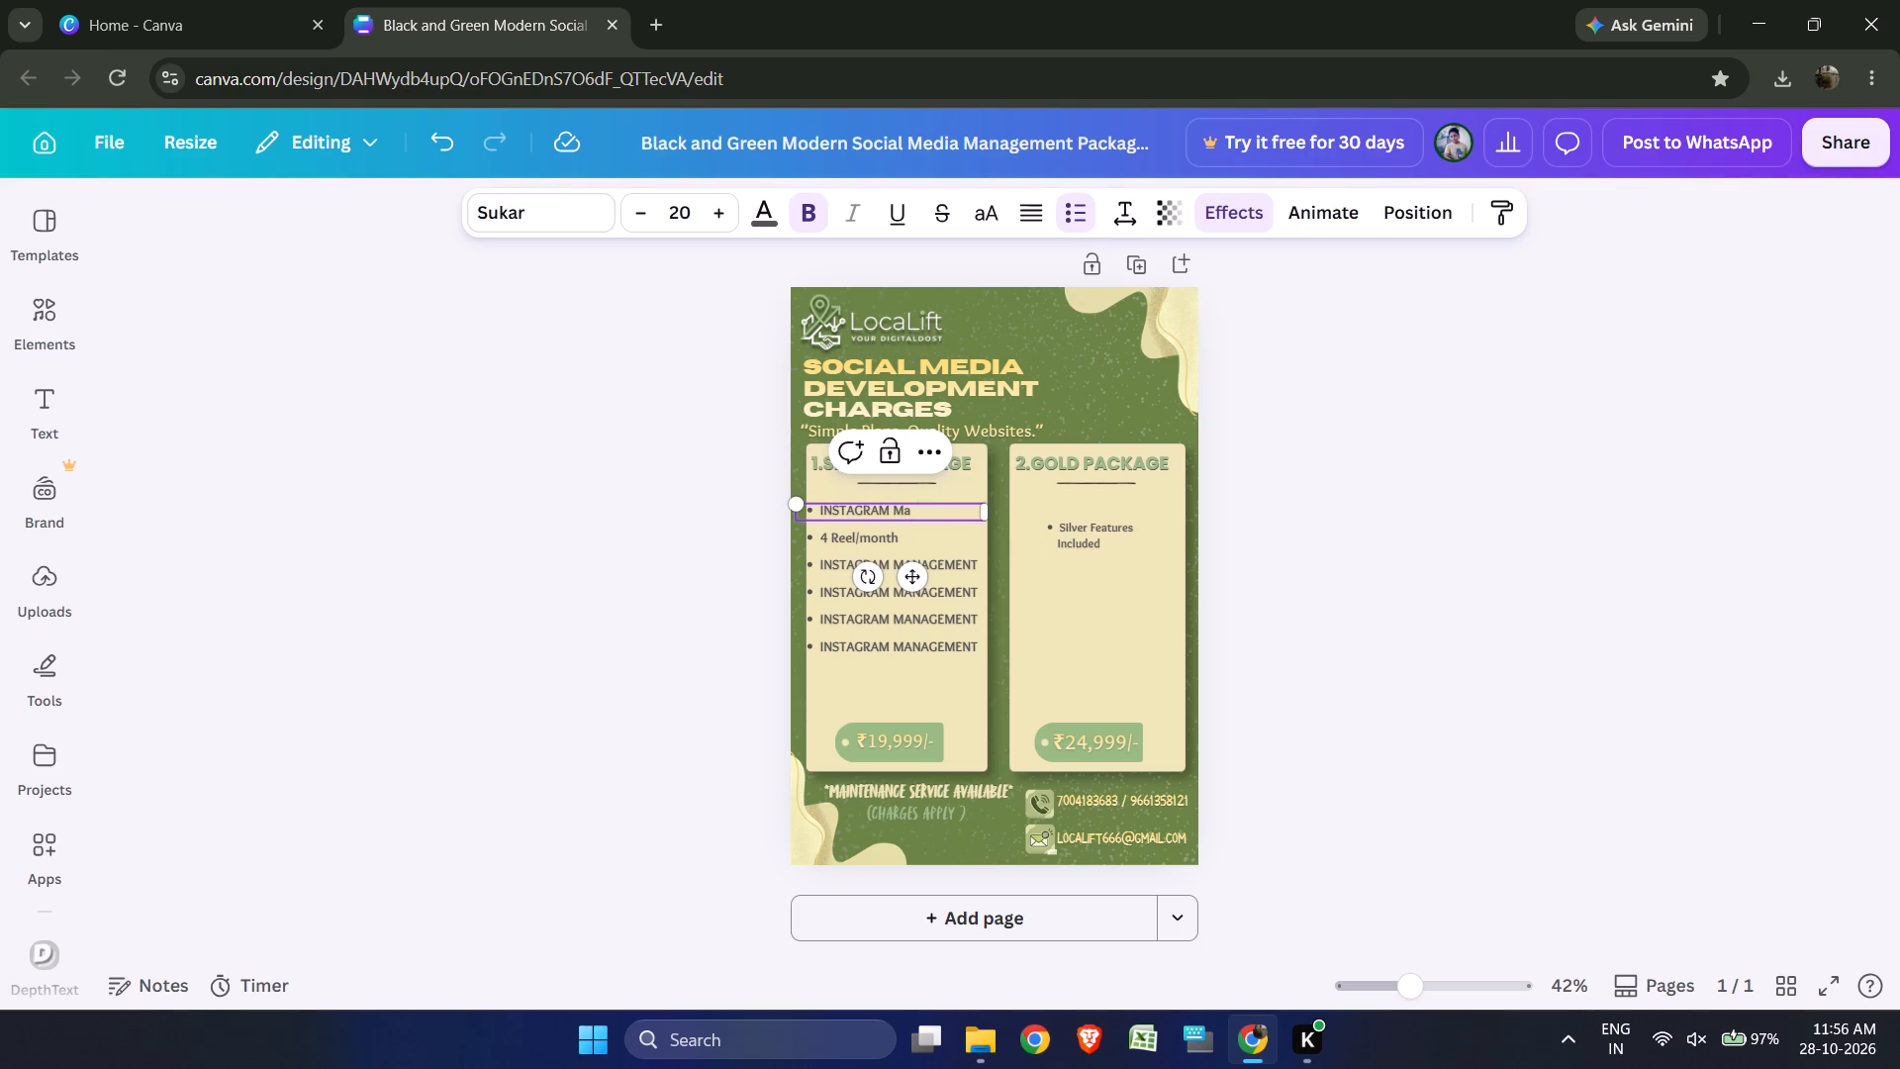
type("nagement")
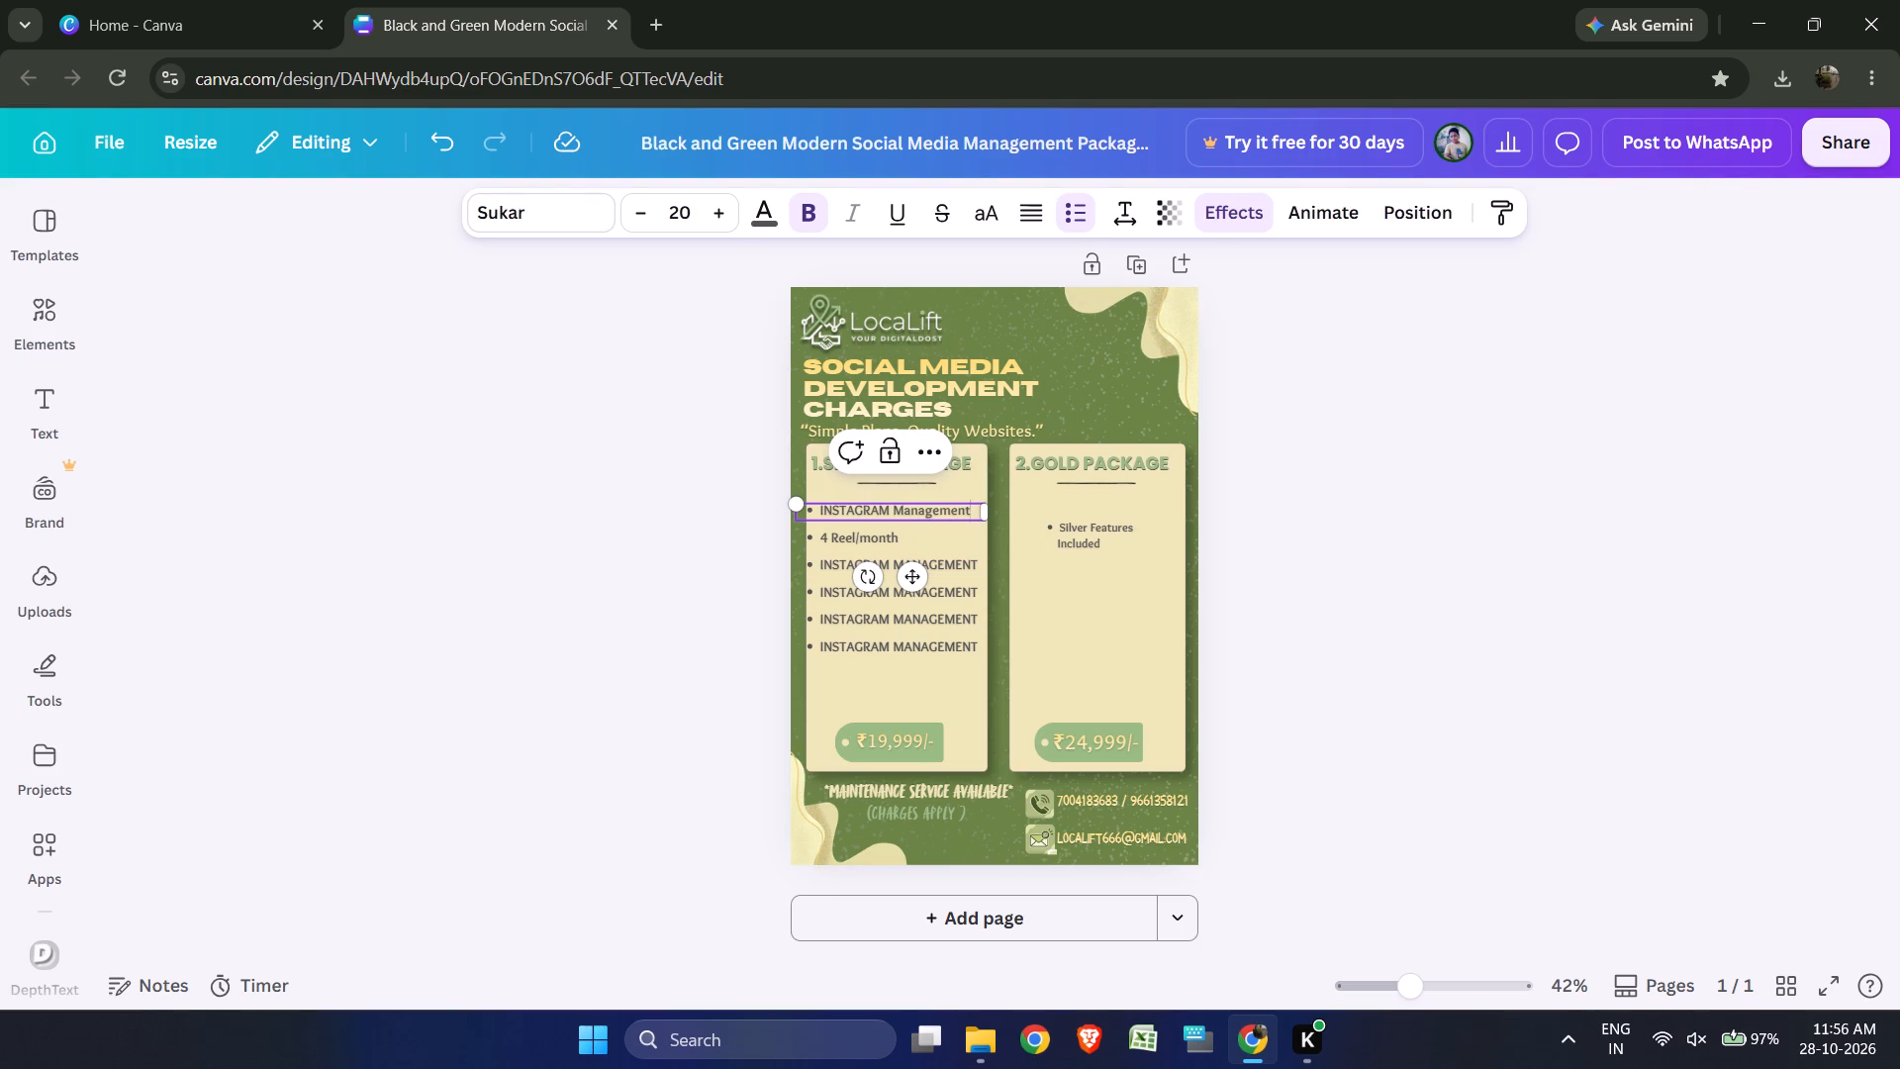
left_click(890, 508)
key("BackSpace")
key("BackSpace")
key("BackSpace")
key("BackSpace")
key("BackSpace")
key("BackSpace")
key("BackSpace")
key("BackSpace")
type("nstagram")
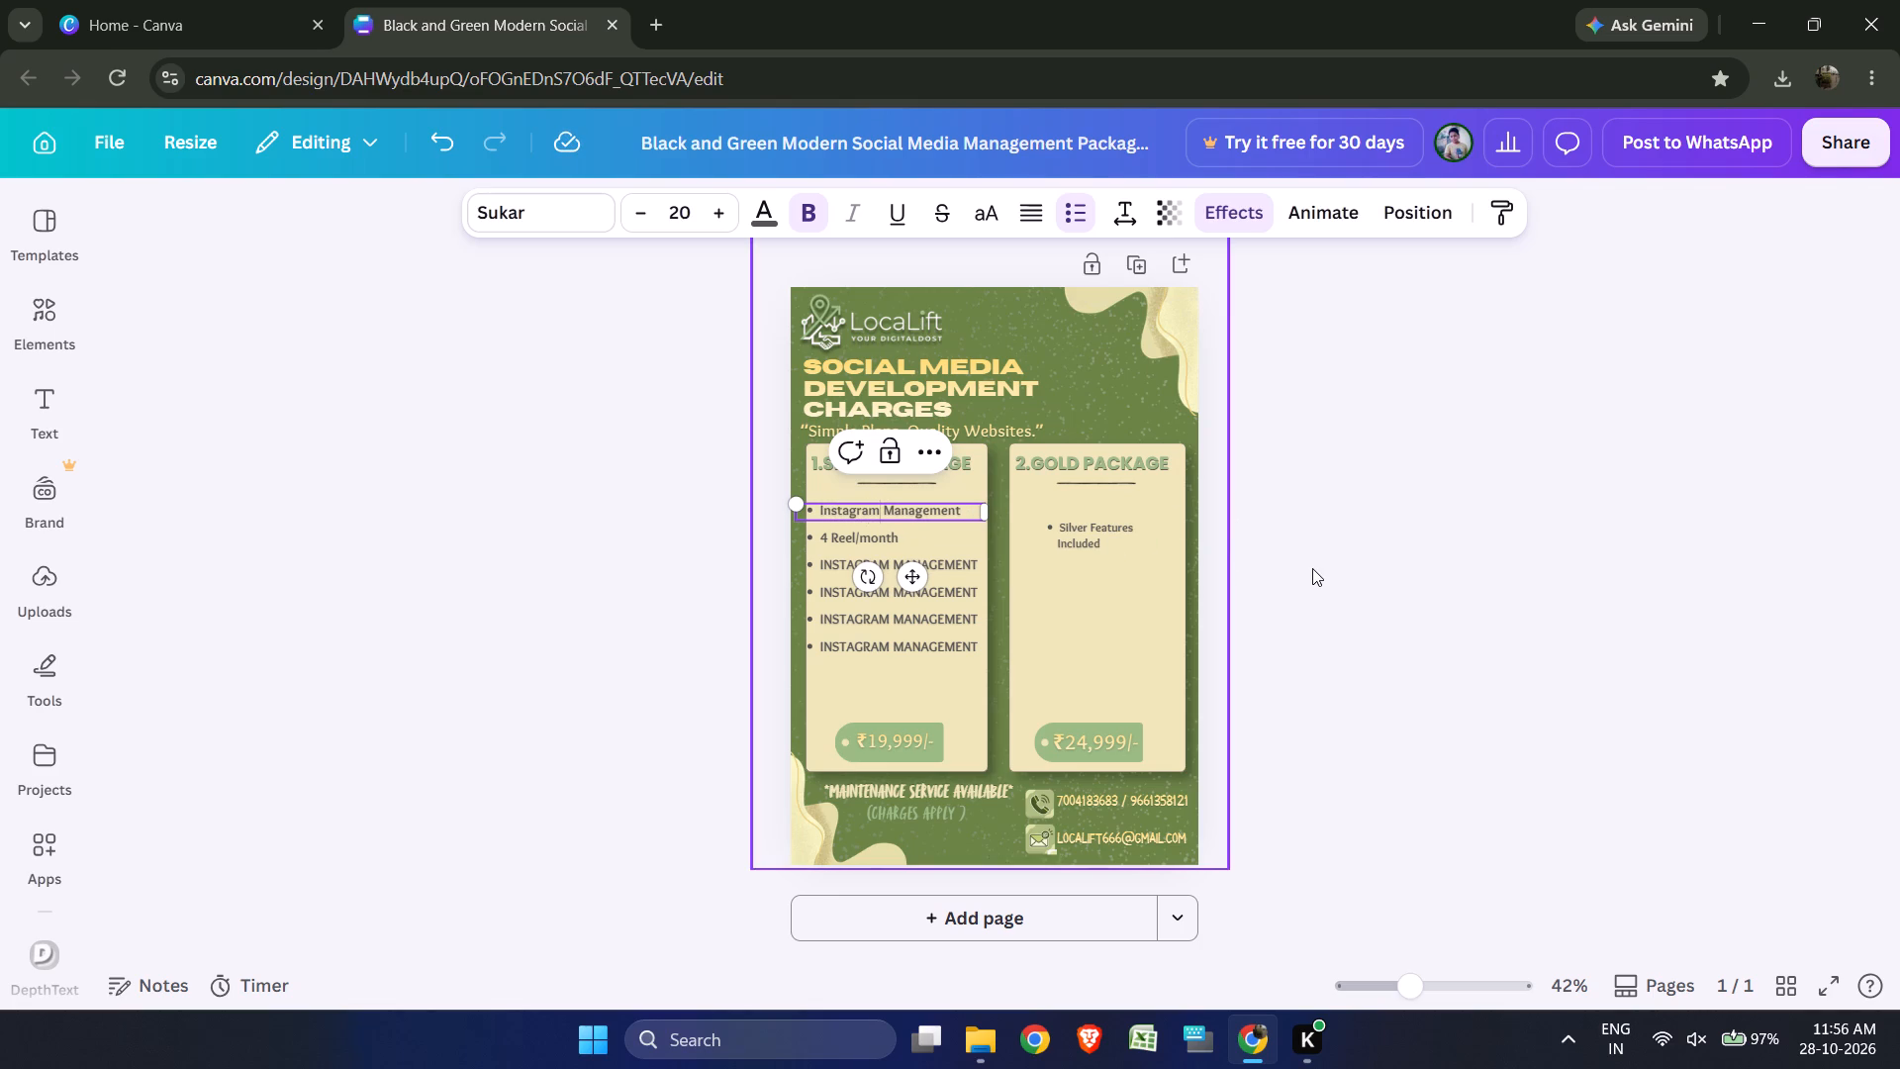
left_click(1312, 568)
Replace the third bullet in the Silver package list with "6 static post/month".
left_click(853, 534)
double_click(883, 564)
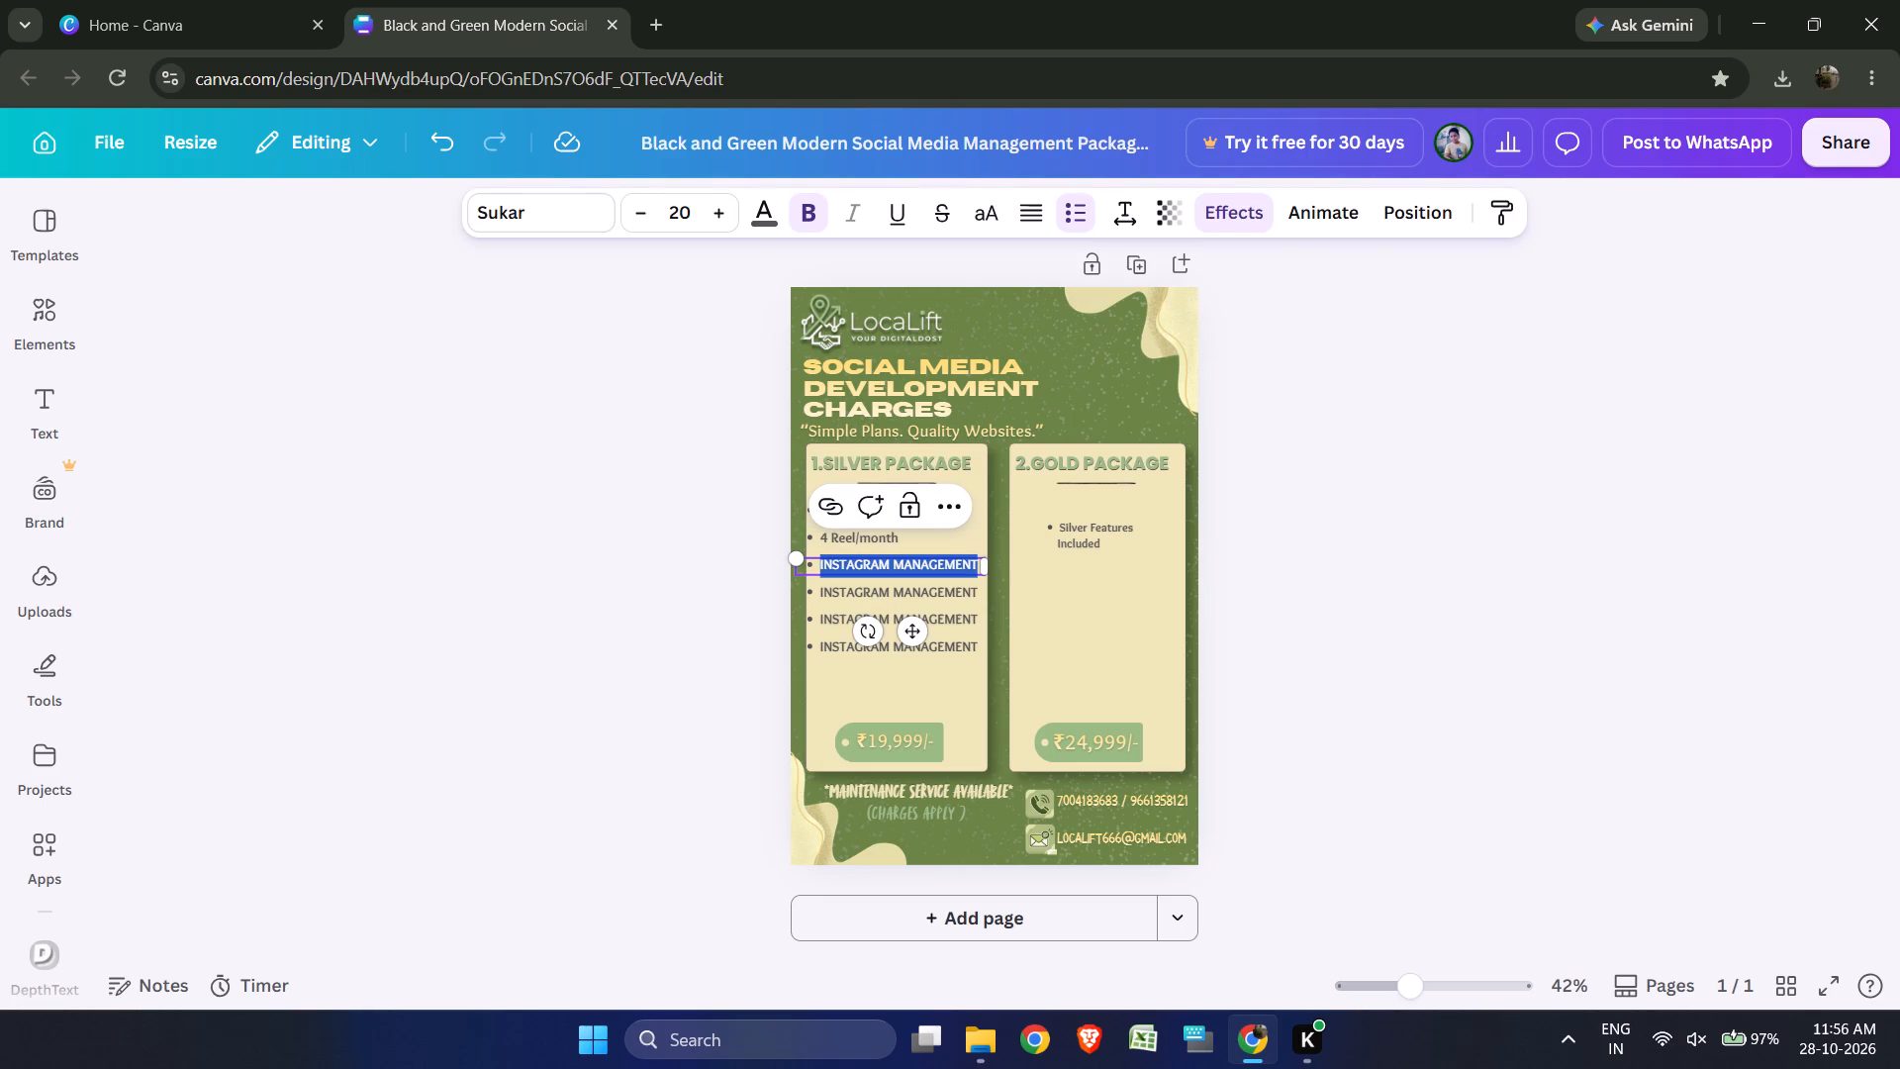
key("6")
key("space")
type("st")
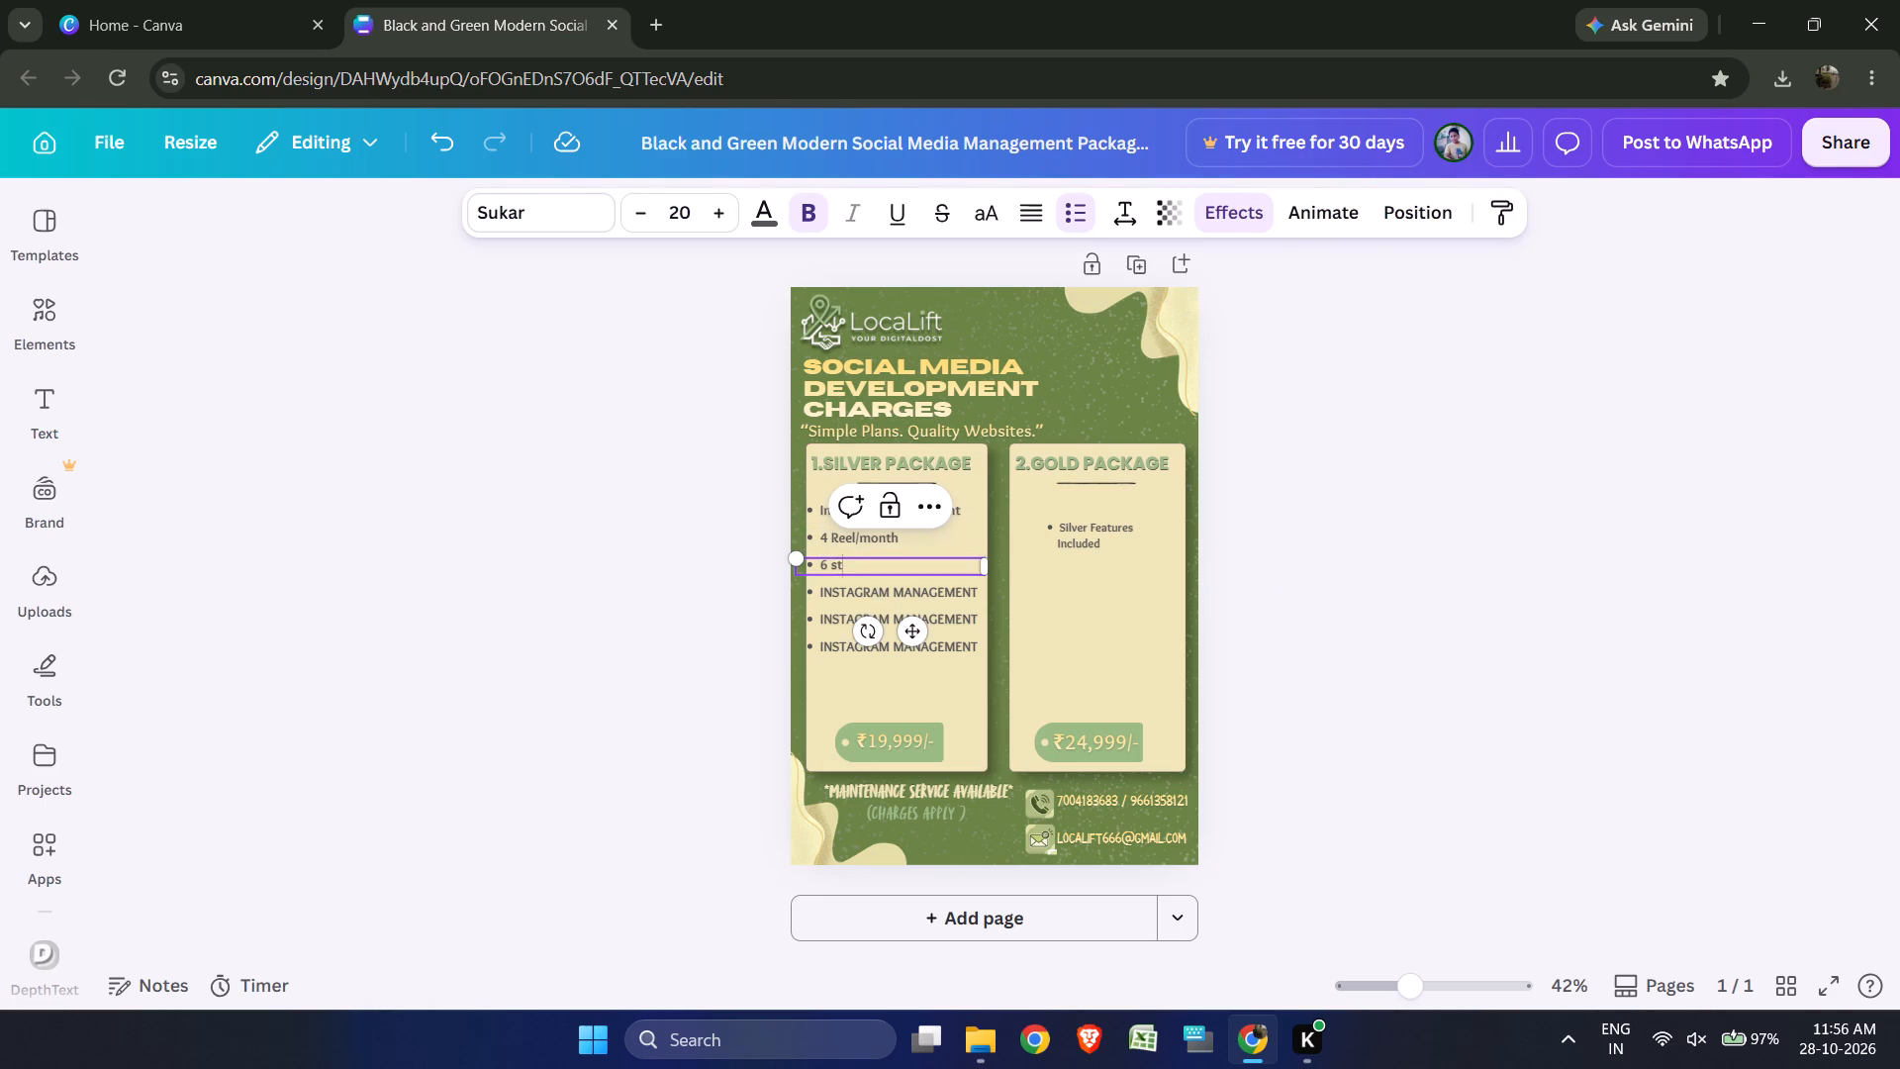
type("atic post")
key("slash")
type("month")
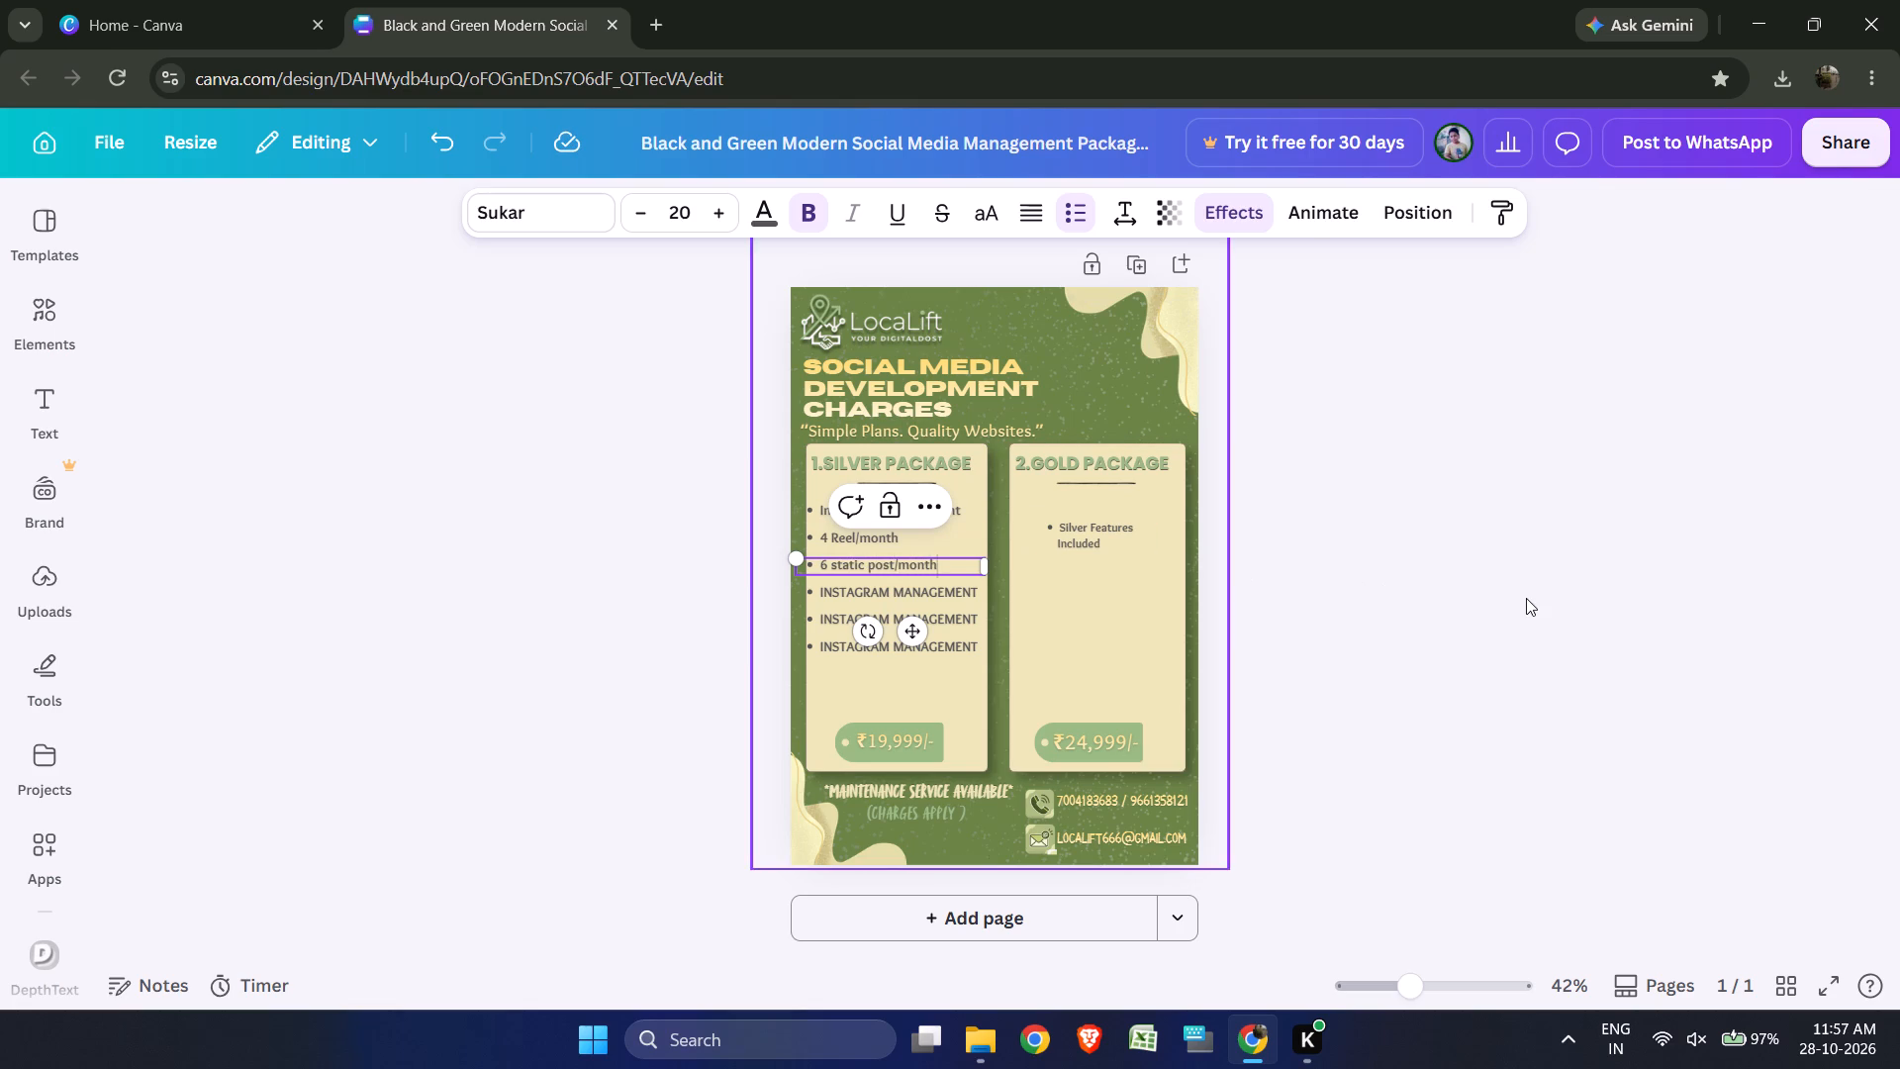
left_click(1526, 598)
Replace the fourth bullet in the Silver package list with "Trend Research".
double_click(890, 603)
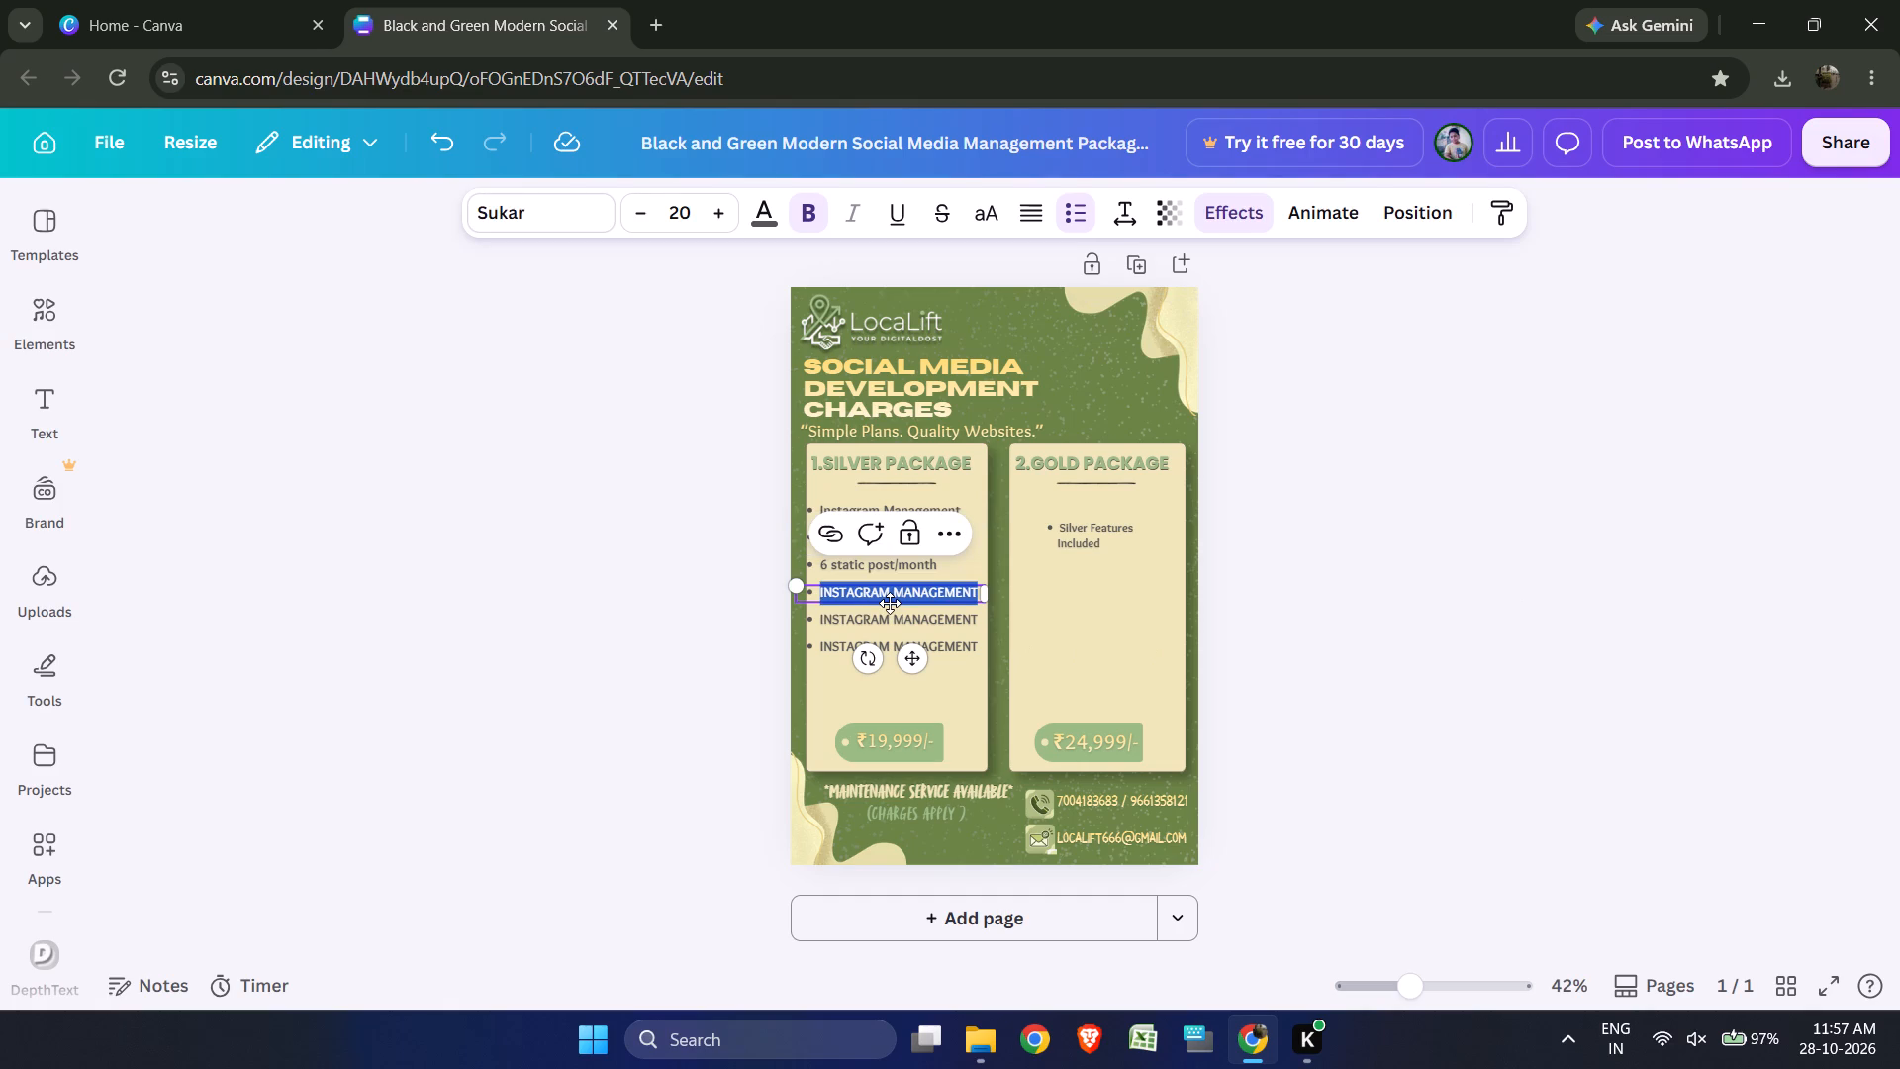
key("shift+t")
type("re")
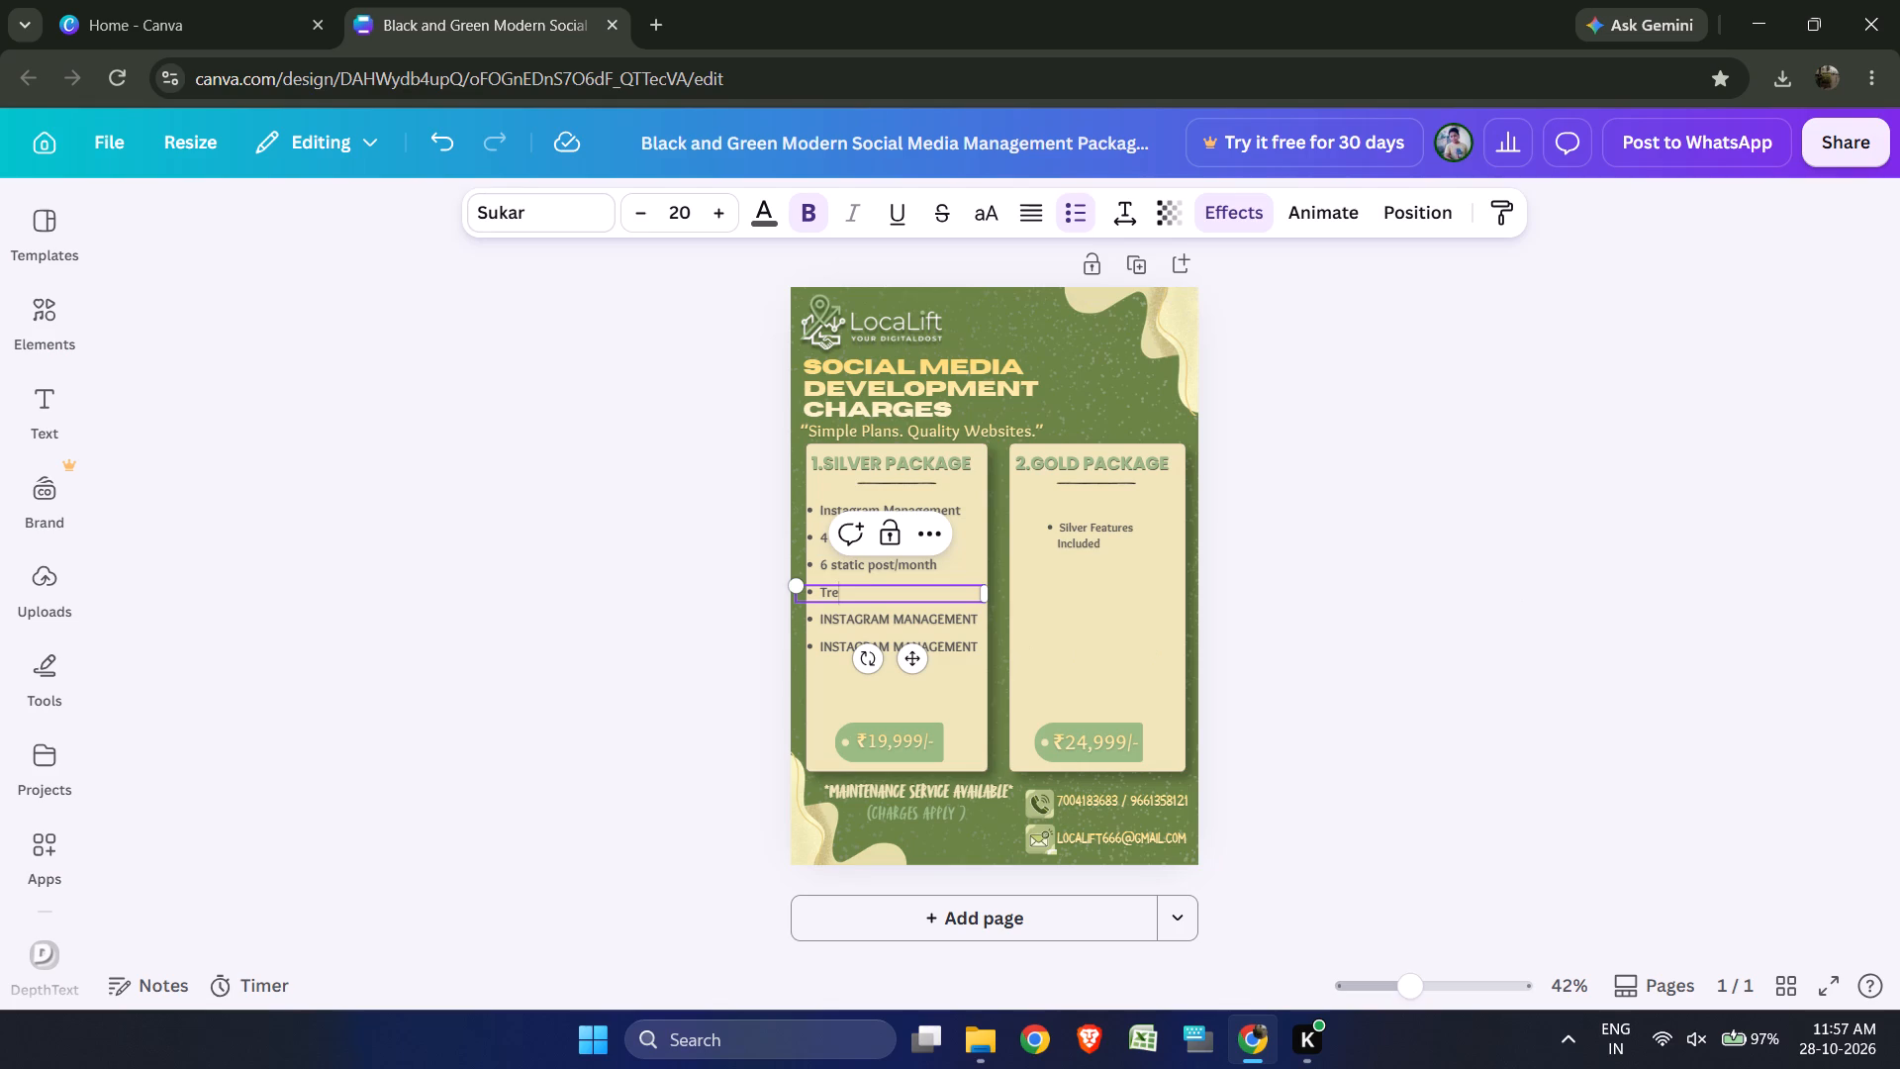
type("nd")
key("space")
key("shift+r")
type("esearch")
Replace the fifth bullet in the Silver package list with "Complete id analysis".
double_click(927, 630)
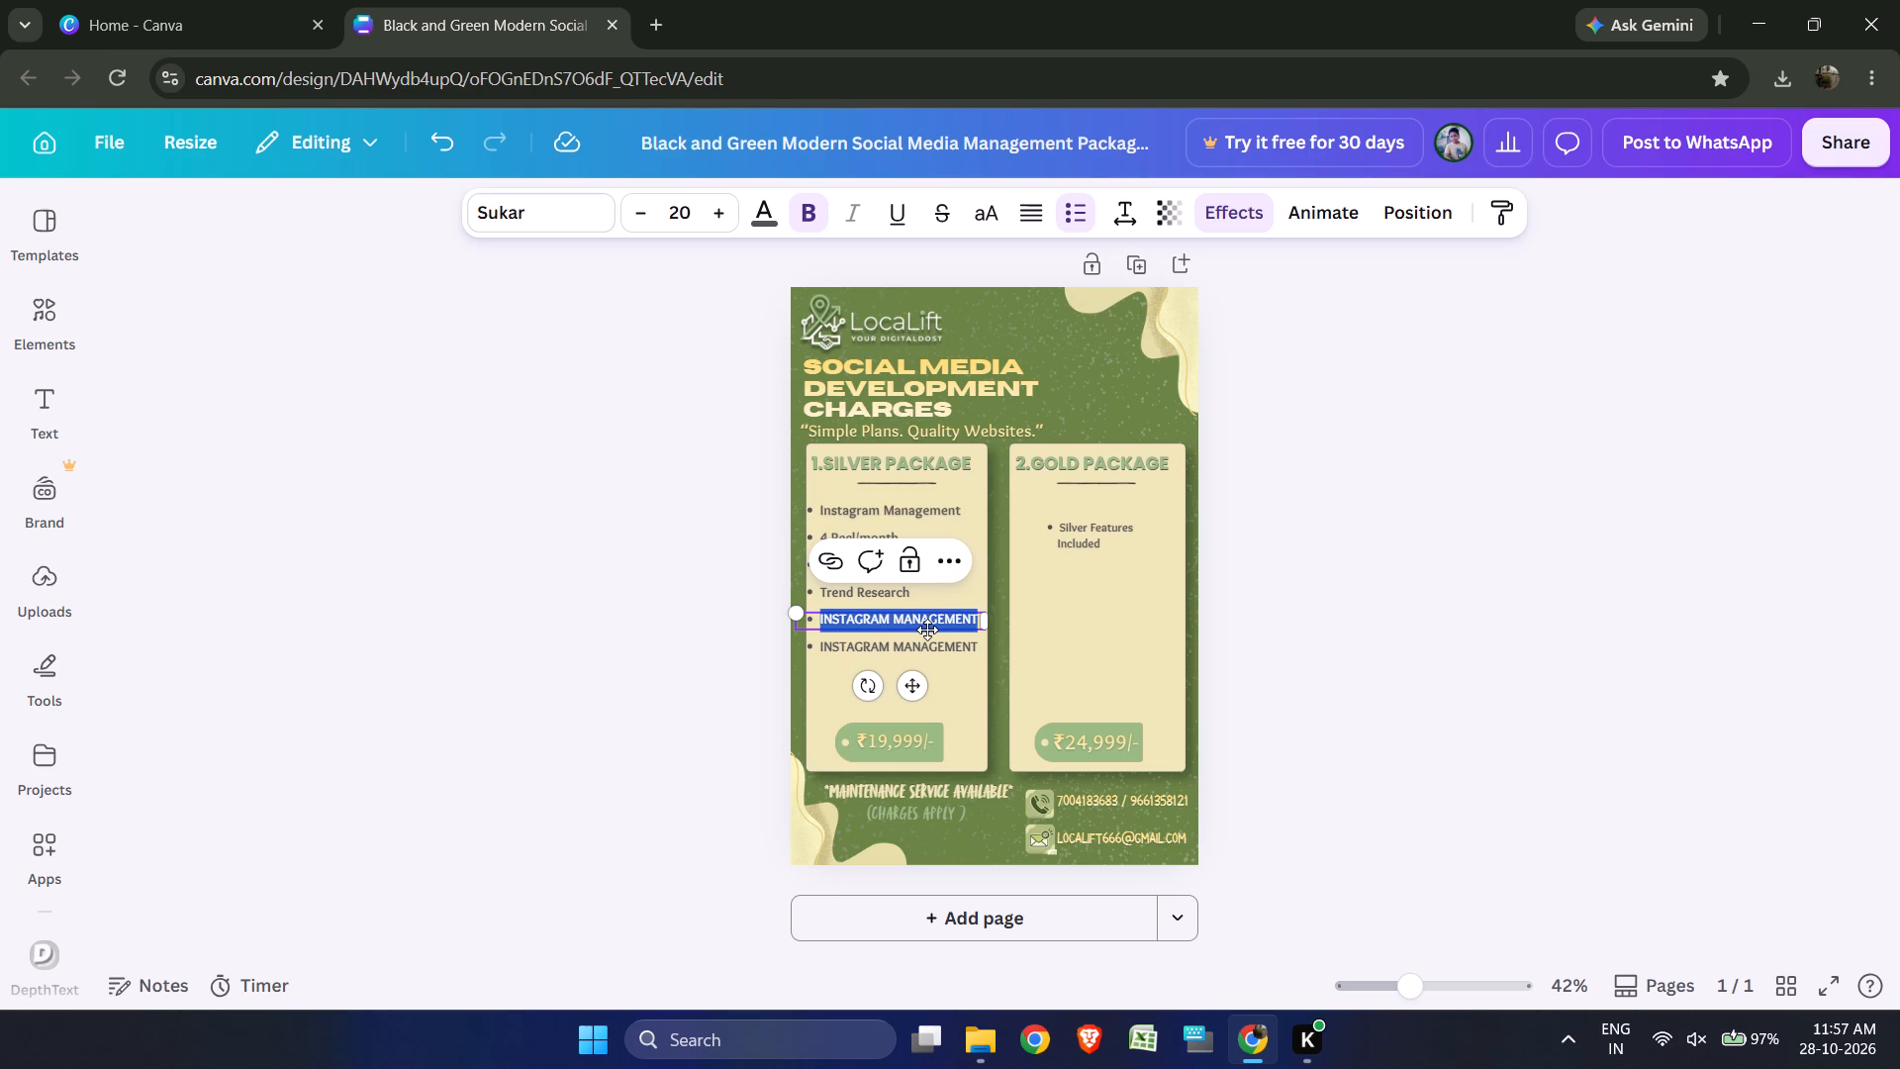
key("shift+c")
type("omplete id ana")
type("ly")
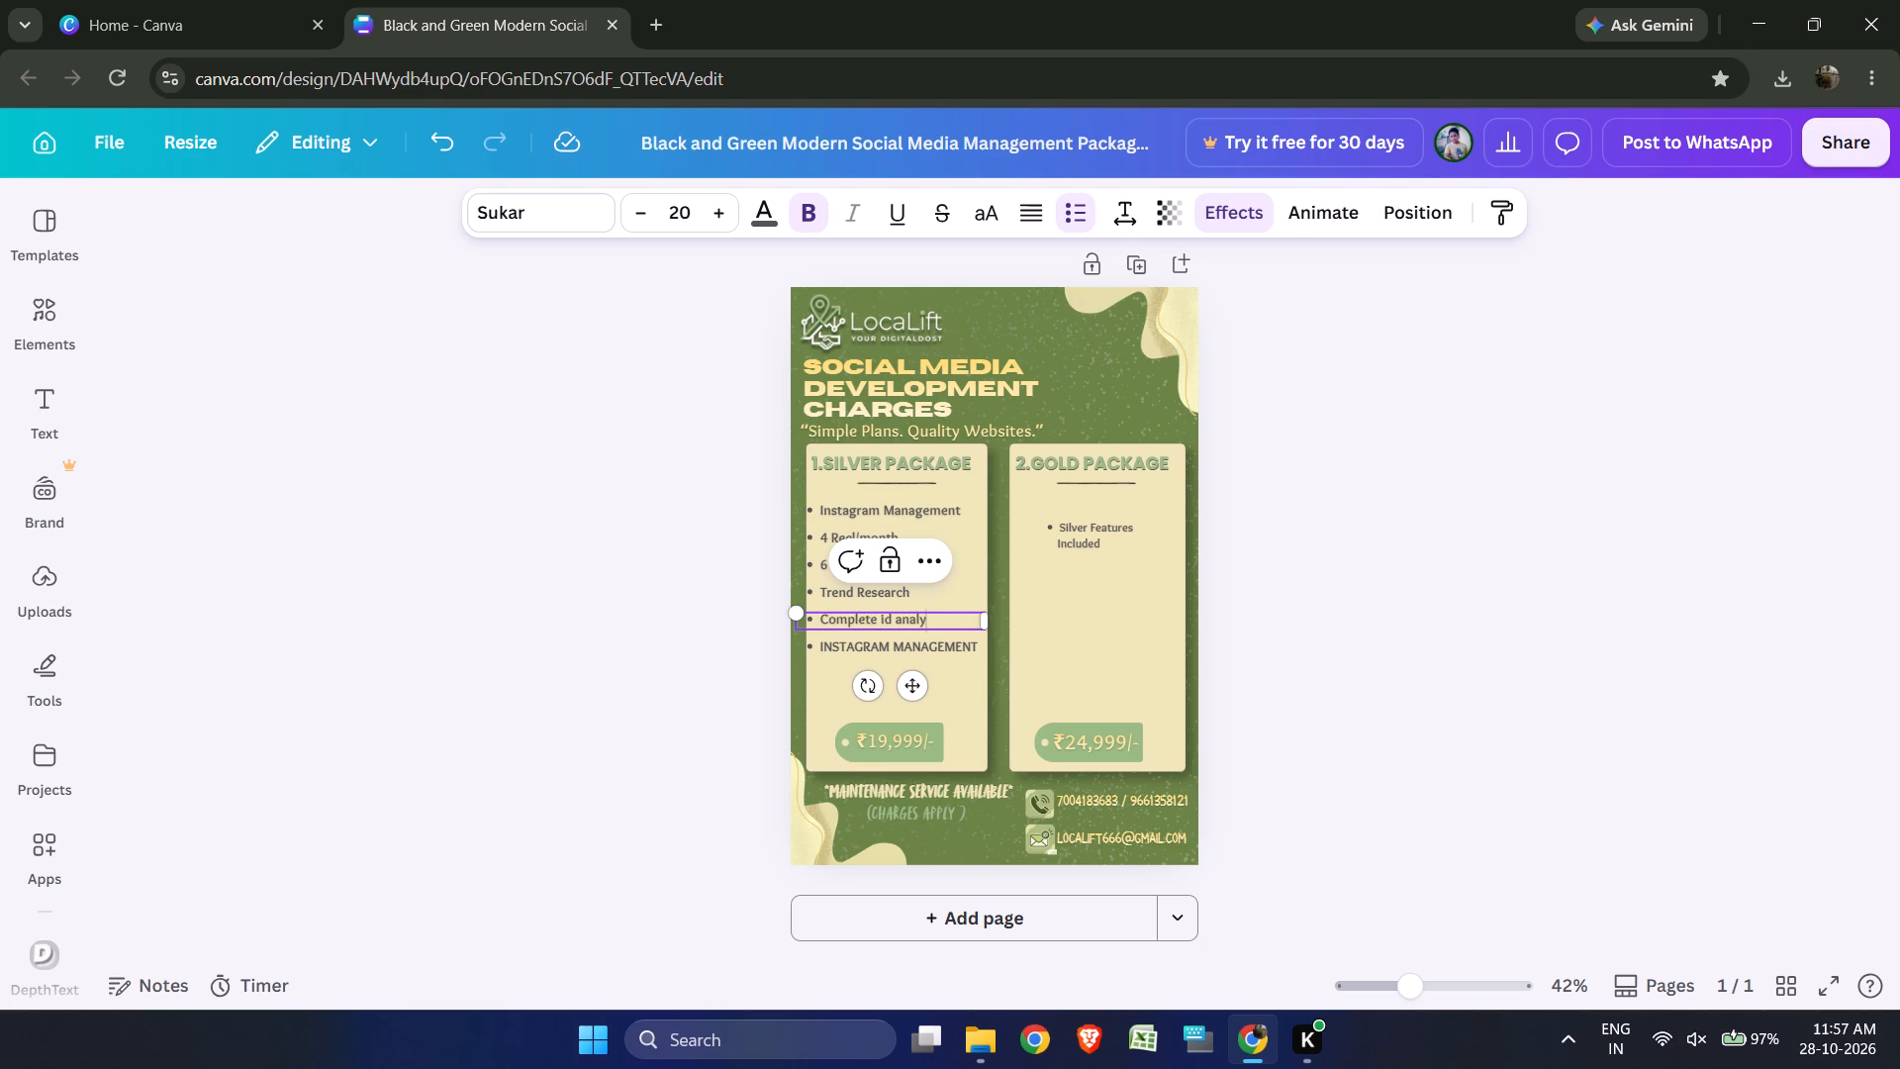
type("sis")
Replace the last bullet in the Silver package list with "ID makeover".
double_click(936, 652)
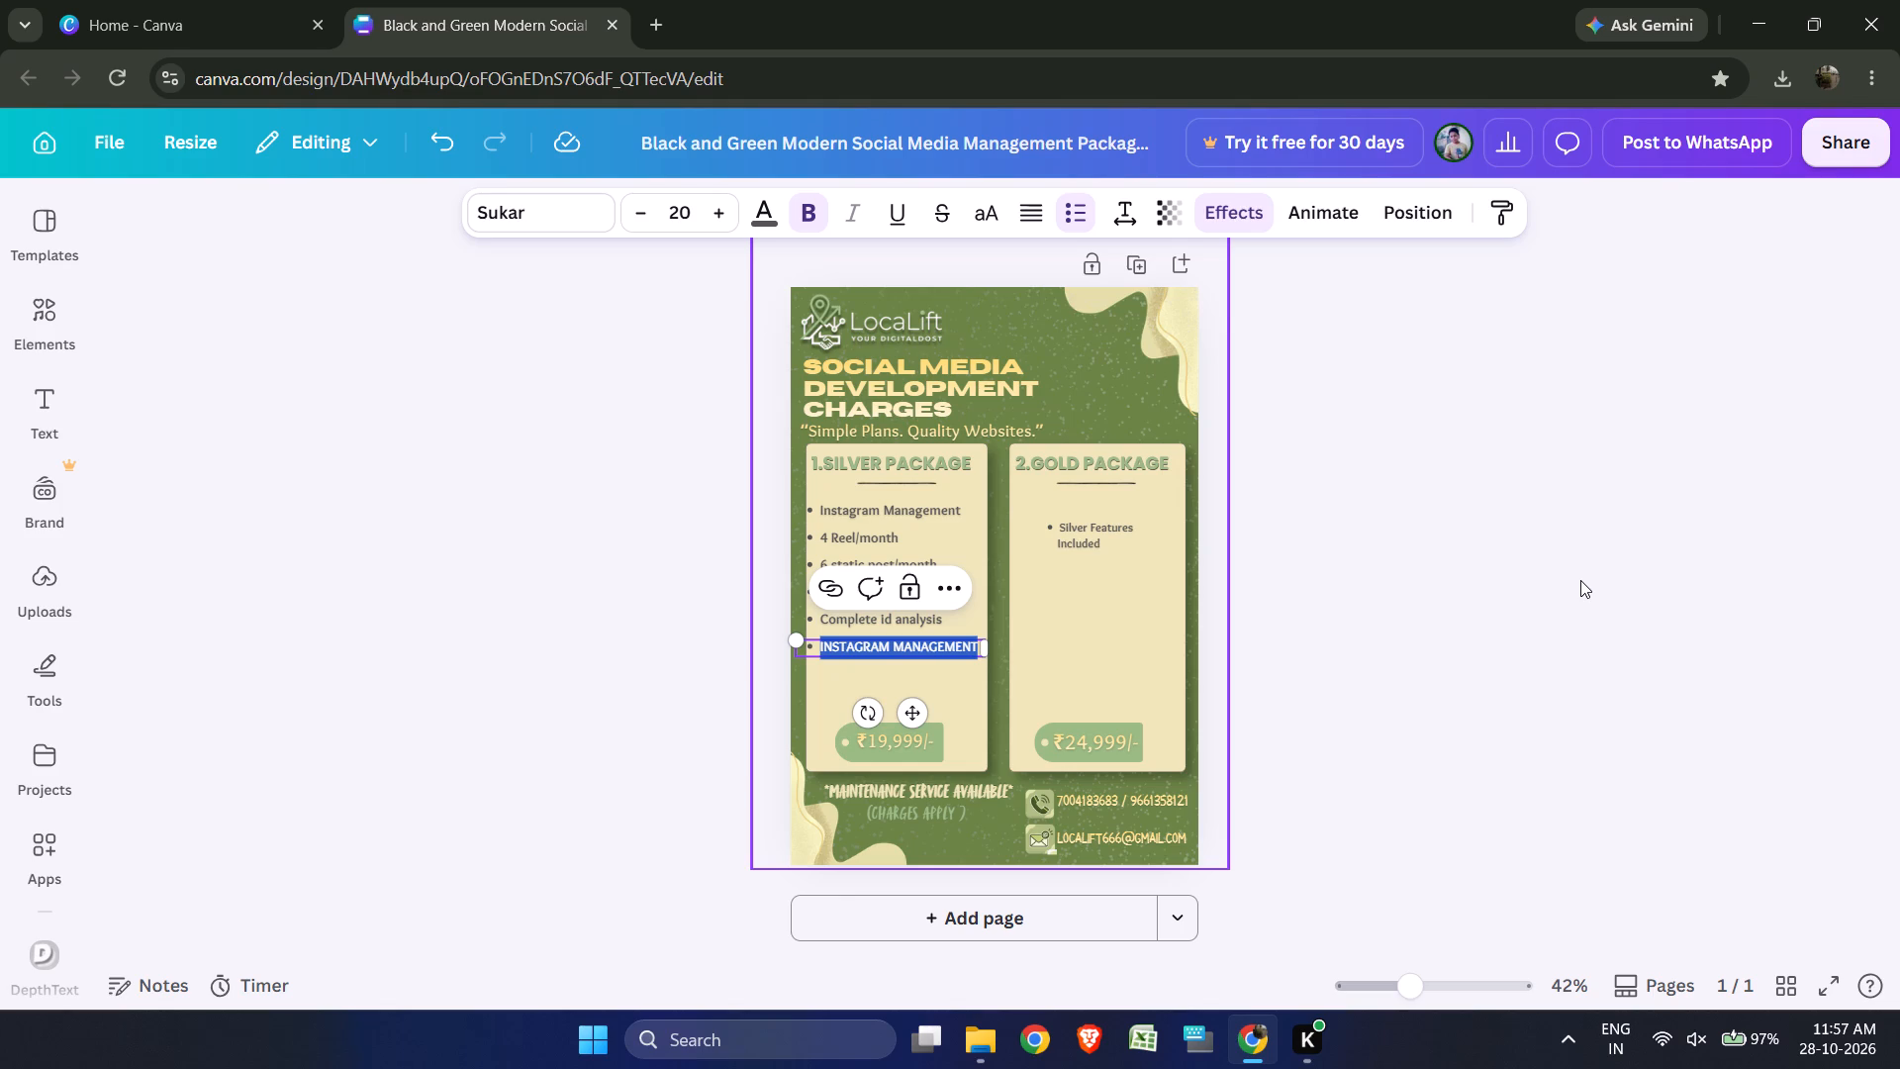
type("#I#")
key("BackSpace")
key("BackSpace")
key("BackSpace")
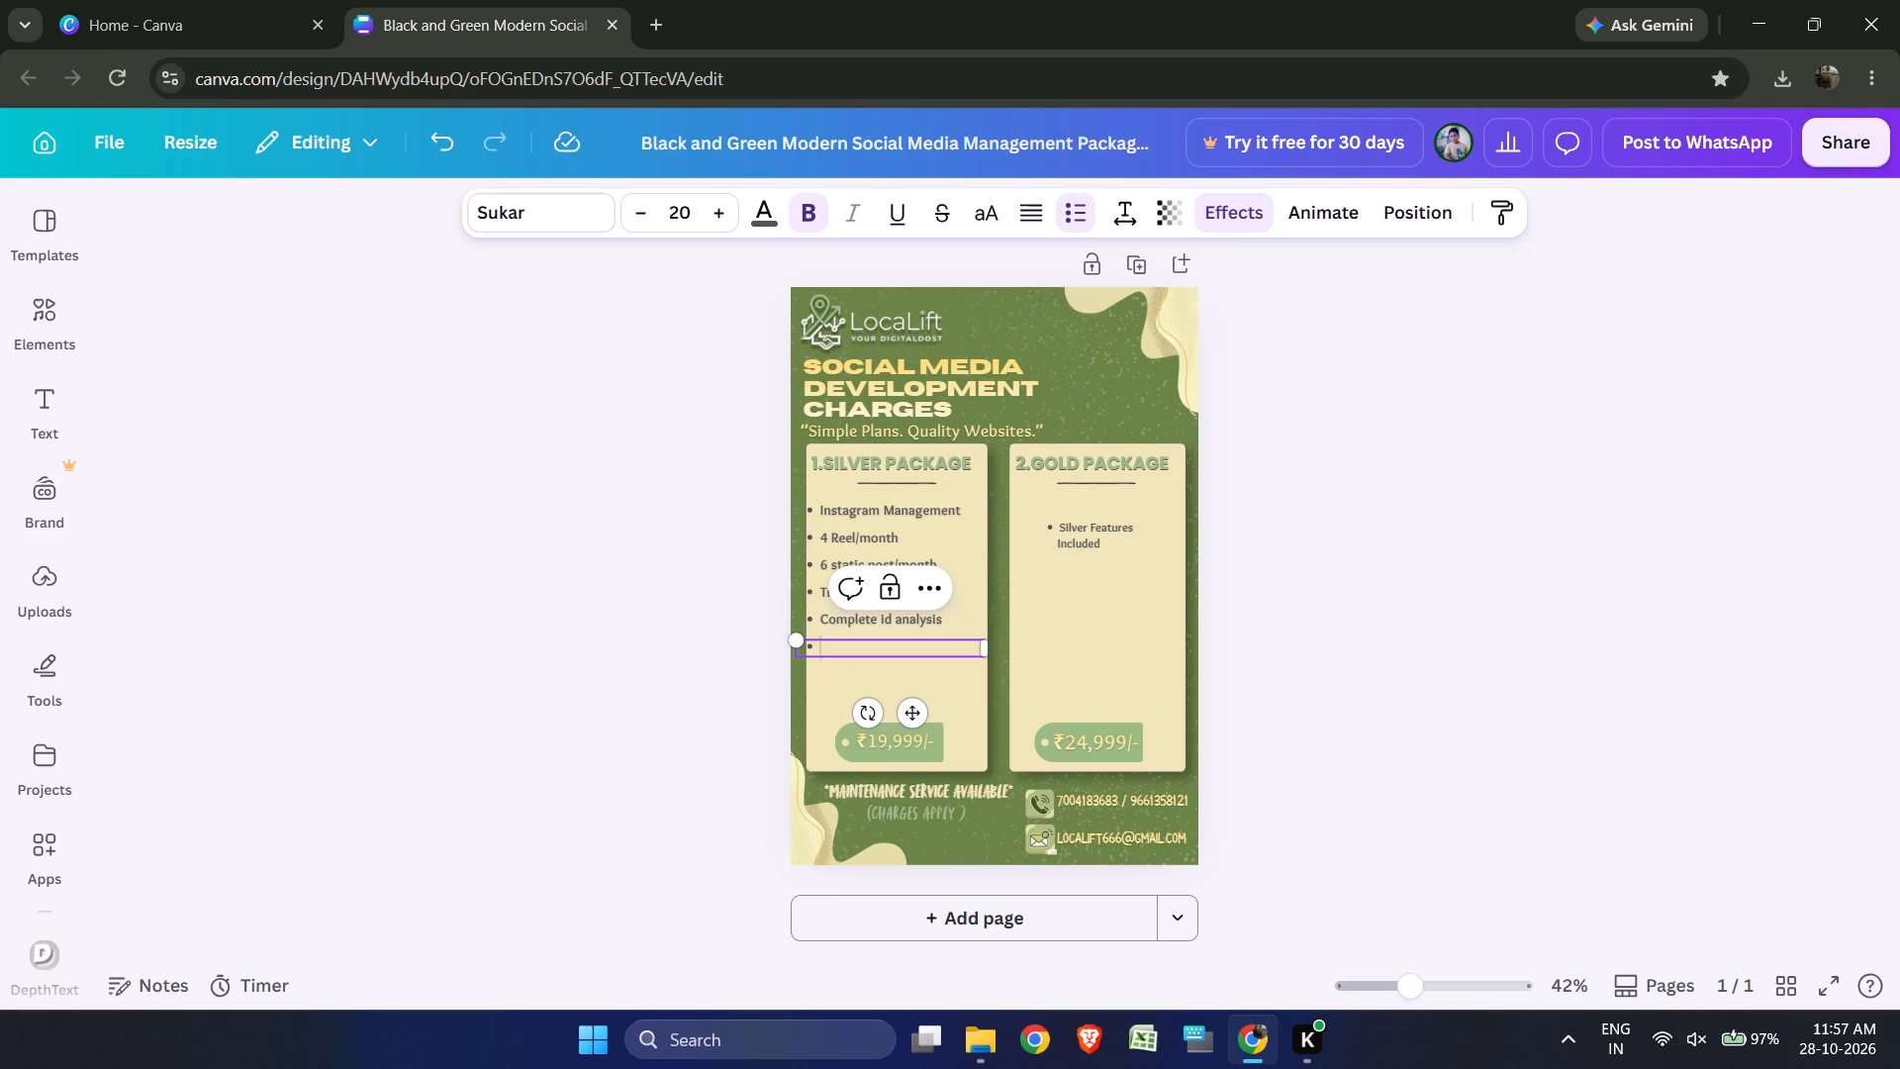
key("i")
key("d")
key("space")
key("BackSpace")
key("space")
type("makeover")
left_click(1617, 613)
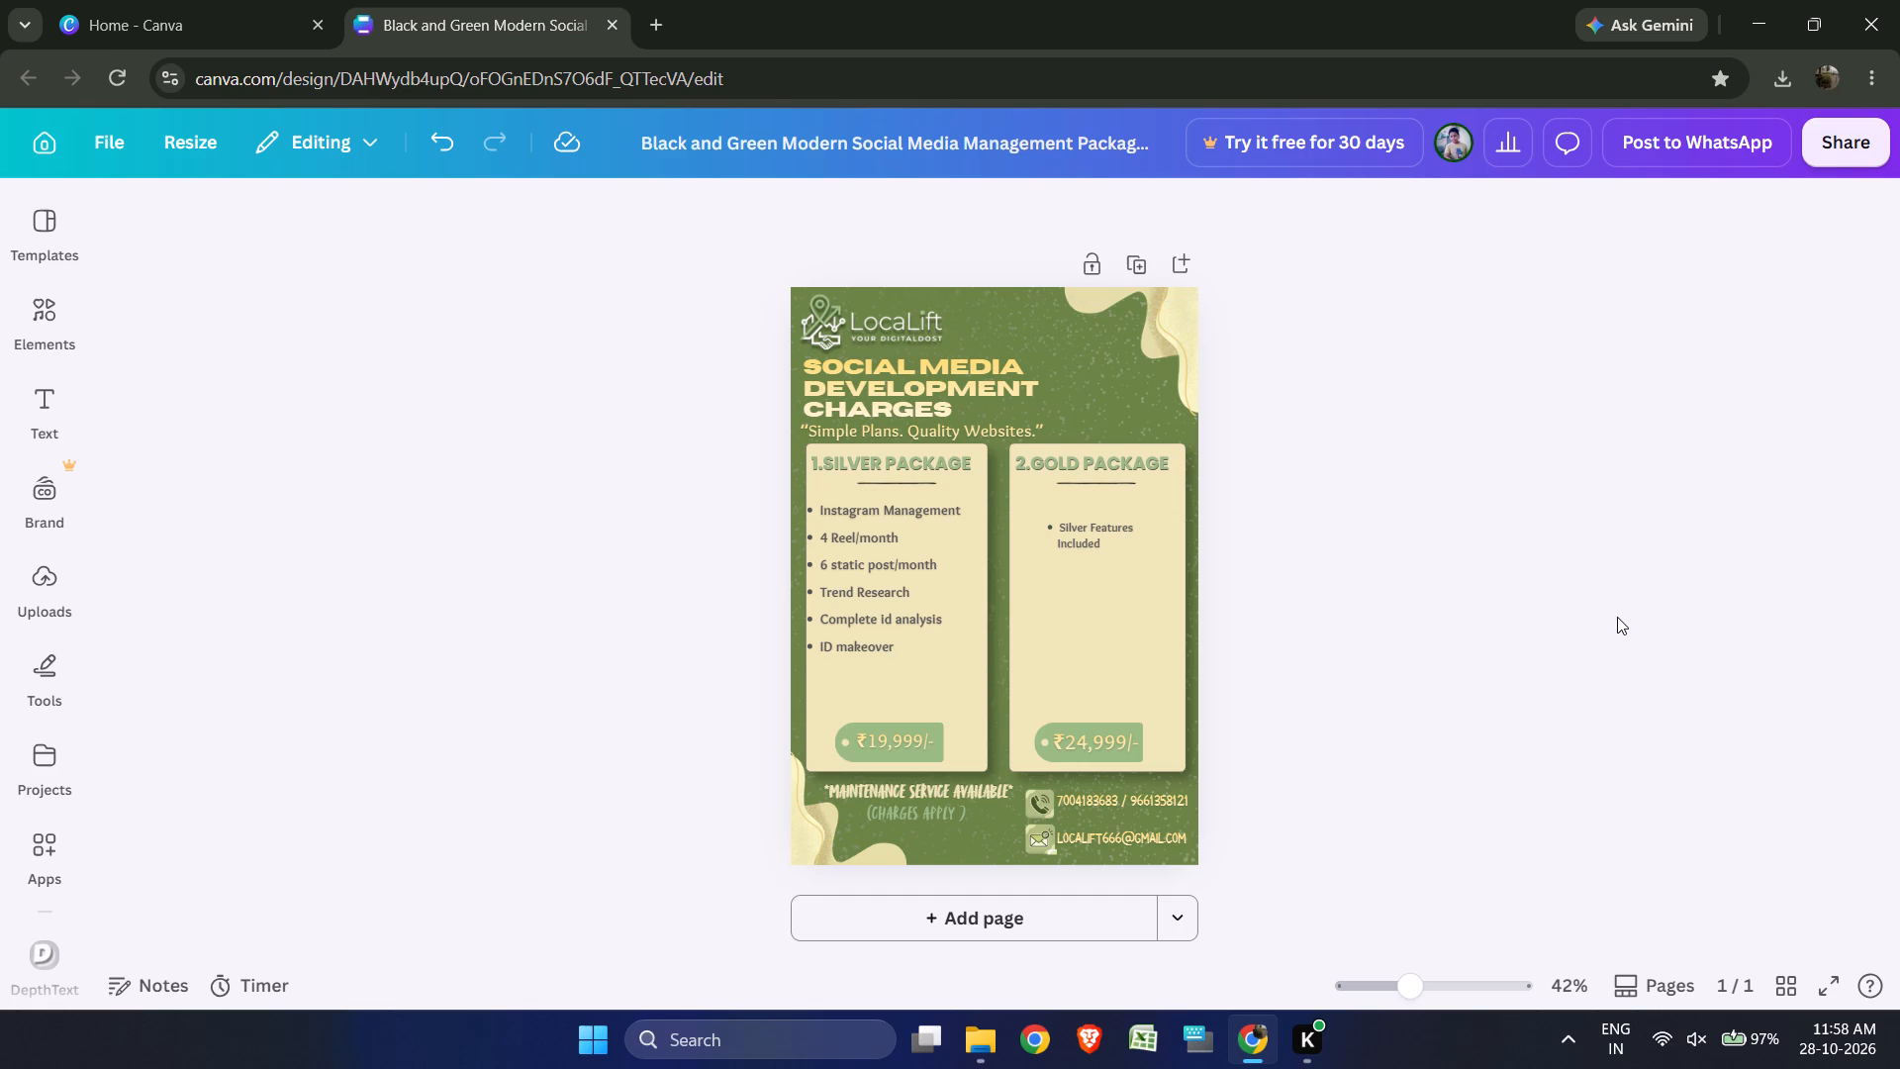
Nudge the "Instagram Management" bullet slightly right, inward from the Silver card's left edge.
left_click(928, 677)
left_click(897, 511)
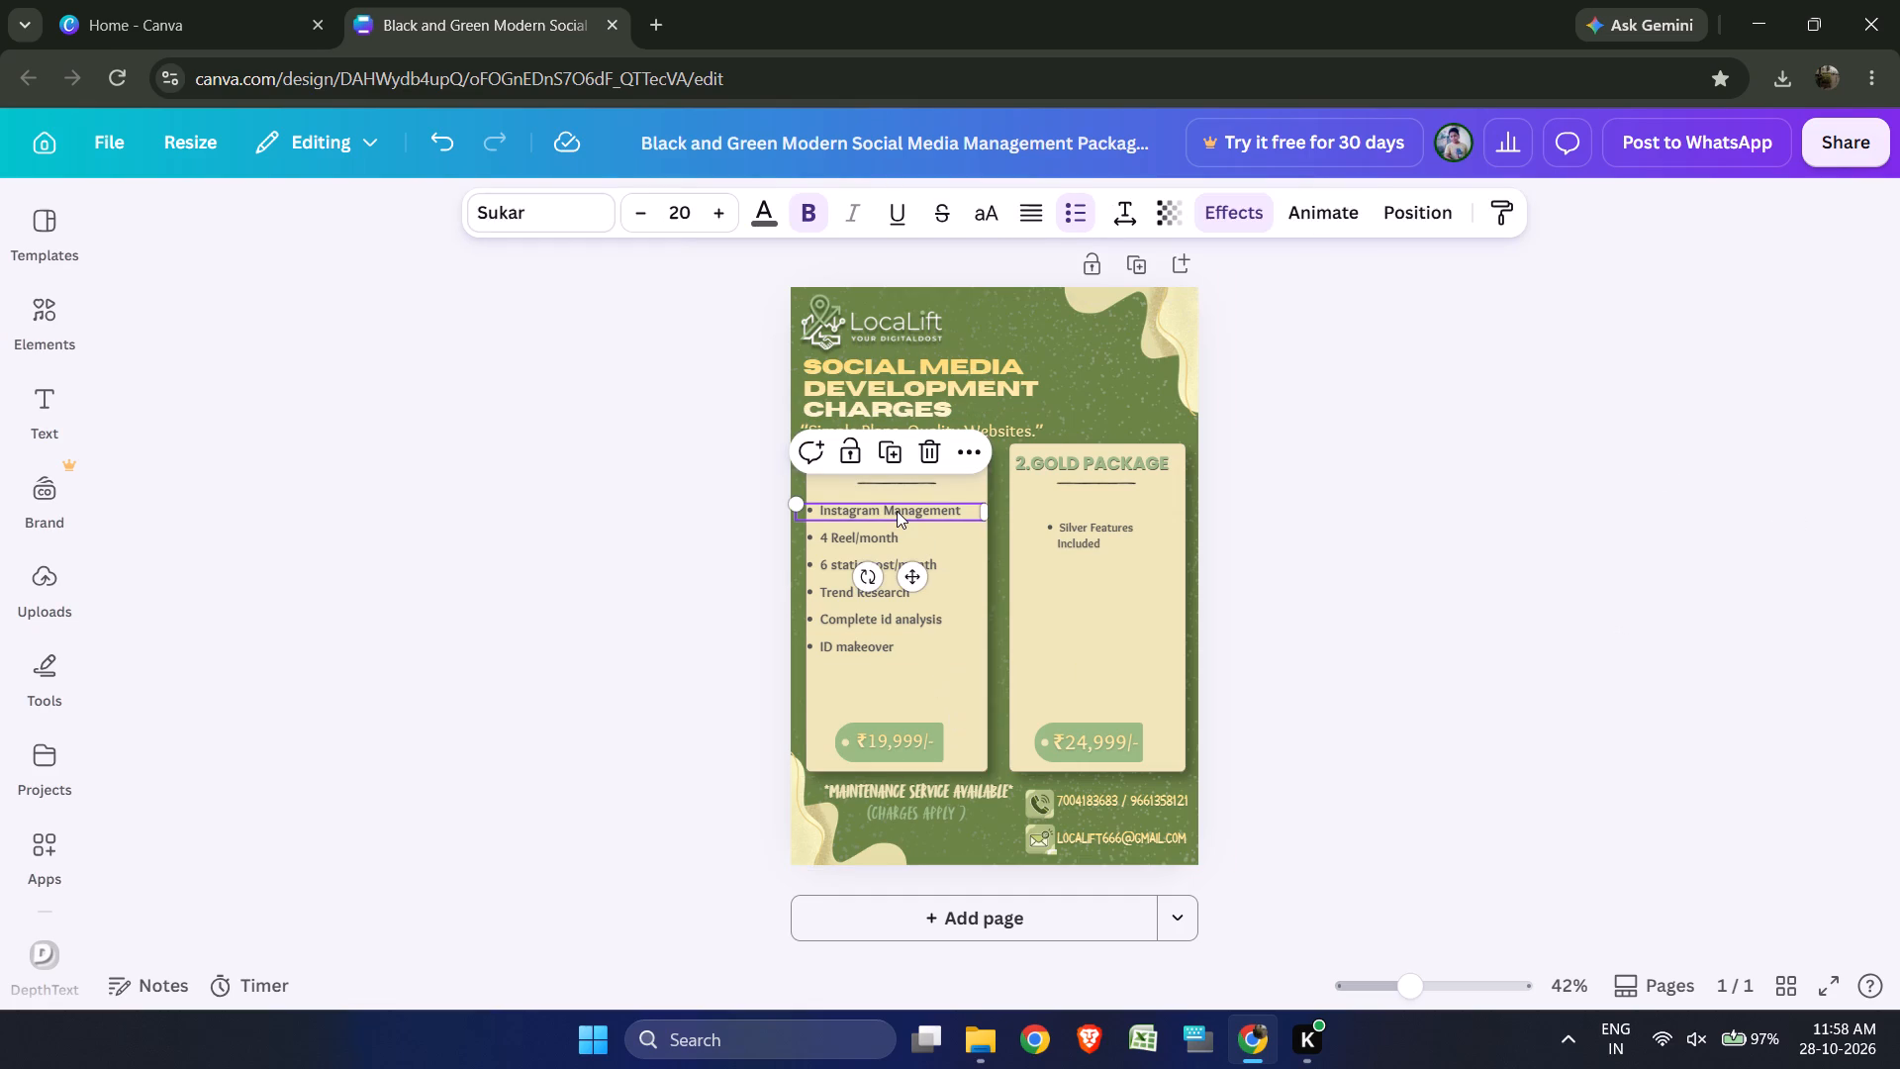
key("Right")
key("Right")
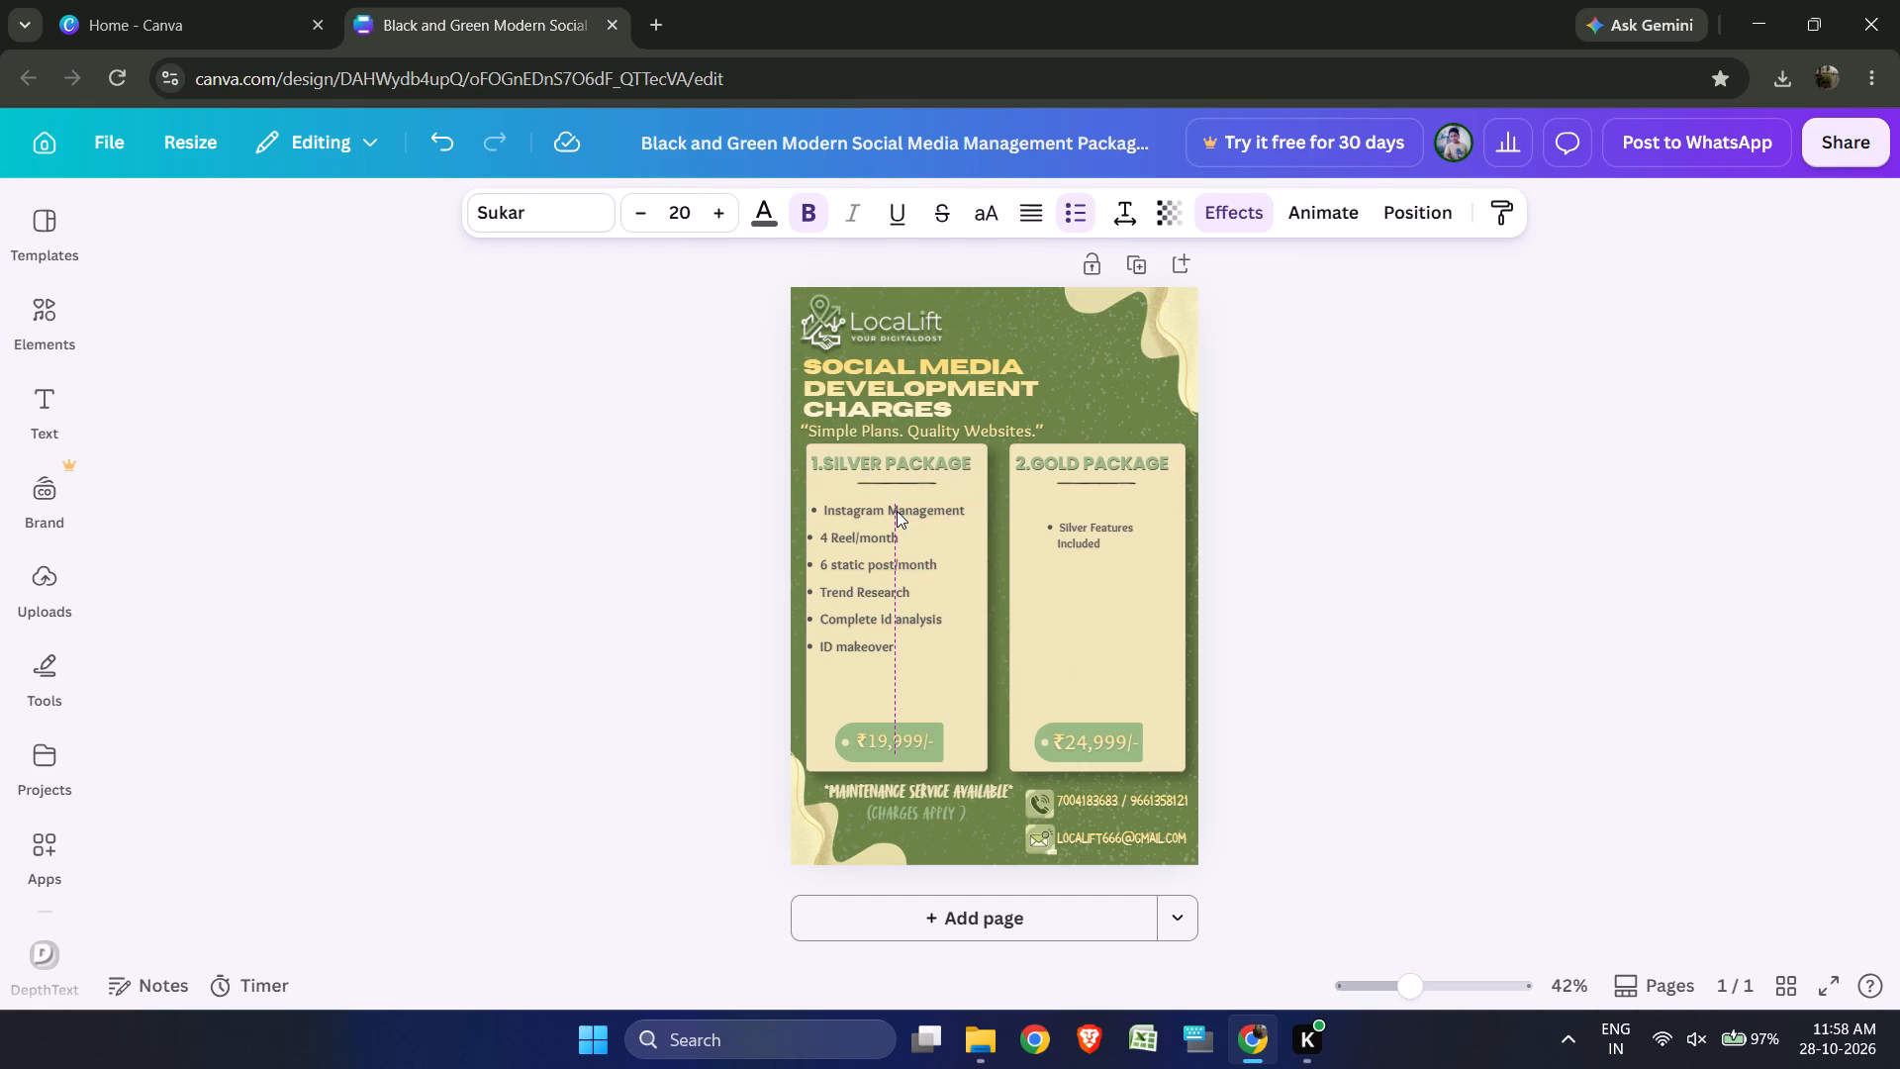
Shift the "4 Reel/month" bullet slightly right, inward from the Silver card's left edge, keeping its height.
left_click(850, 531)
key("Right")
key("Right")
key("Right")
key("Right")
key("Left")
key("Left")
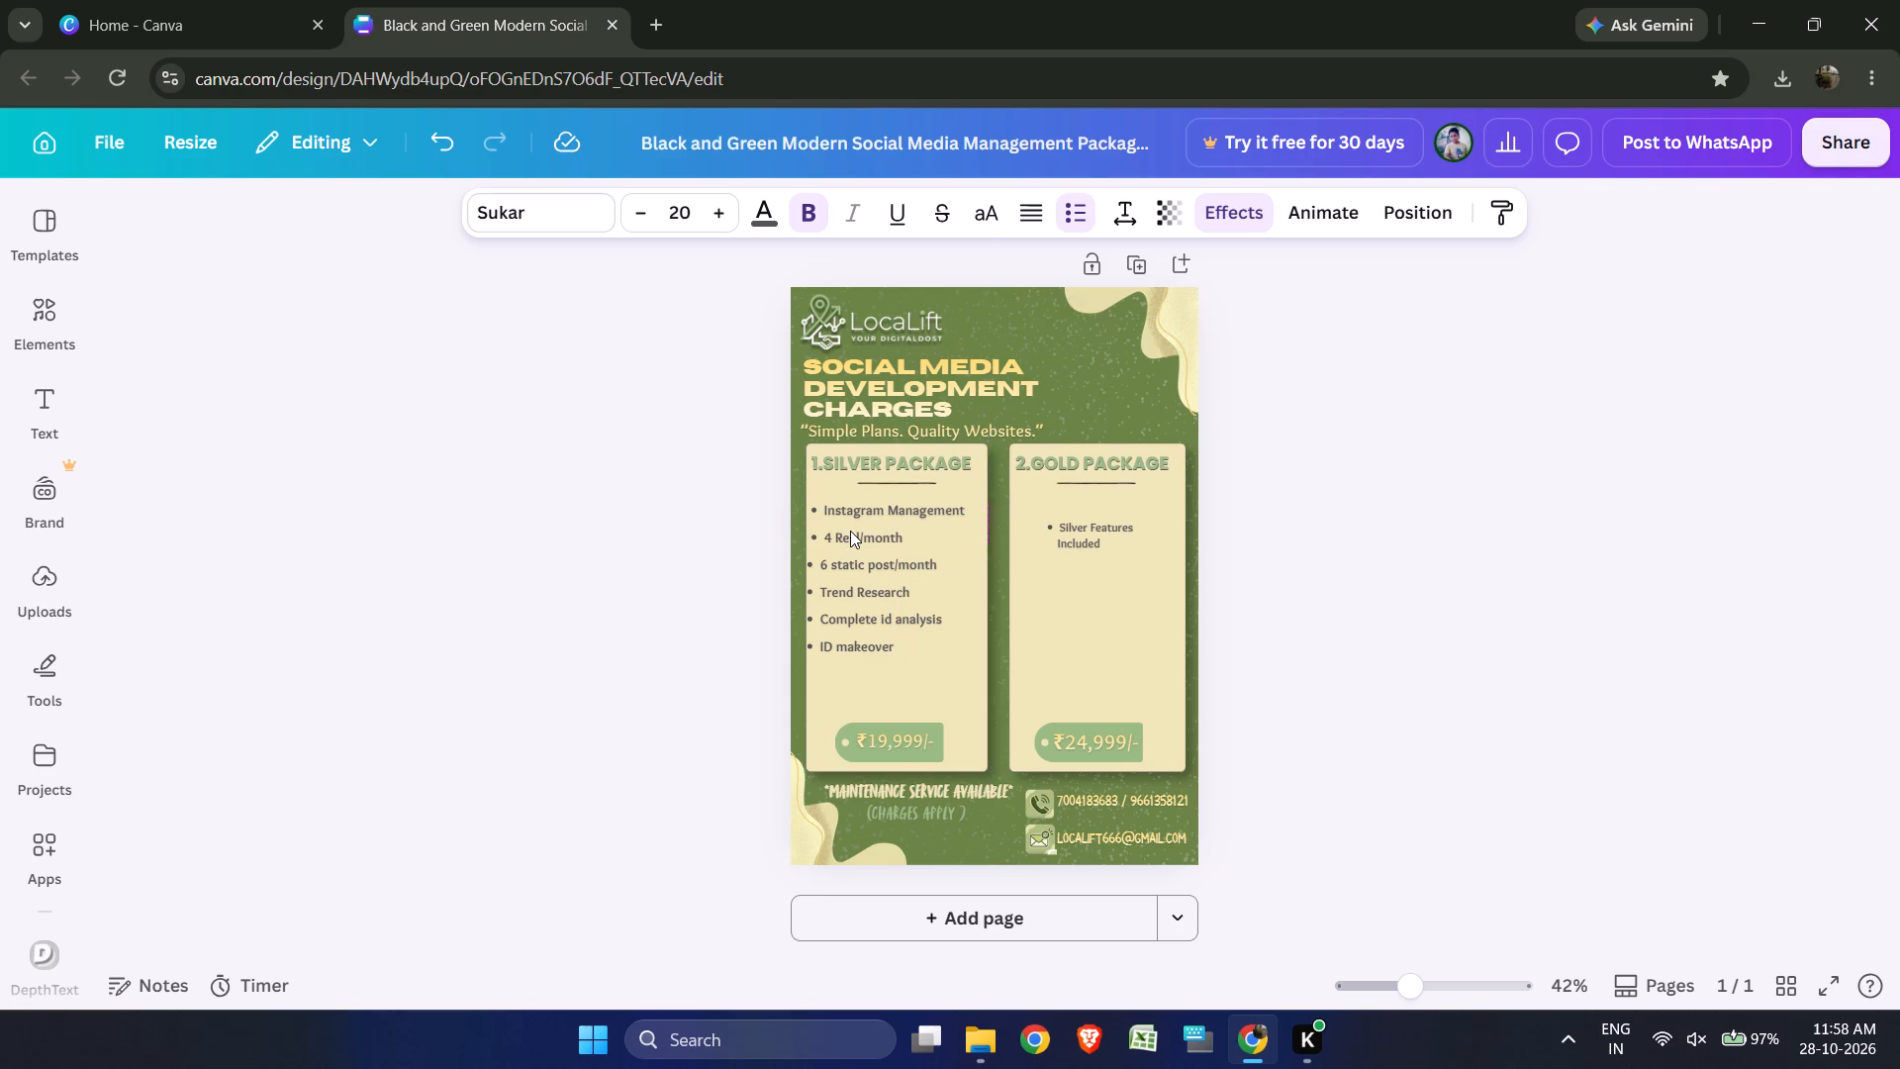
key("Right")
key("Left")
key("Right")
key("Right")
key("Left")
key("Down")
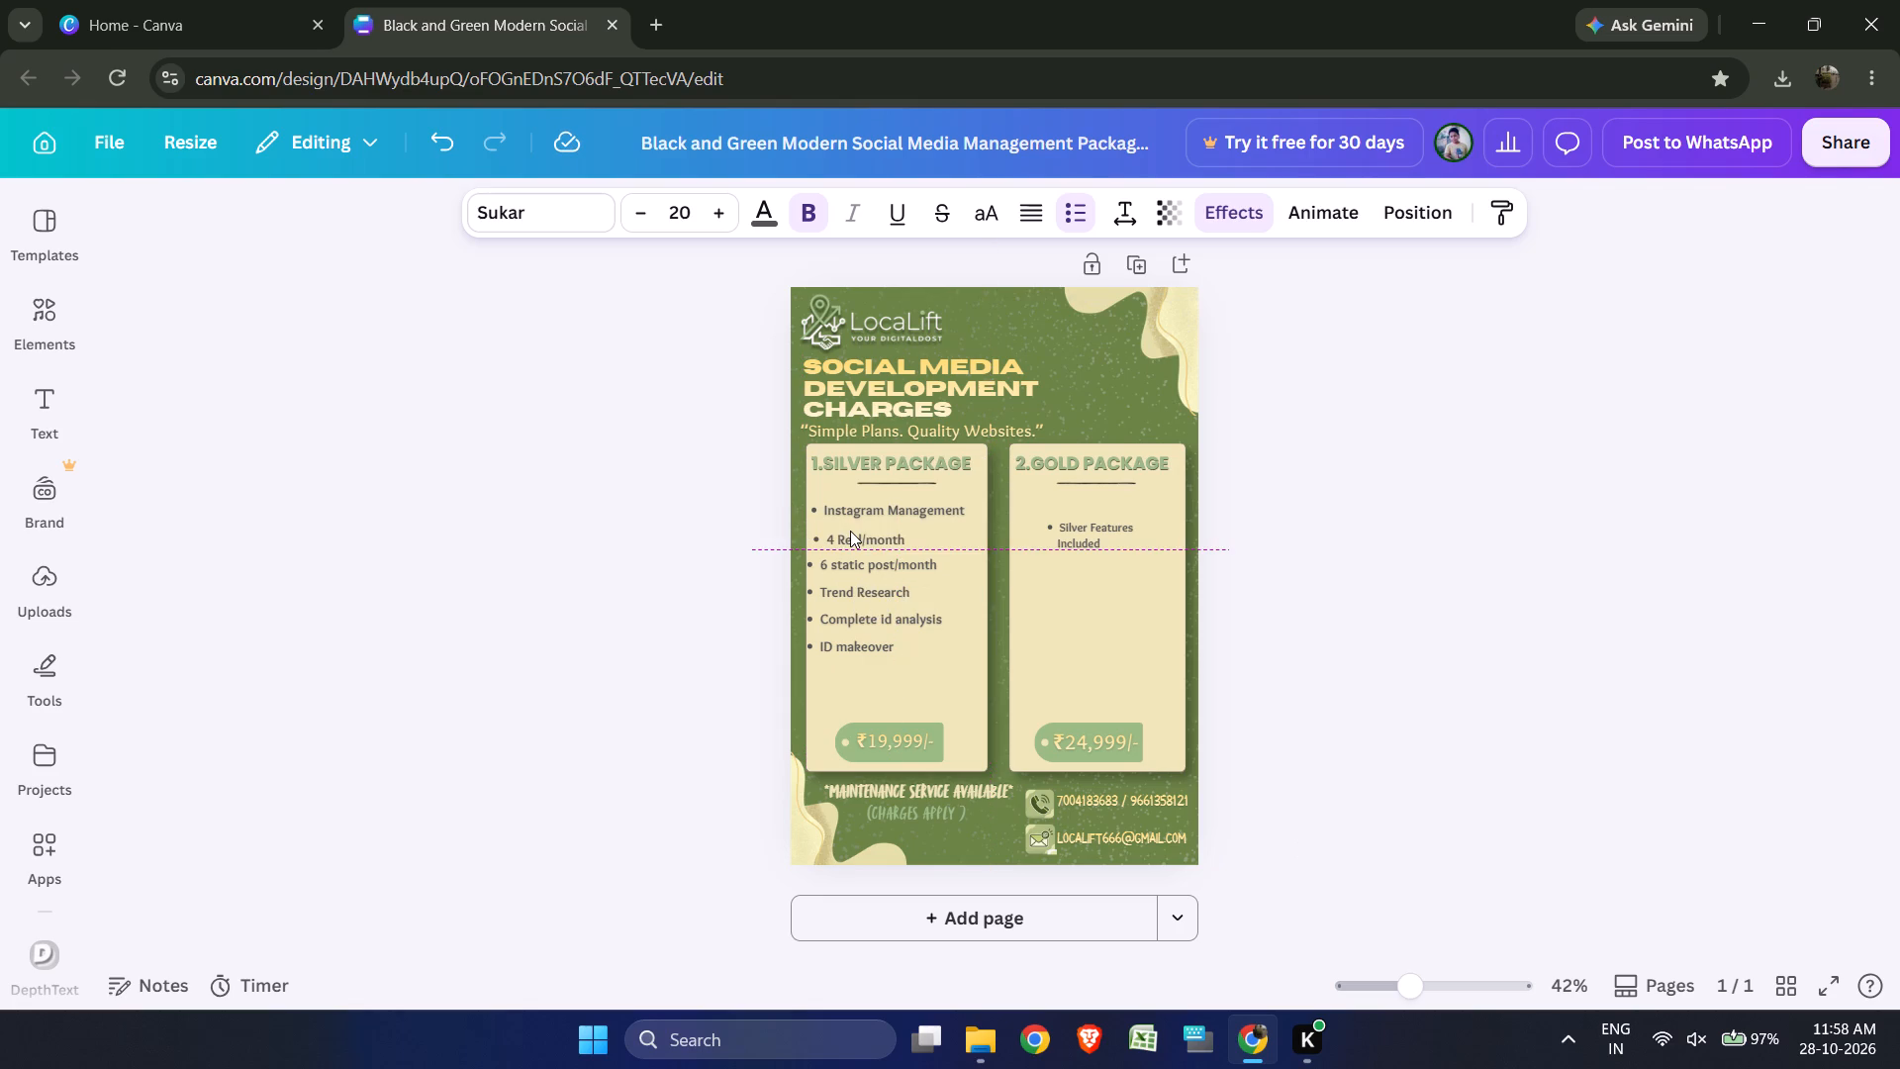
key("Up")
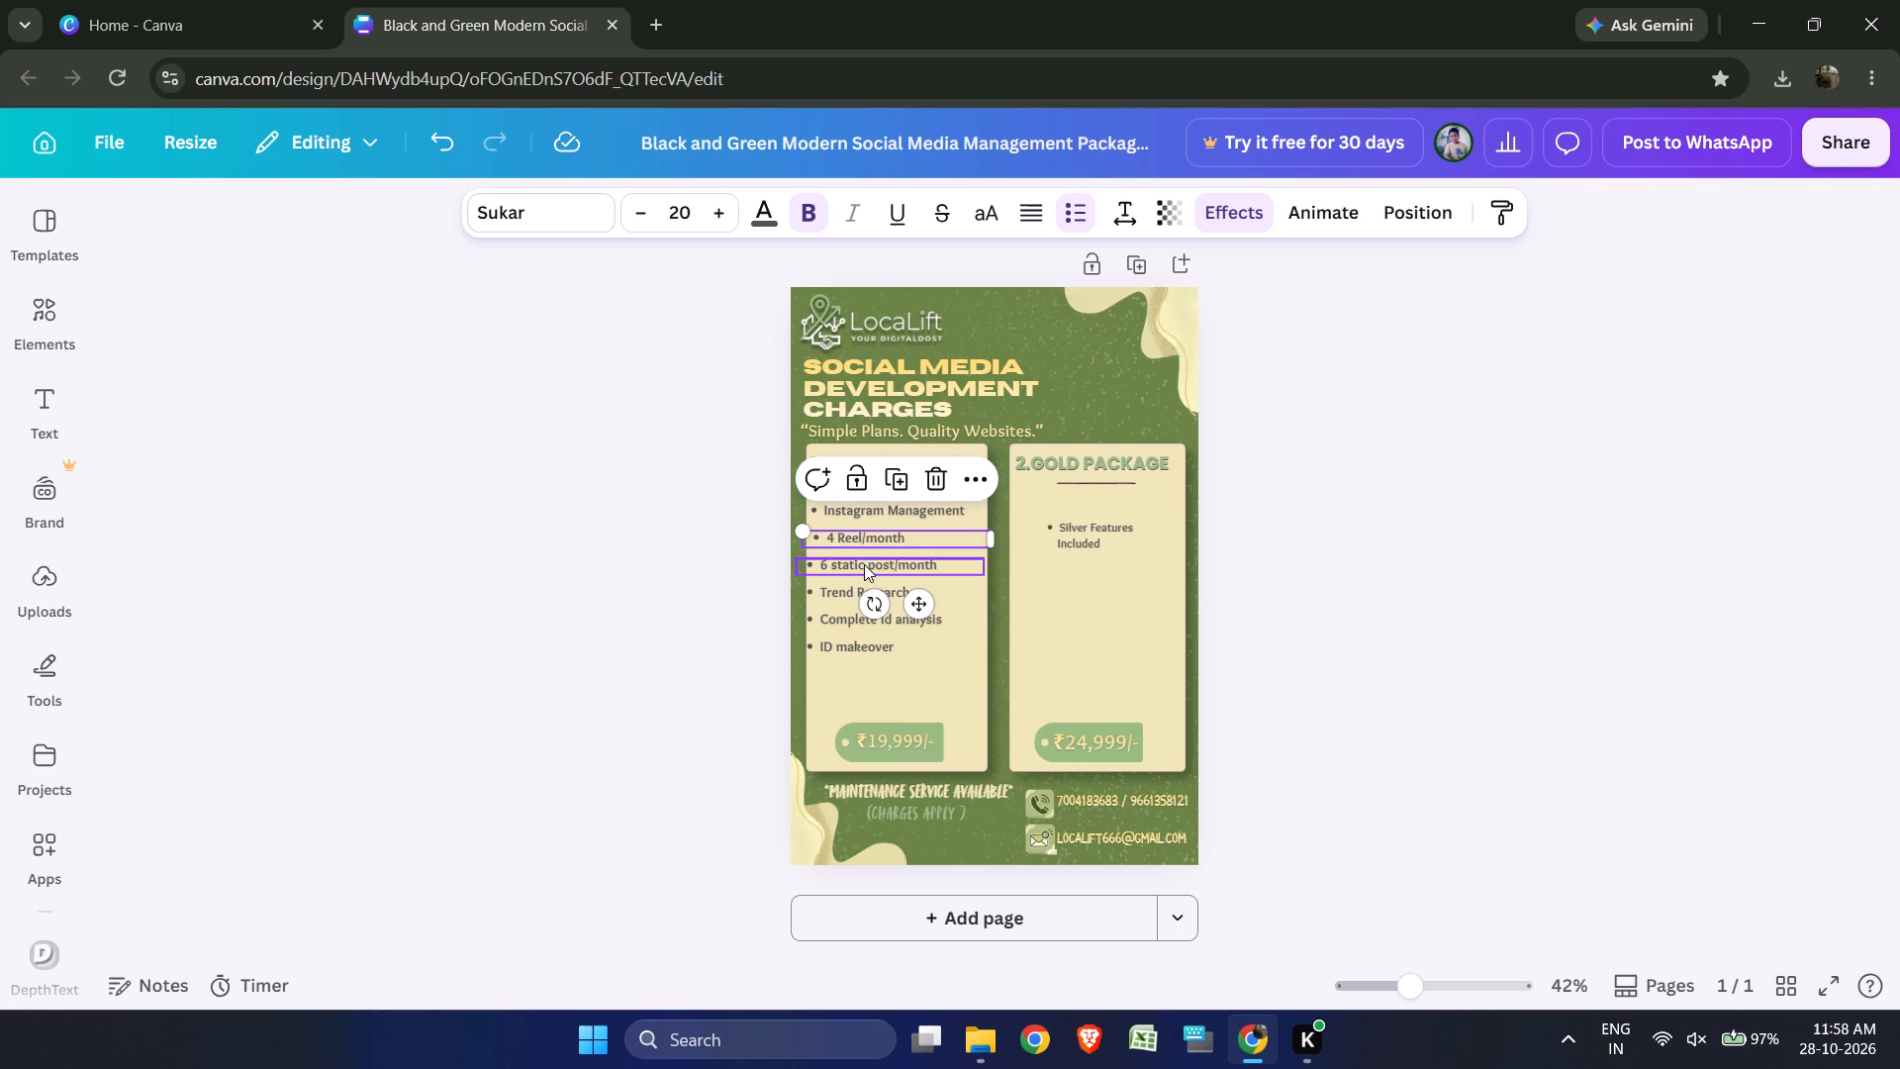
Shift the "6 static post/month" and "Trend Research" bullets right to line up with the "4 Reel/month" bullet.
left_click(864, 564)
key("Right")
key("Right")
key("Right")
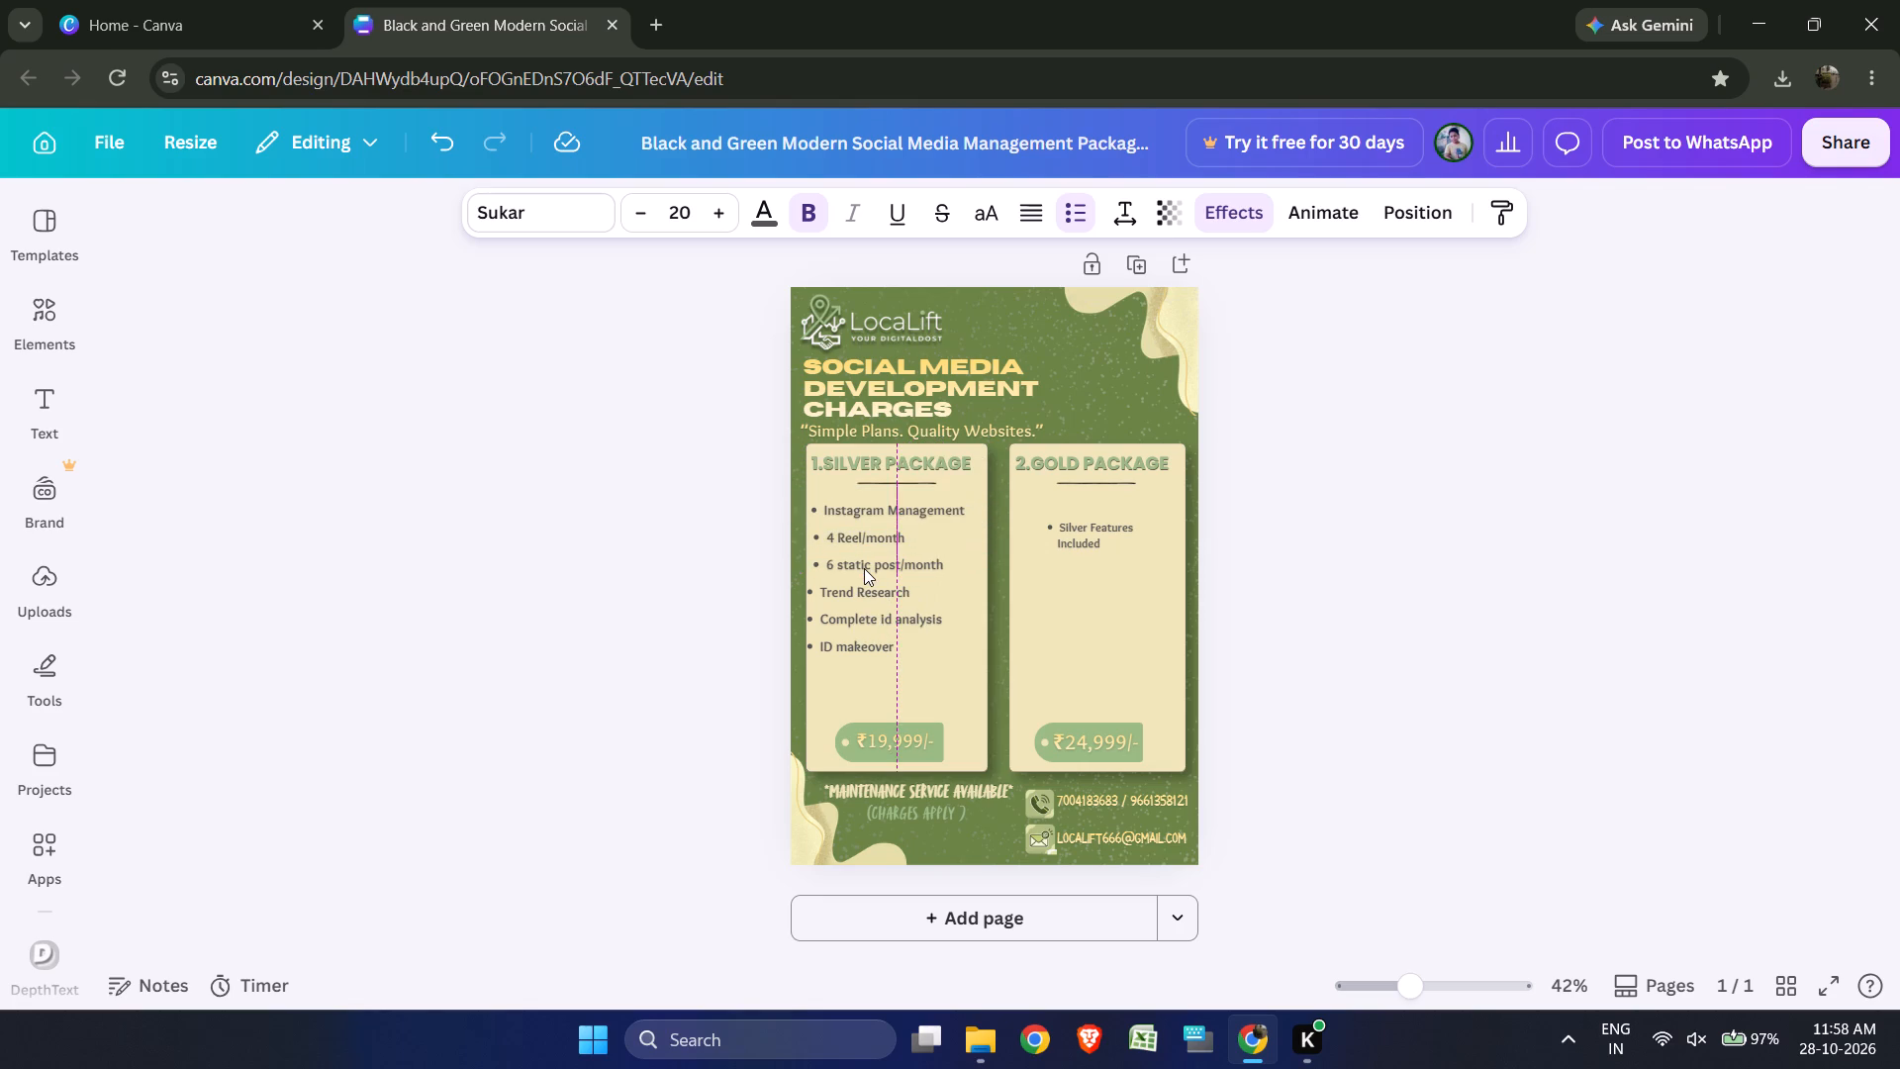
key("Right")
key("Left")
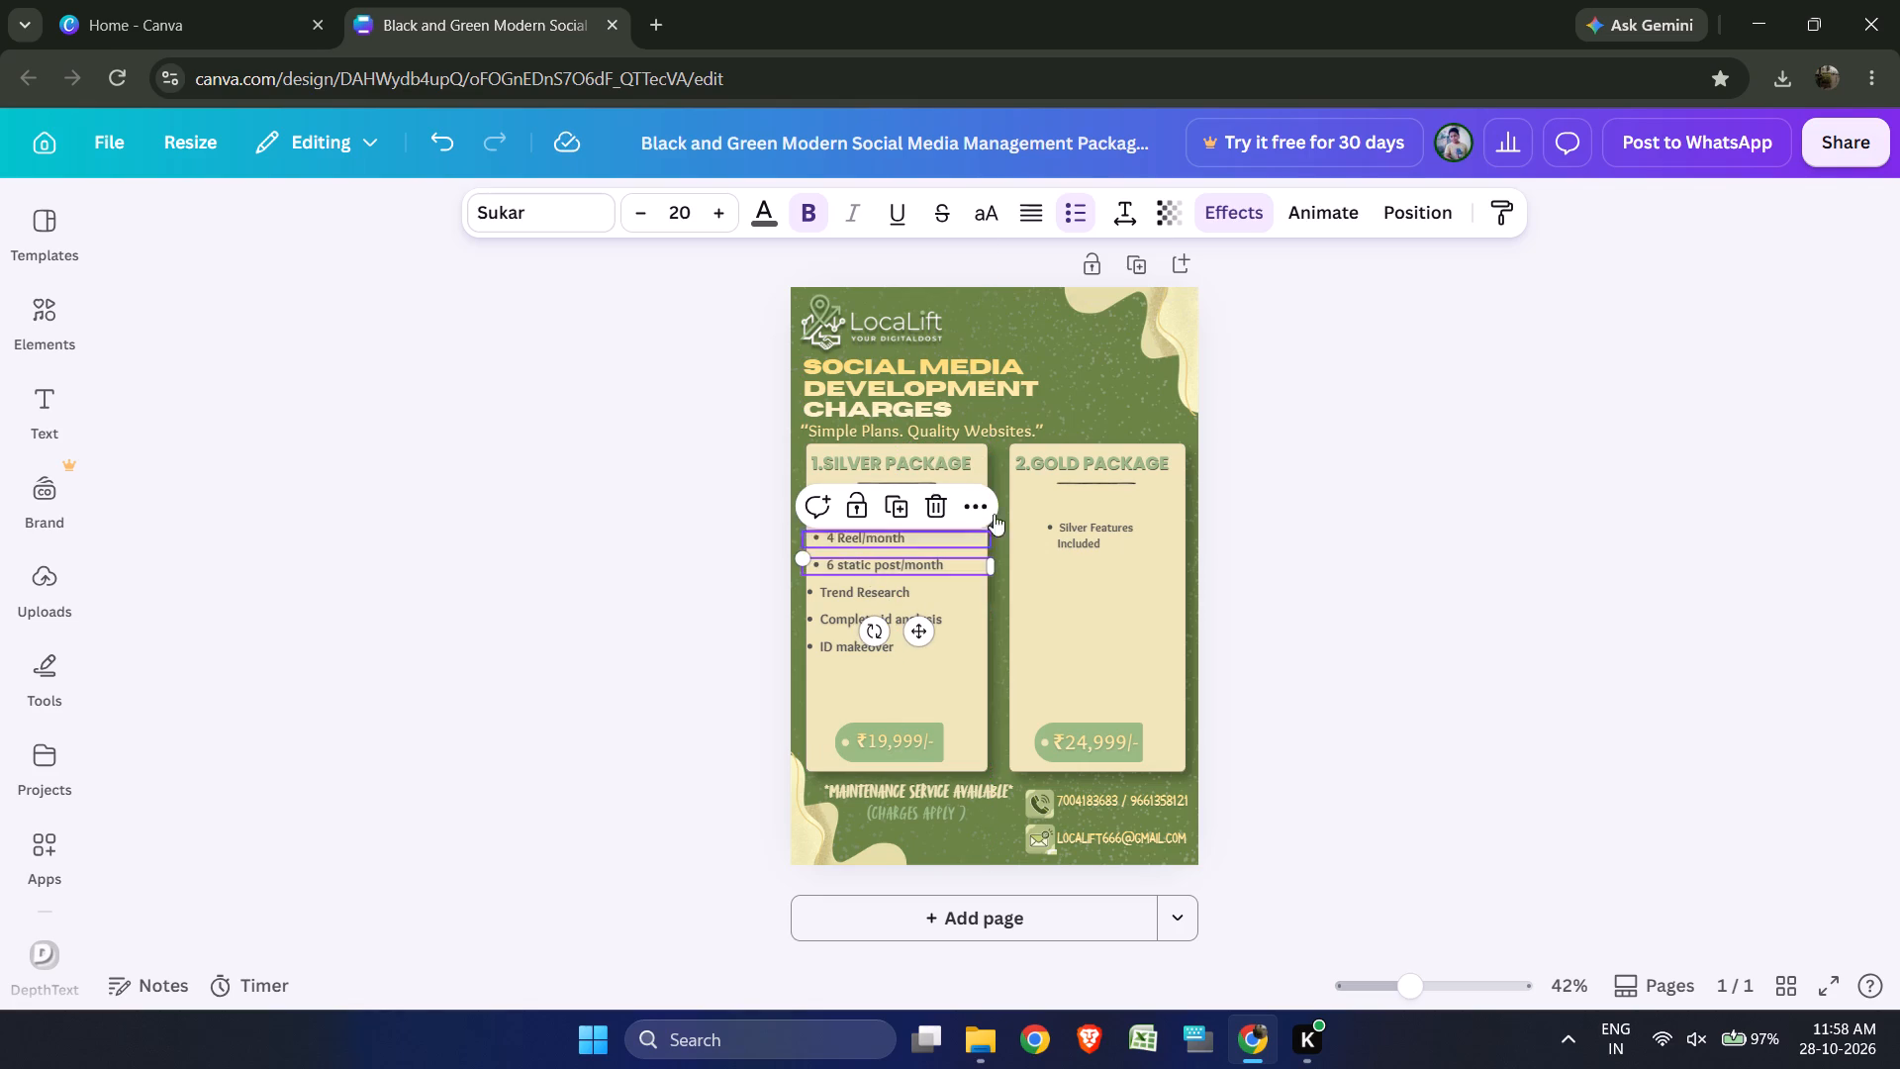
left_click(1548, 603)
left_click(852, 595)
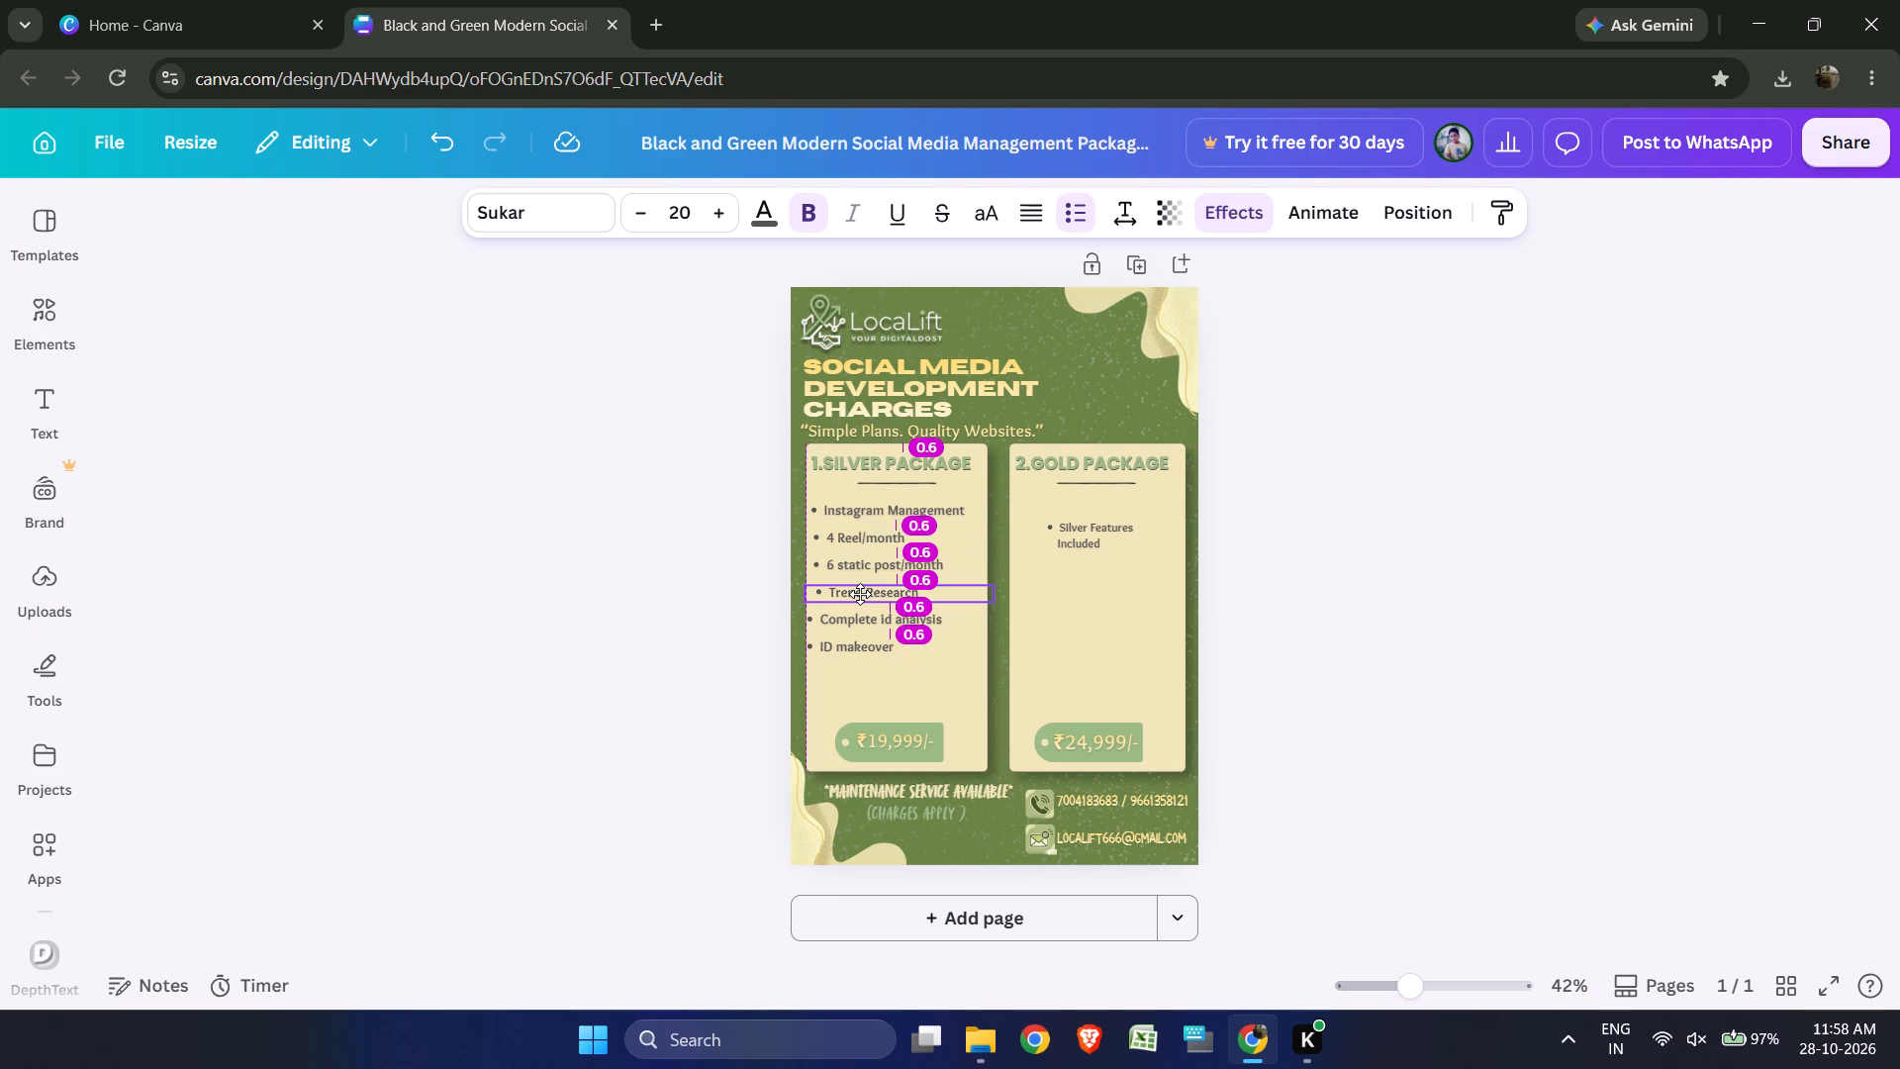
left_click(1441, 668)
Shift the "Complete id analysis" and "ID makeover" bullets right to line up with the Silver bullets above them.
left_click(912, 621)
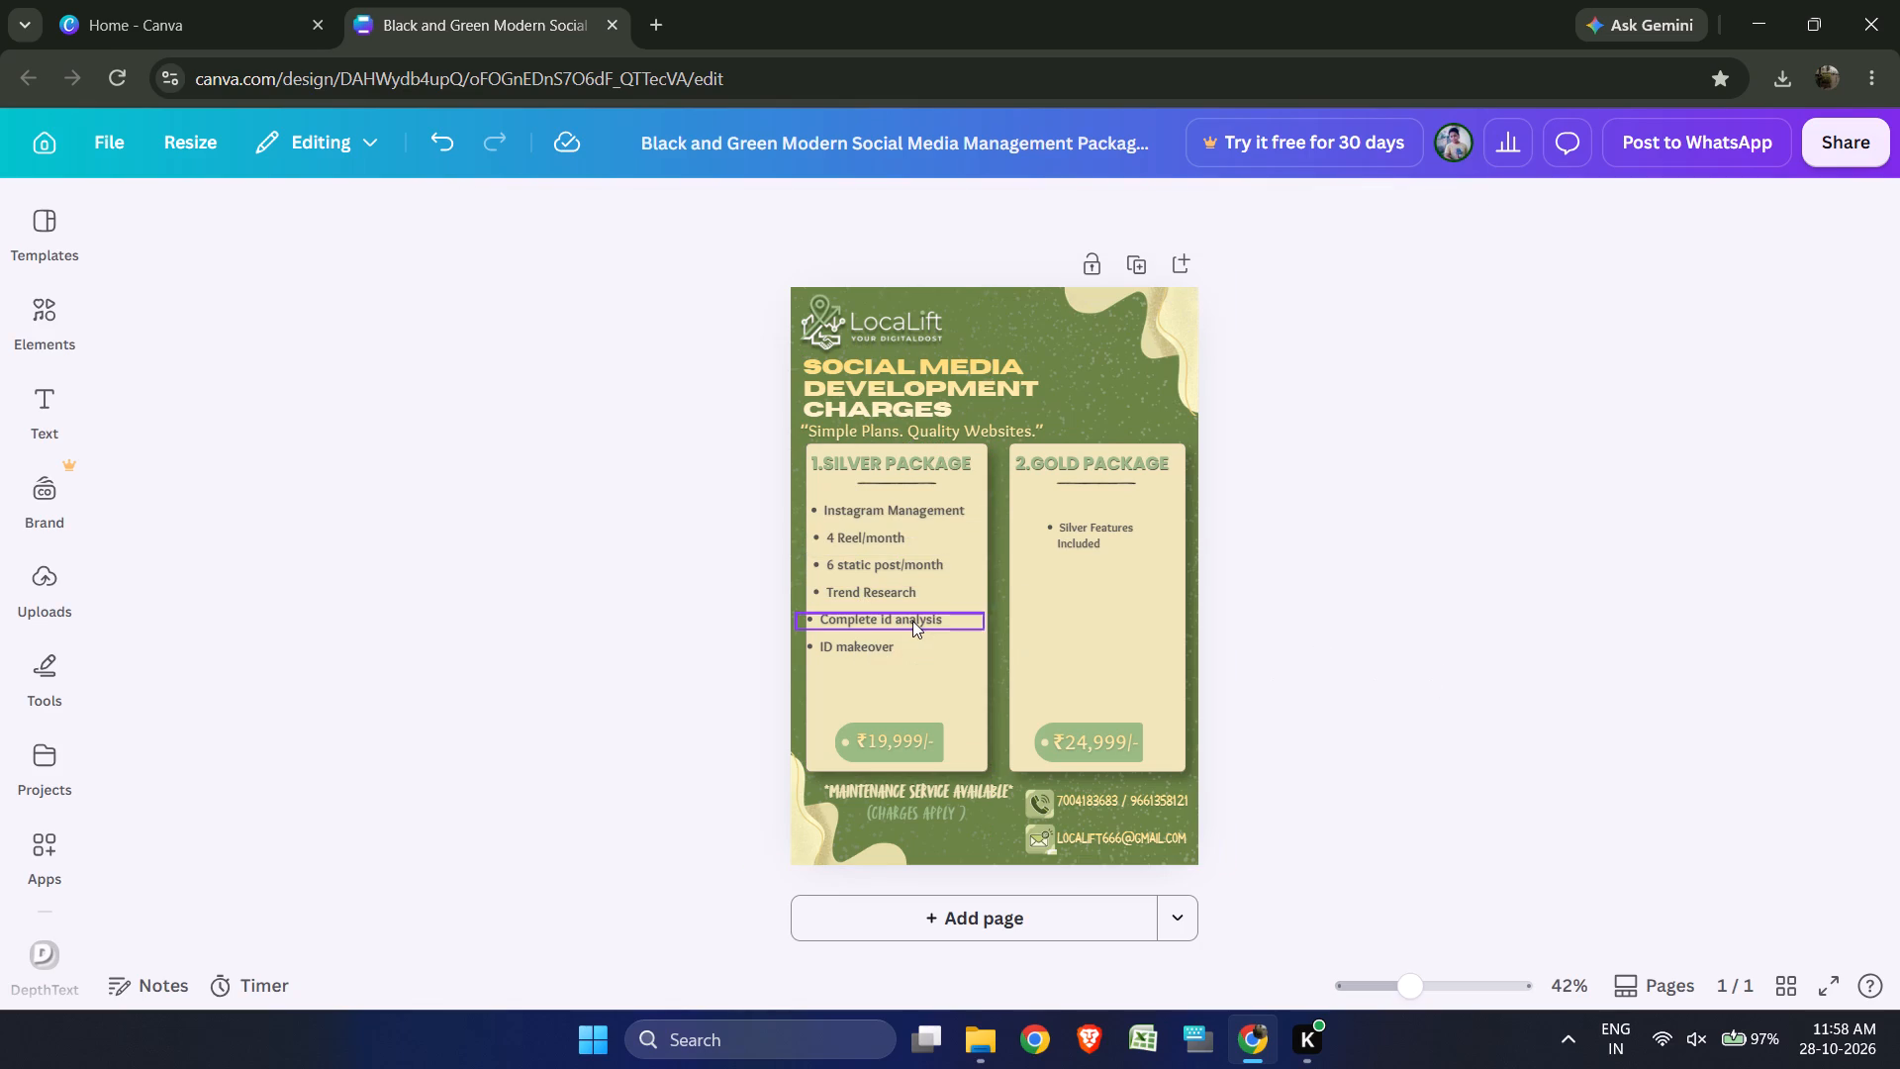
key("Right")
key("Right")
key("Right")
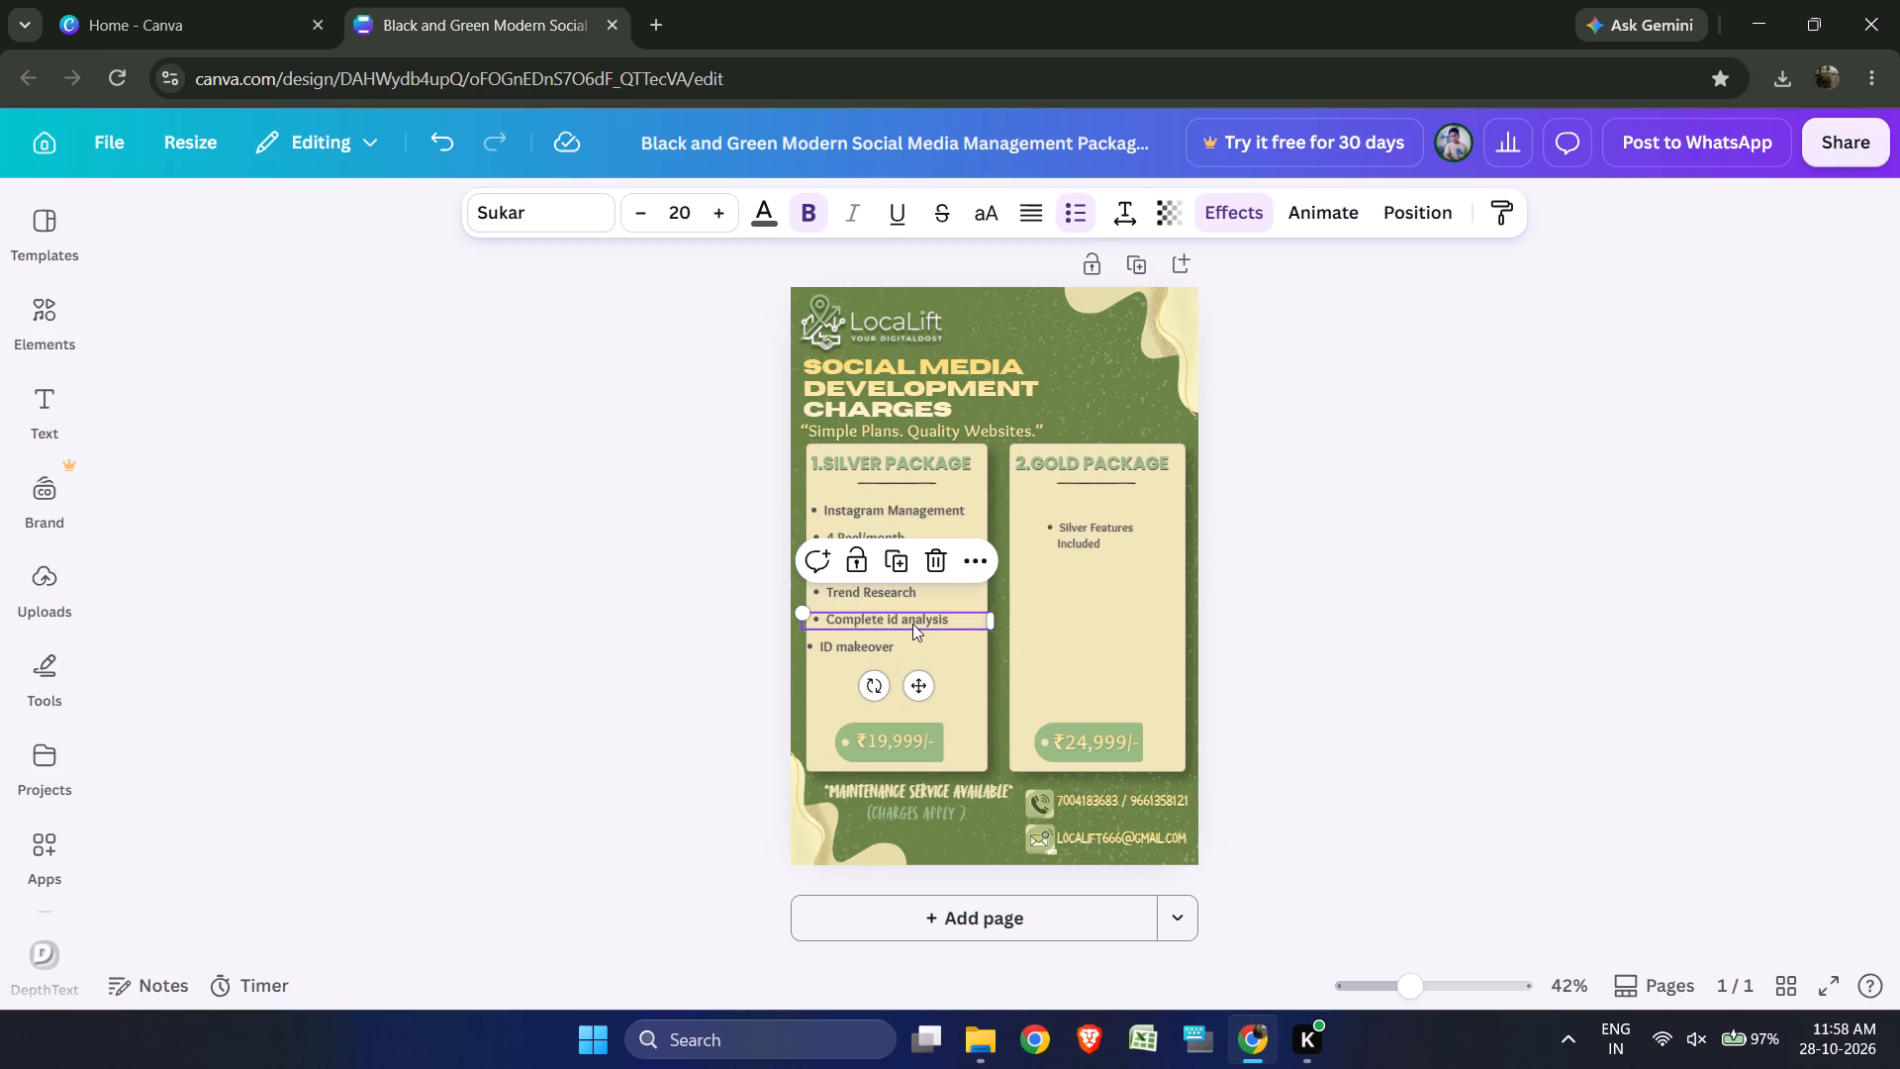
left_click(852, 646)
key("Right")
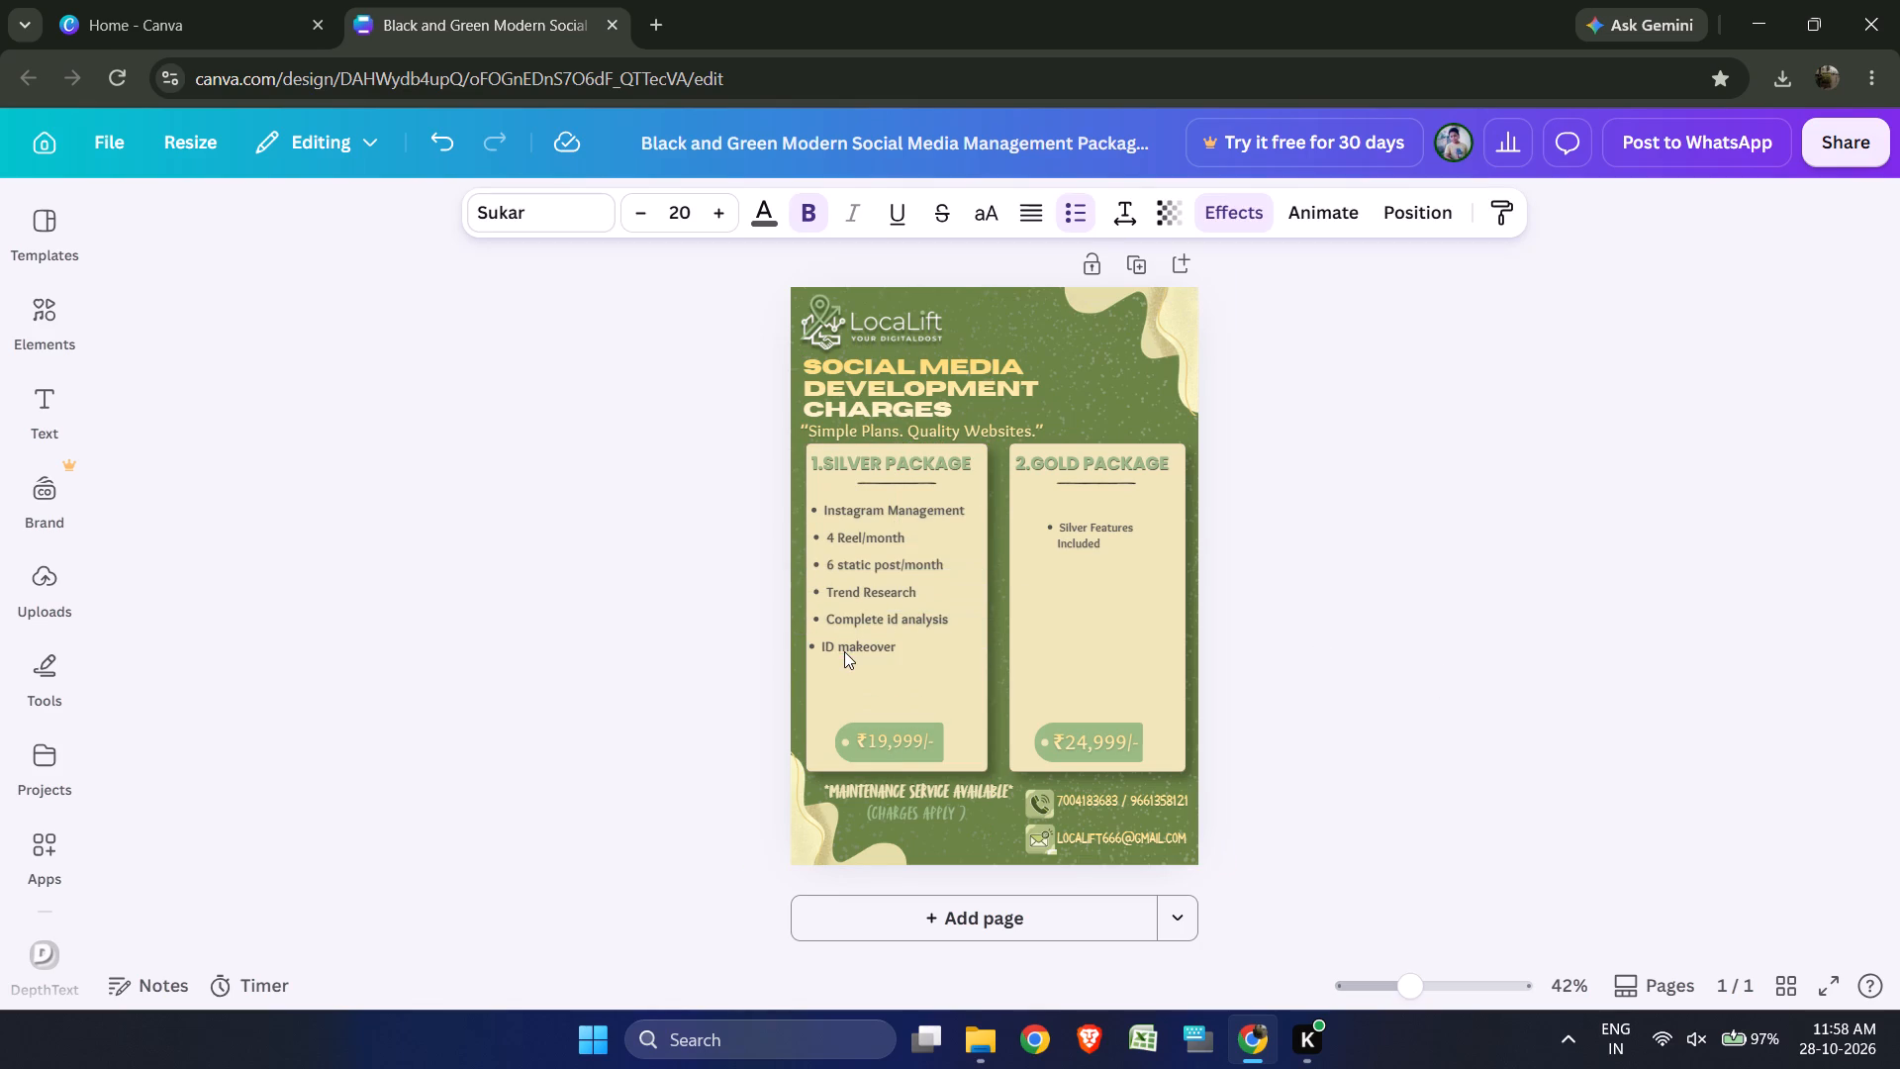
key("Right")
key("Right")
key("Right")
key("Left")
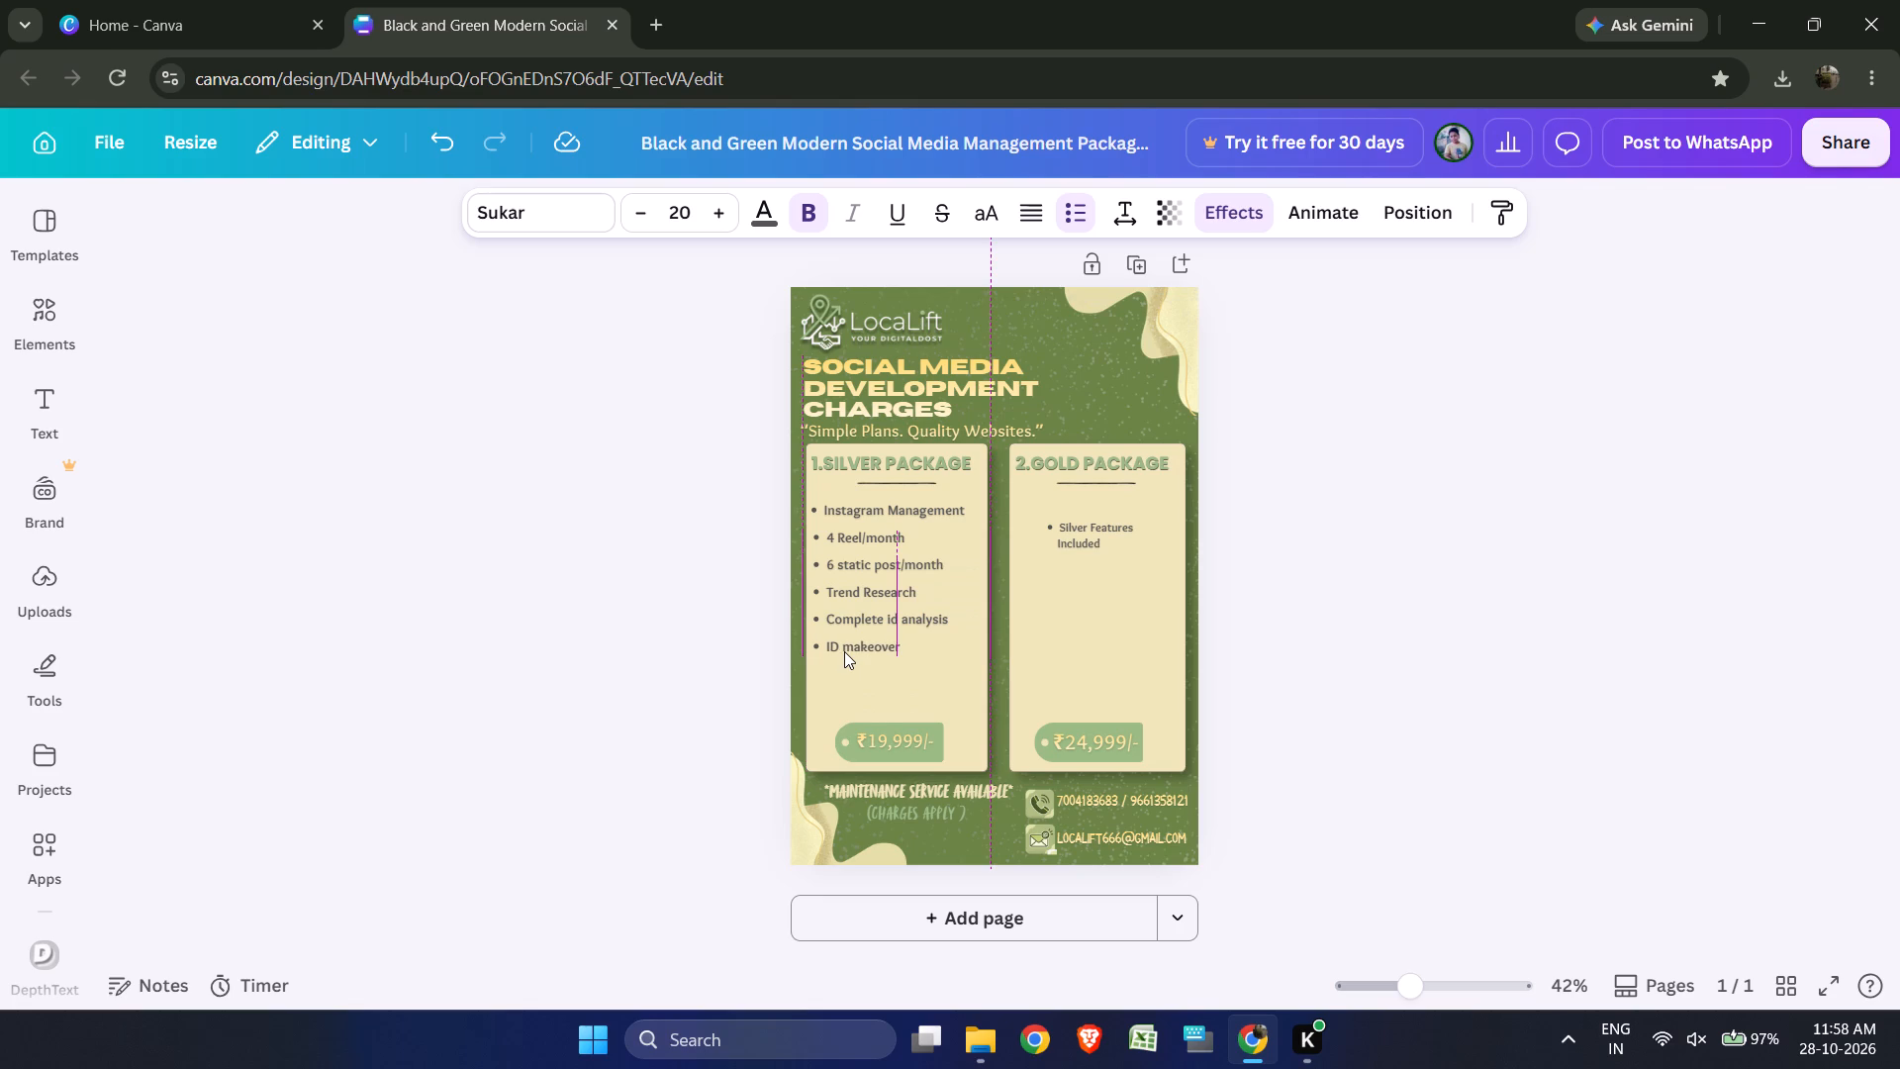
left_click(1373, 685)
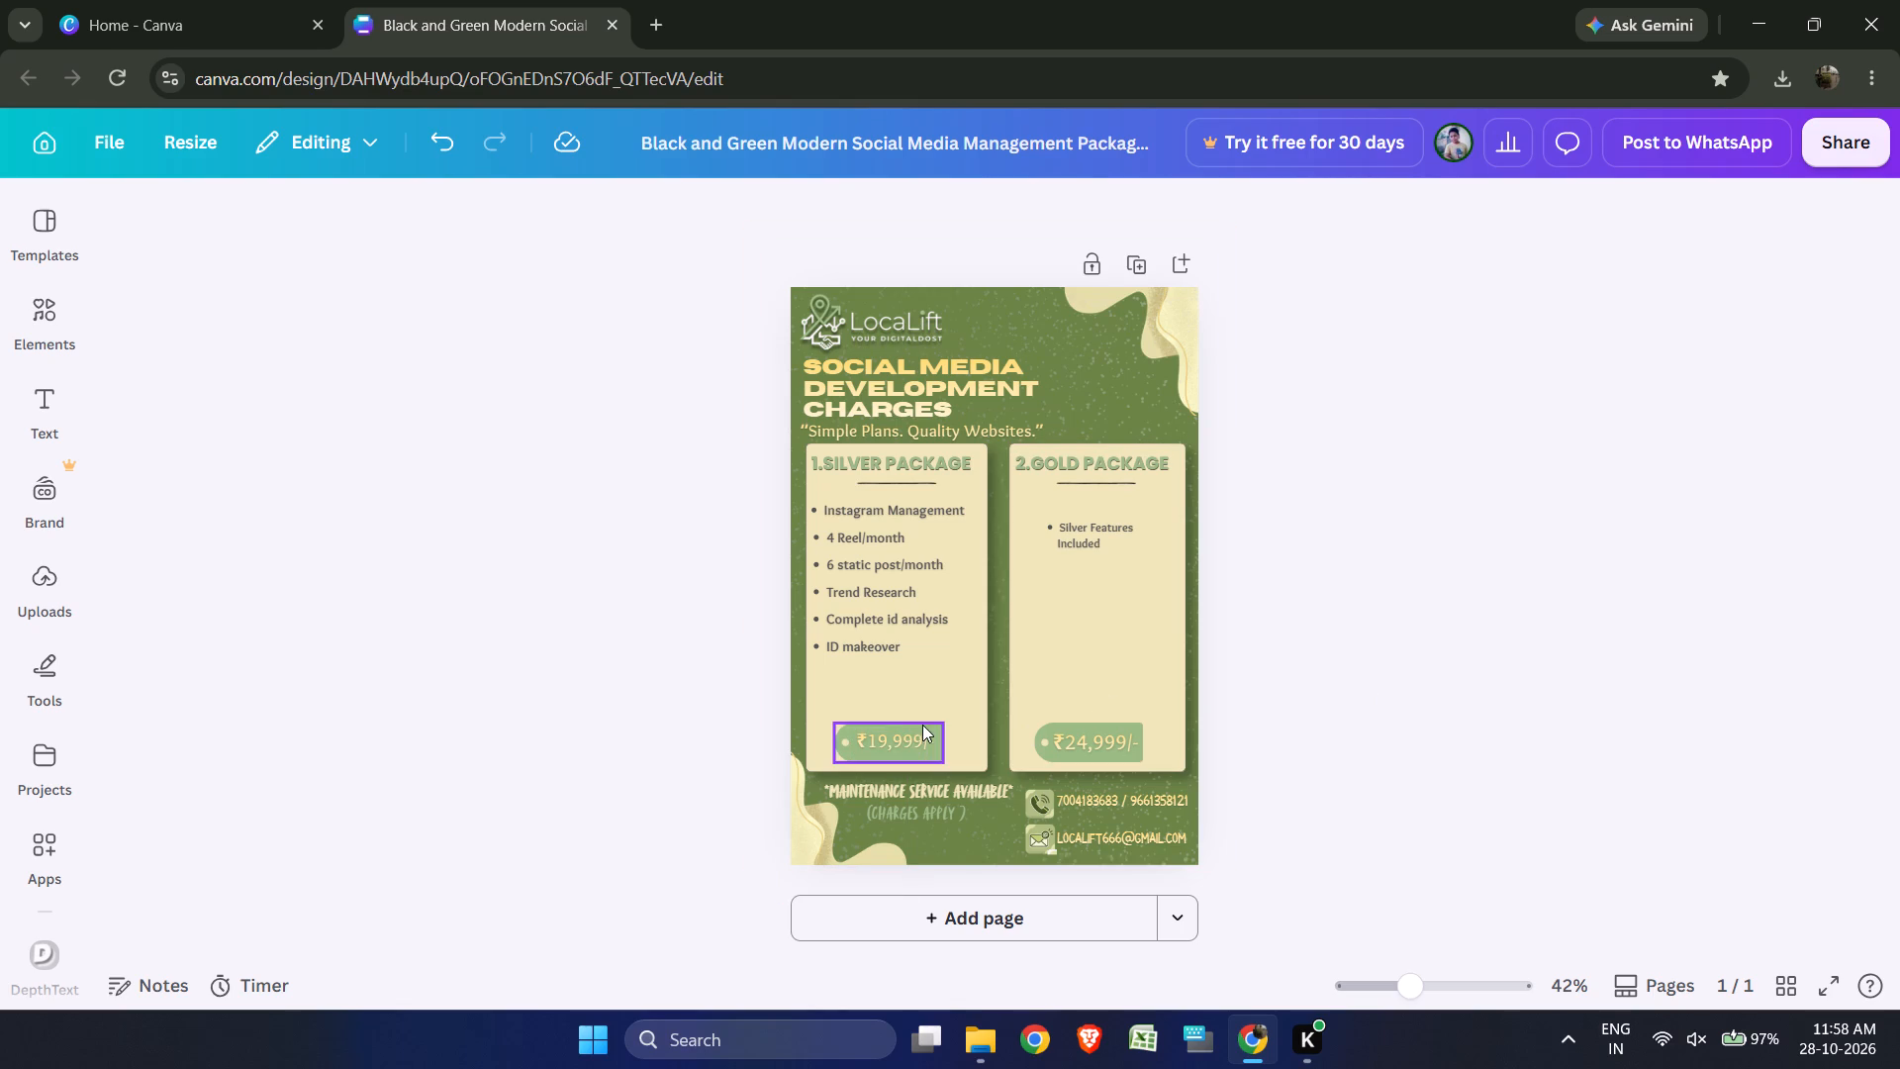
Delete the small "Silver Features Included" bullet from the Gold package card.
left_click(1105, 534)
left_click(1132, 475)
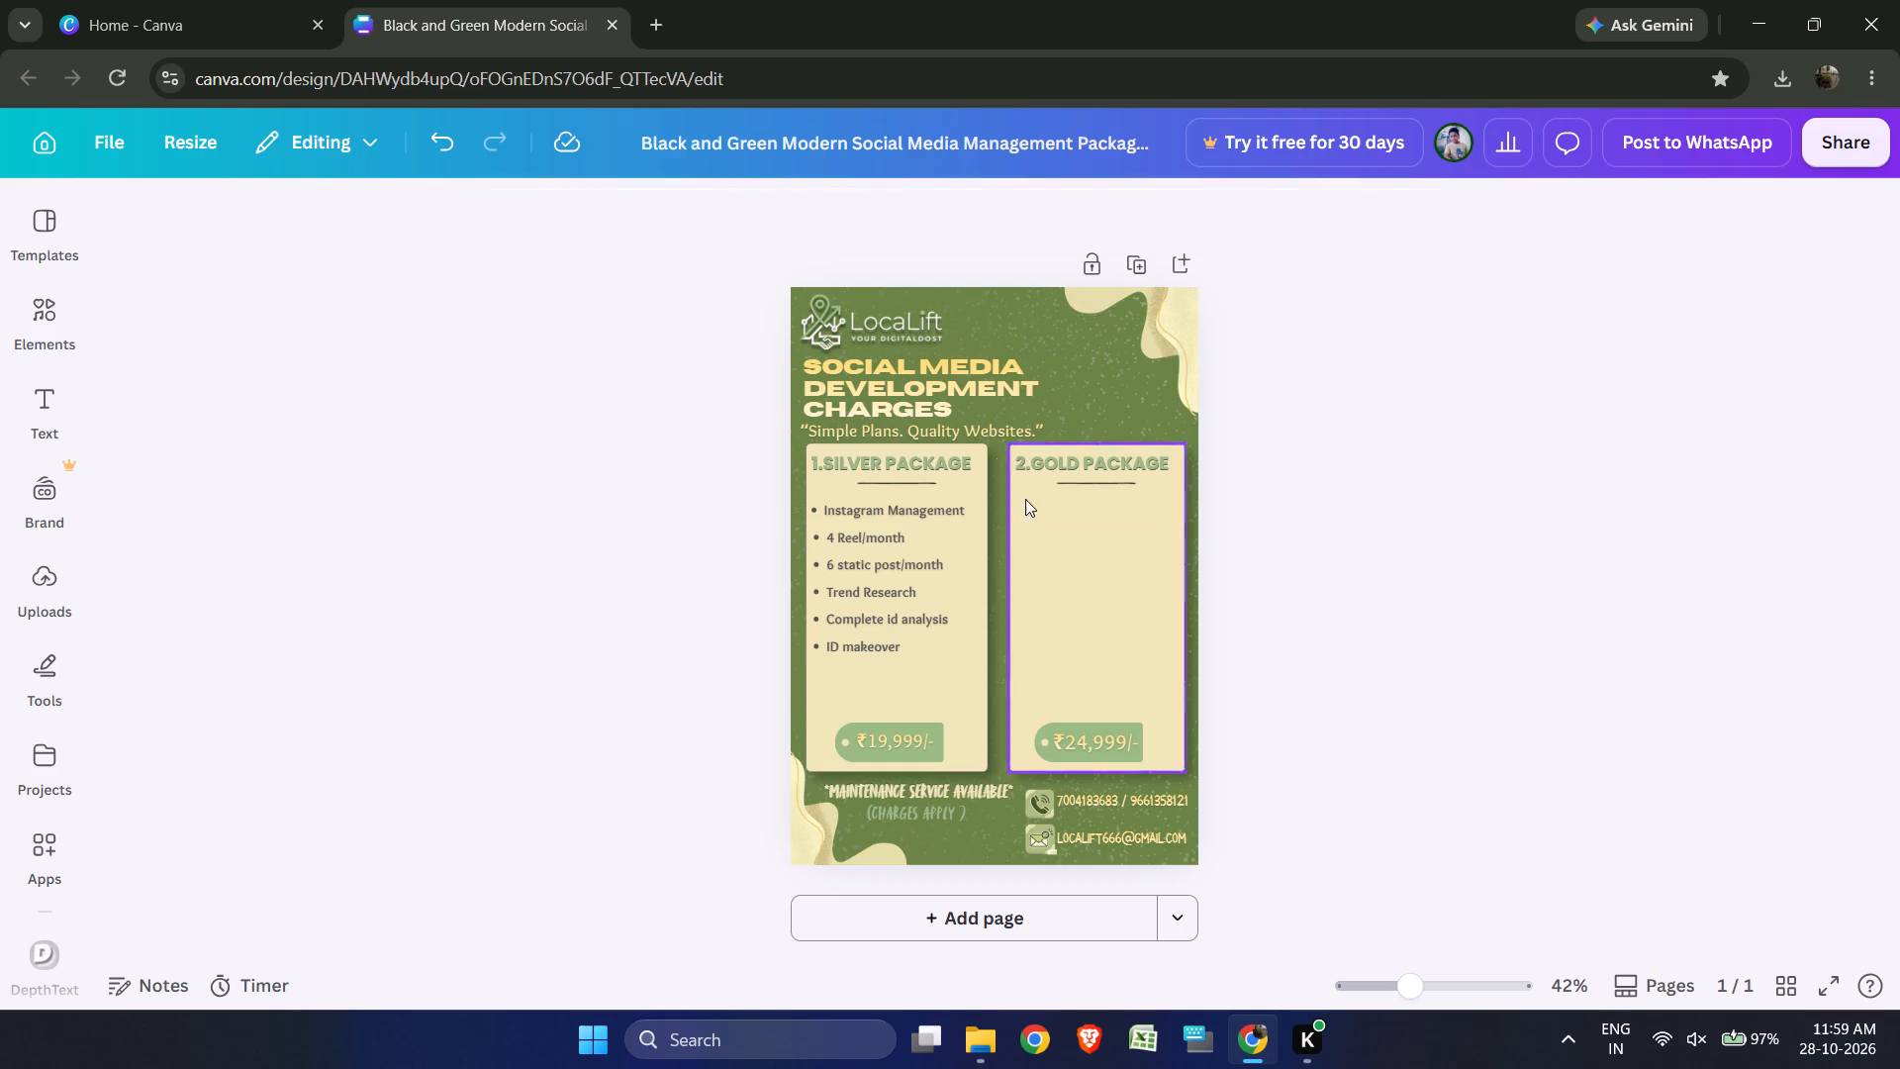
Duplicate the "Instagram Management" bullet and place the copy inside the Gold card, level with the original.
left_click(937, 504)
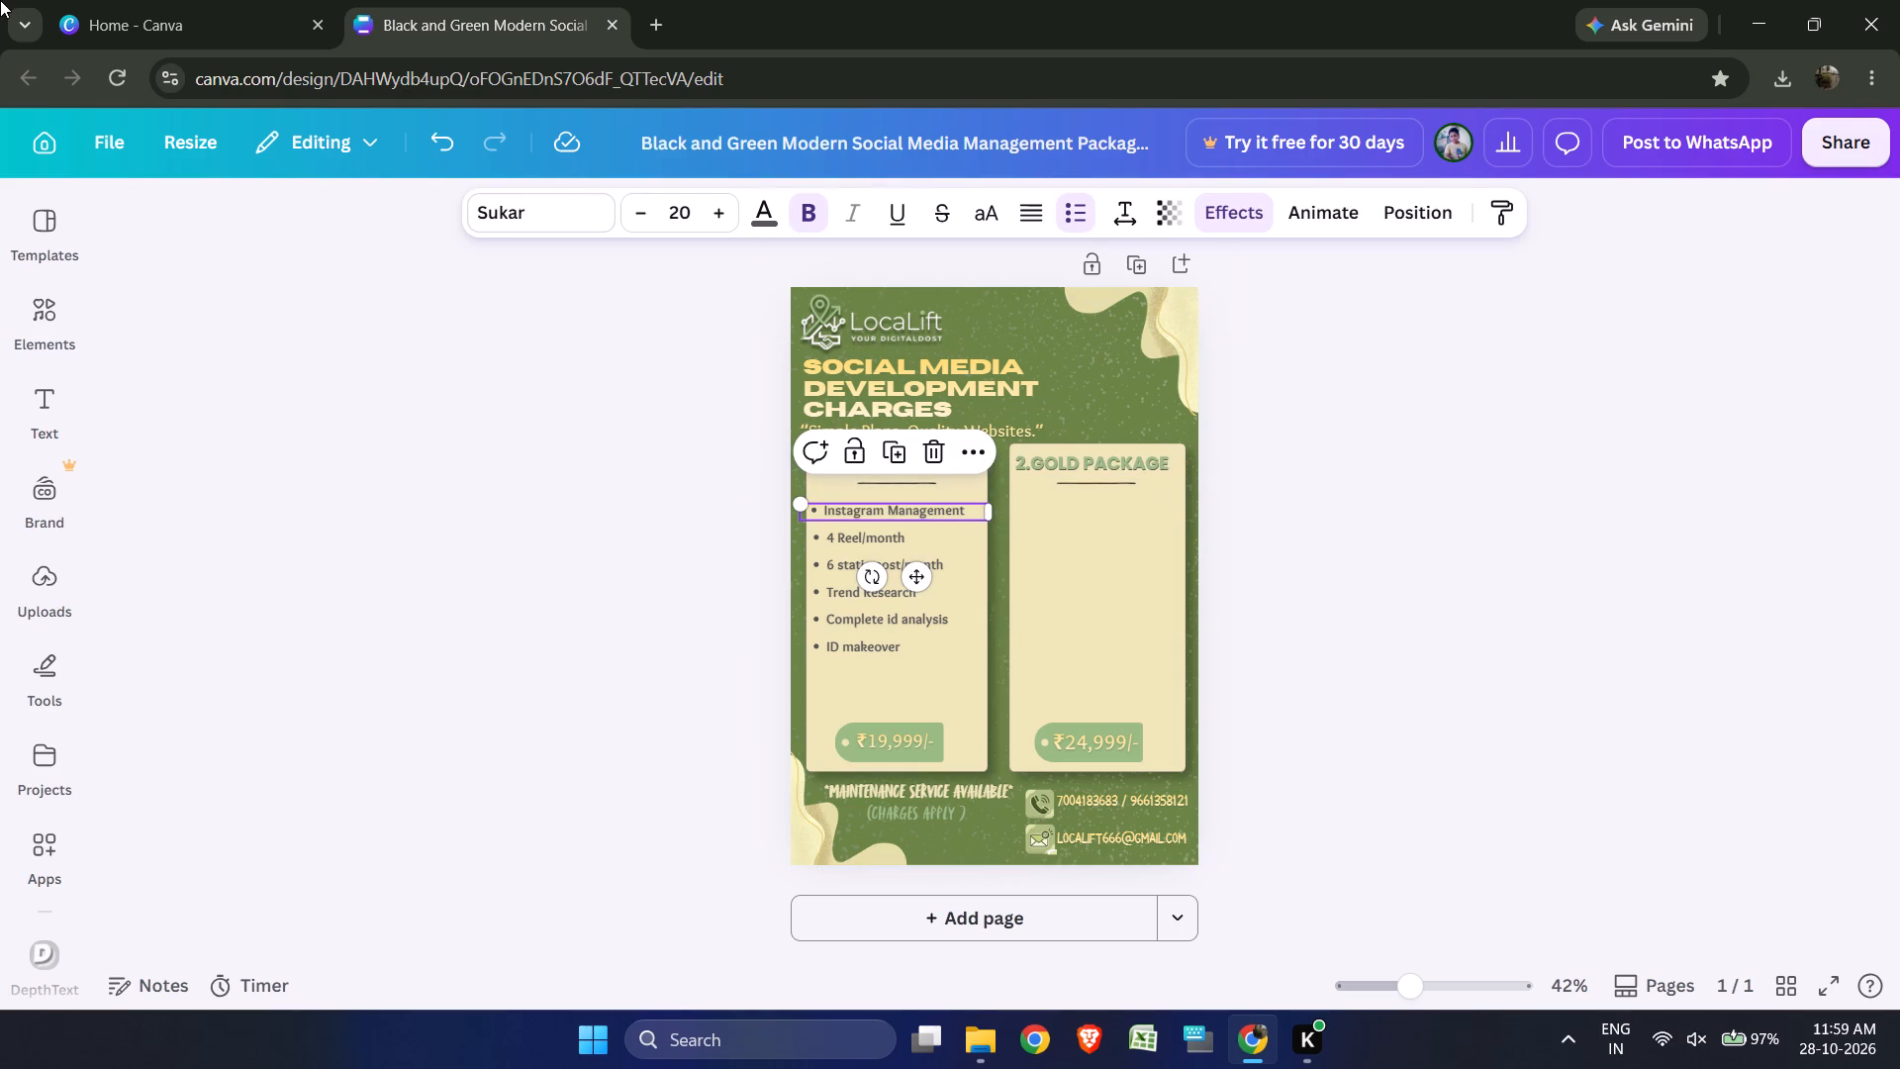
key("ctrl+d")
key("Right")
key("Right")
key("Right")
key("Right")
key("Right")
key("Right")
key("Right")
key("Right")
key("Right")
key("Right")
key("Right")
key("Right")
key("Right")
key("Right")
key("Right")
key("Right")
key("Right")
key("Right")
key("Right")
key("Right")
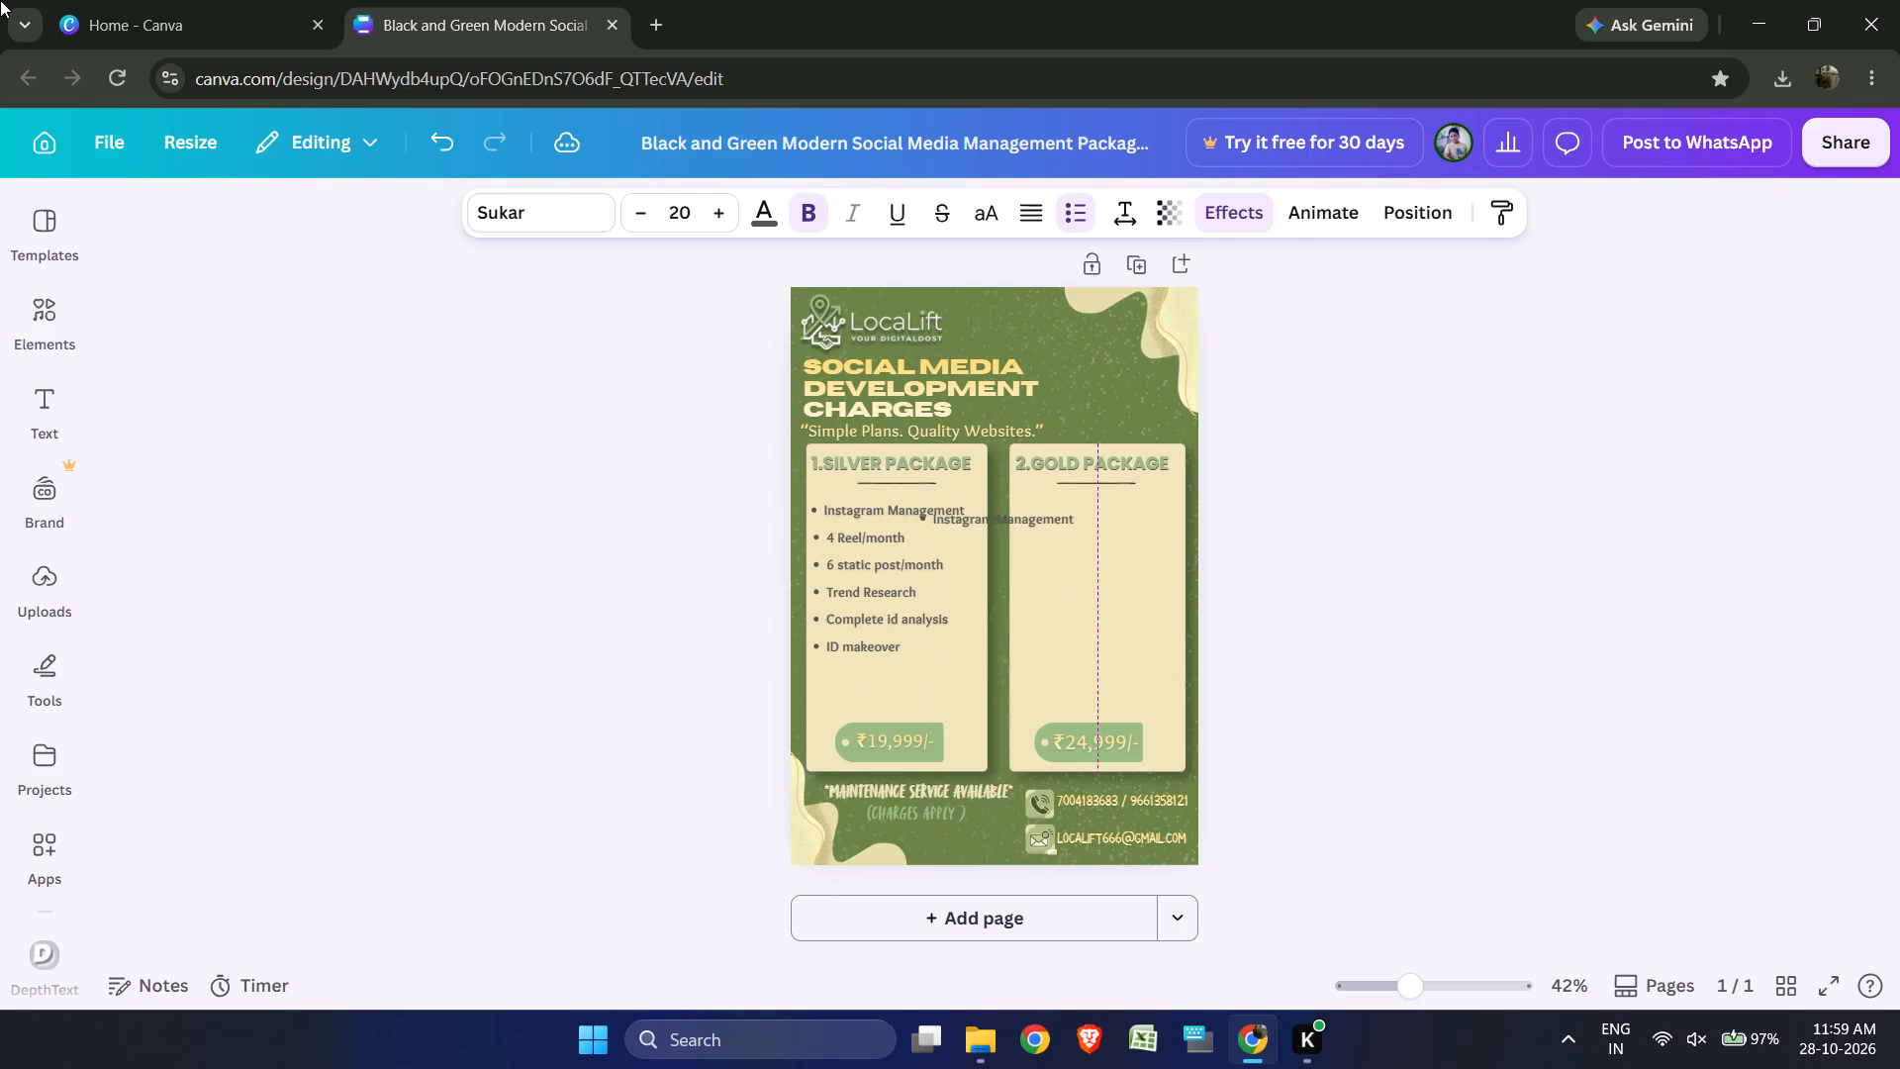
key("Right")
key("Right")
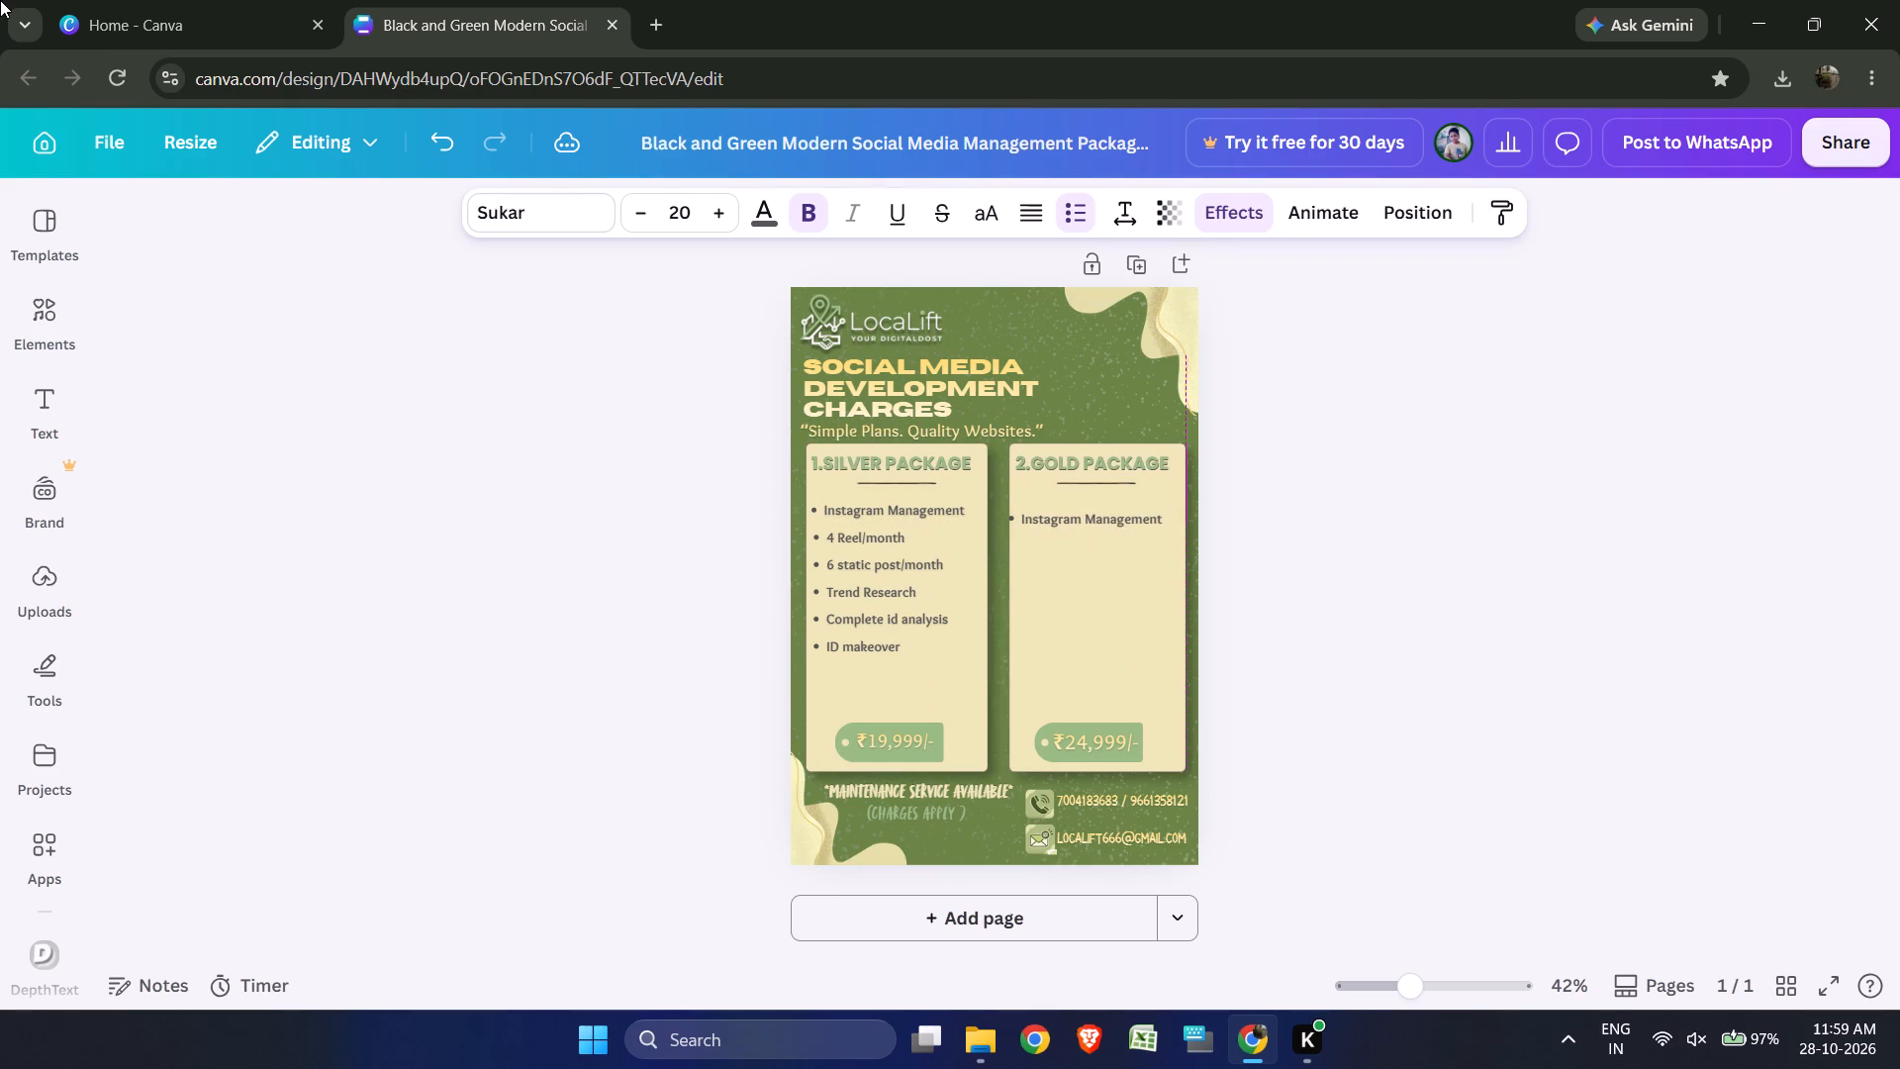
key("Right")
key("Up")
key("Up")
key("Up")
key("Up")
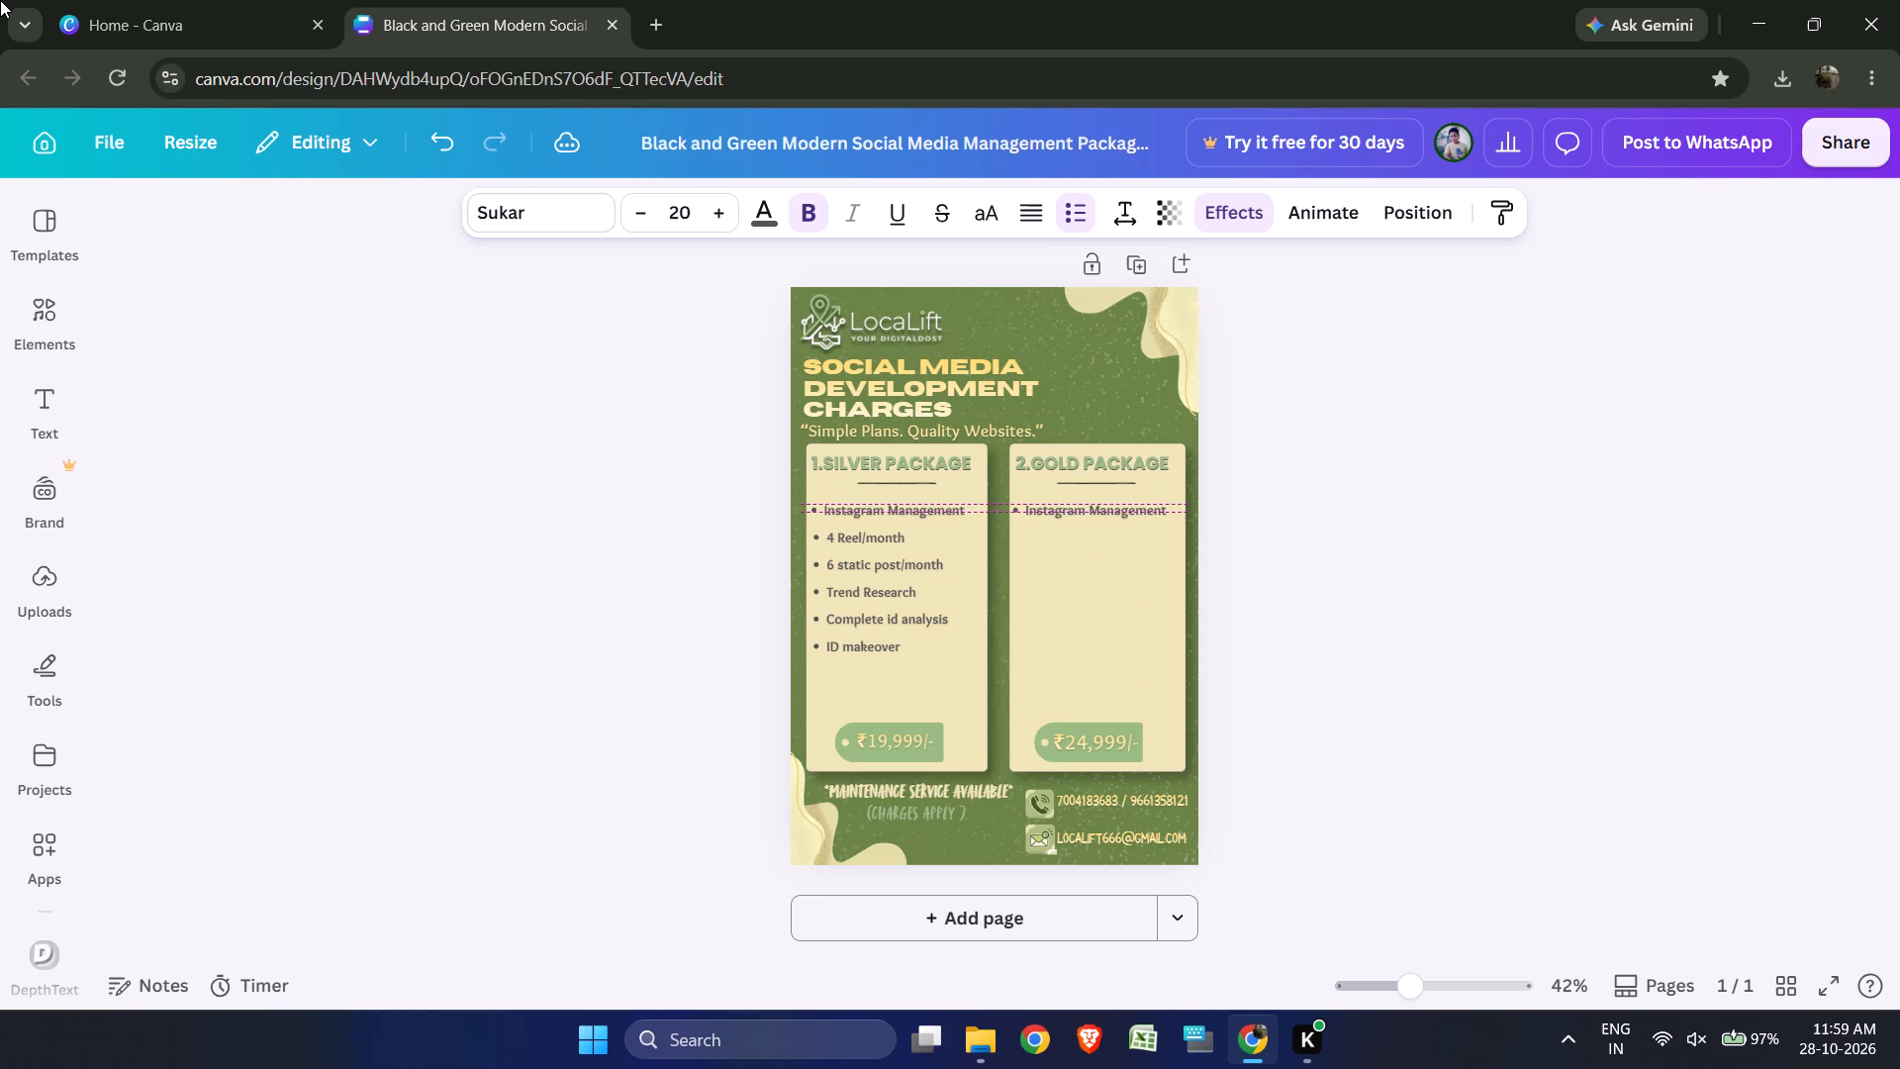
key("Right")
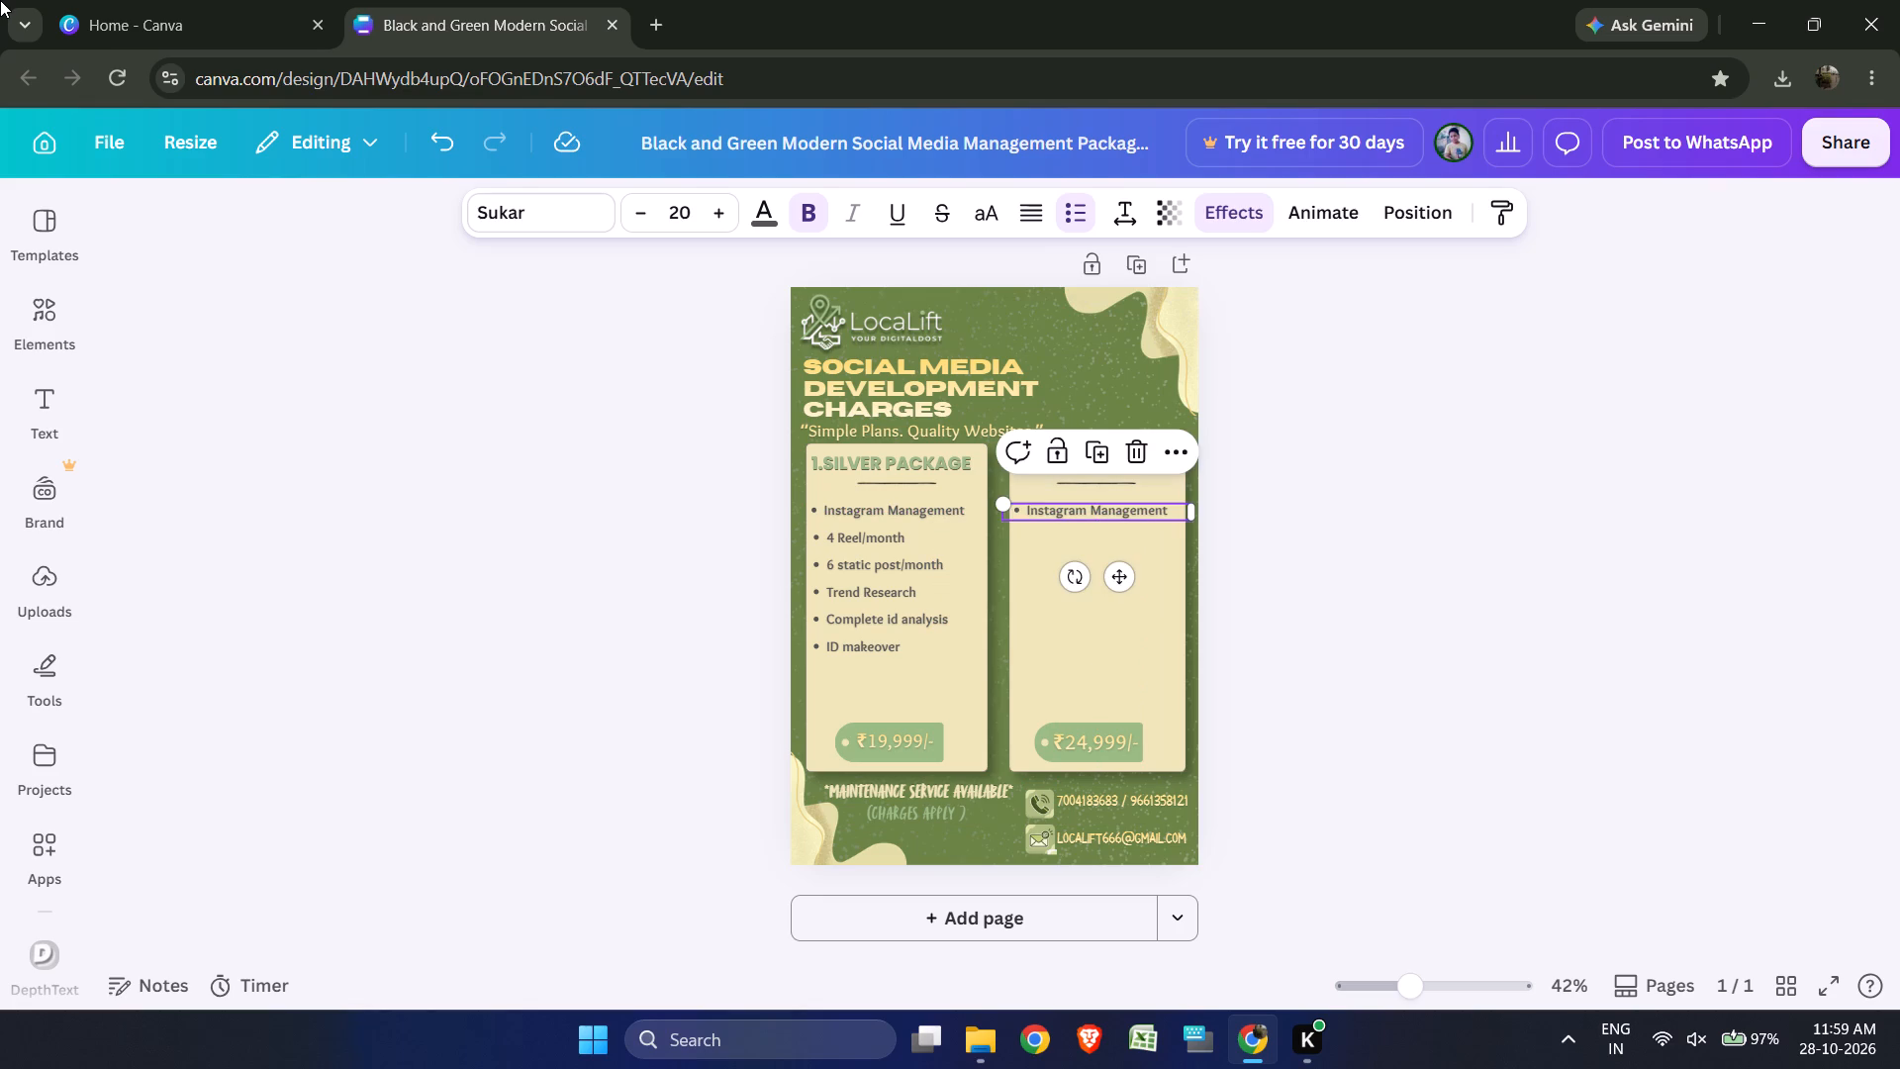
left_click(1790, 744)
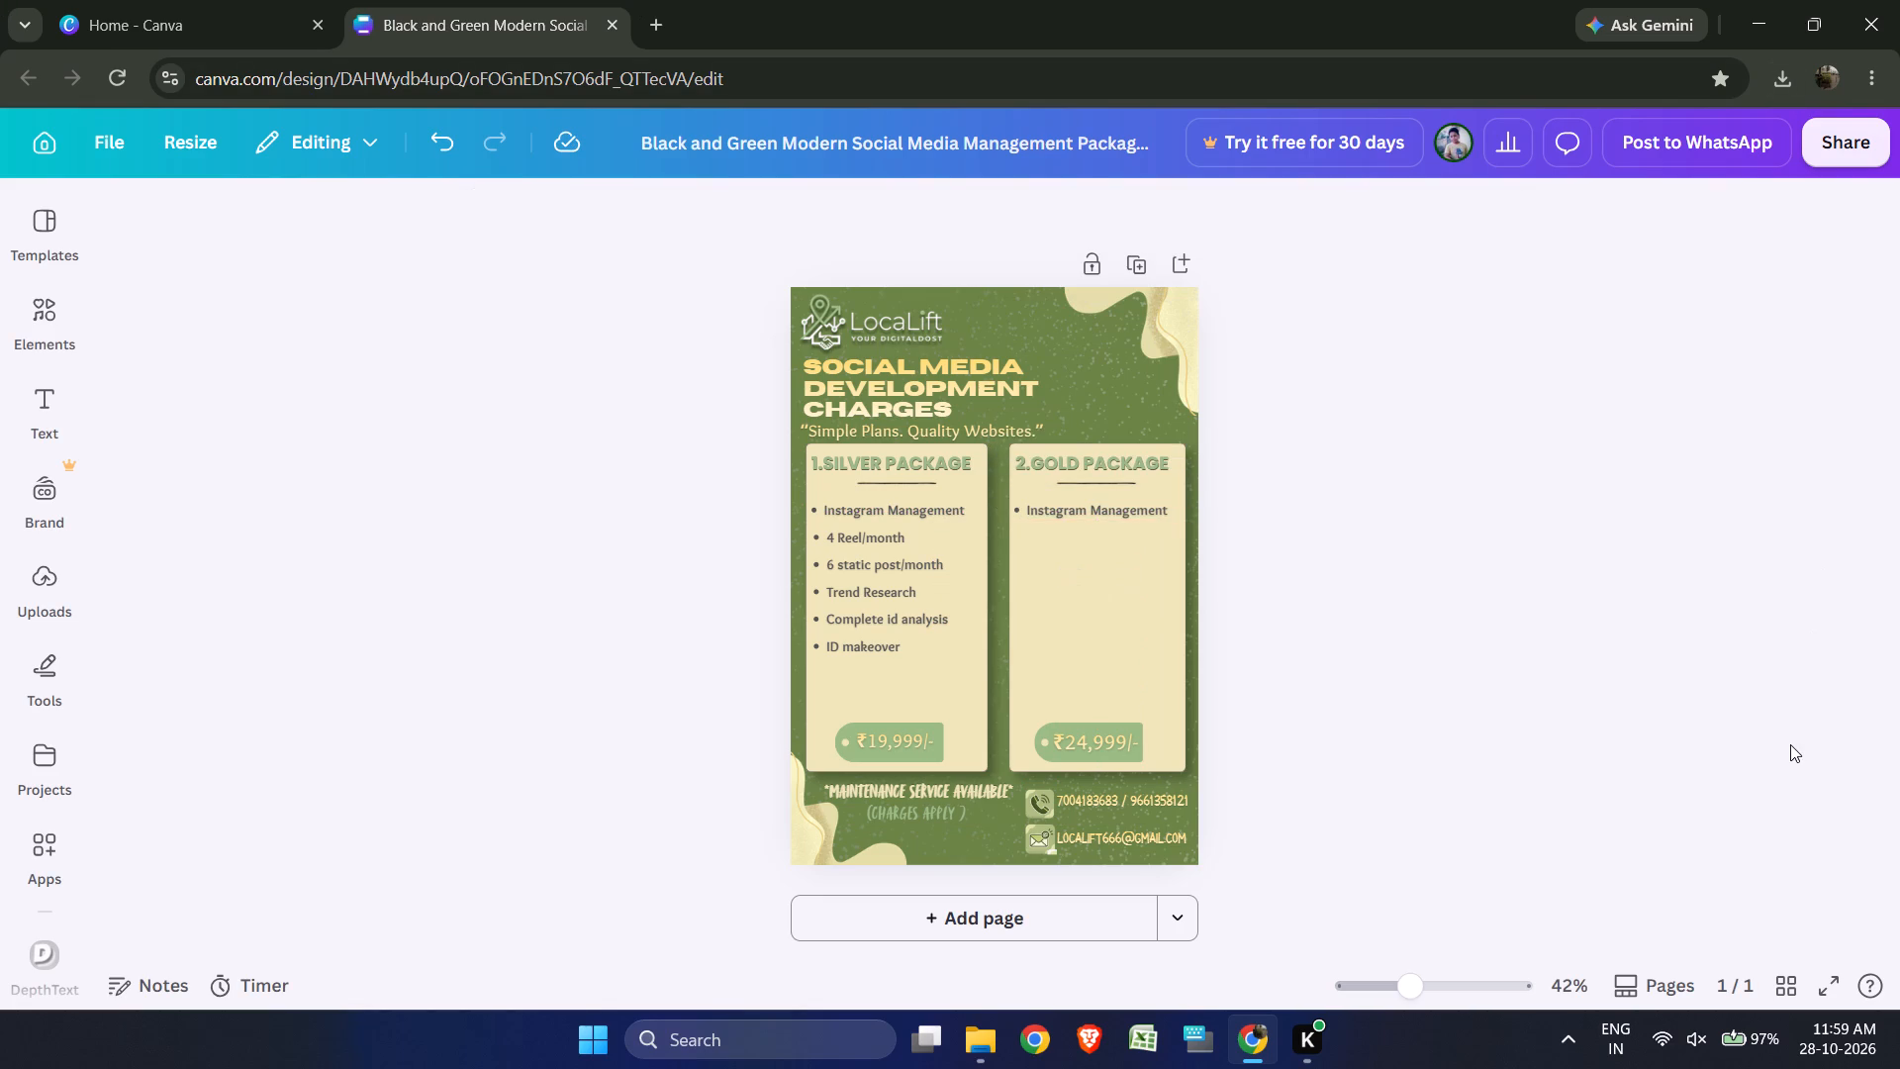
Replace the text of the Gold card's copied bullet with "Silver Package included".
double_click(1091, 514)
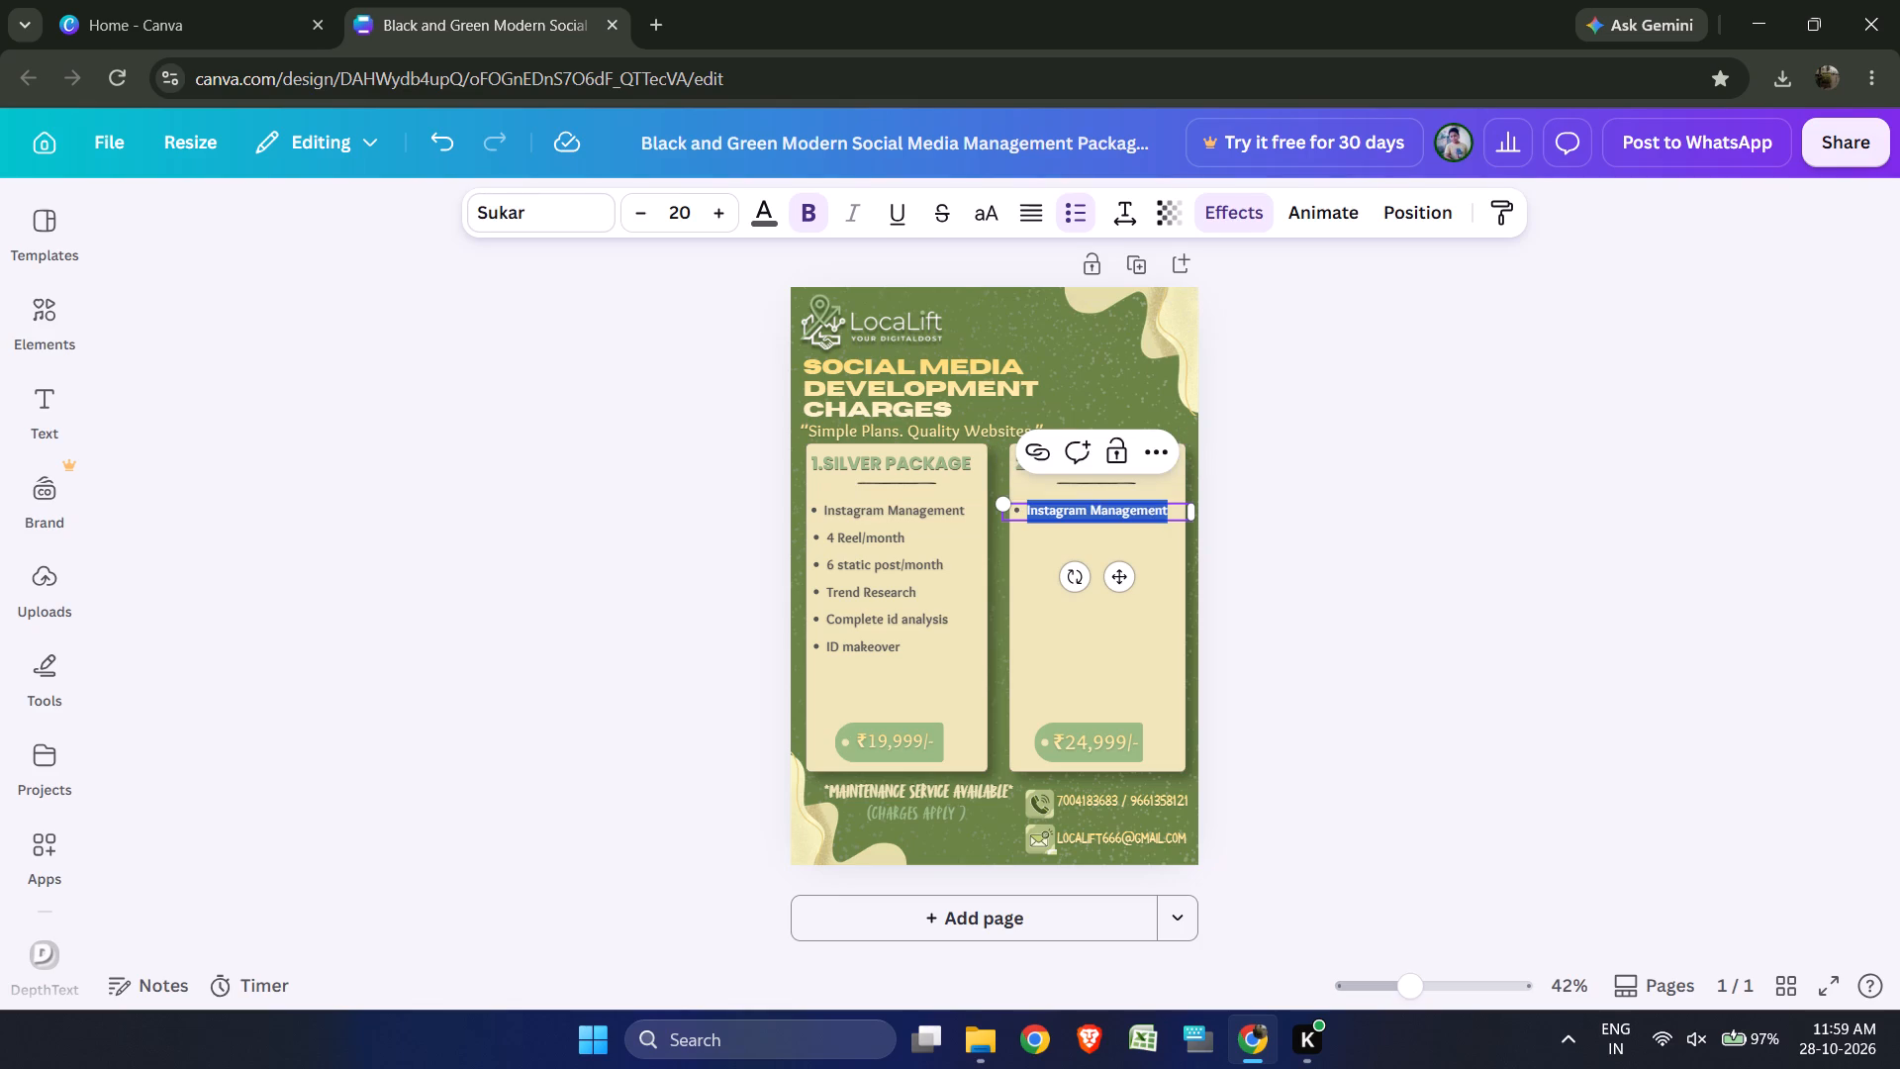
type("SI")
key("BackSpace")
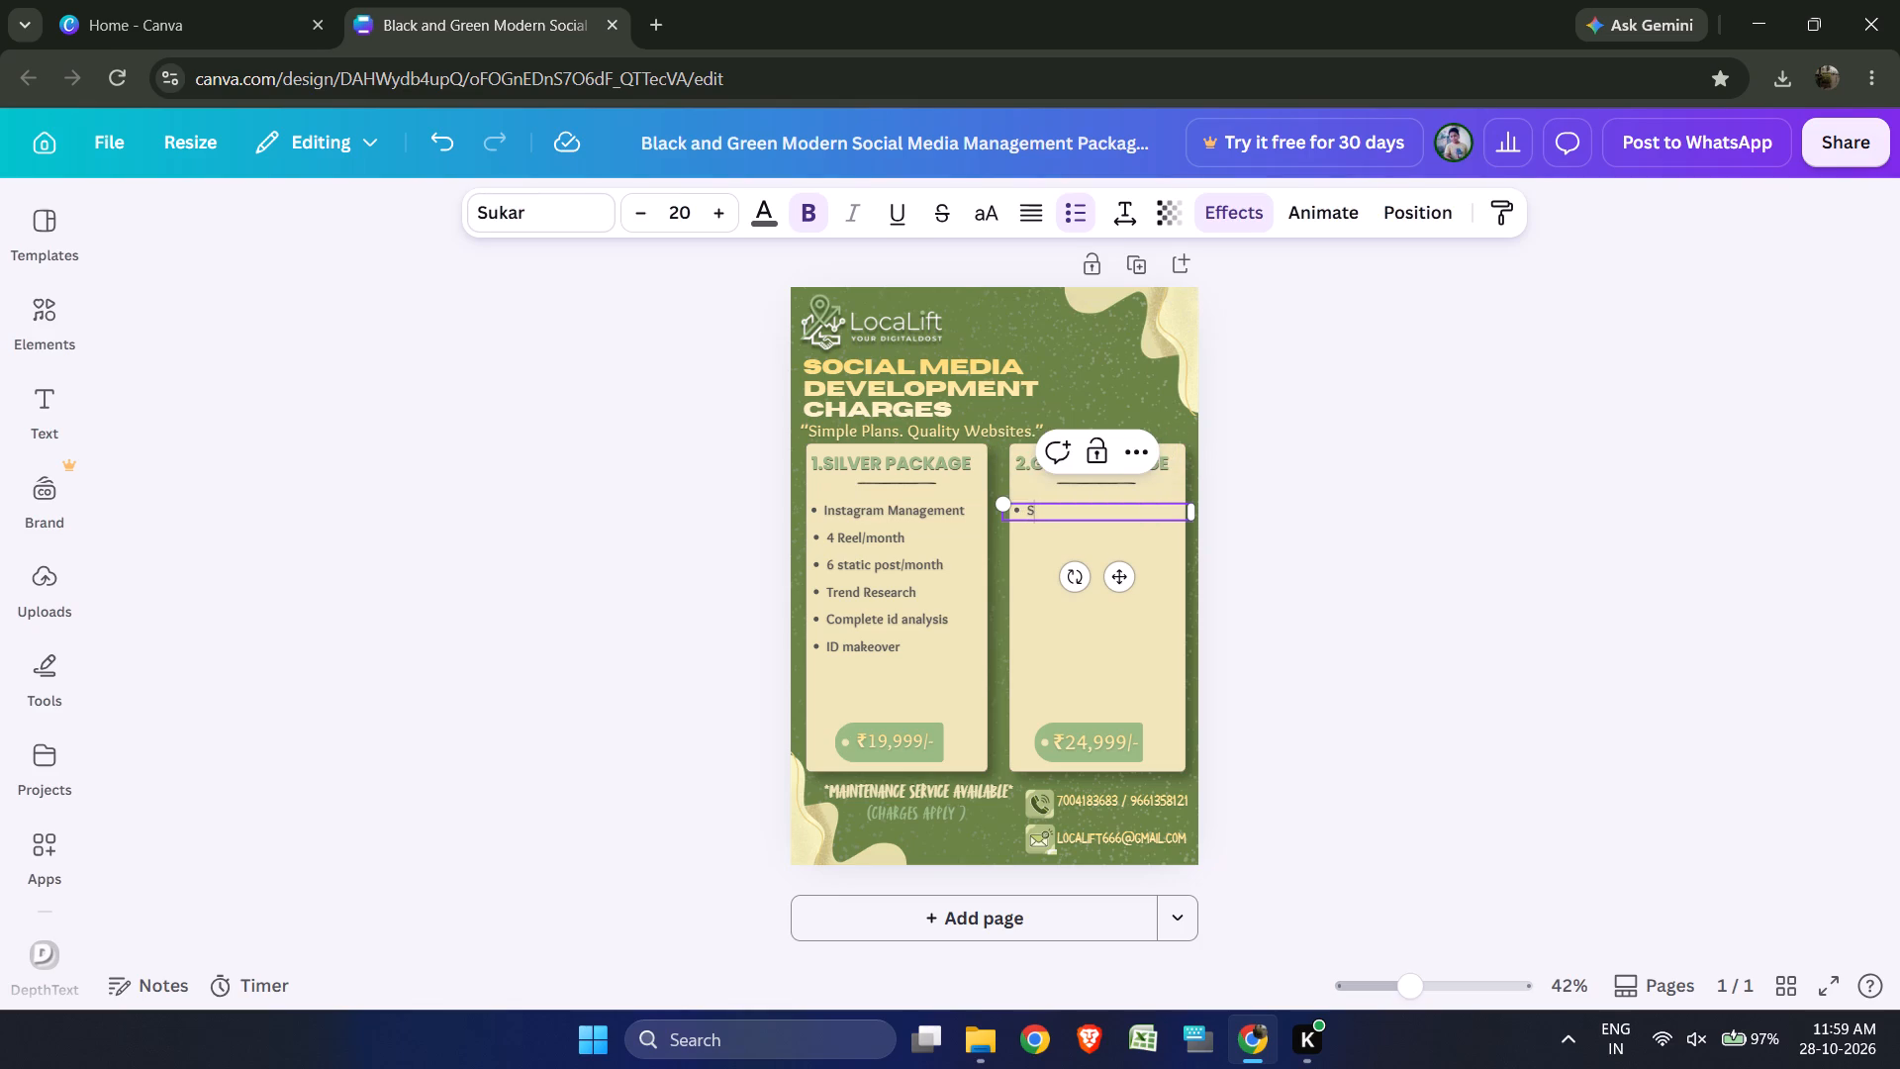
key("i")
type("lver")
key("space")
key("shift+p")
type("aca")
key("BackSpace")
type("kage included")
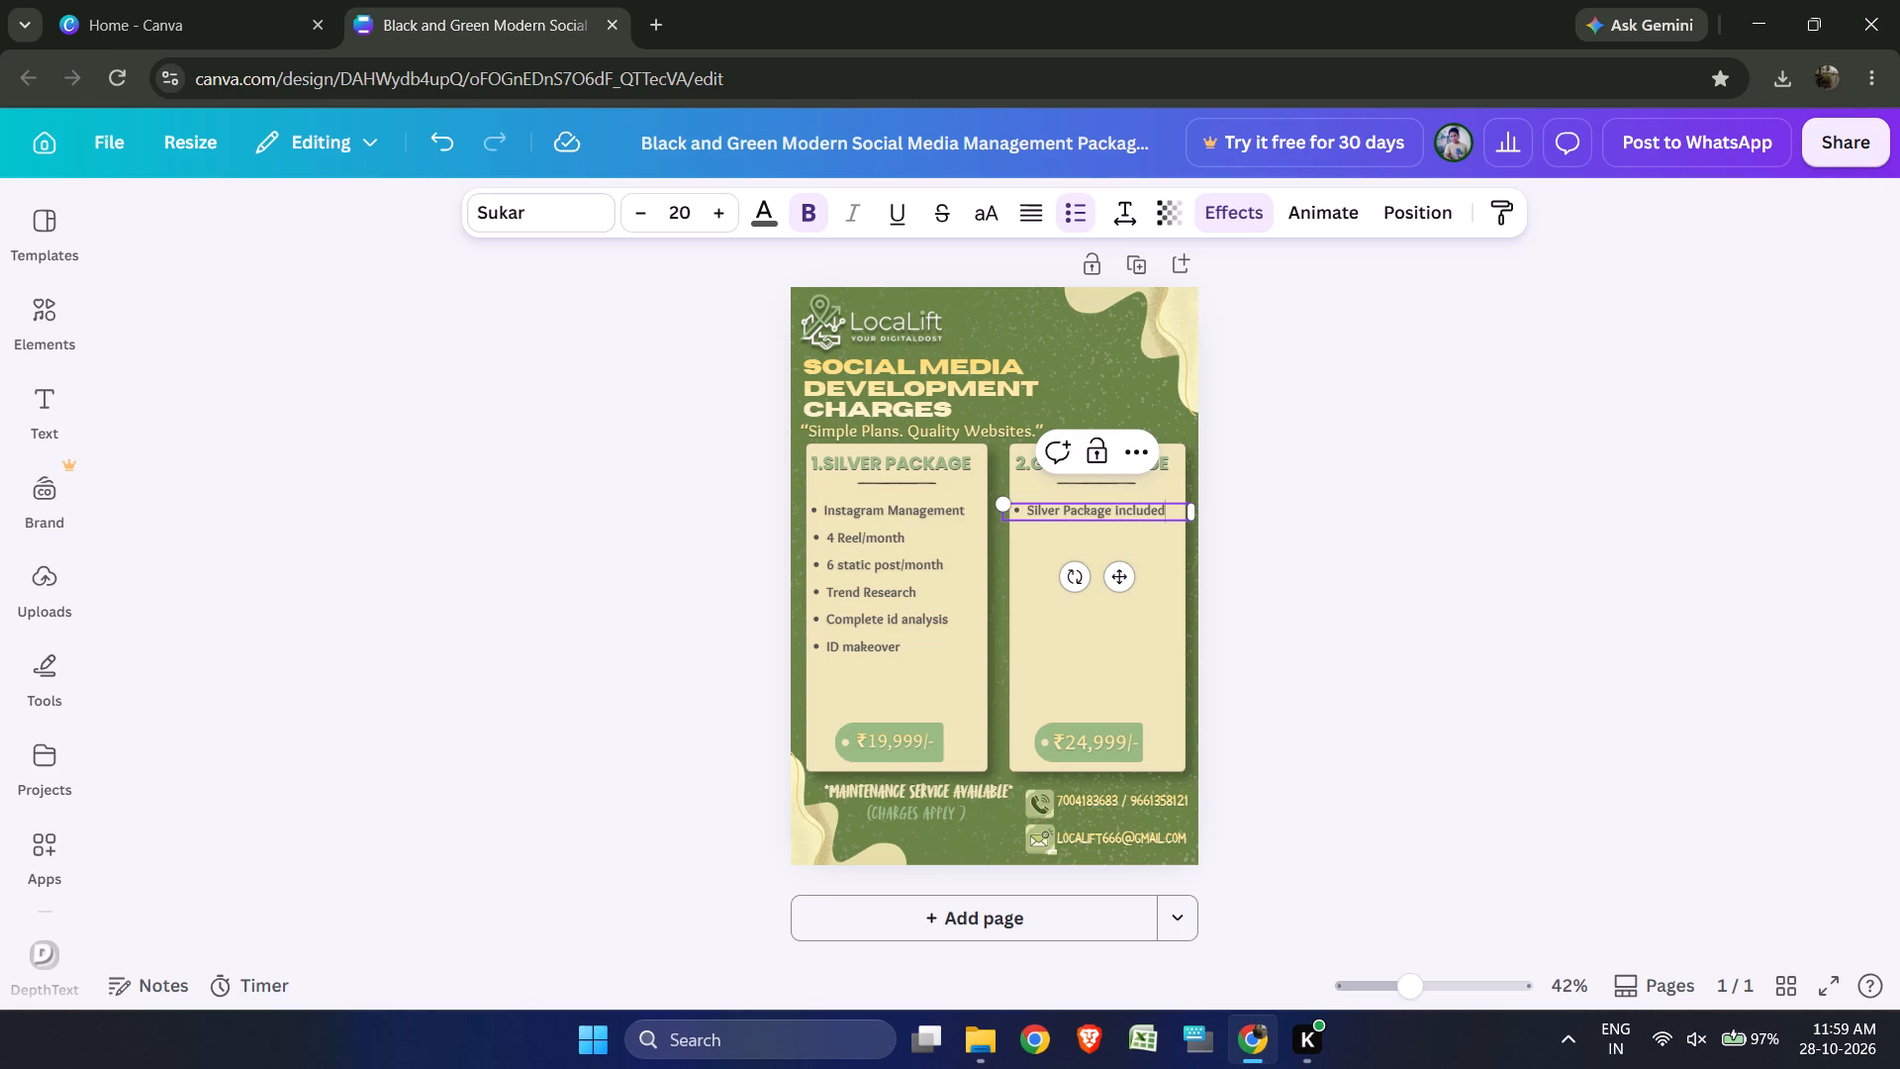
left_click(1695, 799)
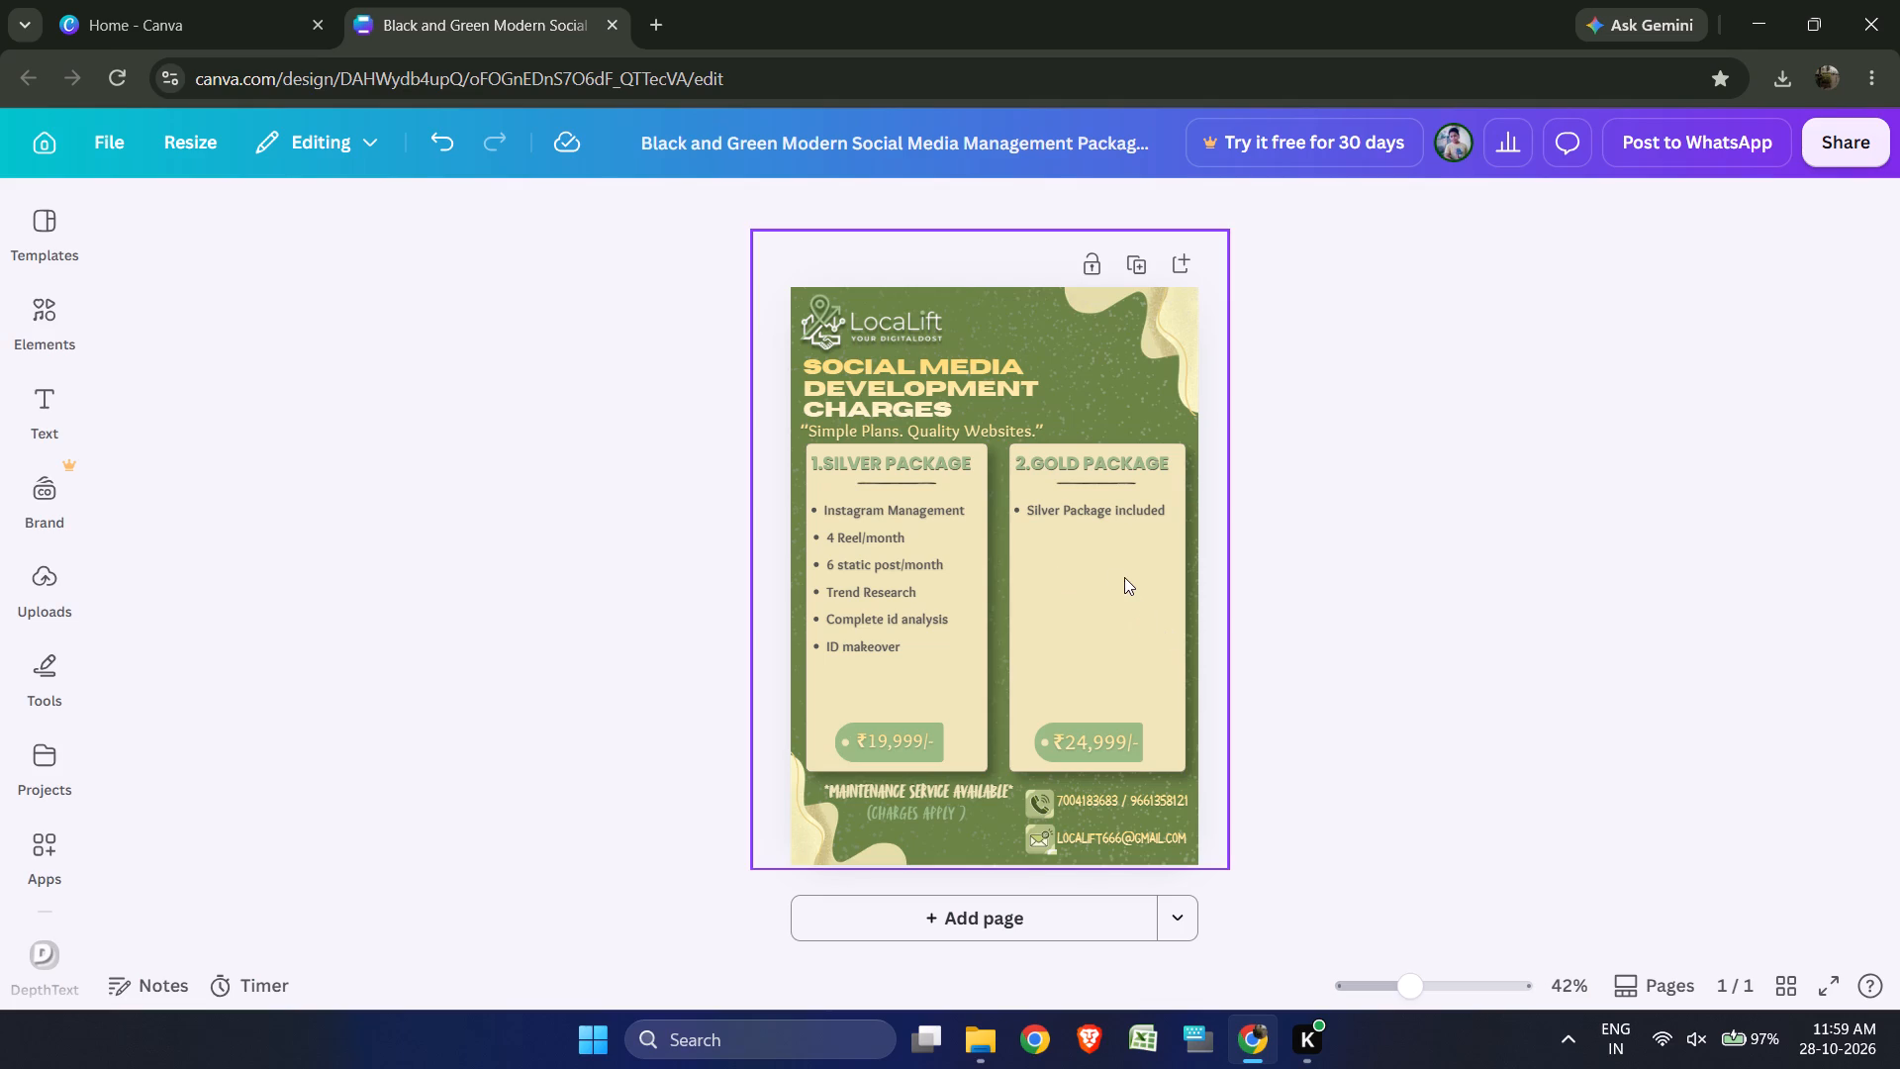
Duplicate the "Silver Package included" bullet and place the copy directly below it, aligned and level with "4 Reel/month".
left_click(1057, 510)
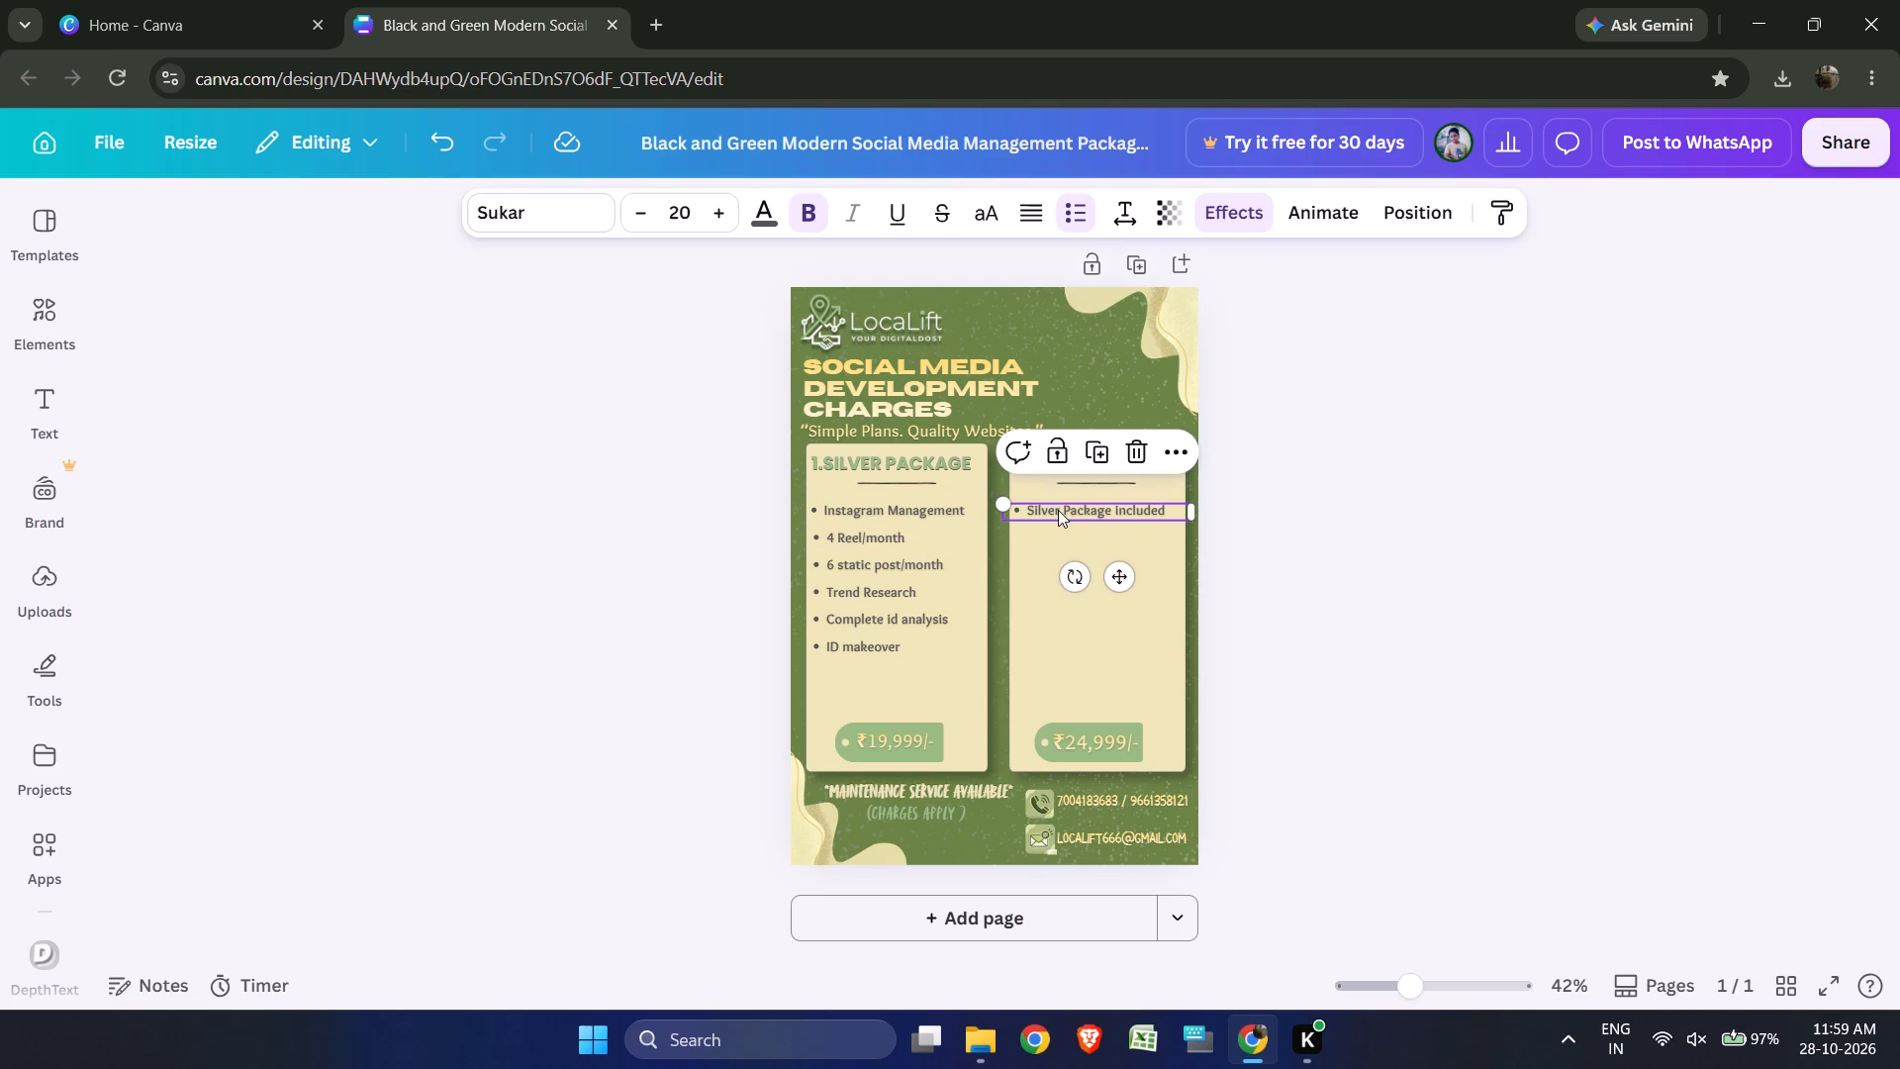
key("ctrl+d")
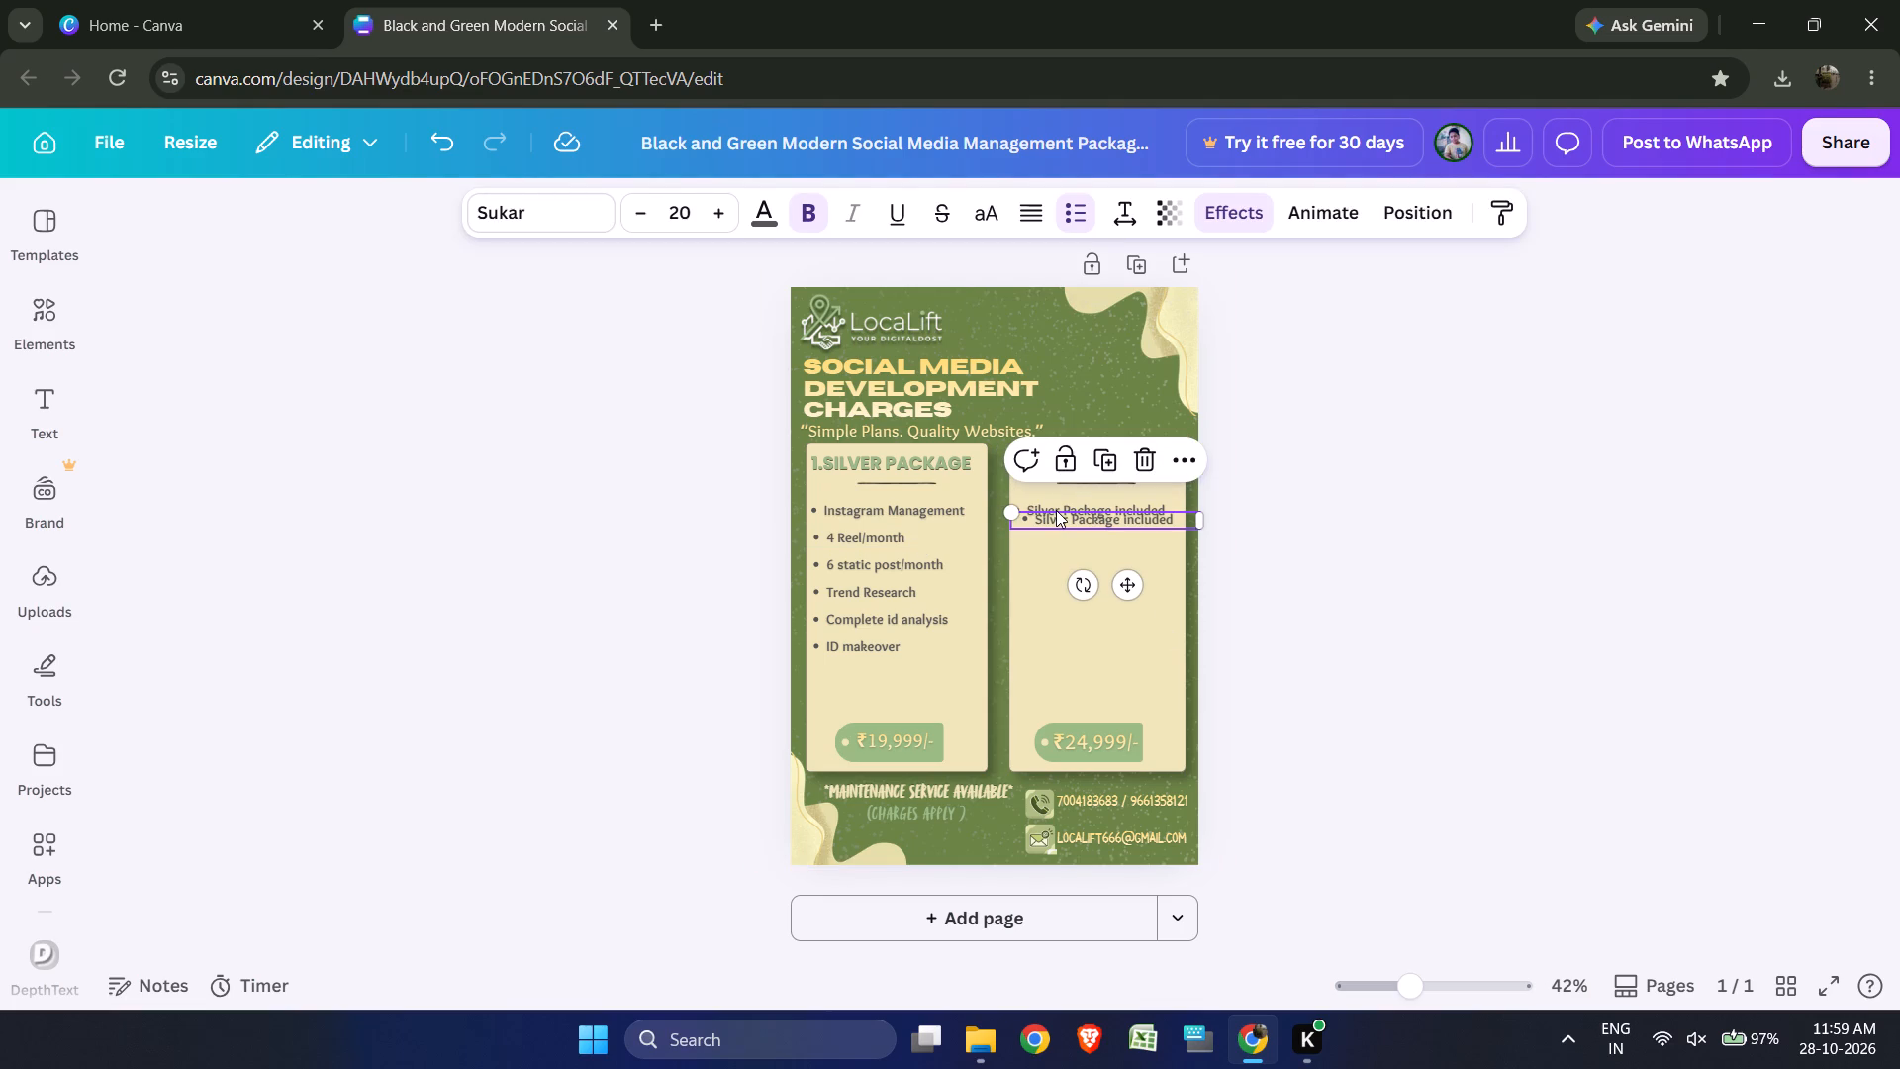
key("Down")
key("Down")
key("Down")
key("Down")
key("Down")
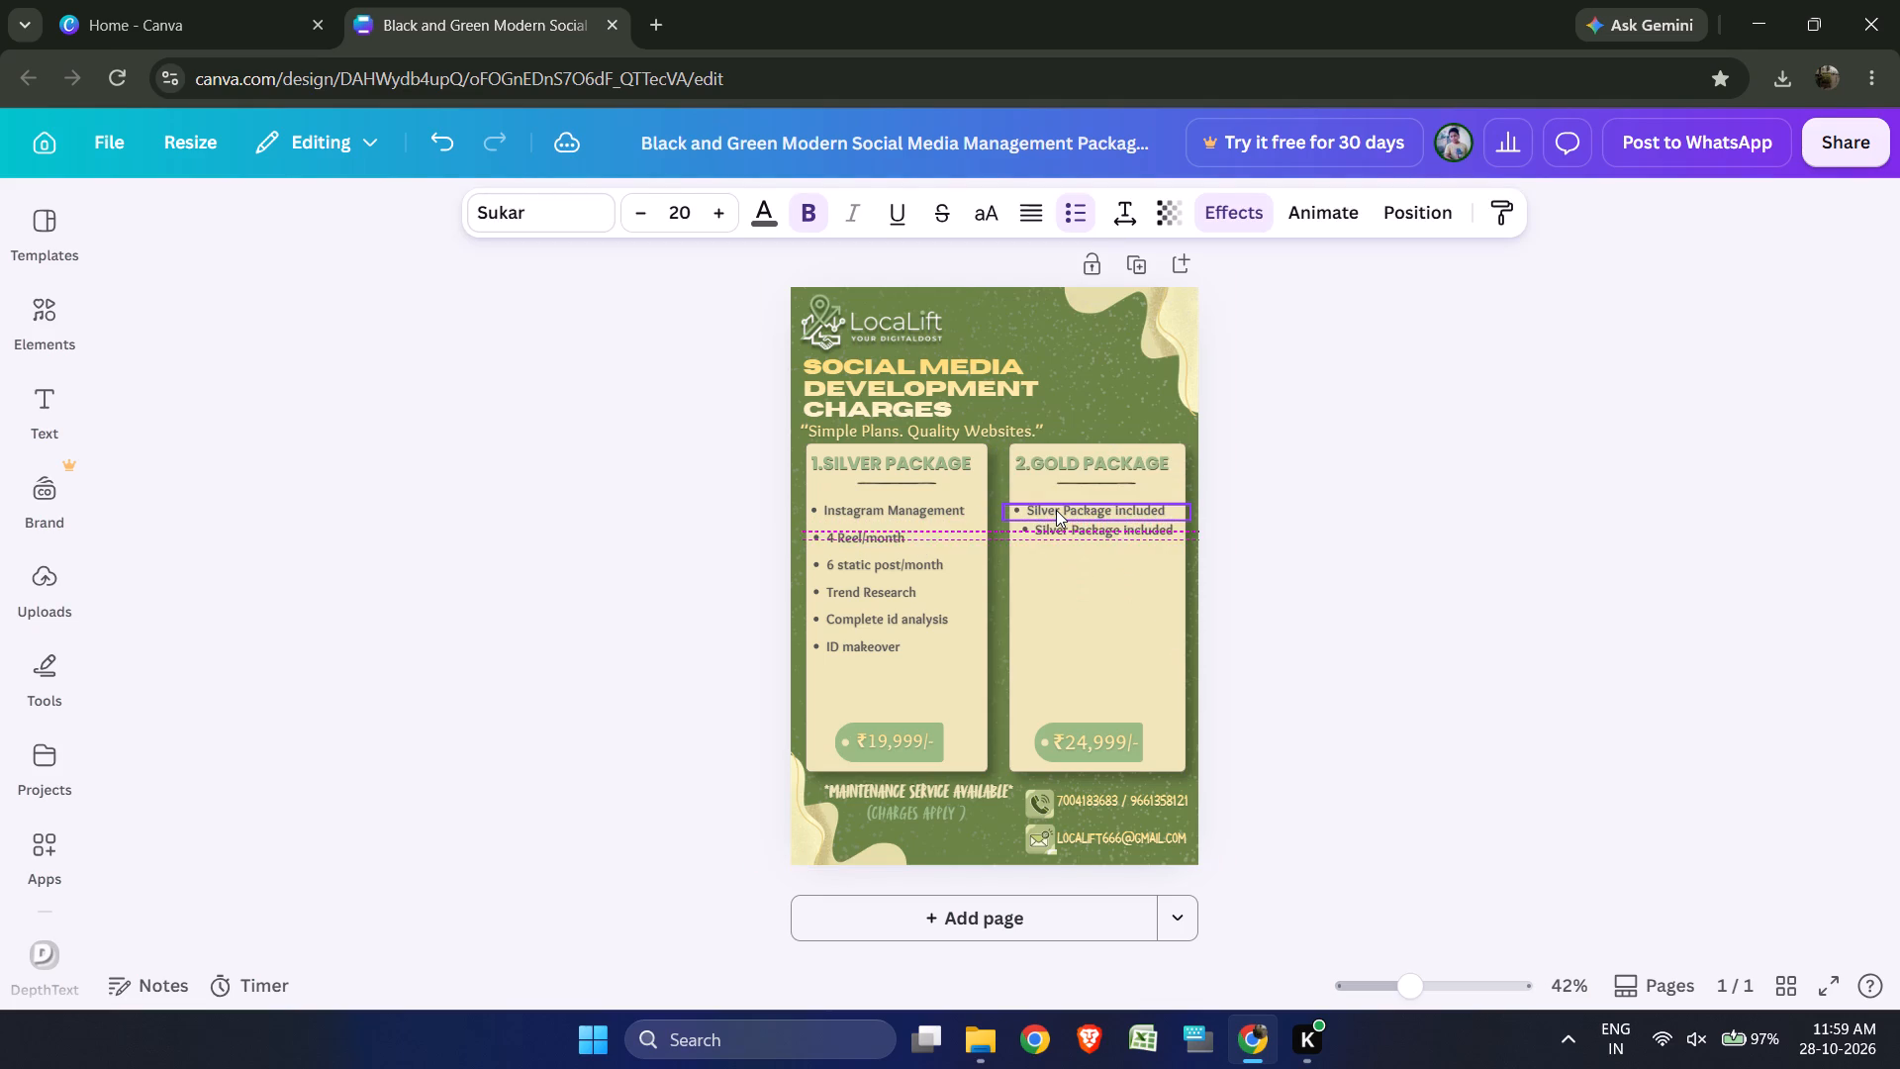
key("Down")
key("Down")
key("Down")
key("Down")
key("Left")
key("Left")
key("Left")
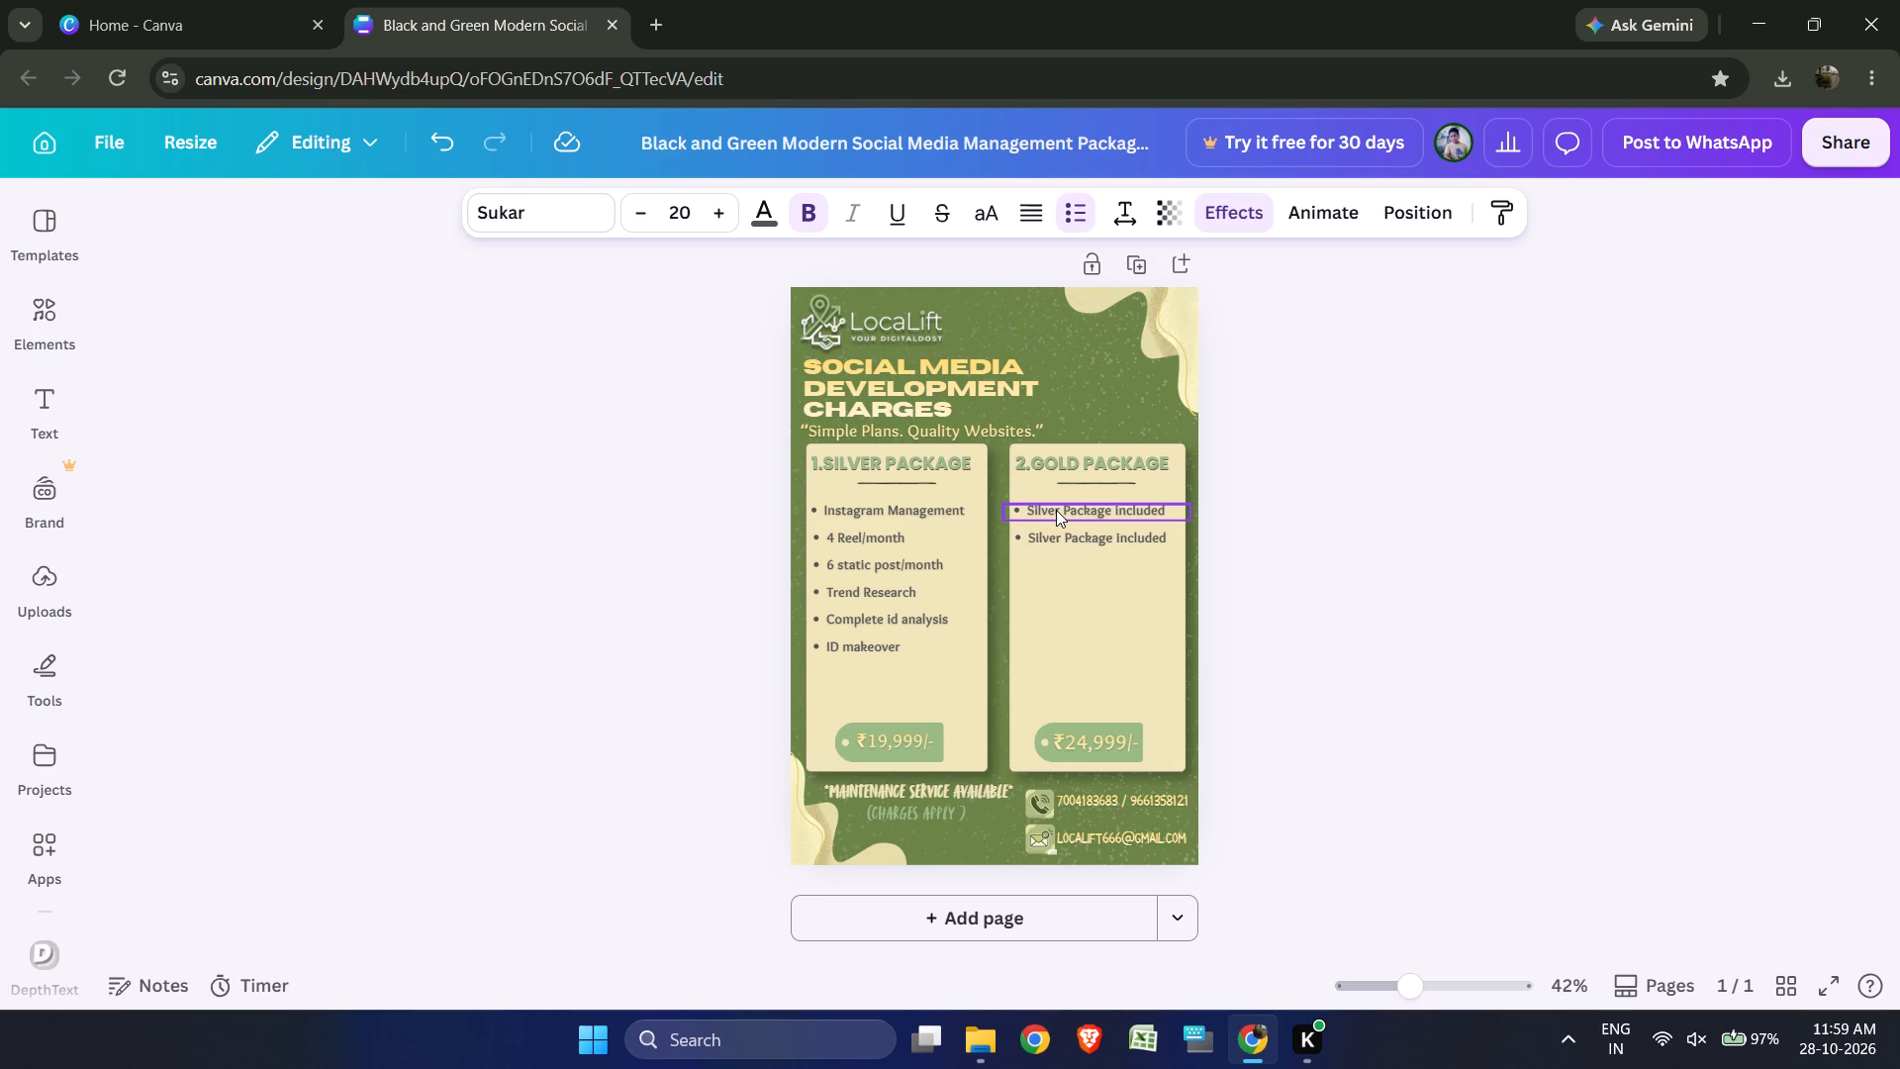
key("Left")
key("Right")
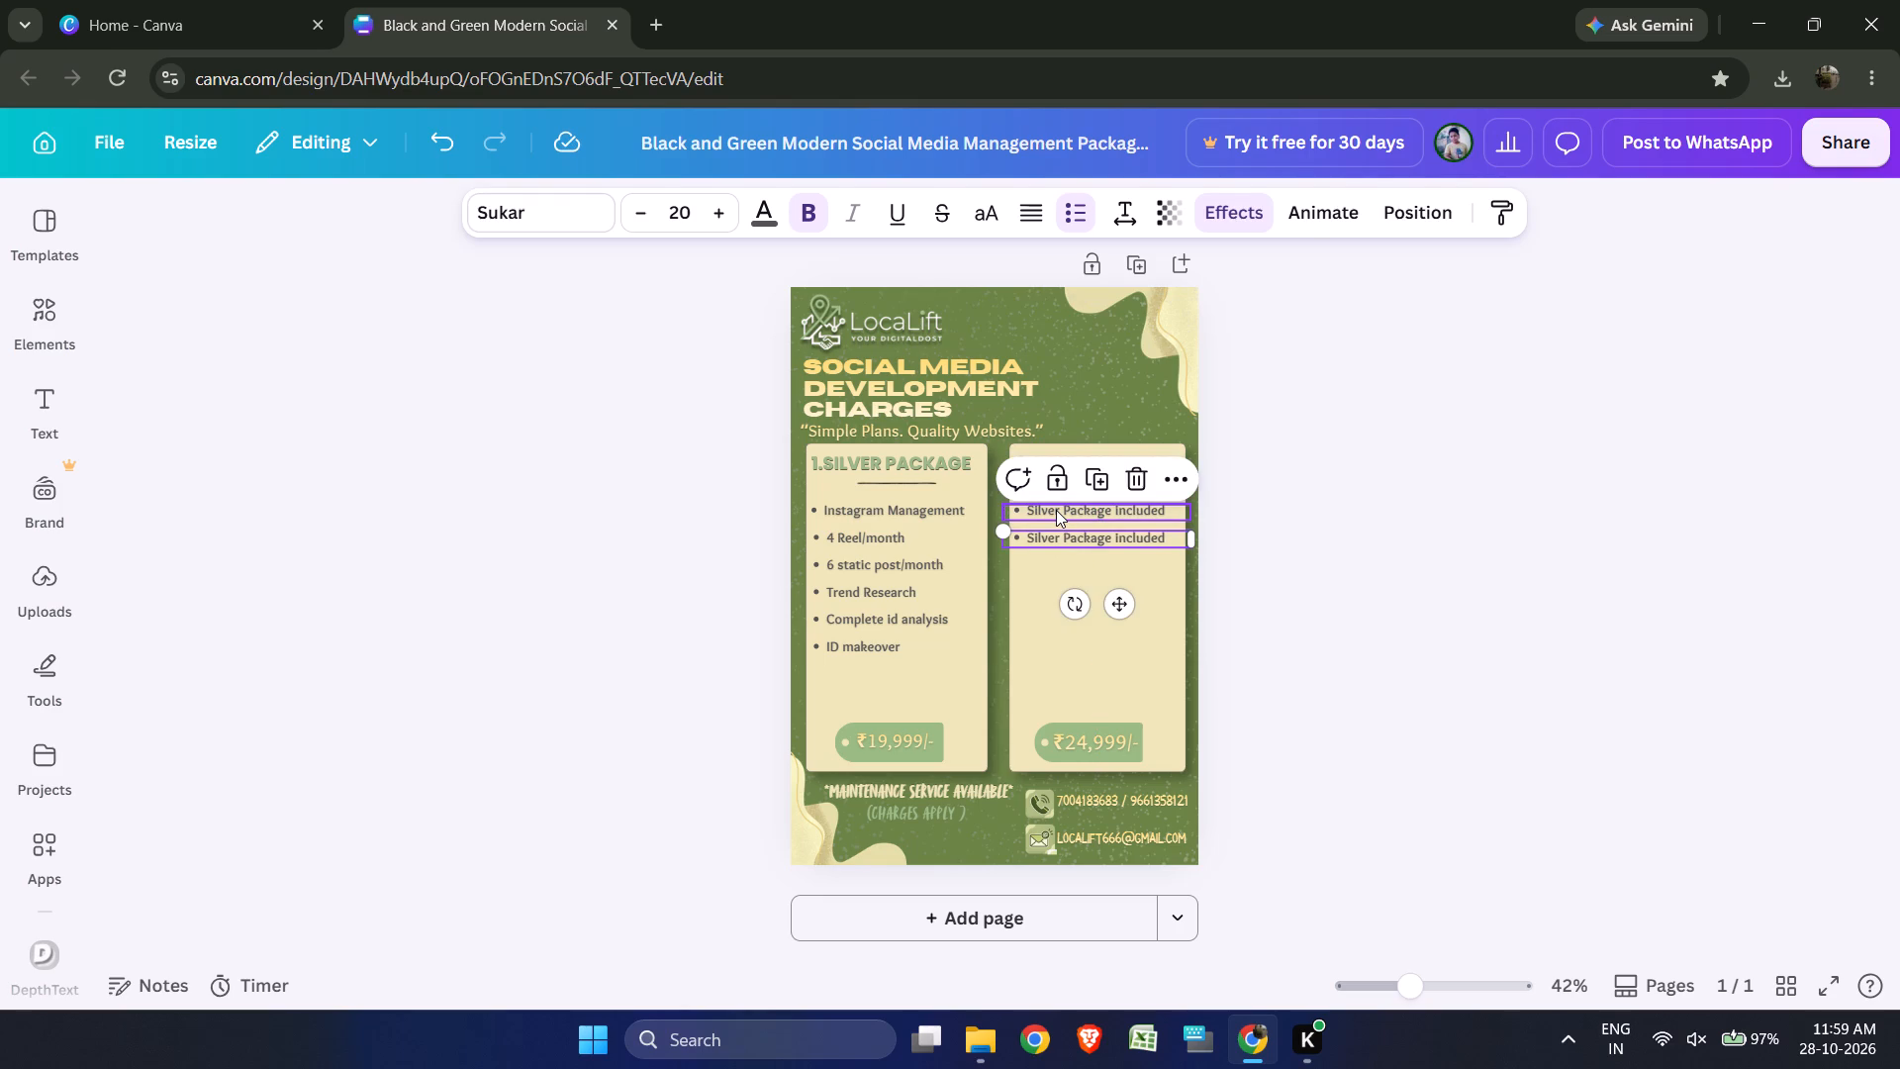
Duplicate the second Gold bullet six more times at equal spacing down the card, making eight bullets in total.
key("ctrl+d")
key("ctrl+d")
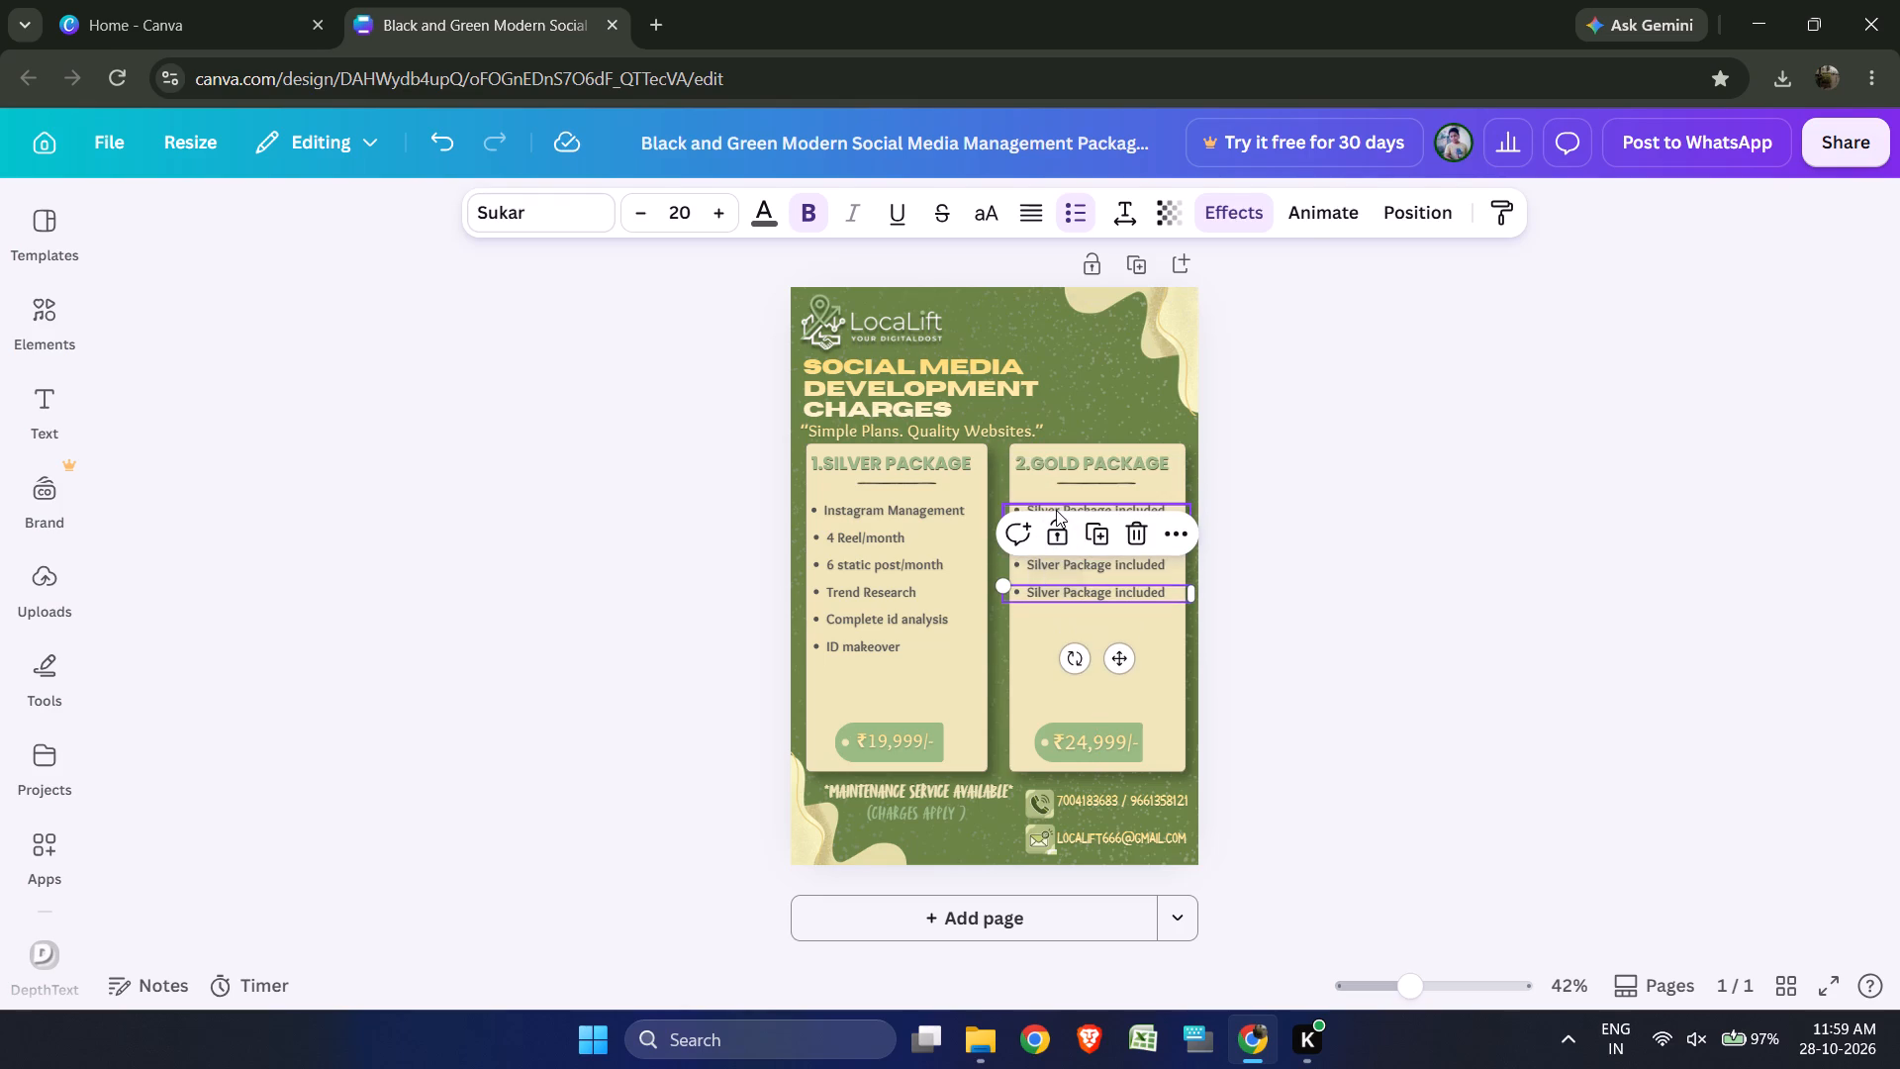
key("ctrl+d")
key("ctrl+d")
key("ctrl+d")
key("ctrl+d")
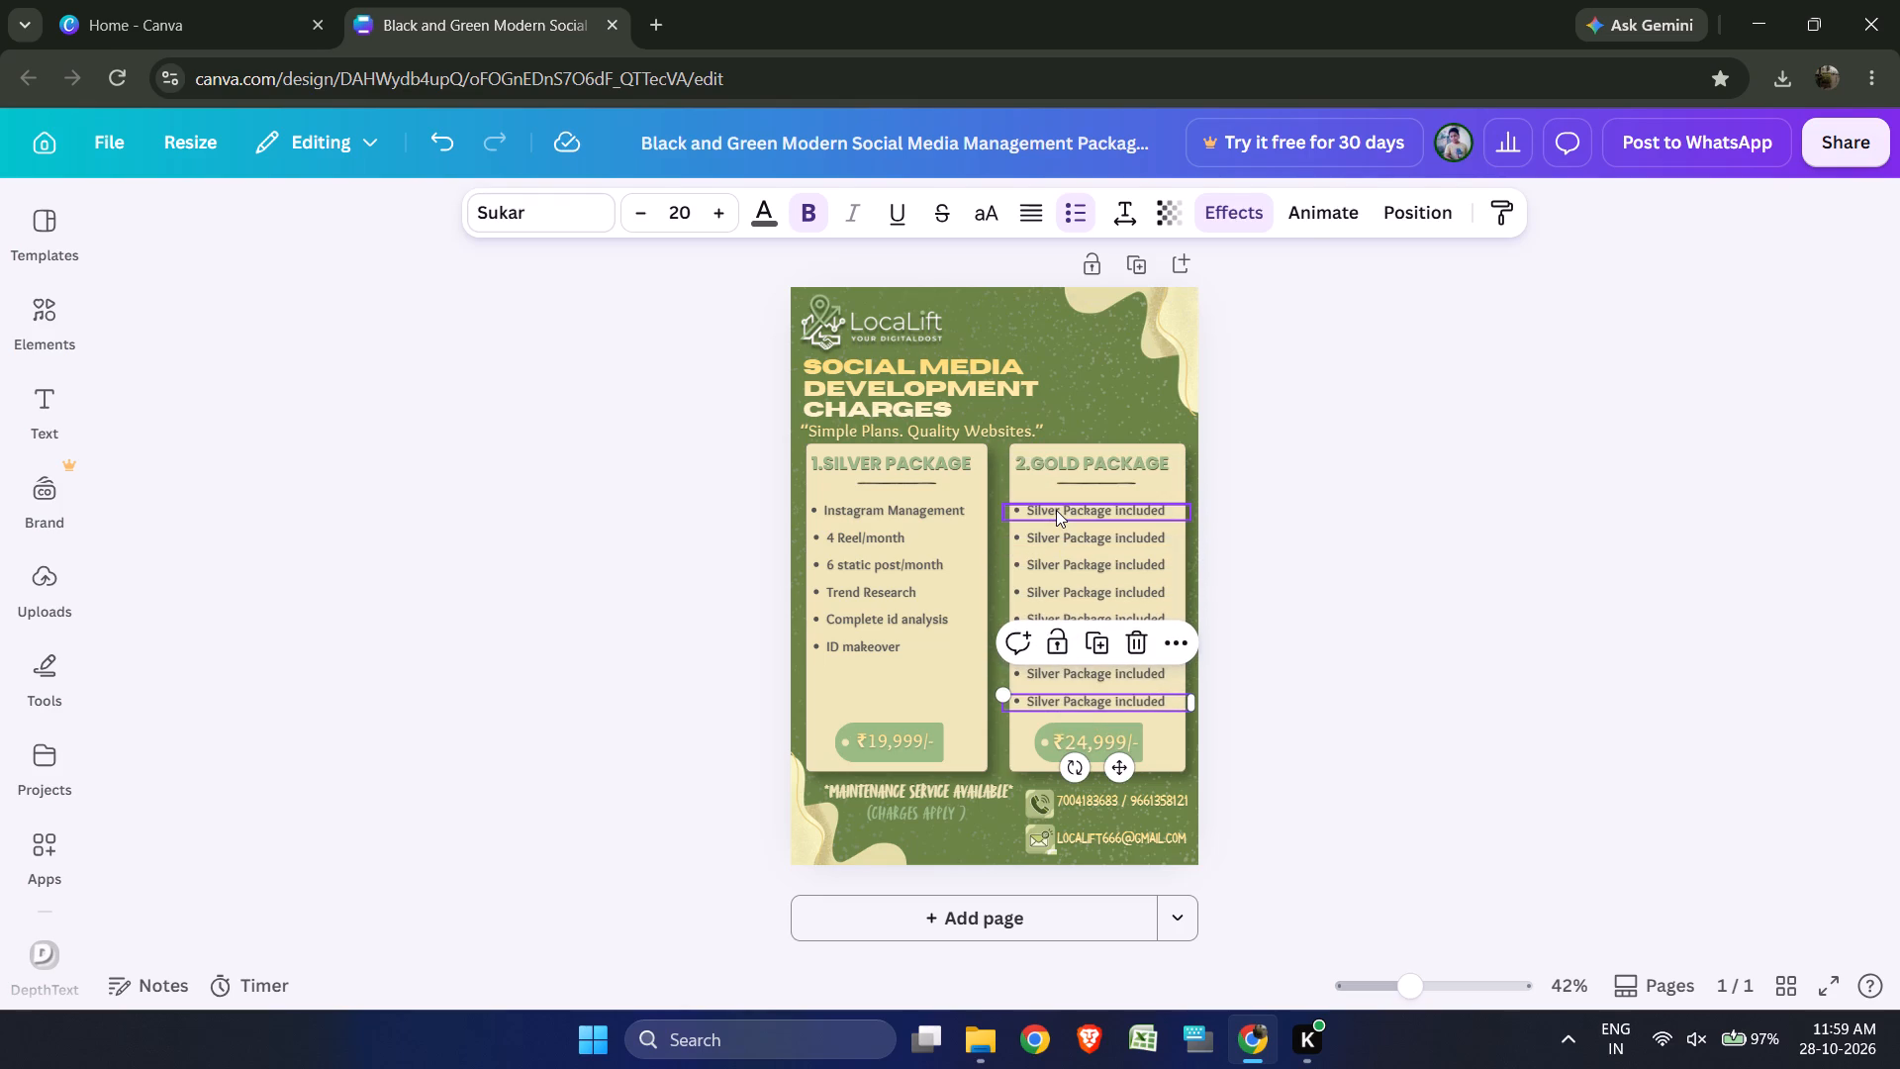
left_click(1706, 617)
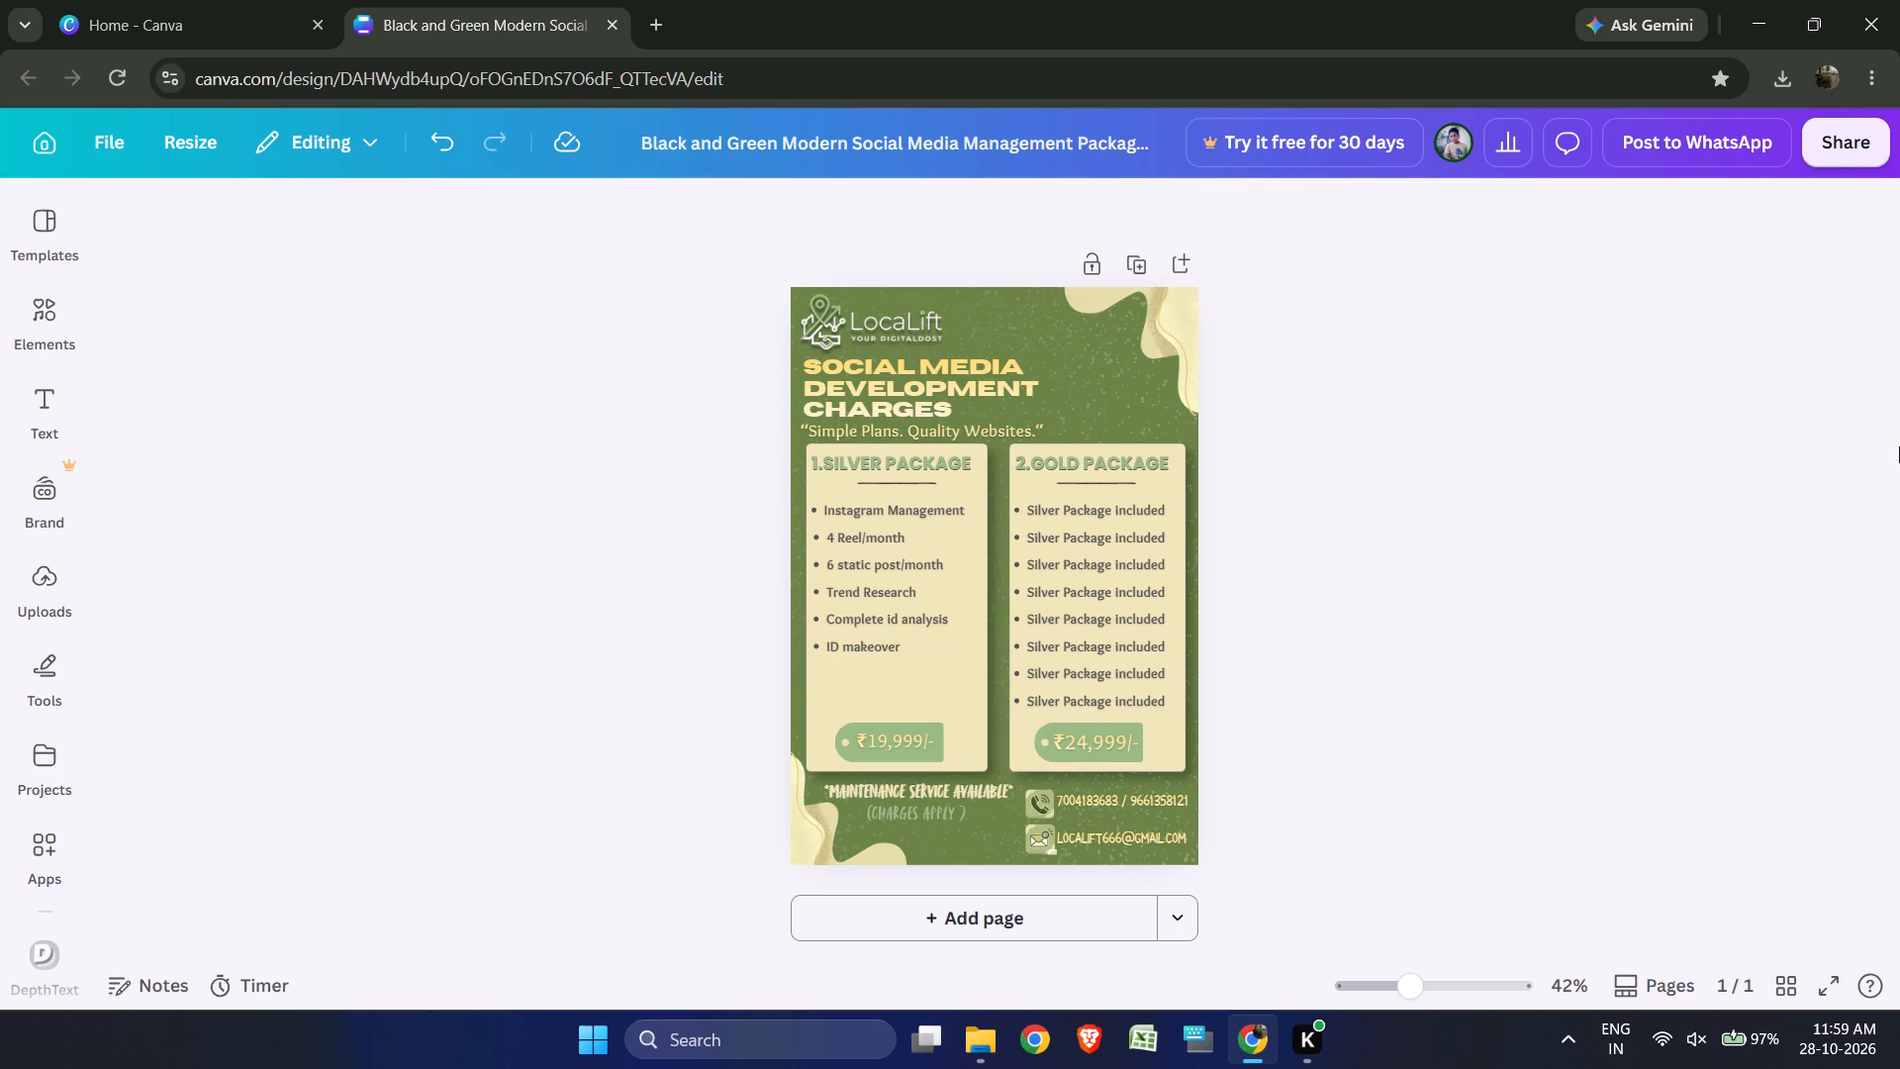
Change the second Gold package bullet to "10 Reel/month".
double_click(1124, 540)
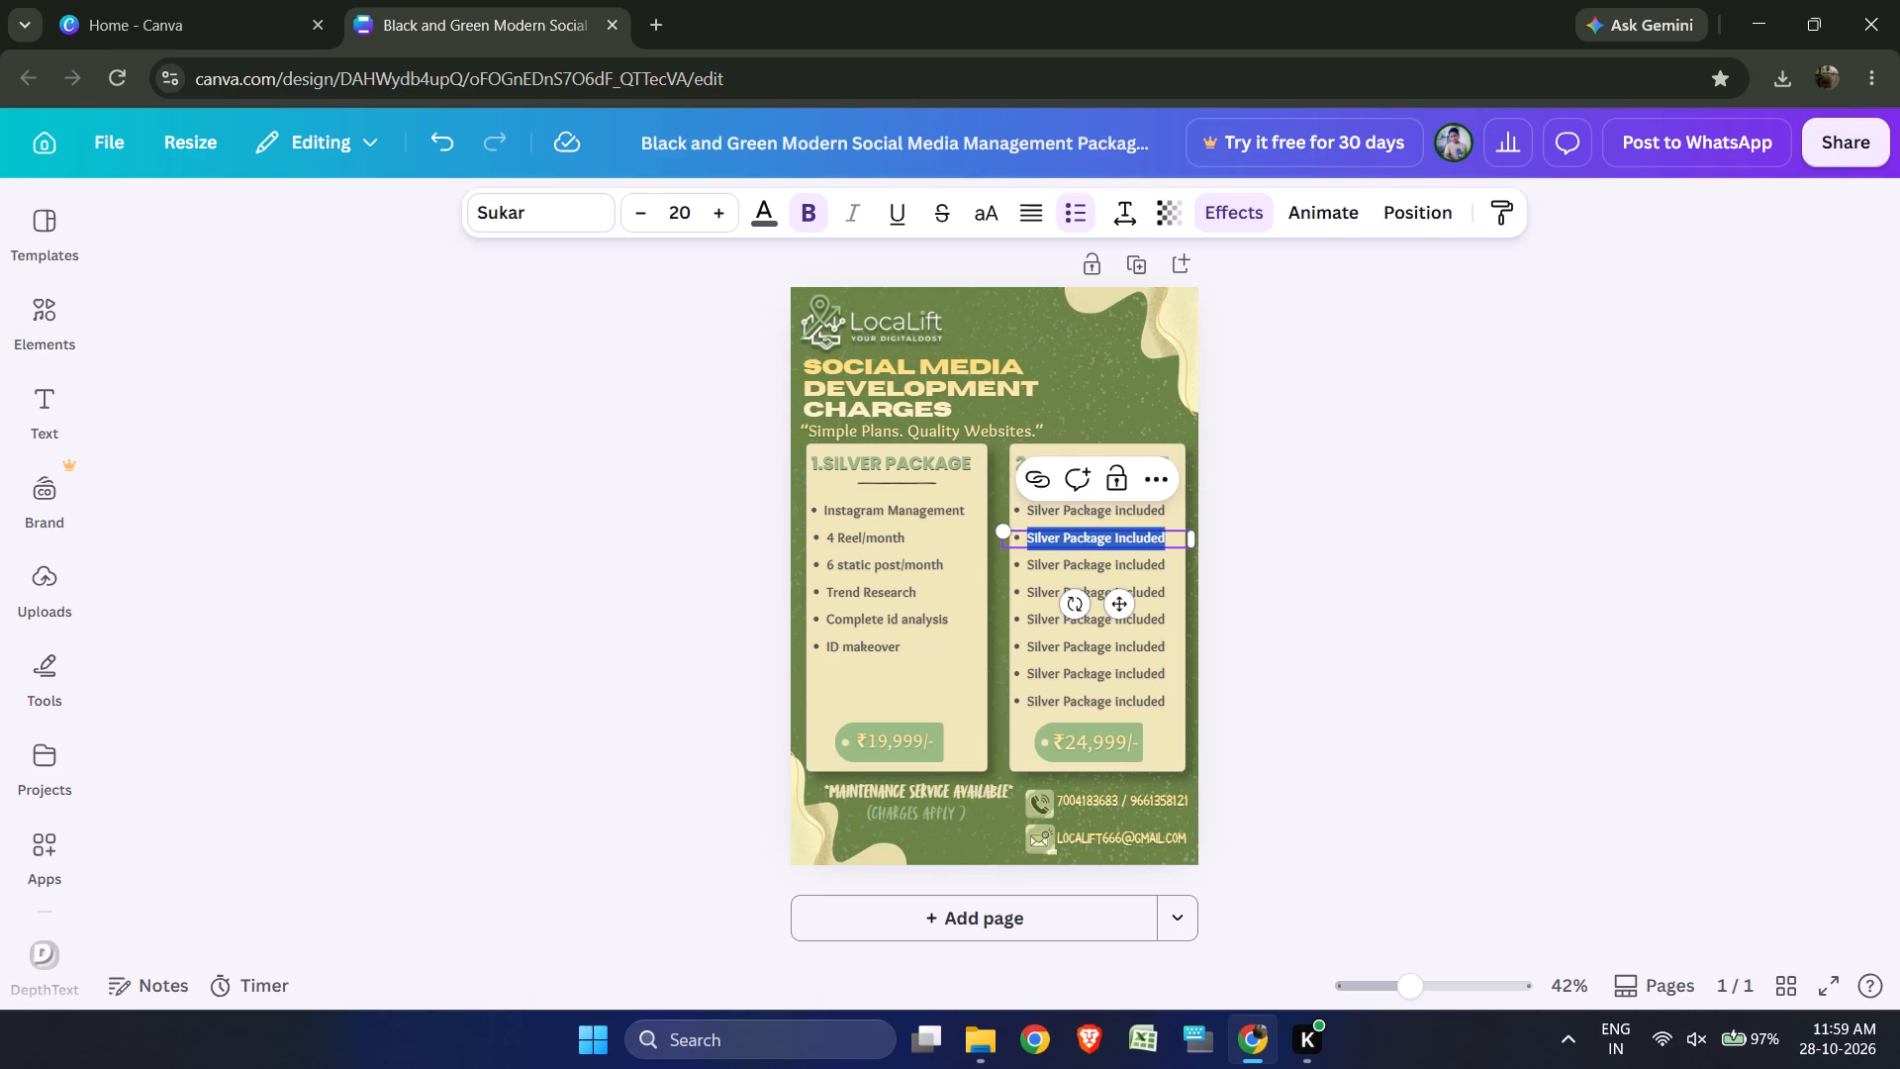
type("10")
key("space")
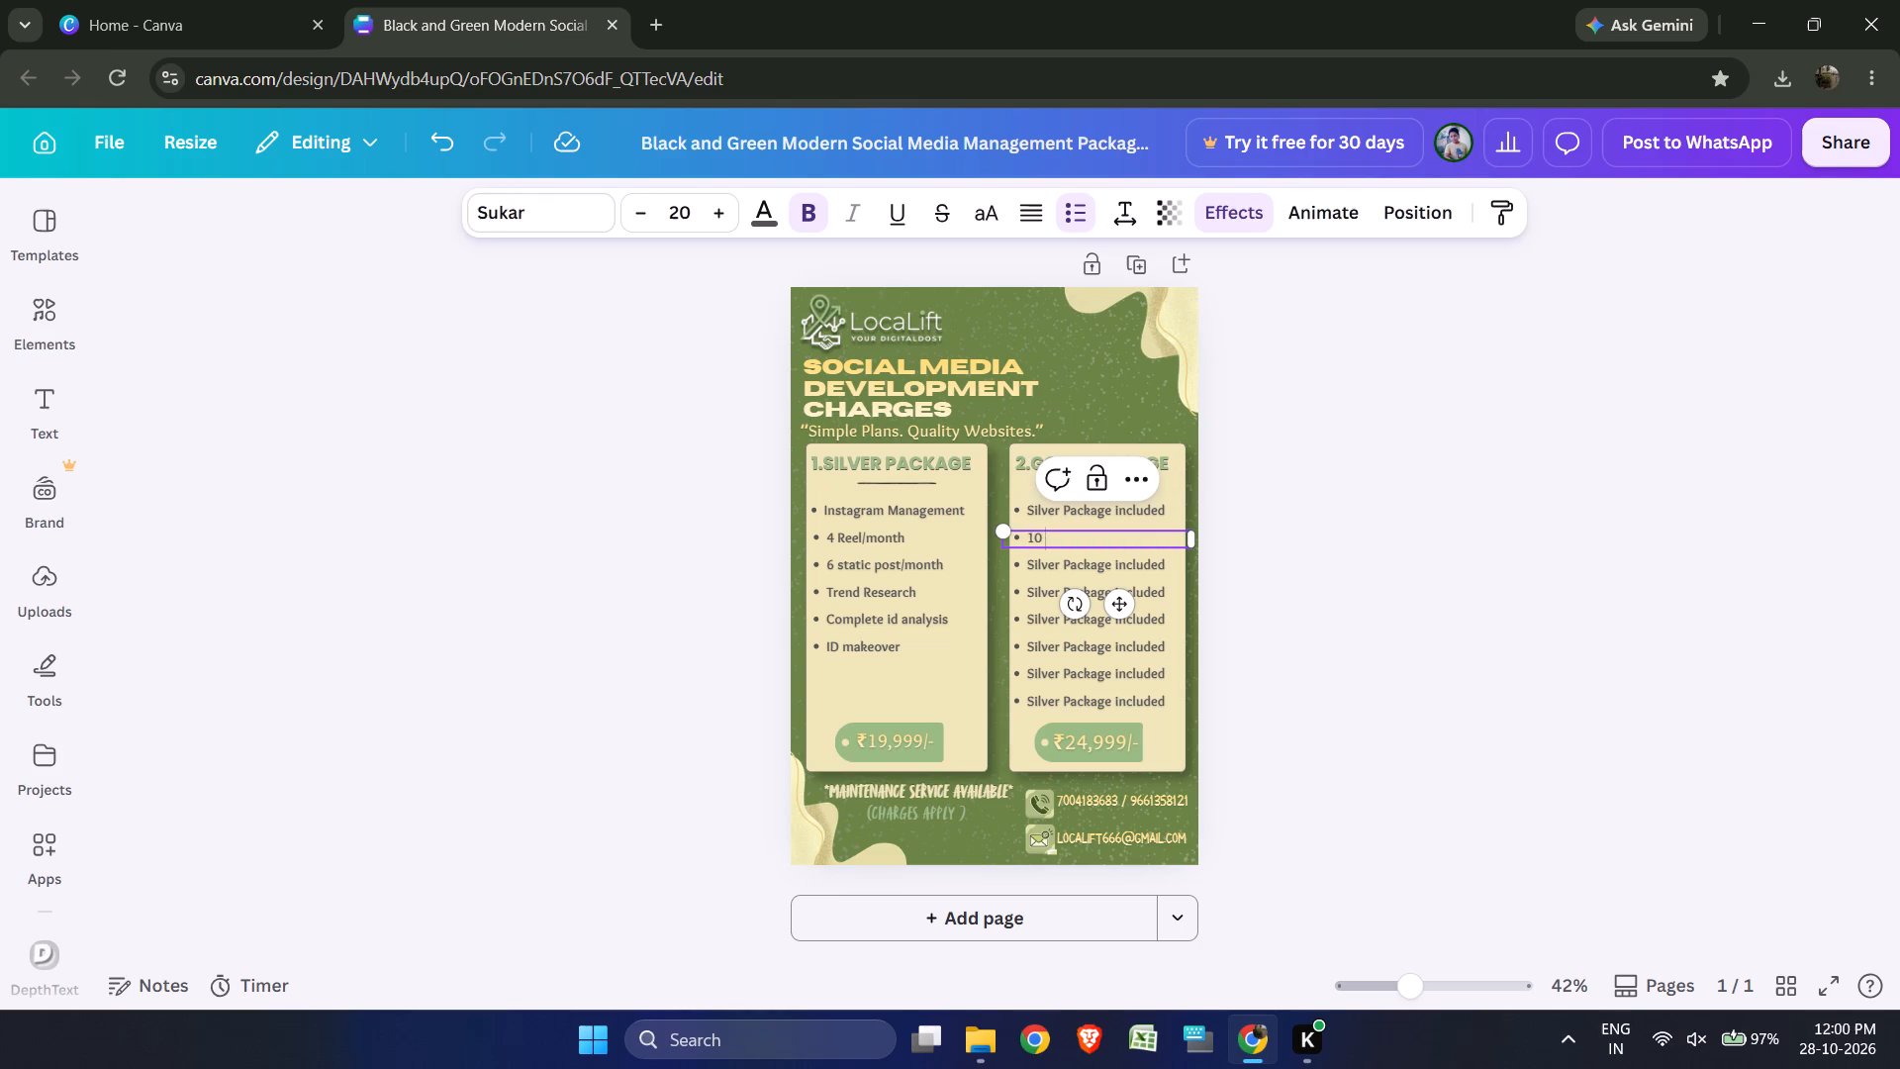
type("Rwwl")
key("BackSpace")
key("BackSpace")
key("BackSpace")
type("eel")
type("/mo")
type("nth")
left_click(1249, 595)
Change the third, fourth and fifth Gold bullets to "12 static post/month", "Facebook management" and "Youtube handling".
double_click(1136, 563)
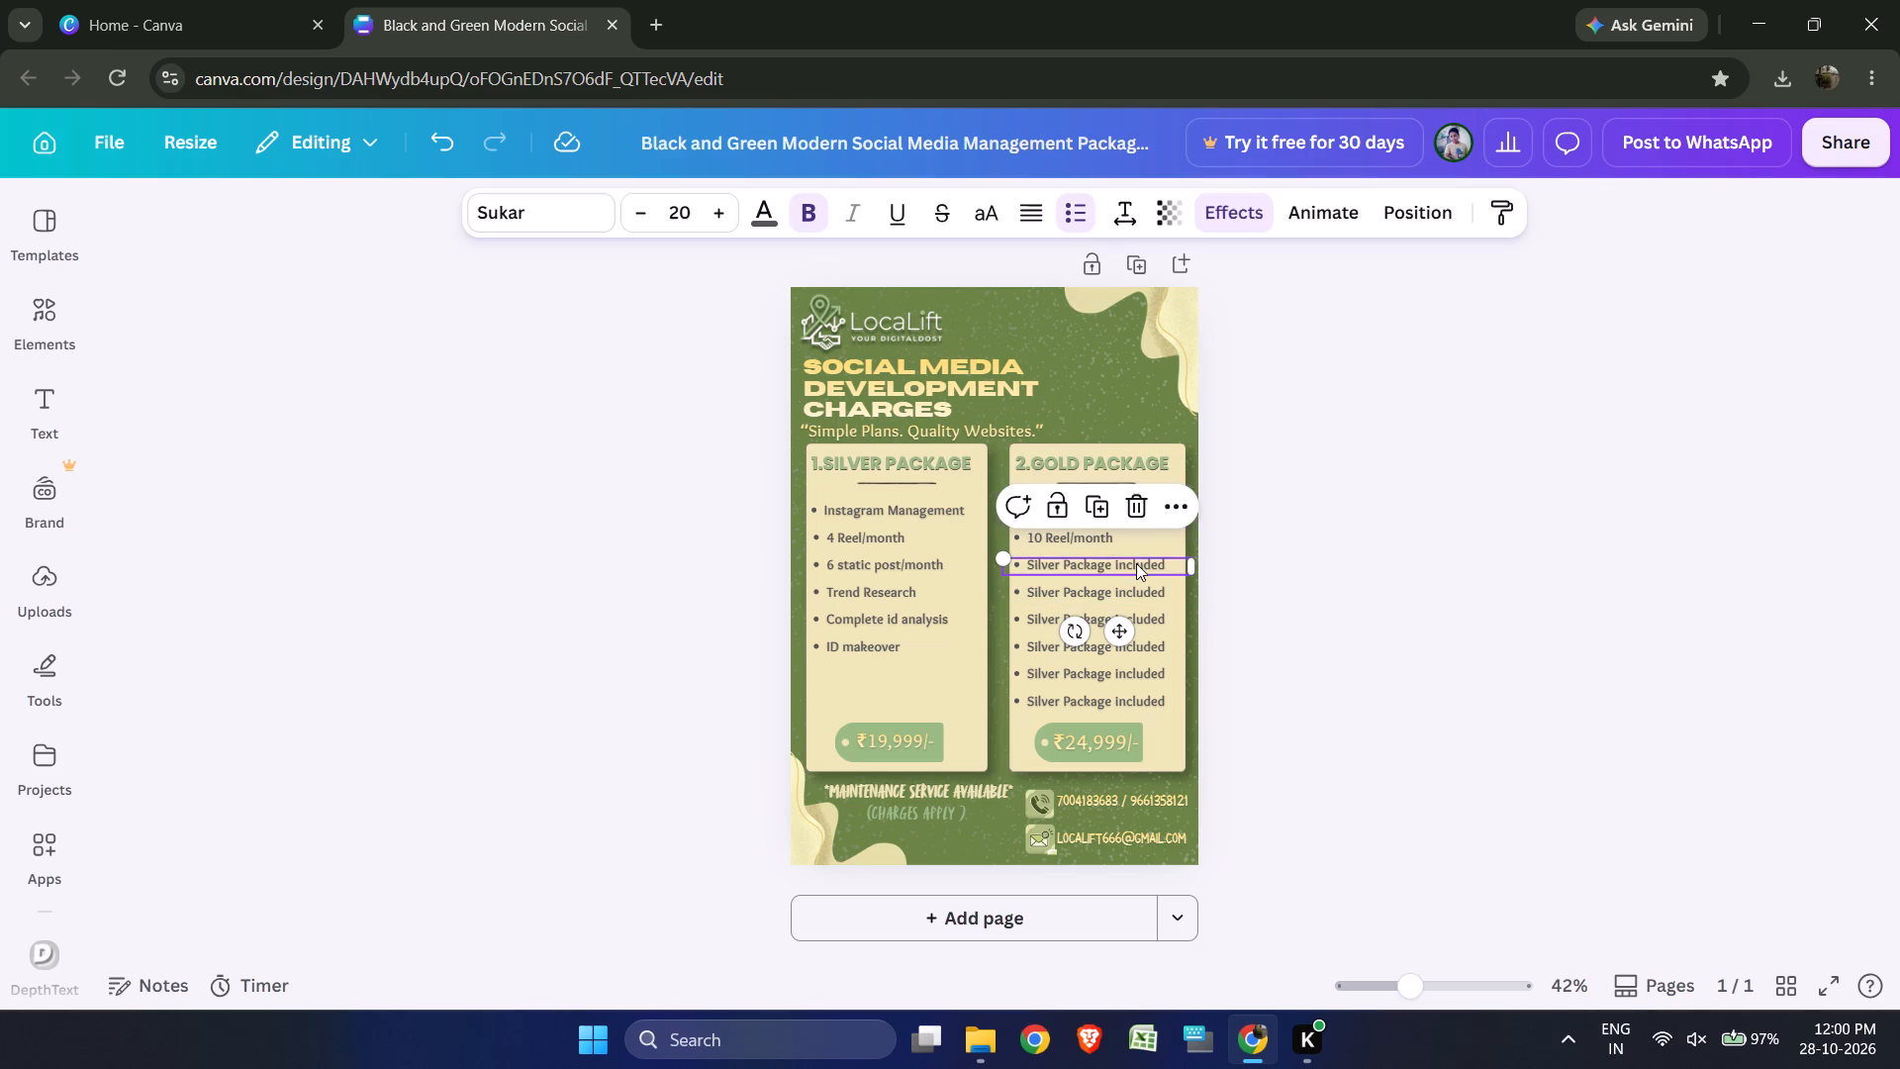
Change the third Gold package bullet to "12 static post/month".
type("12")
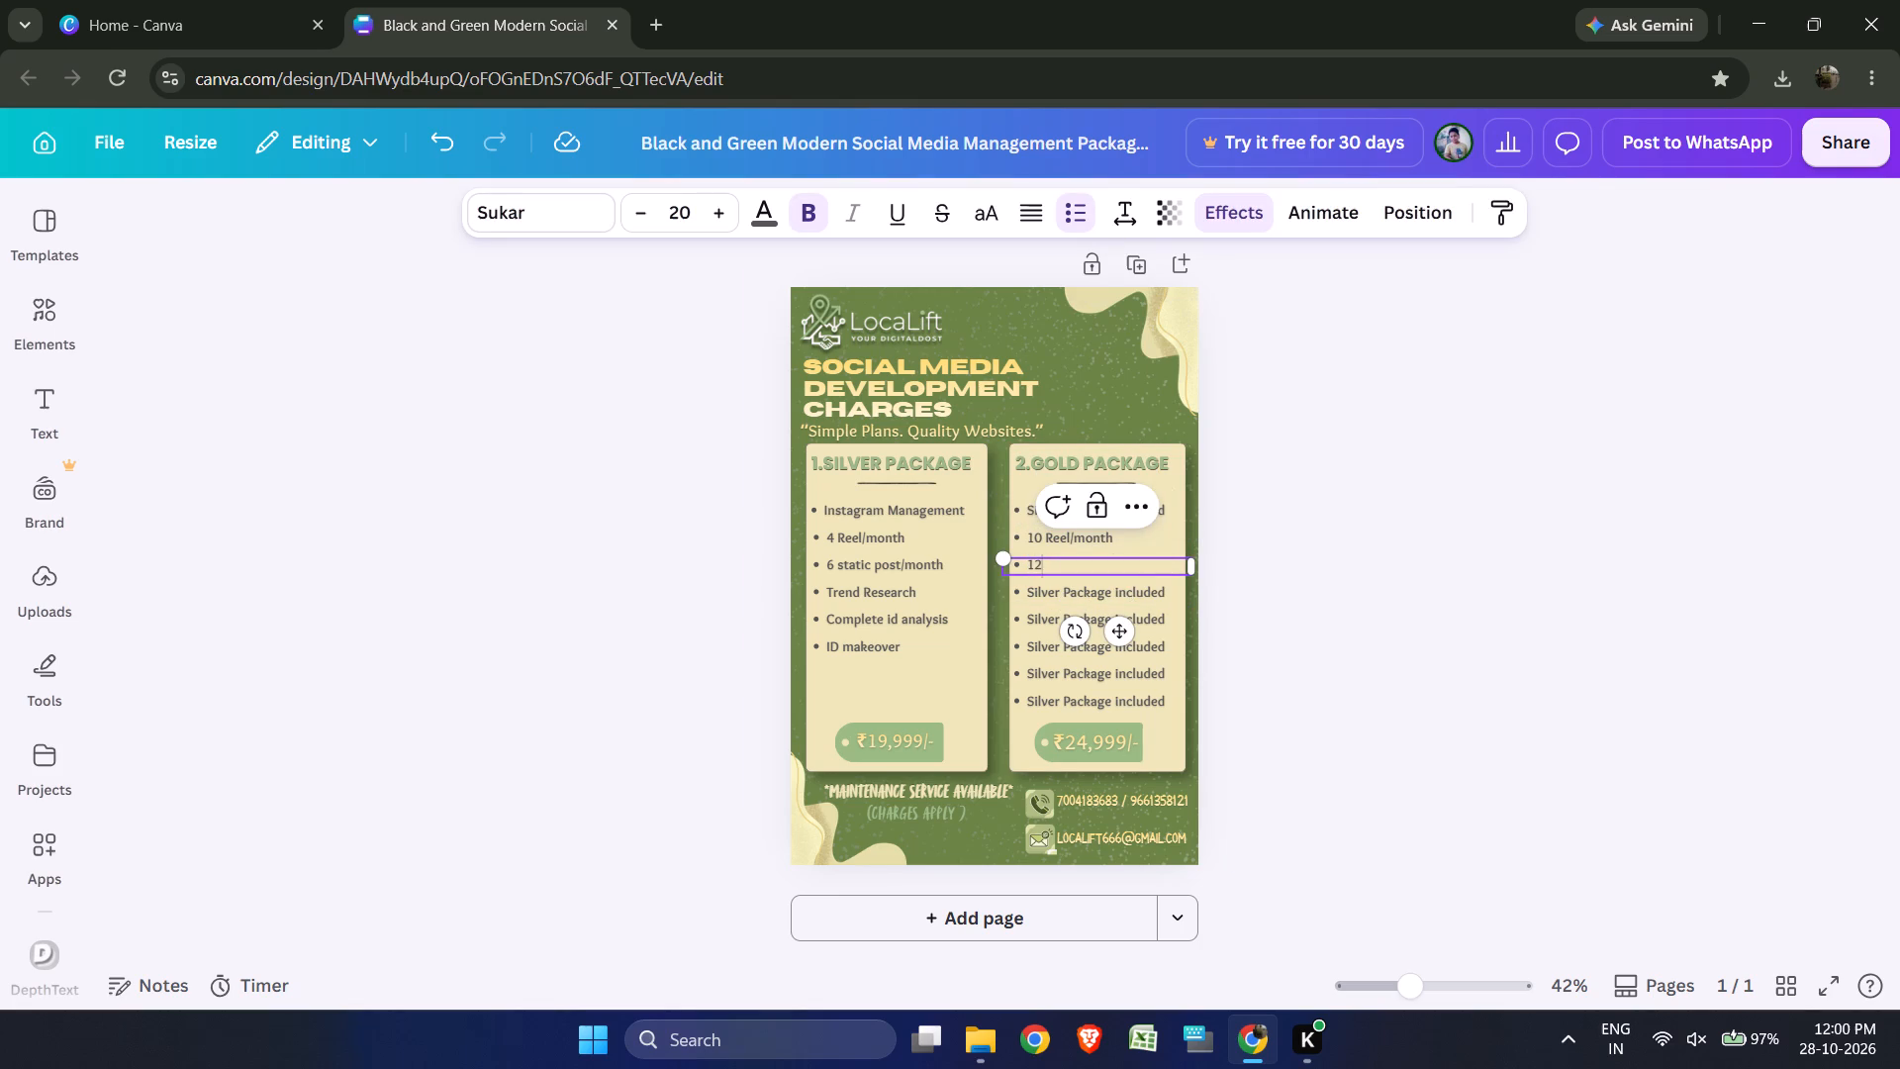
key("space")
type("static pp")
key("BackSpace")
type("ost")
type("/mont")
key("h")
left_click(1416, 632)
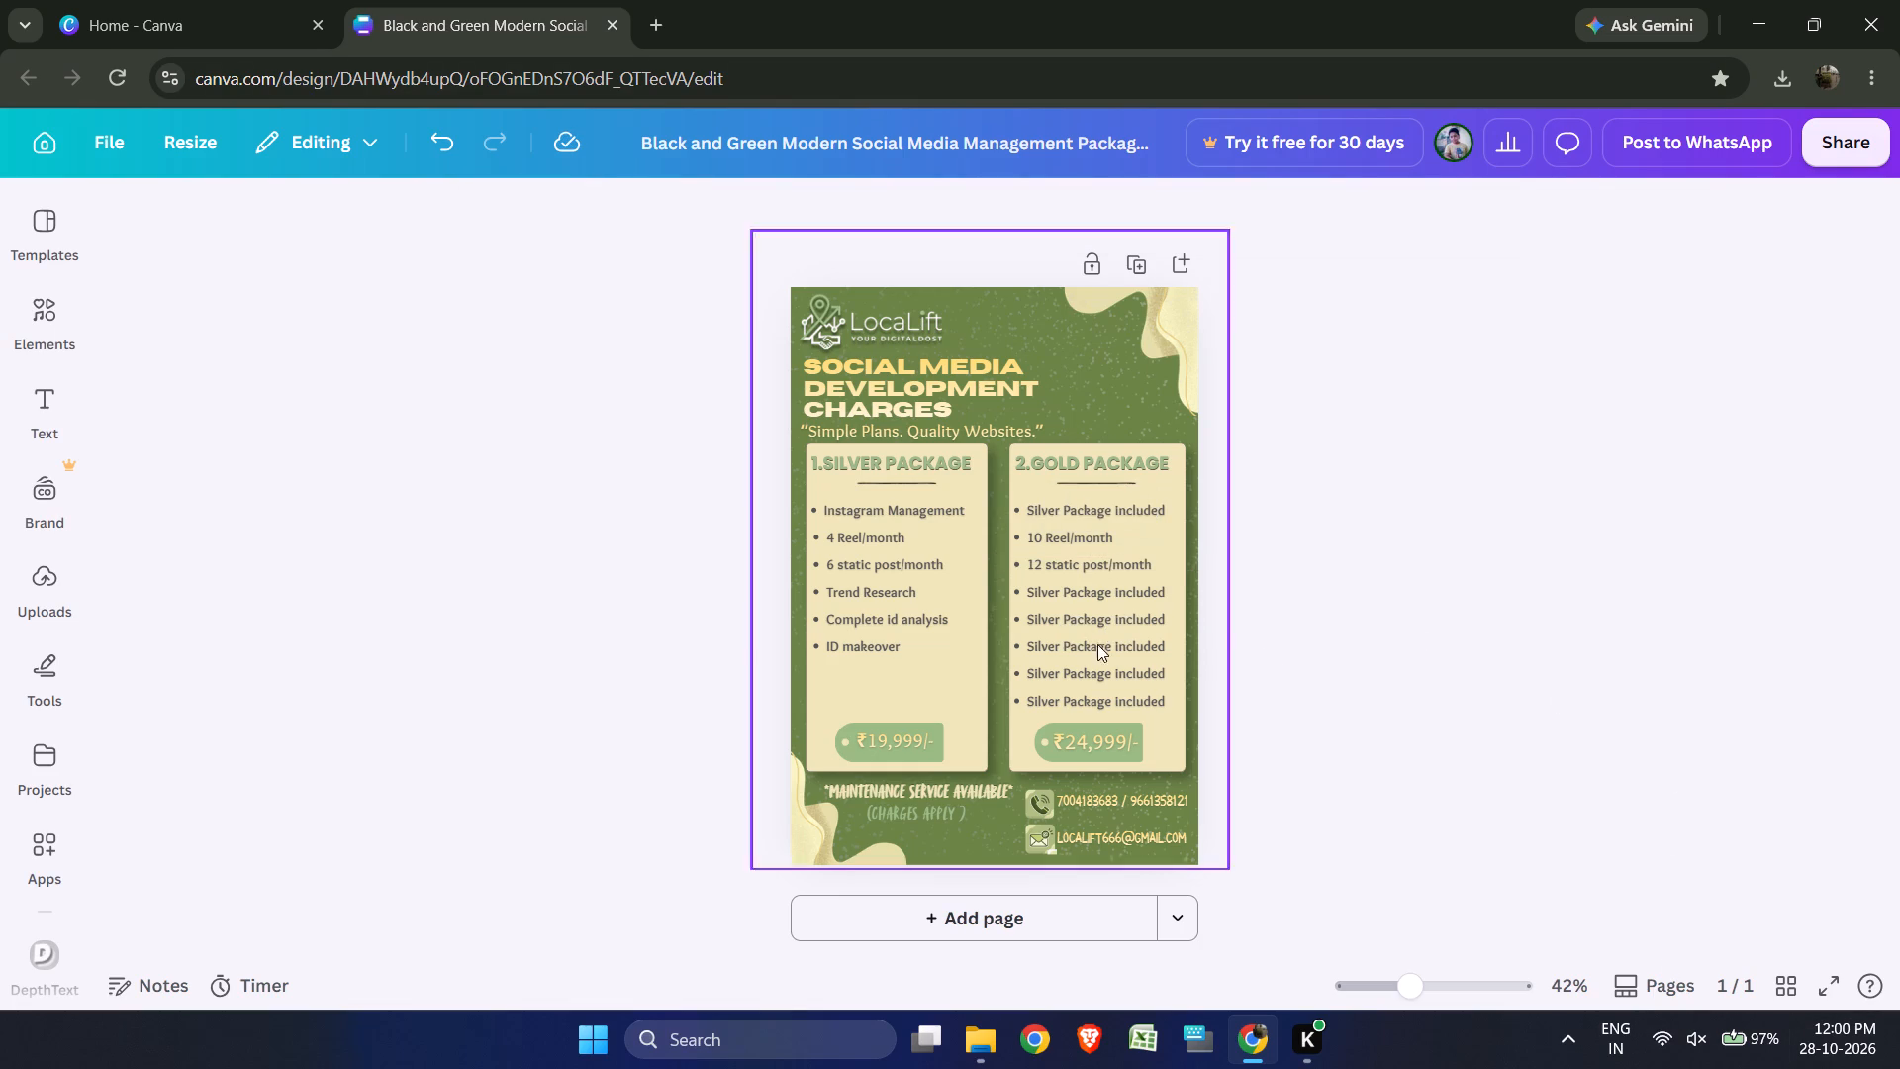
Change the fourth Gold package bullet to "Facebook management".
double_click(1122, 591)
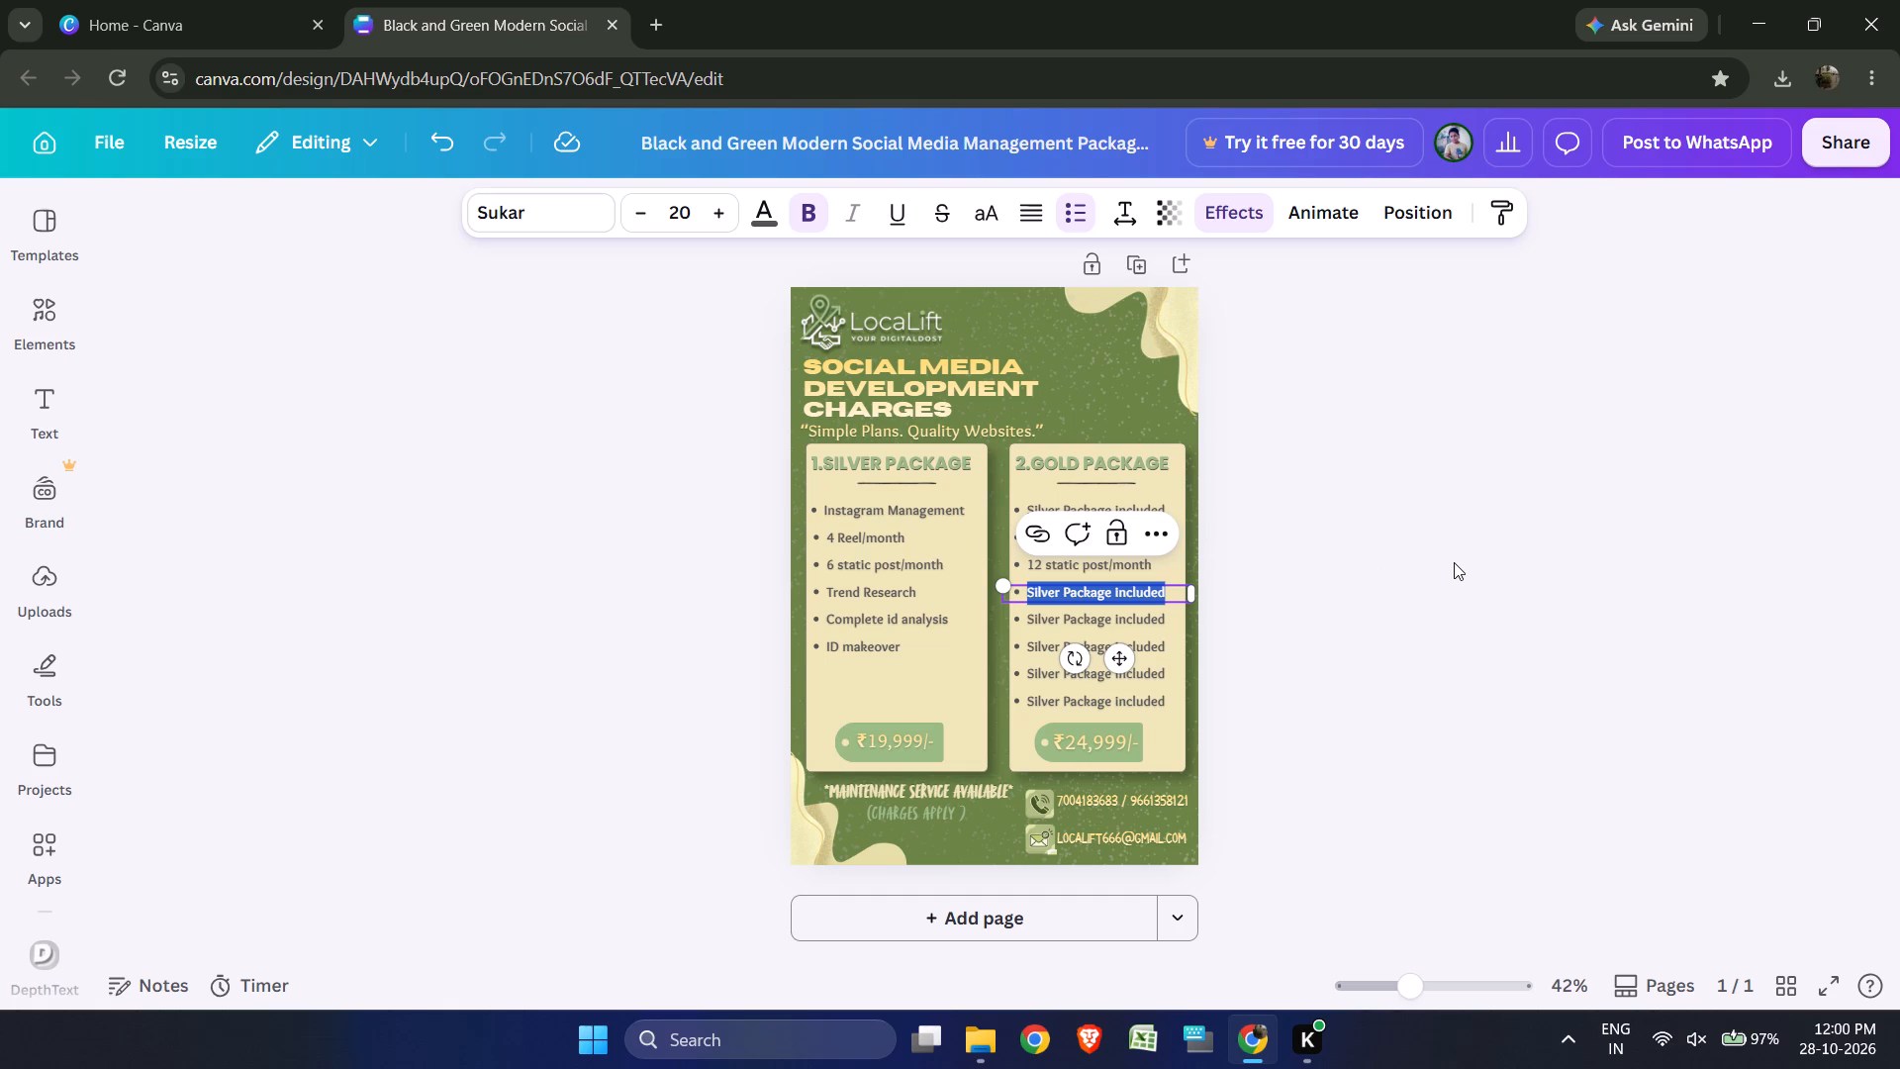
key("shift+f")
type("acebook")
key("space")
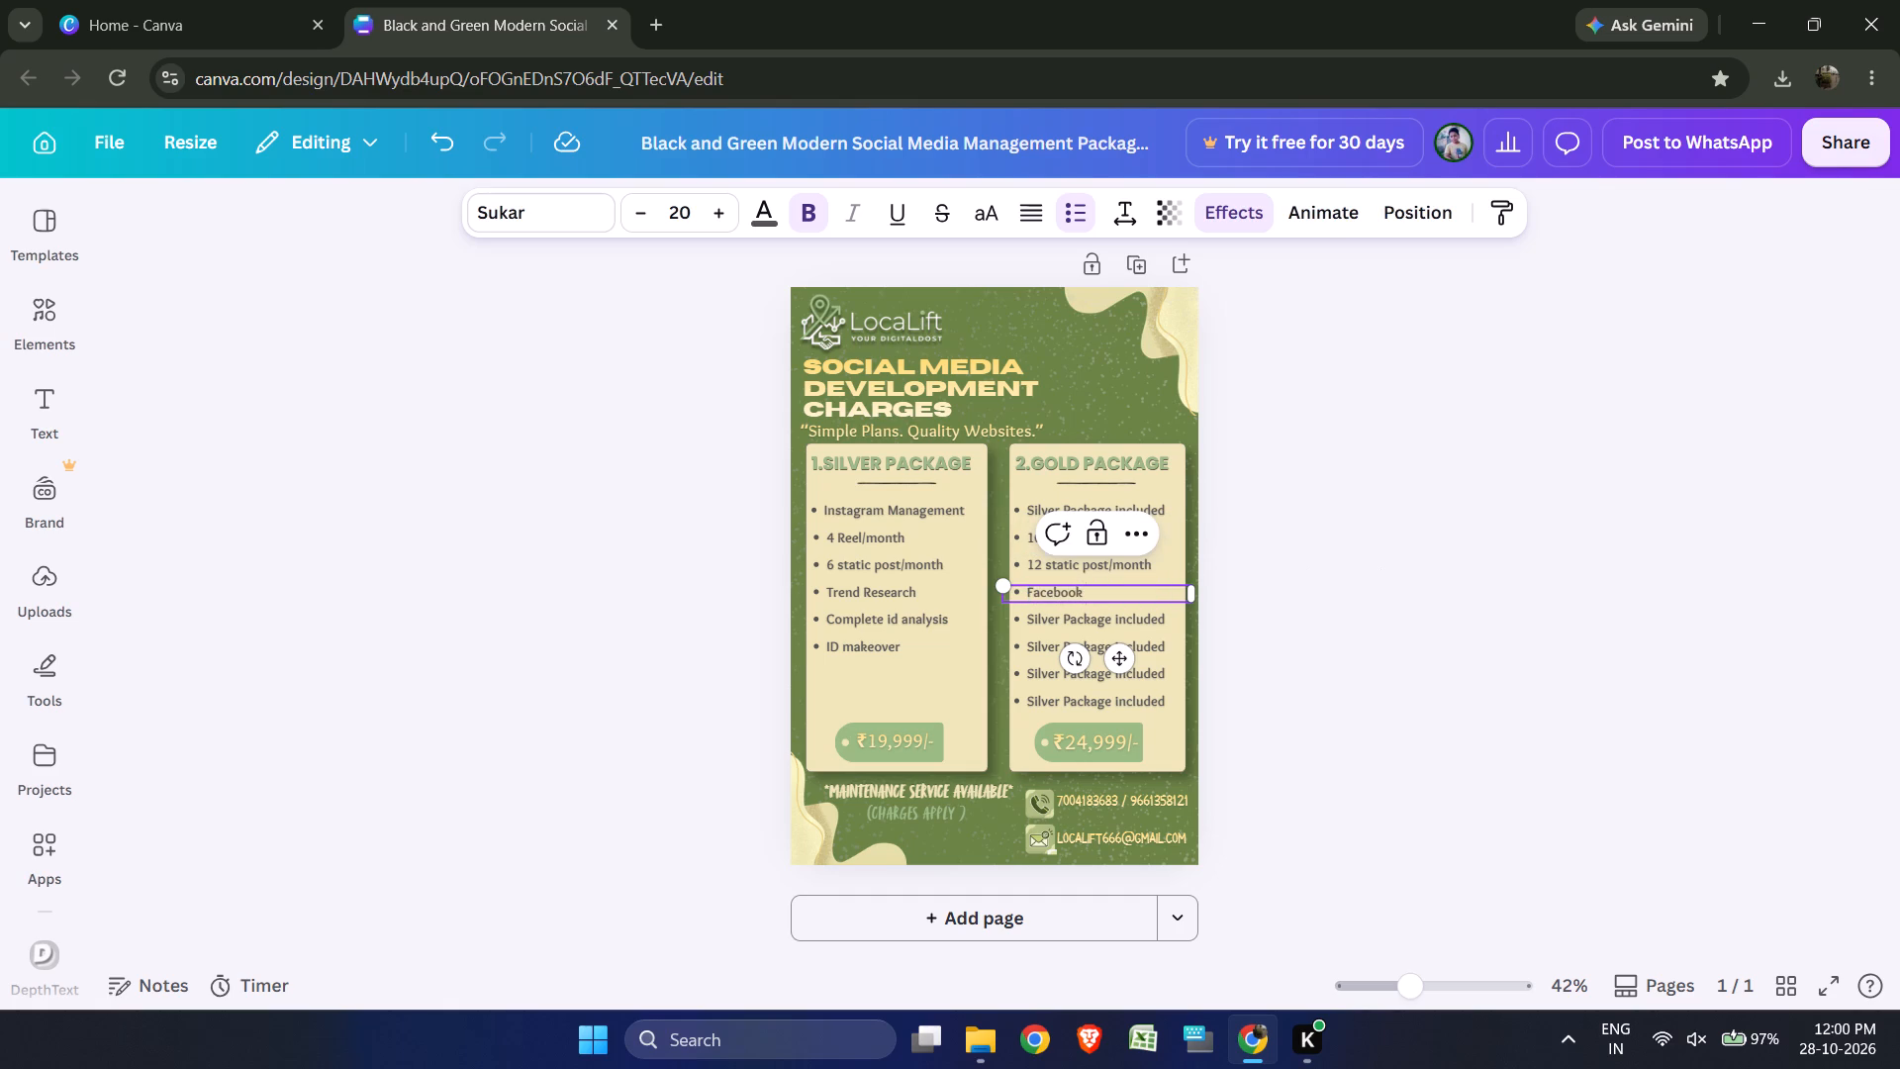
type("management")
Replace the fifth Gold package bullet's text with "Youtube channel management".
double_click(1142, 630)
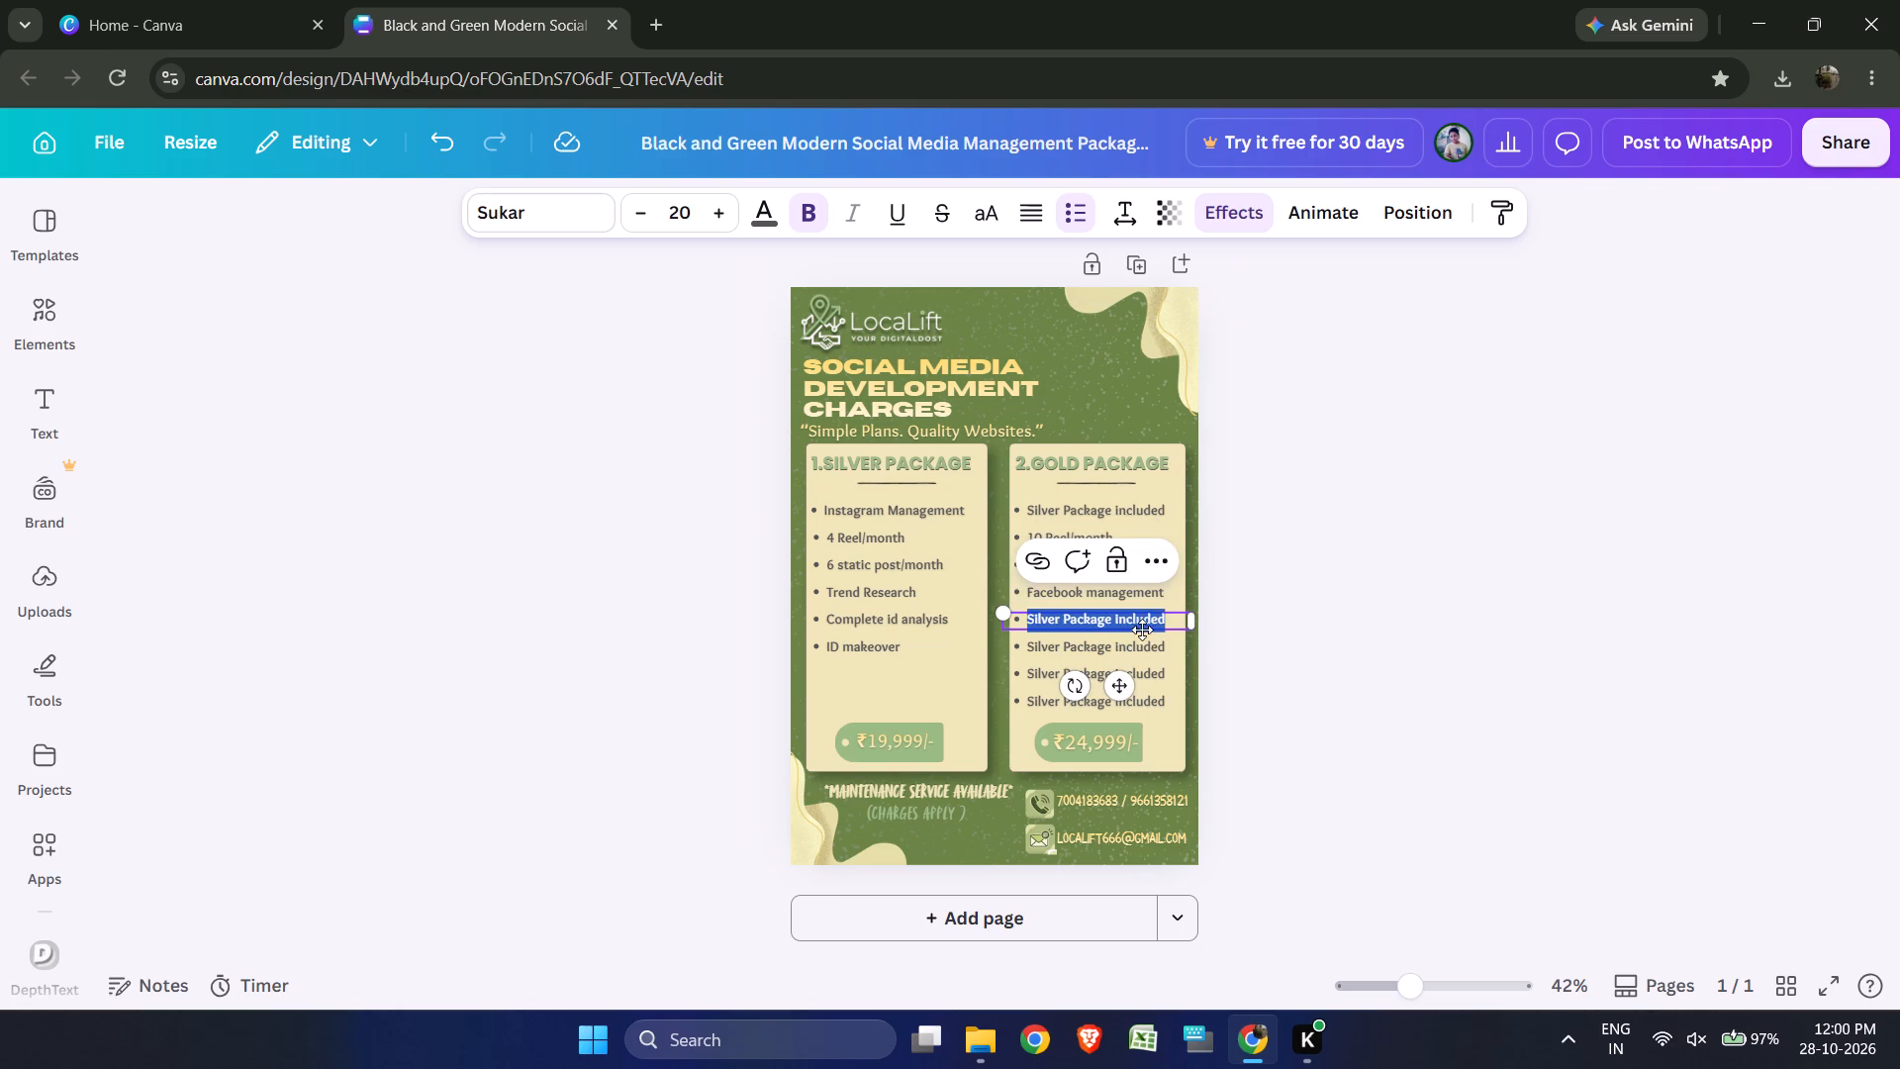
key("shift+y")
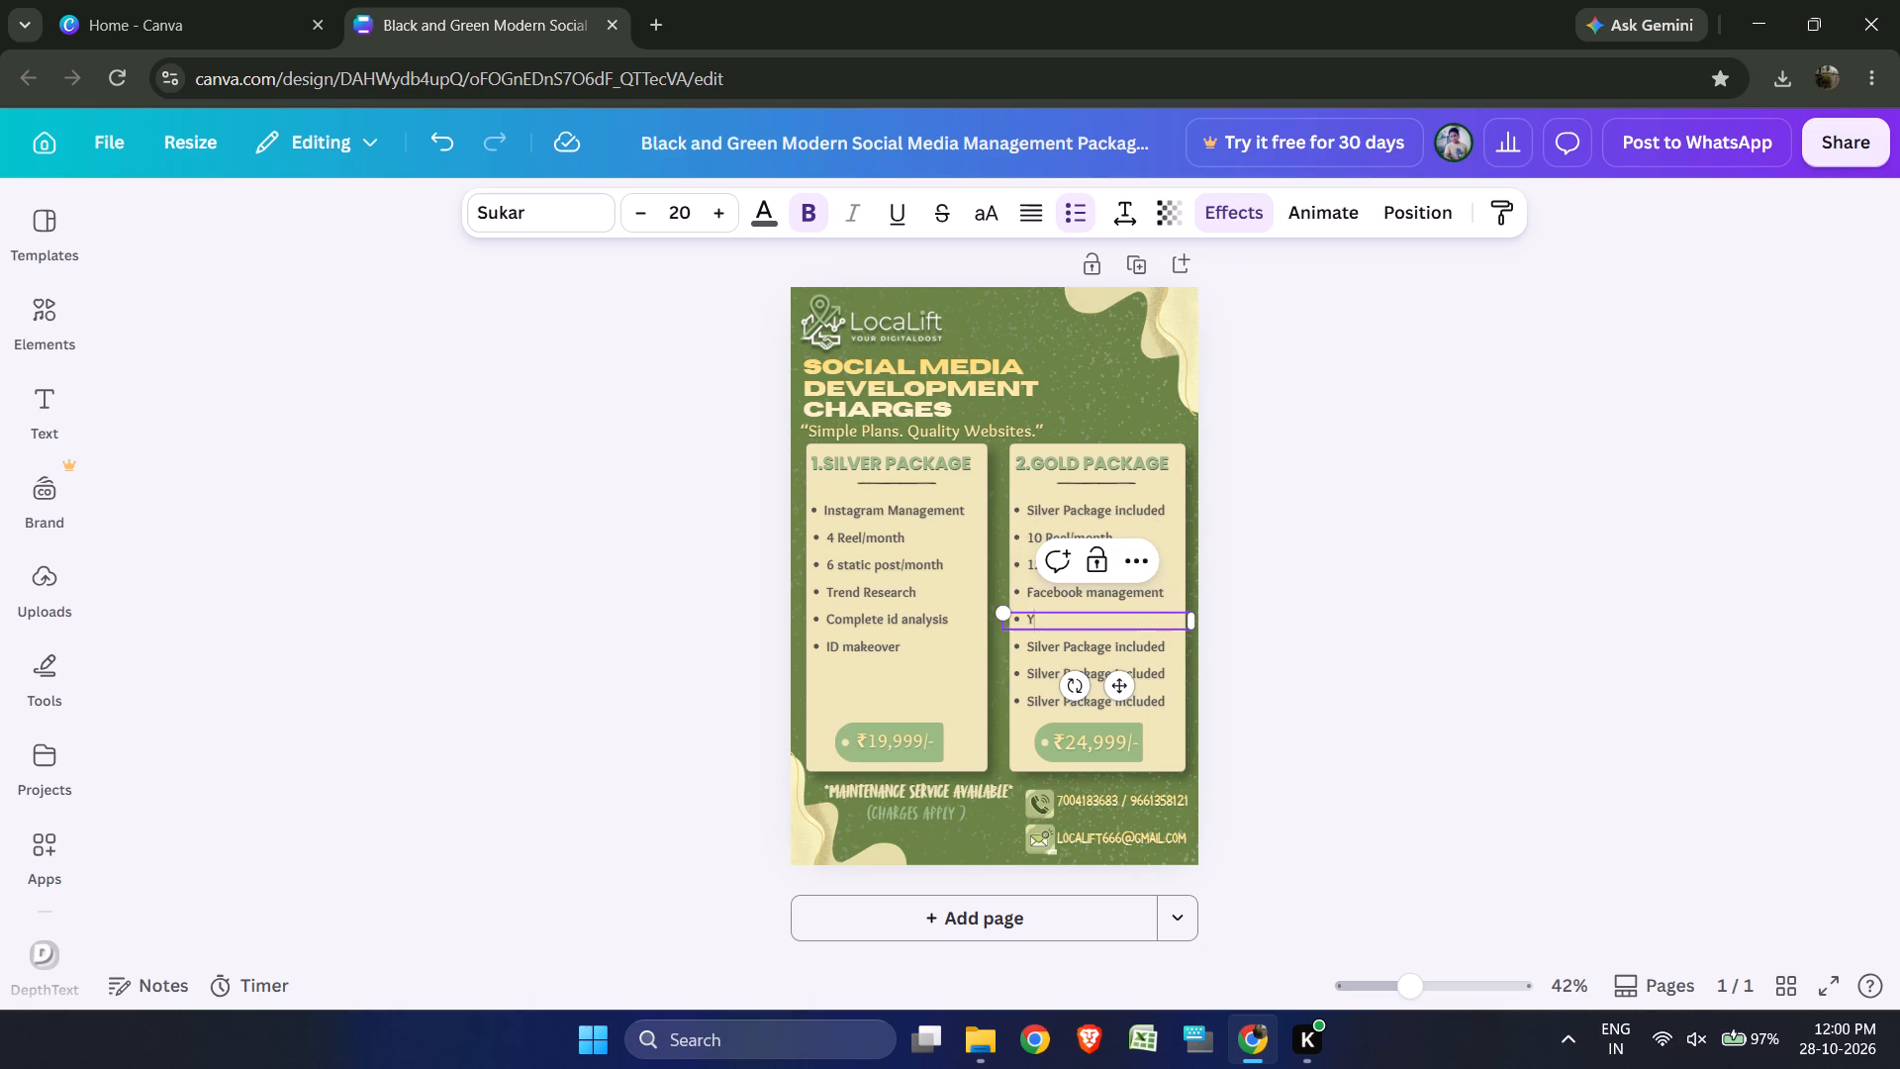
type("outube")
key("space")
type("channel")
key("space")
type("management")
Shorten the fifth Gold package bullet to "Youtube handling" by replacing "channel management" with "handling".
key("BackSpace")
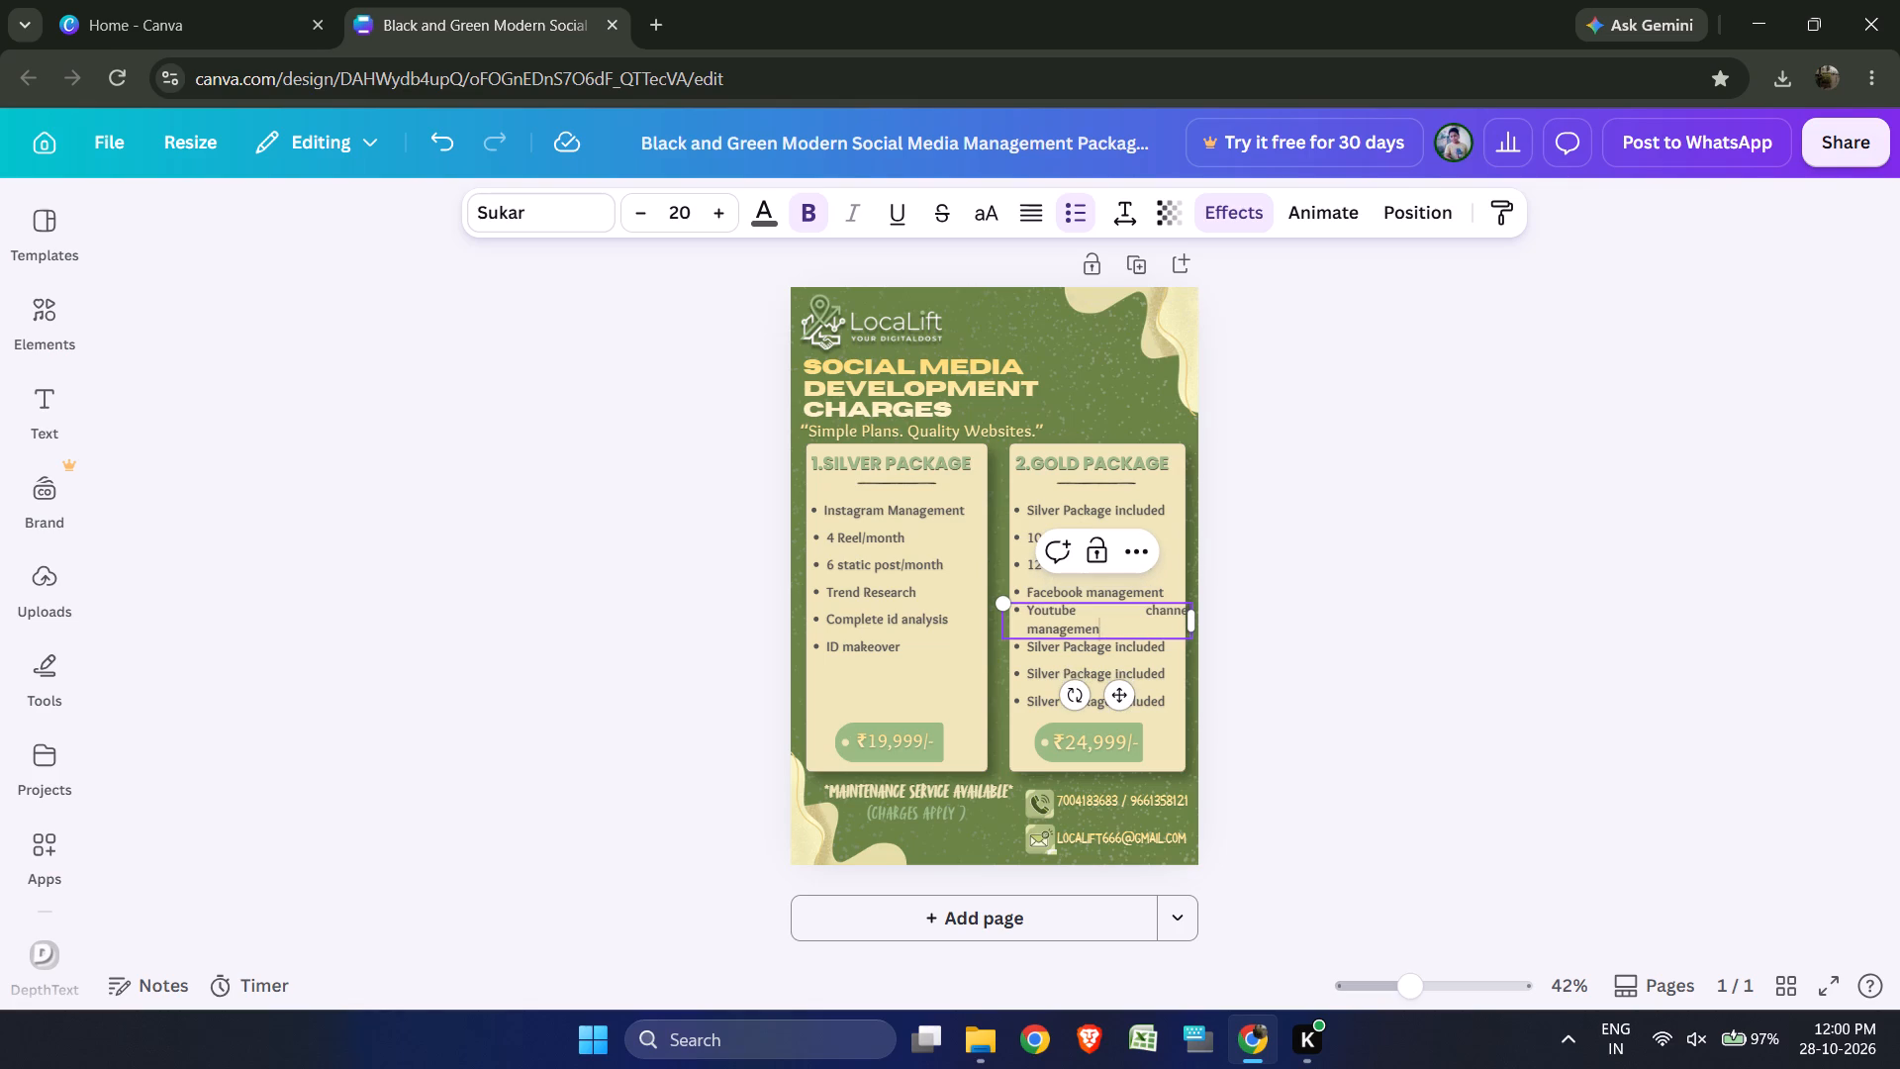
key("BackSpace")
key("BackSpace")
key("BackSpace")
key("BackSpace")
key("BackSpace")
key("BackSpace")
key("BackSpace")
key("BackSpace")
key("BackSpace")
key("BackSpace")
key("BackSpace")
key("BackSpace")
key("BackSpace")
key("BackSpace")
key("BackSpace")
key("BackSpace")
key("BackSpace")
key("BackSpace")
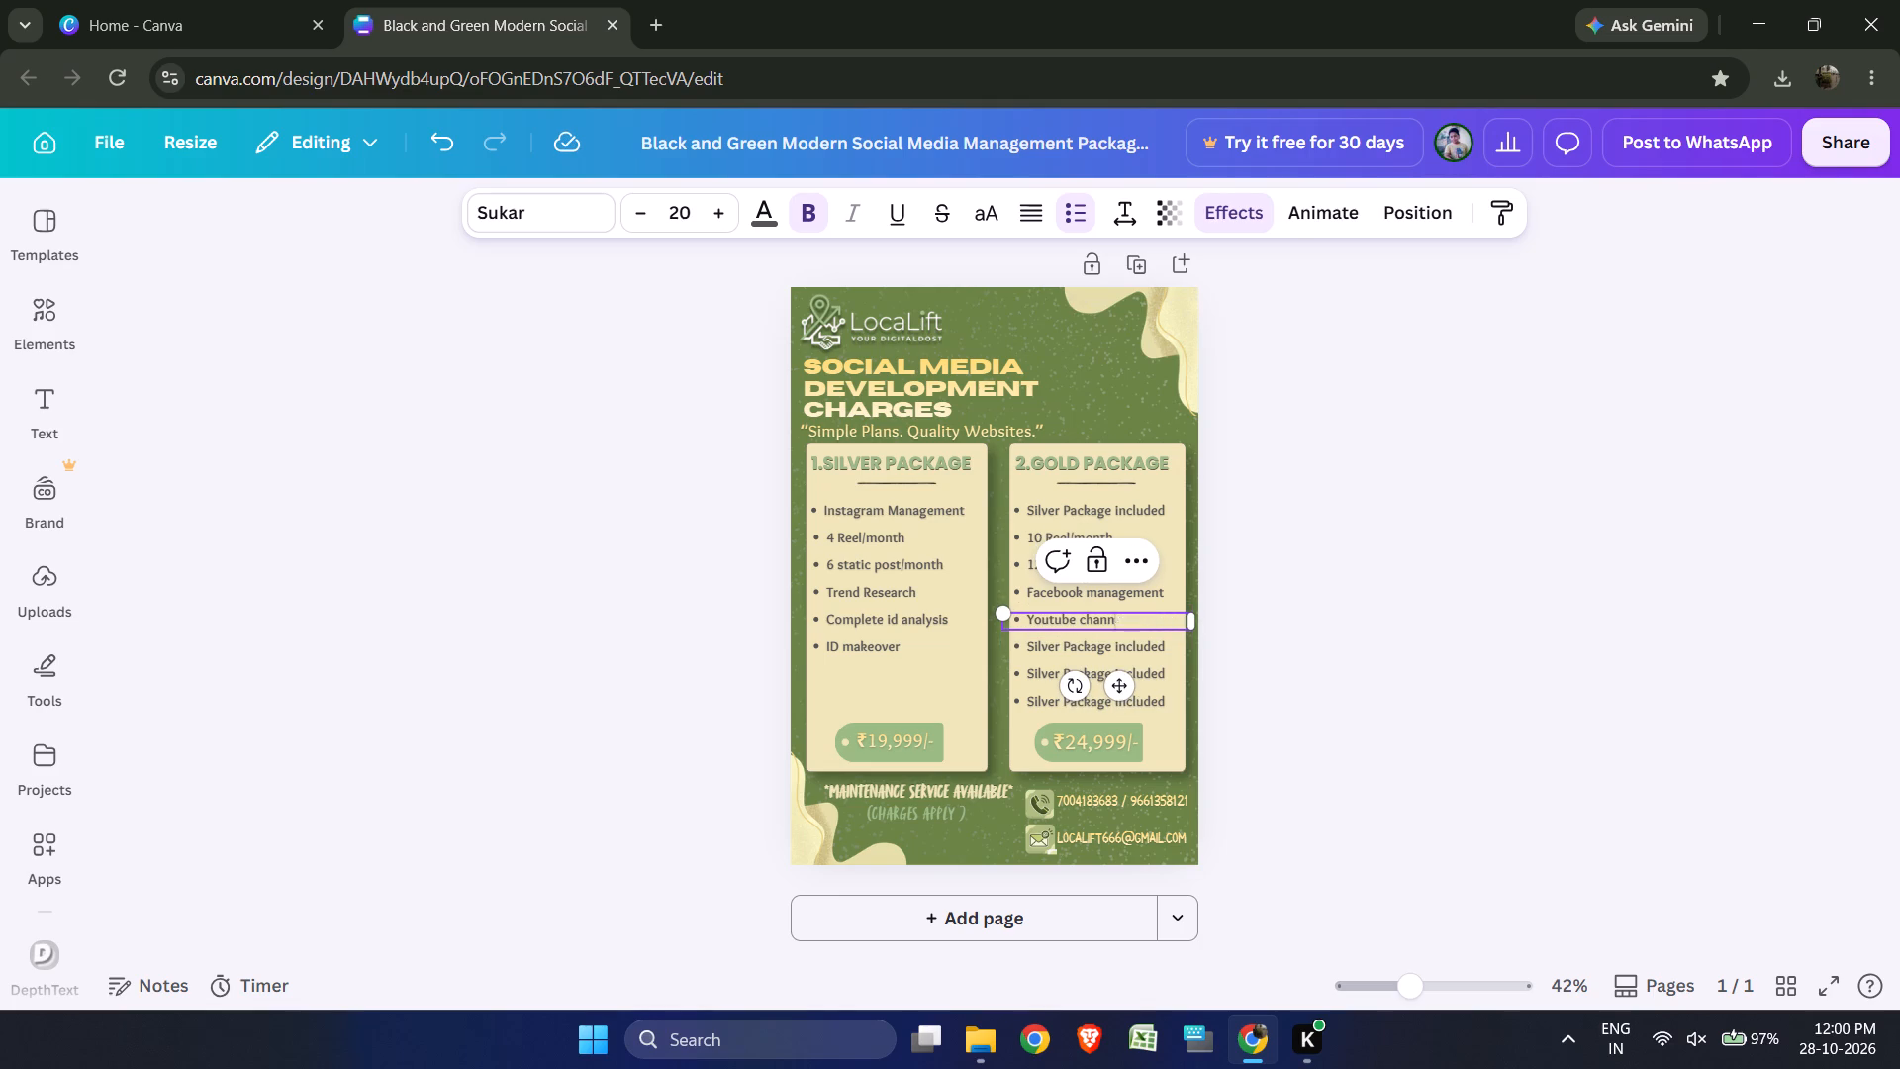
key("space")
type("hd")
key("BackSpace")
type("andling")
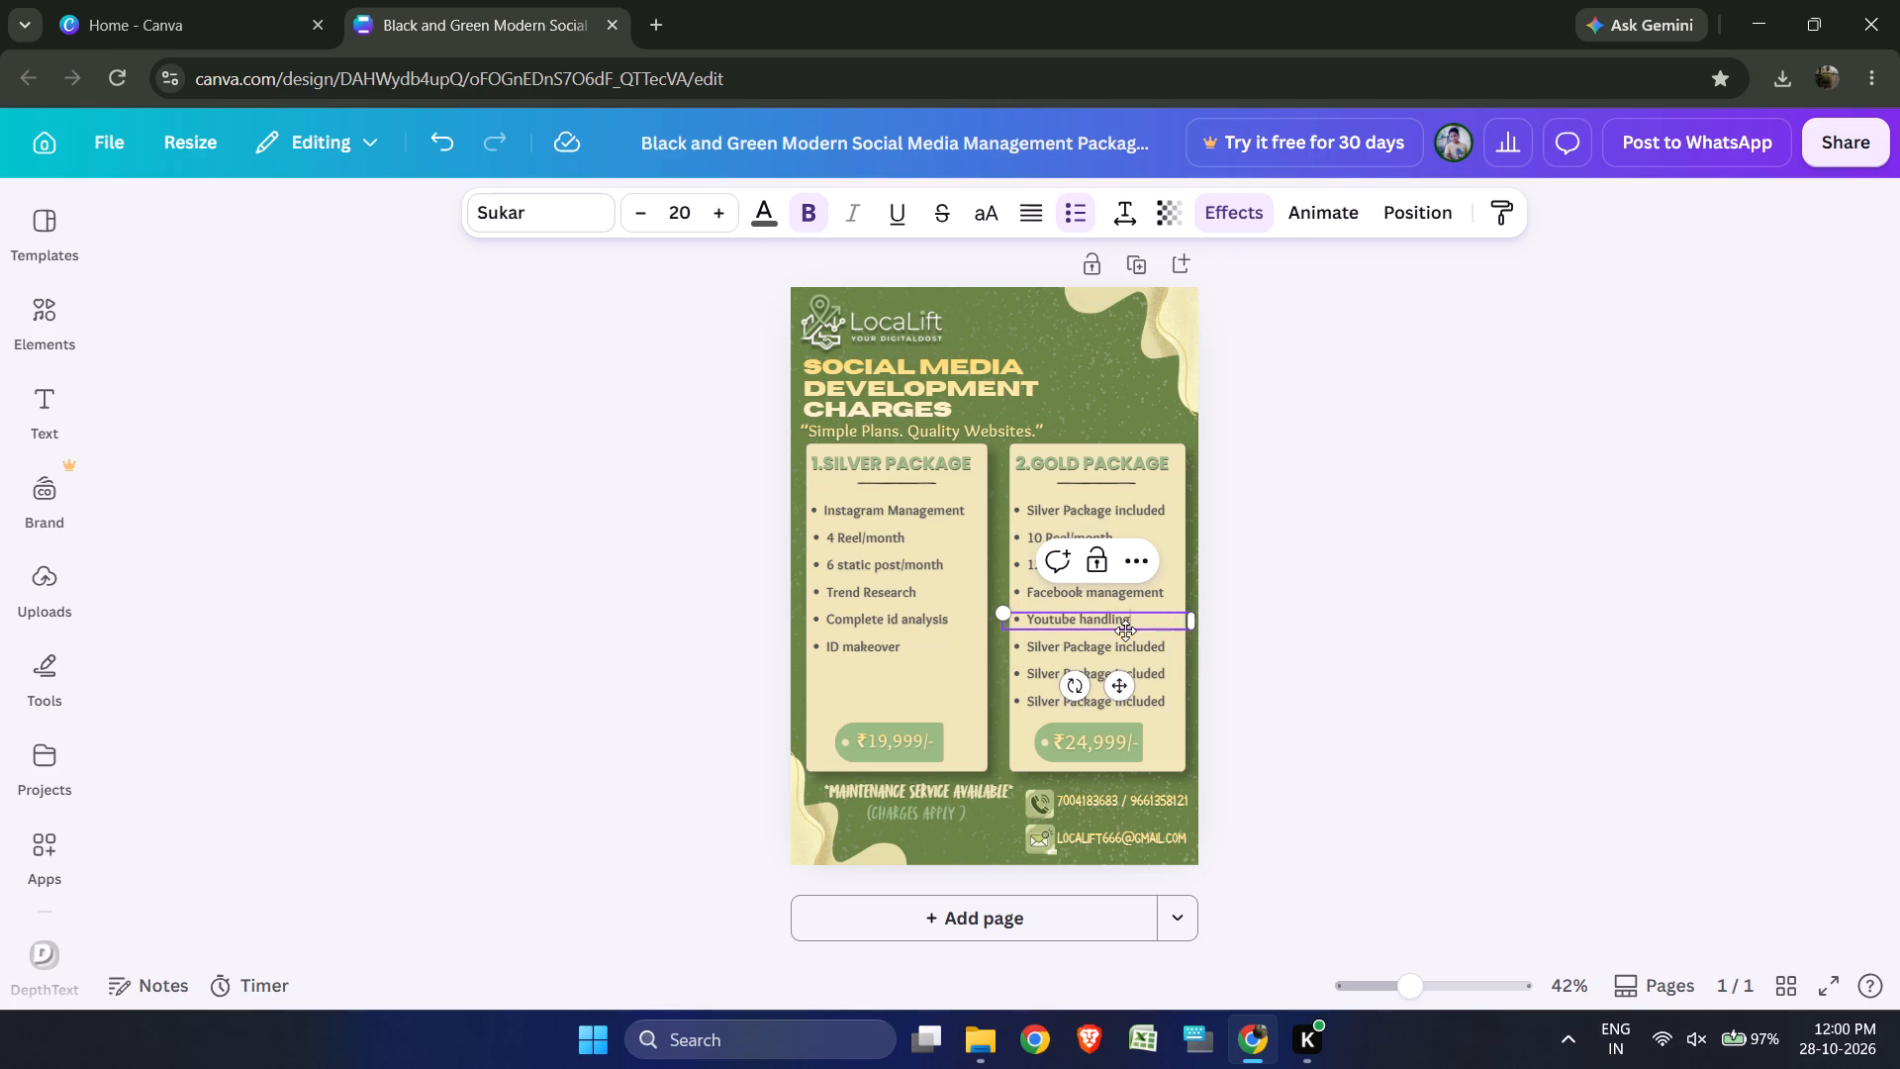
Change the sixth Gold package bullet to "2 promotional reel".
double_click(1122, 650)
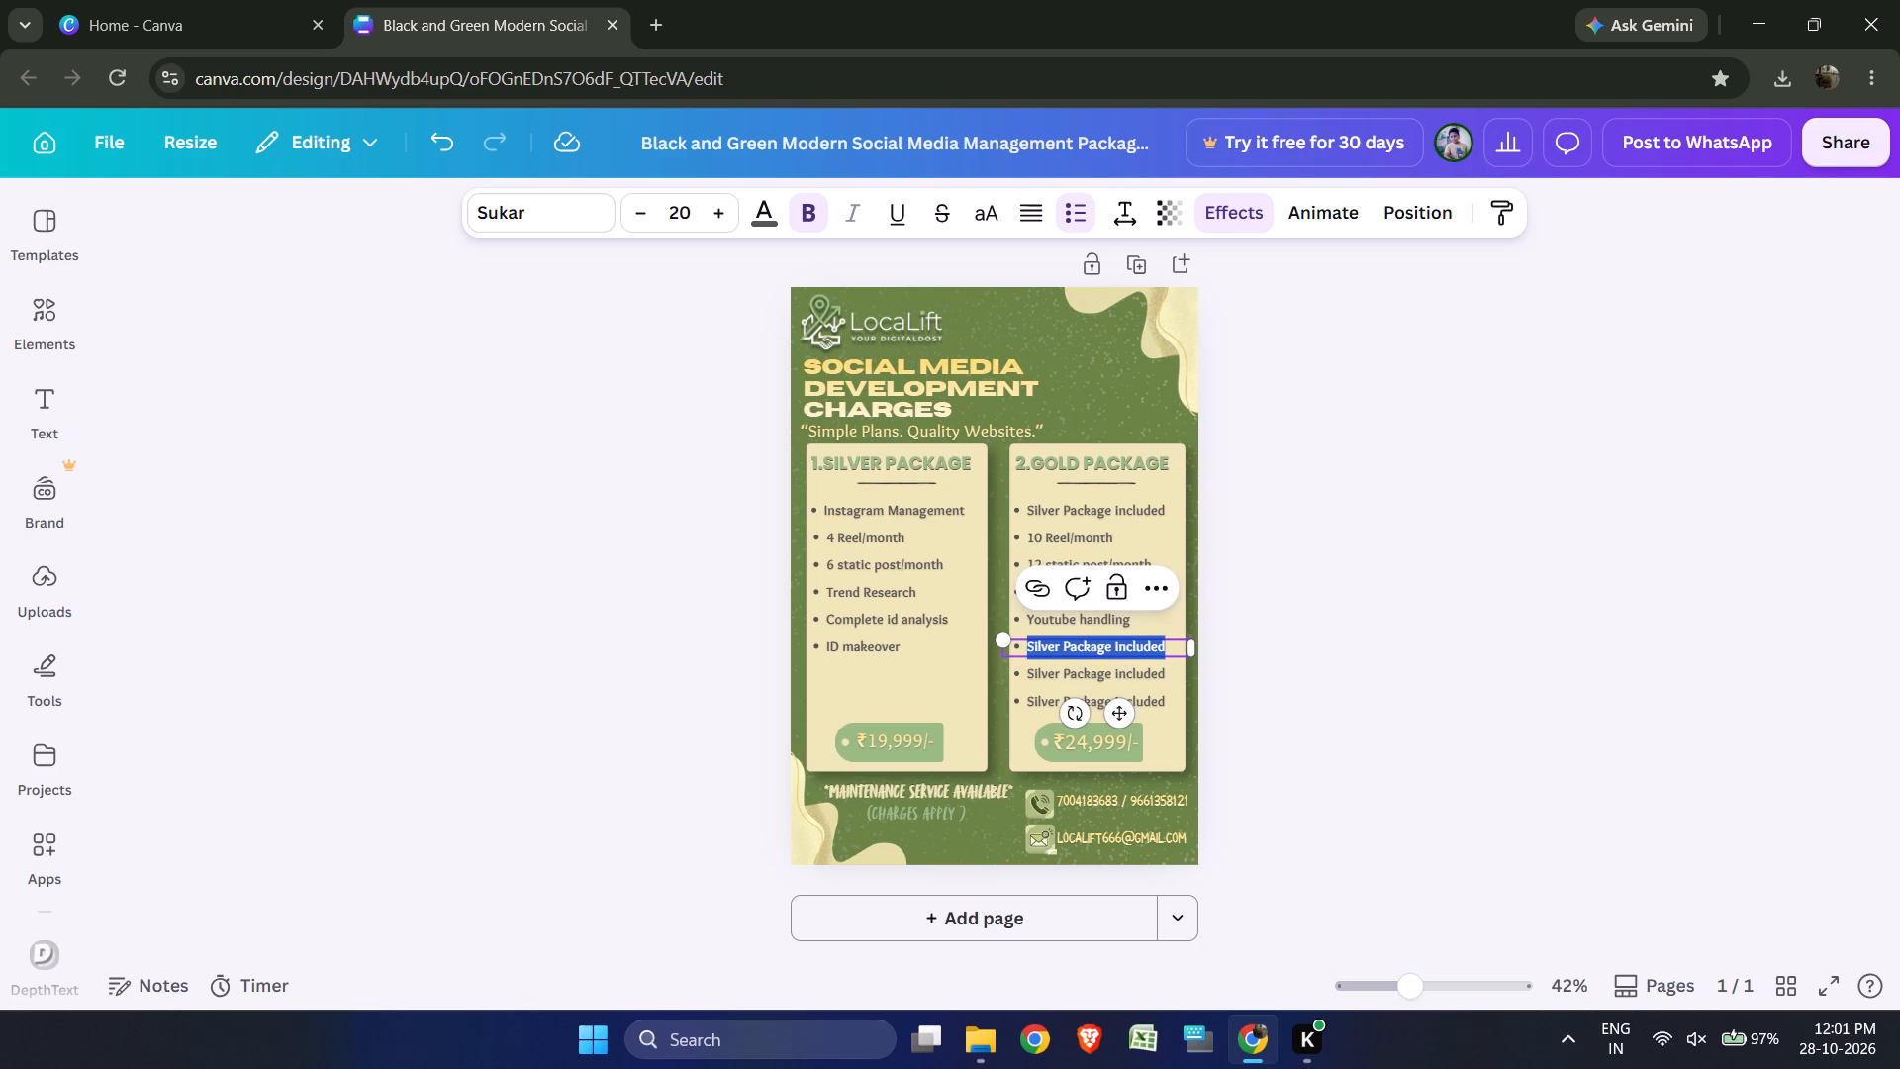
key("2")
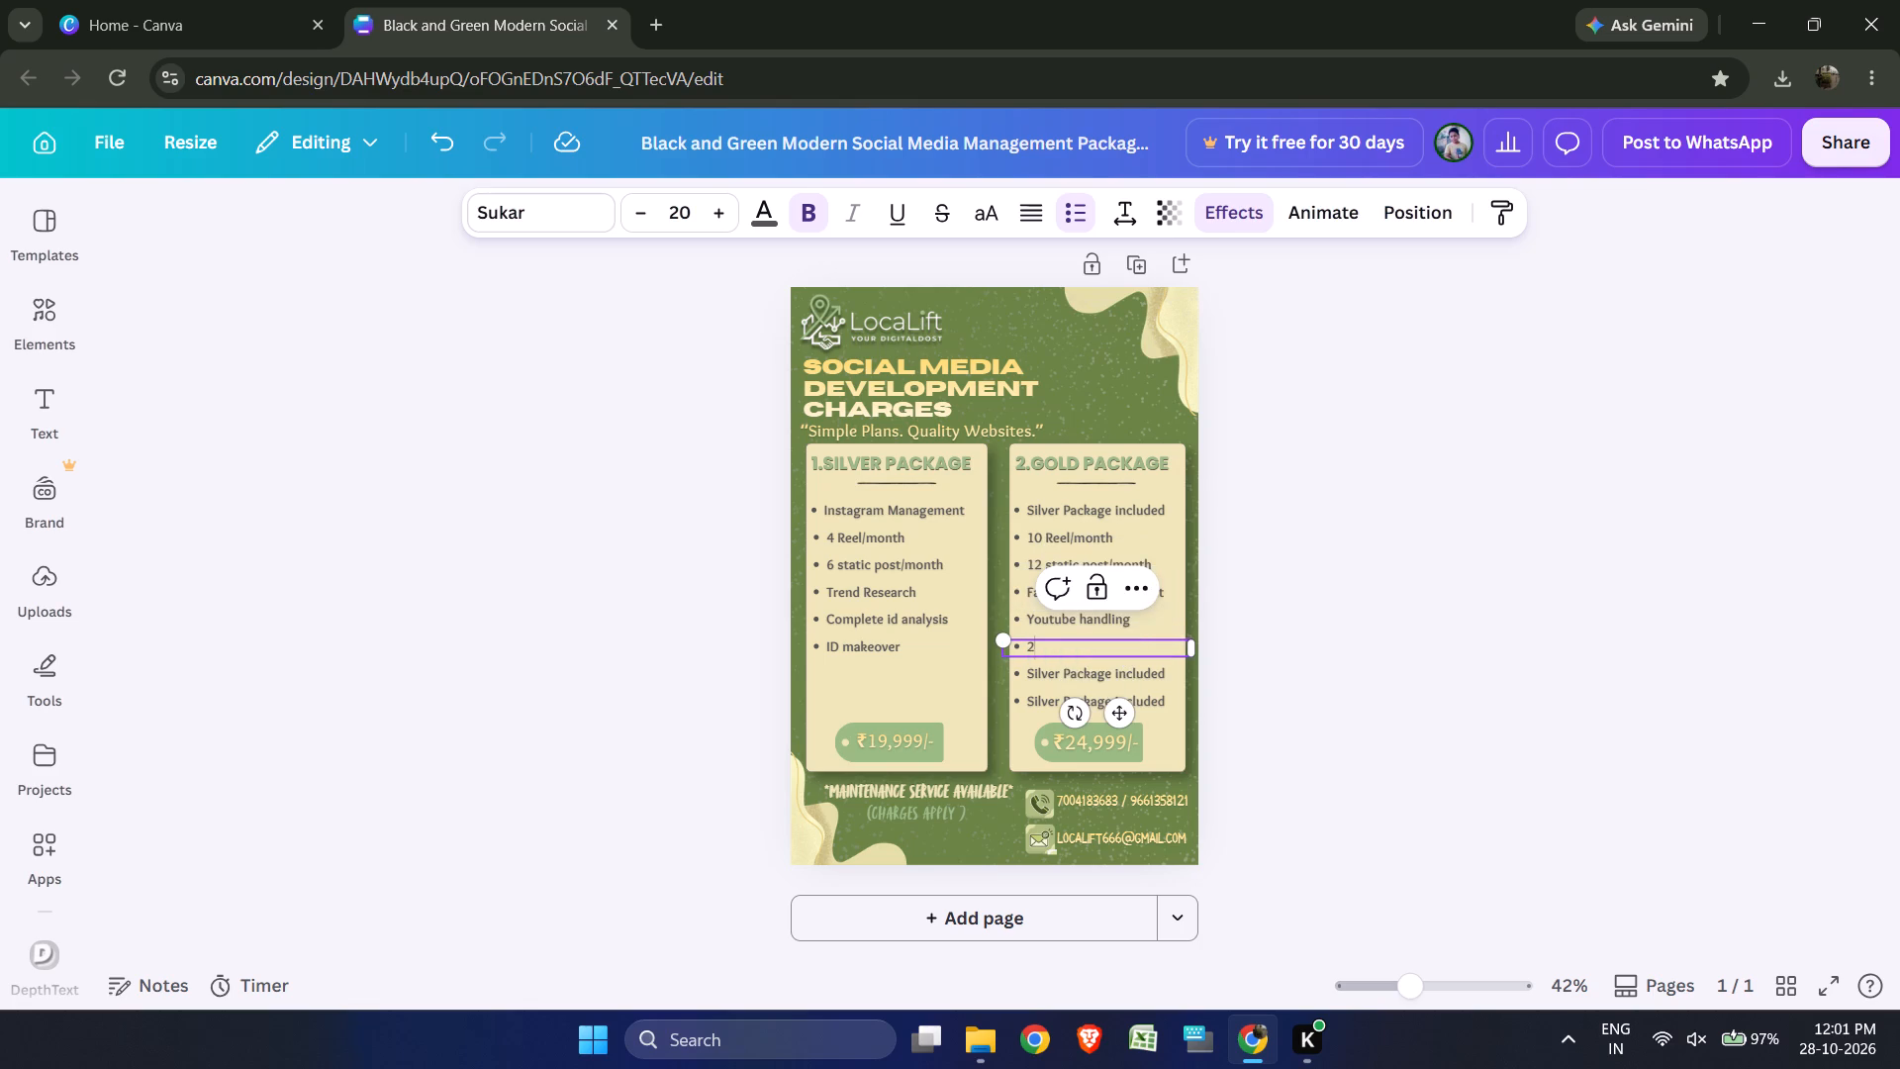
key("space")
type("promo")
type("tional")
key("space")
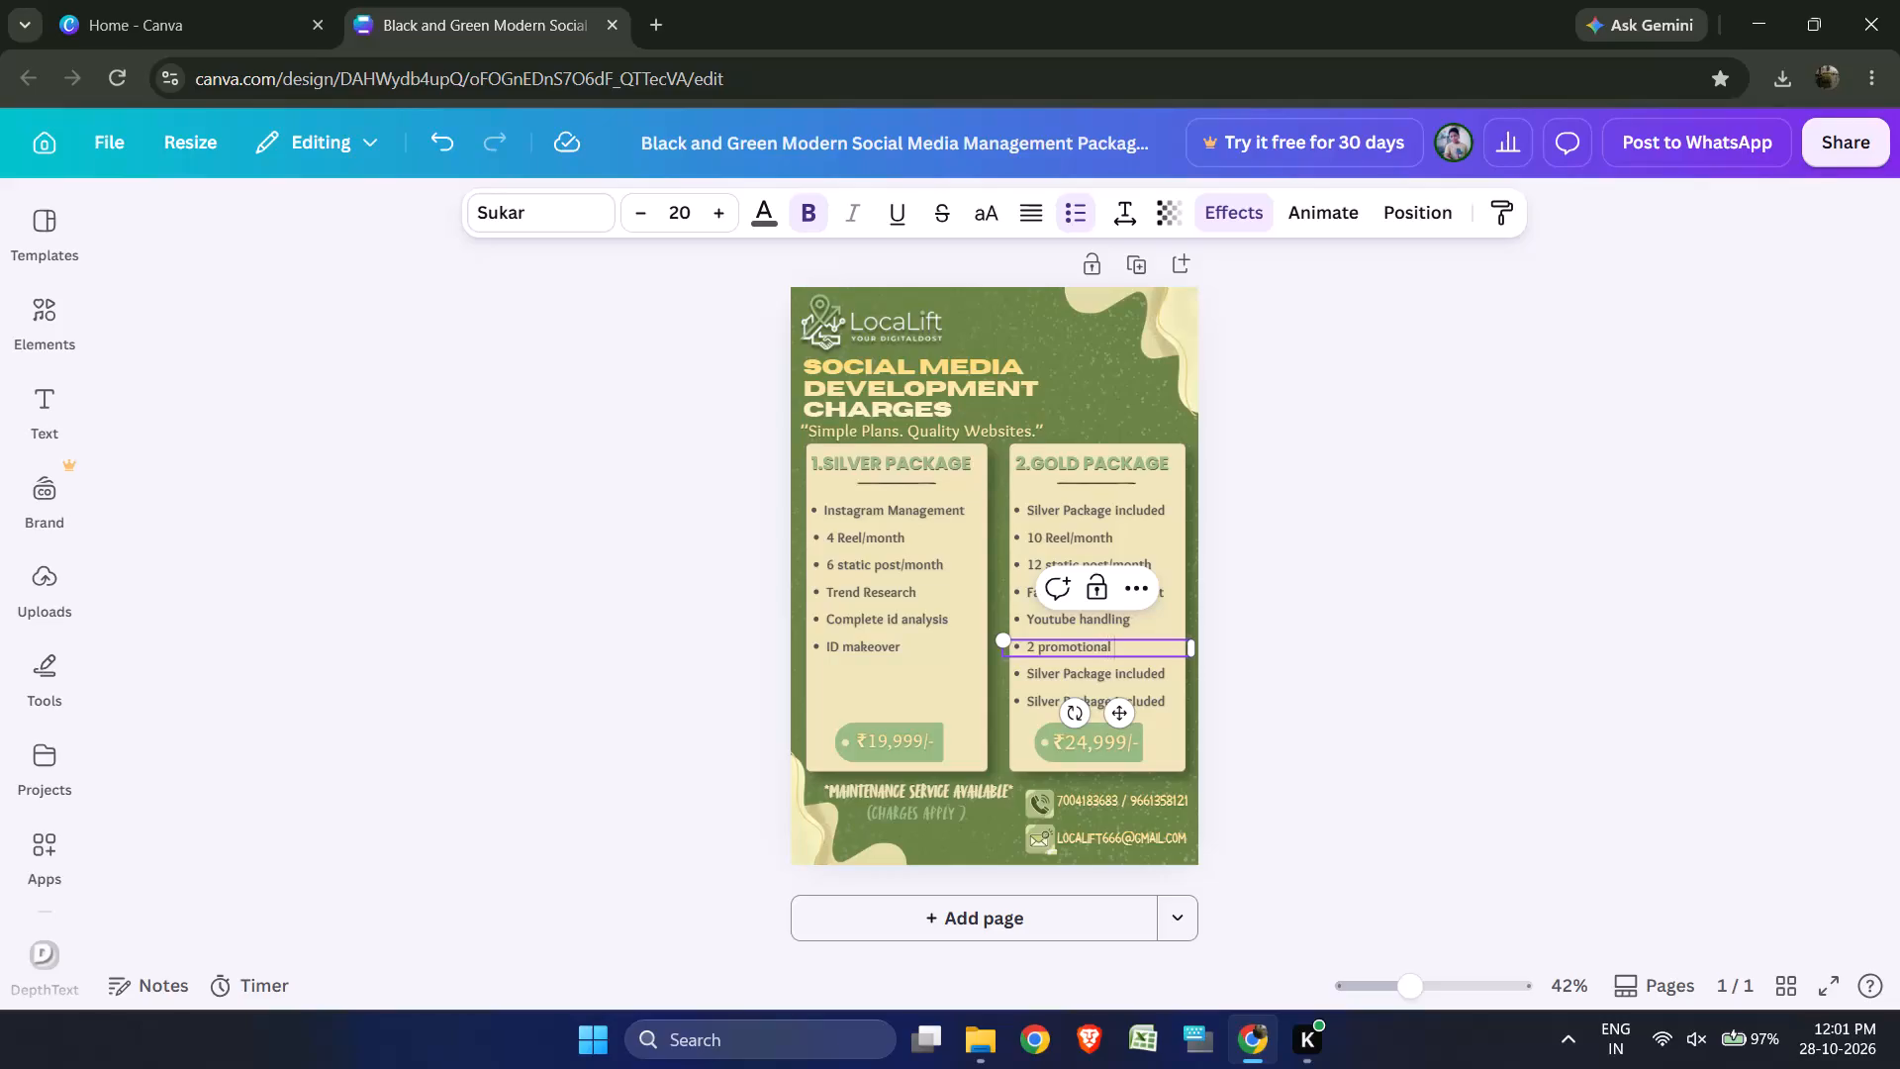
type("reel")
Change the seventh and eighth Gold package bullets to "DM automation" and "DM management".
left_click(1389, 709)
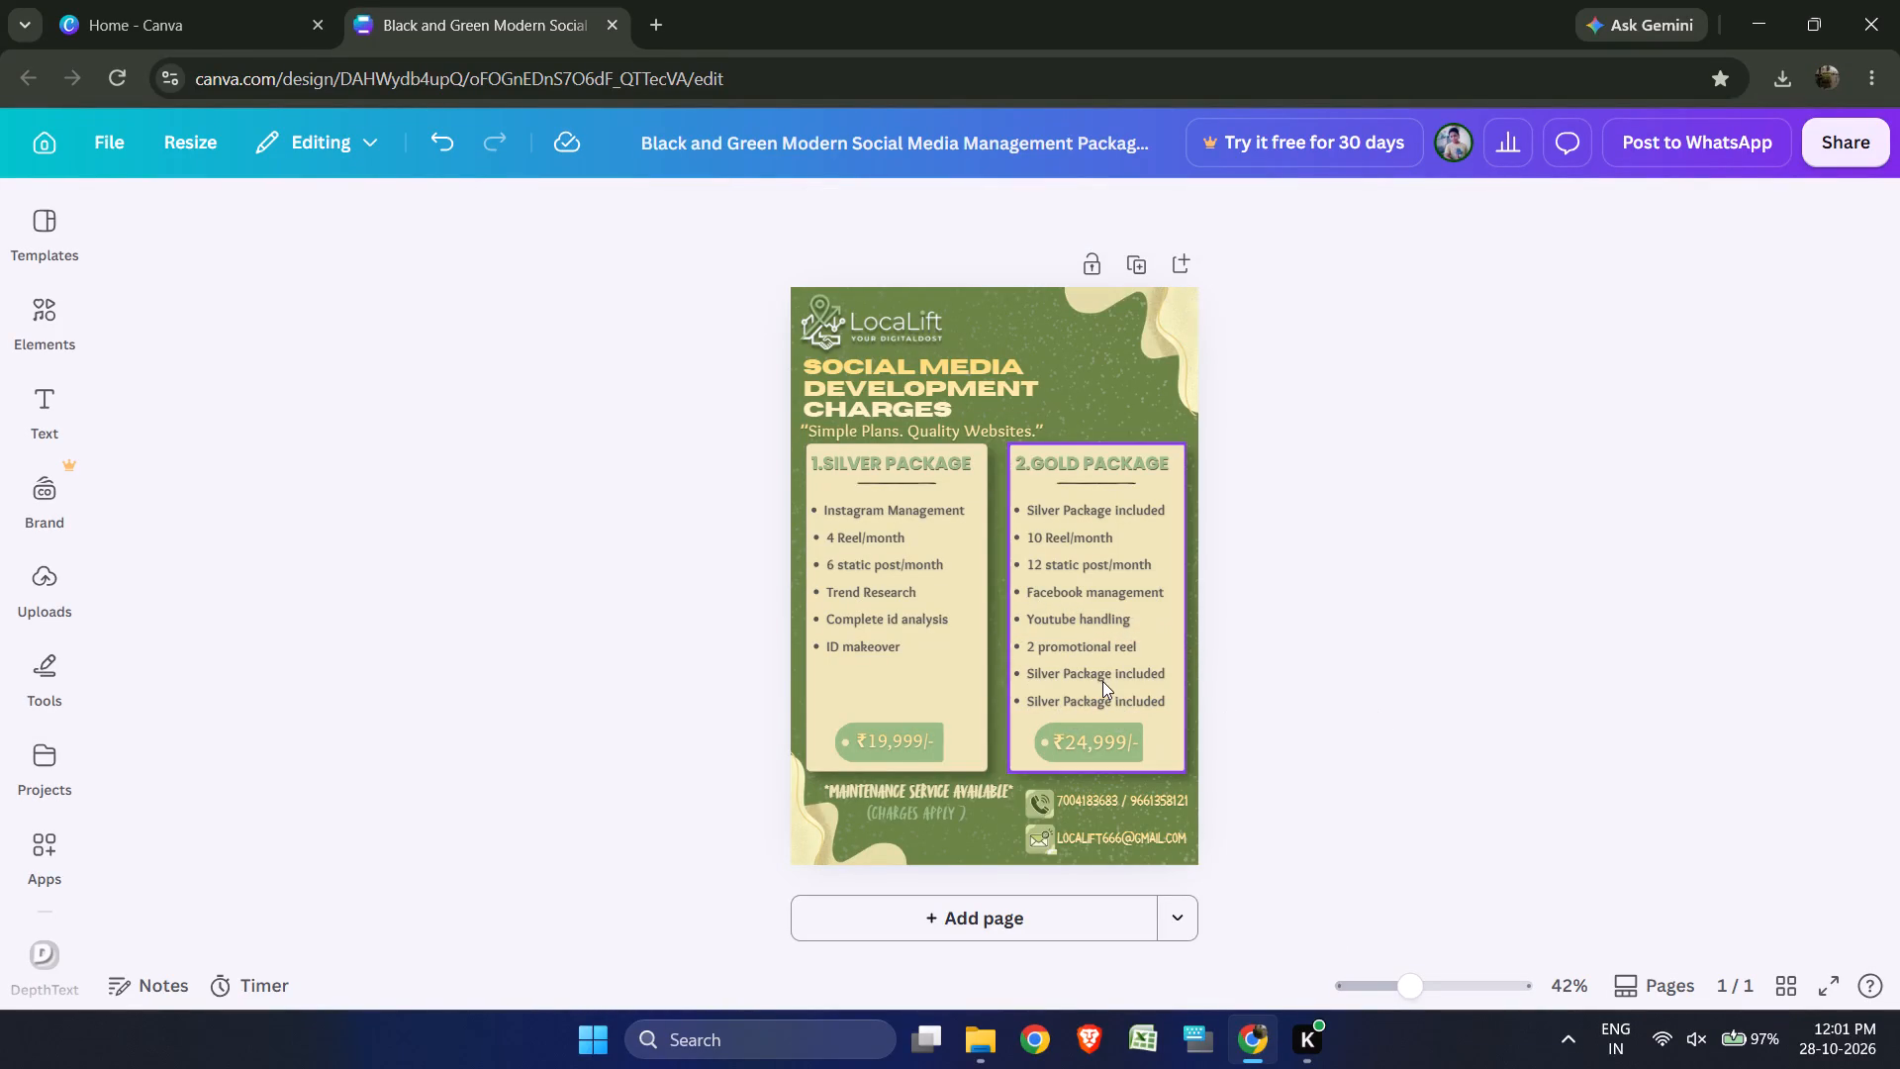
double_click(1102, 680)
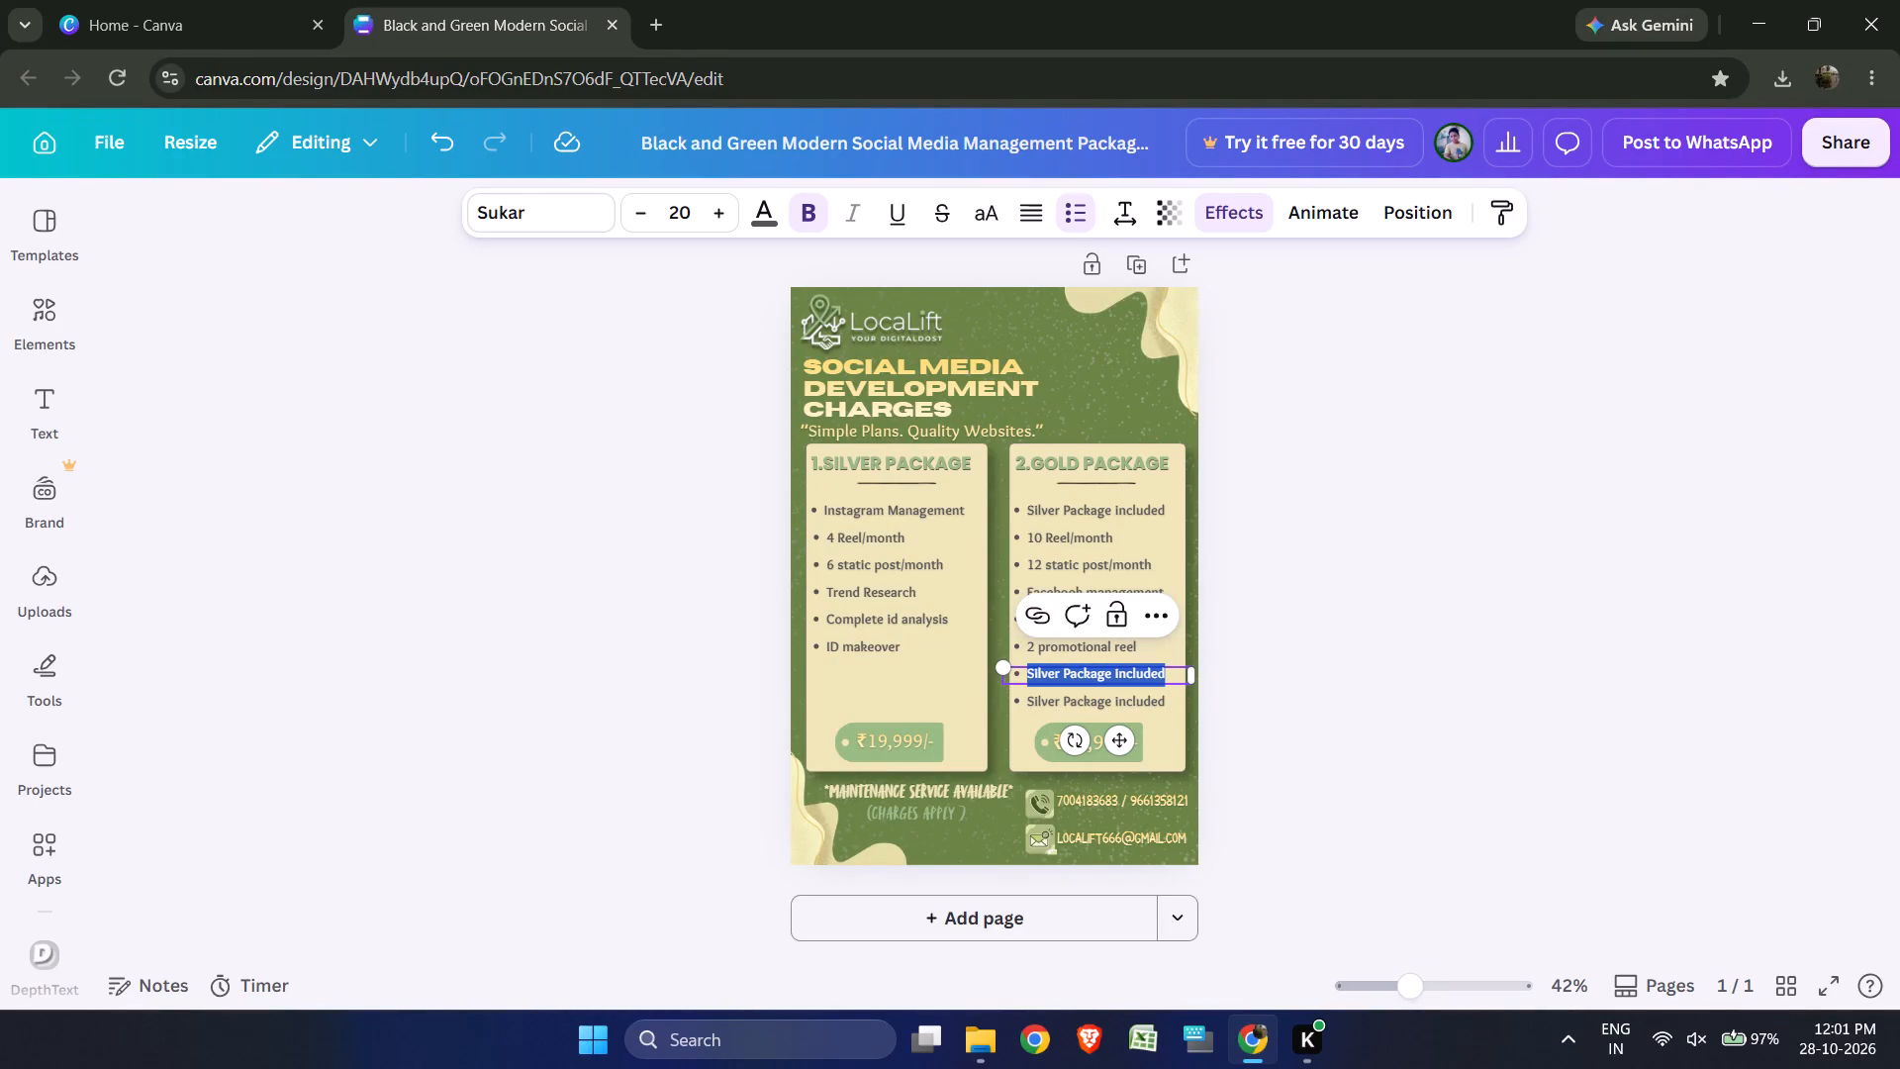
key("shift+d")
type("M automation")
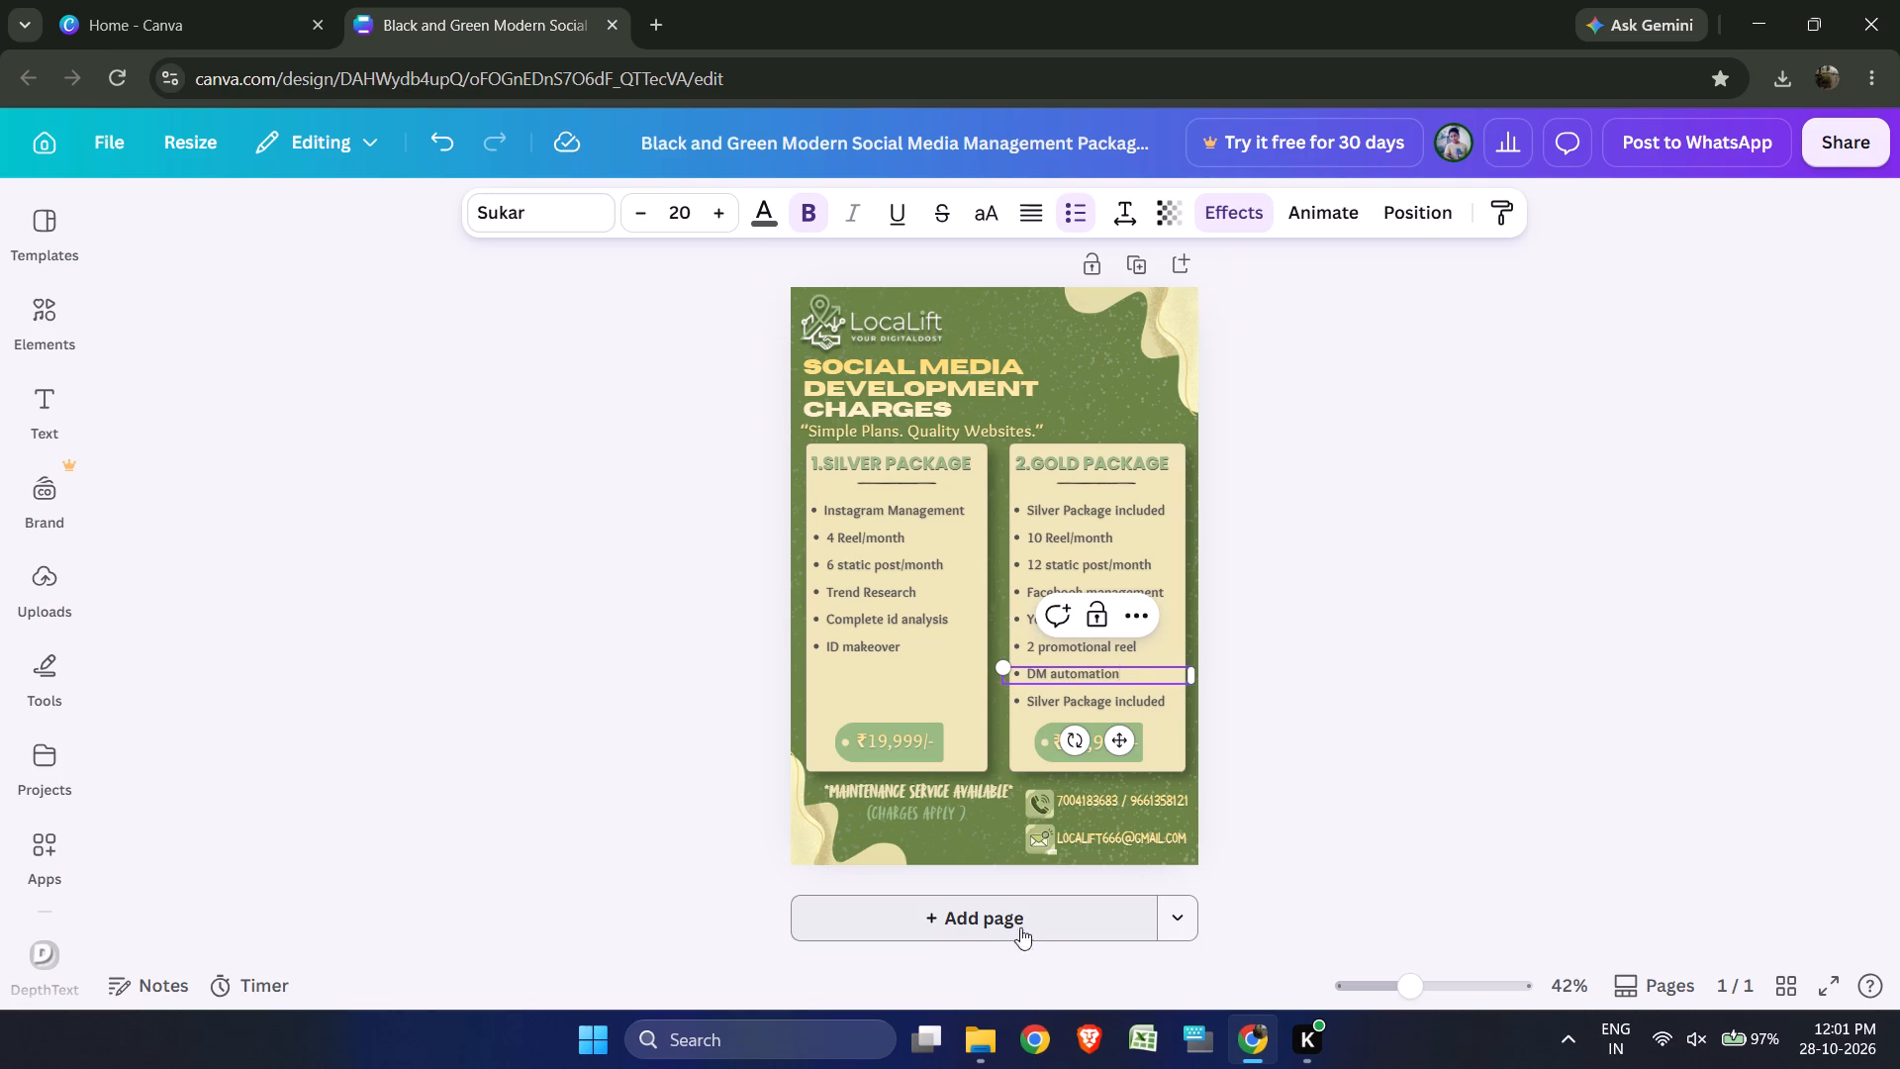
double_click(1123, 710)
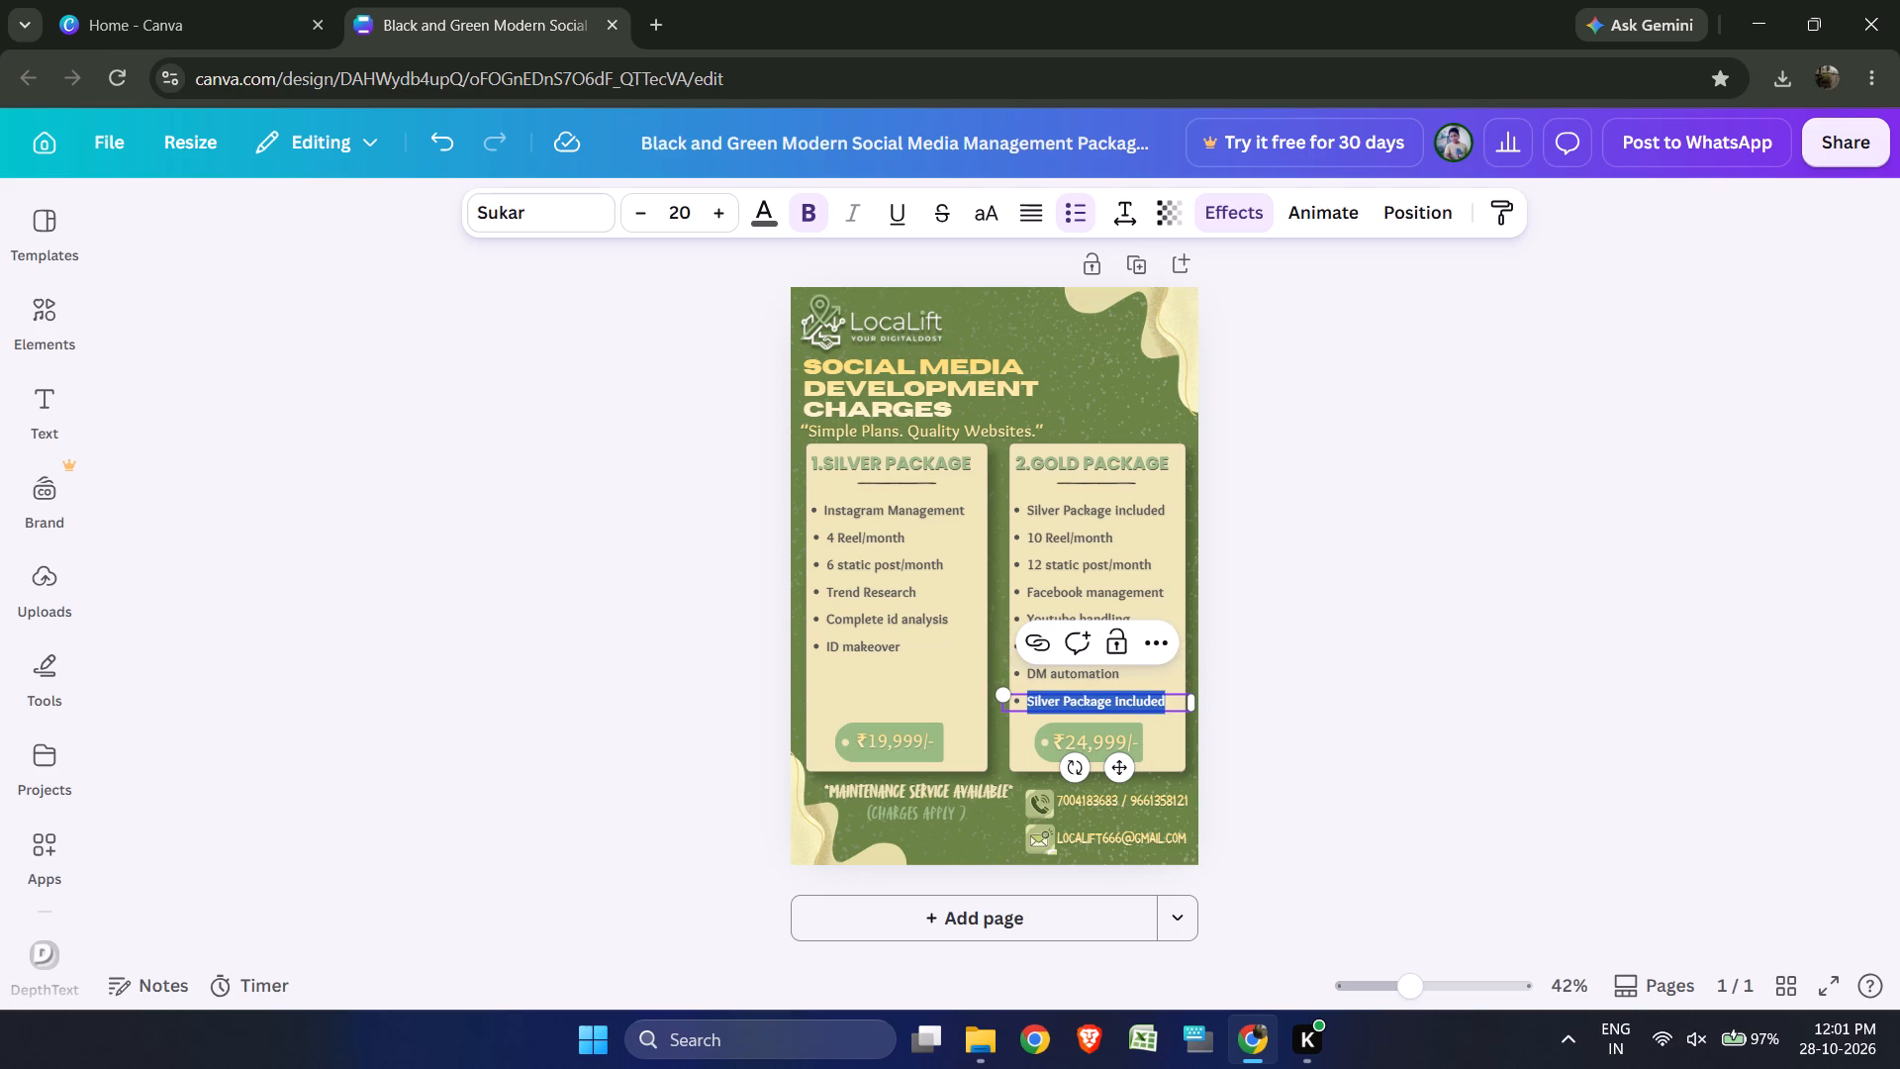
key("shift+d")
type("M management")
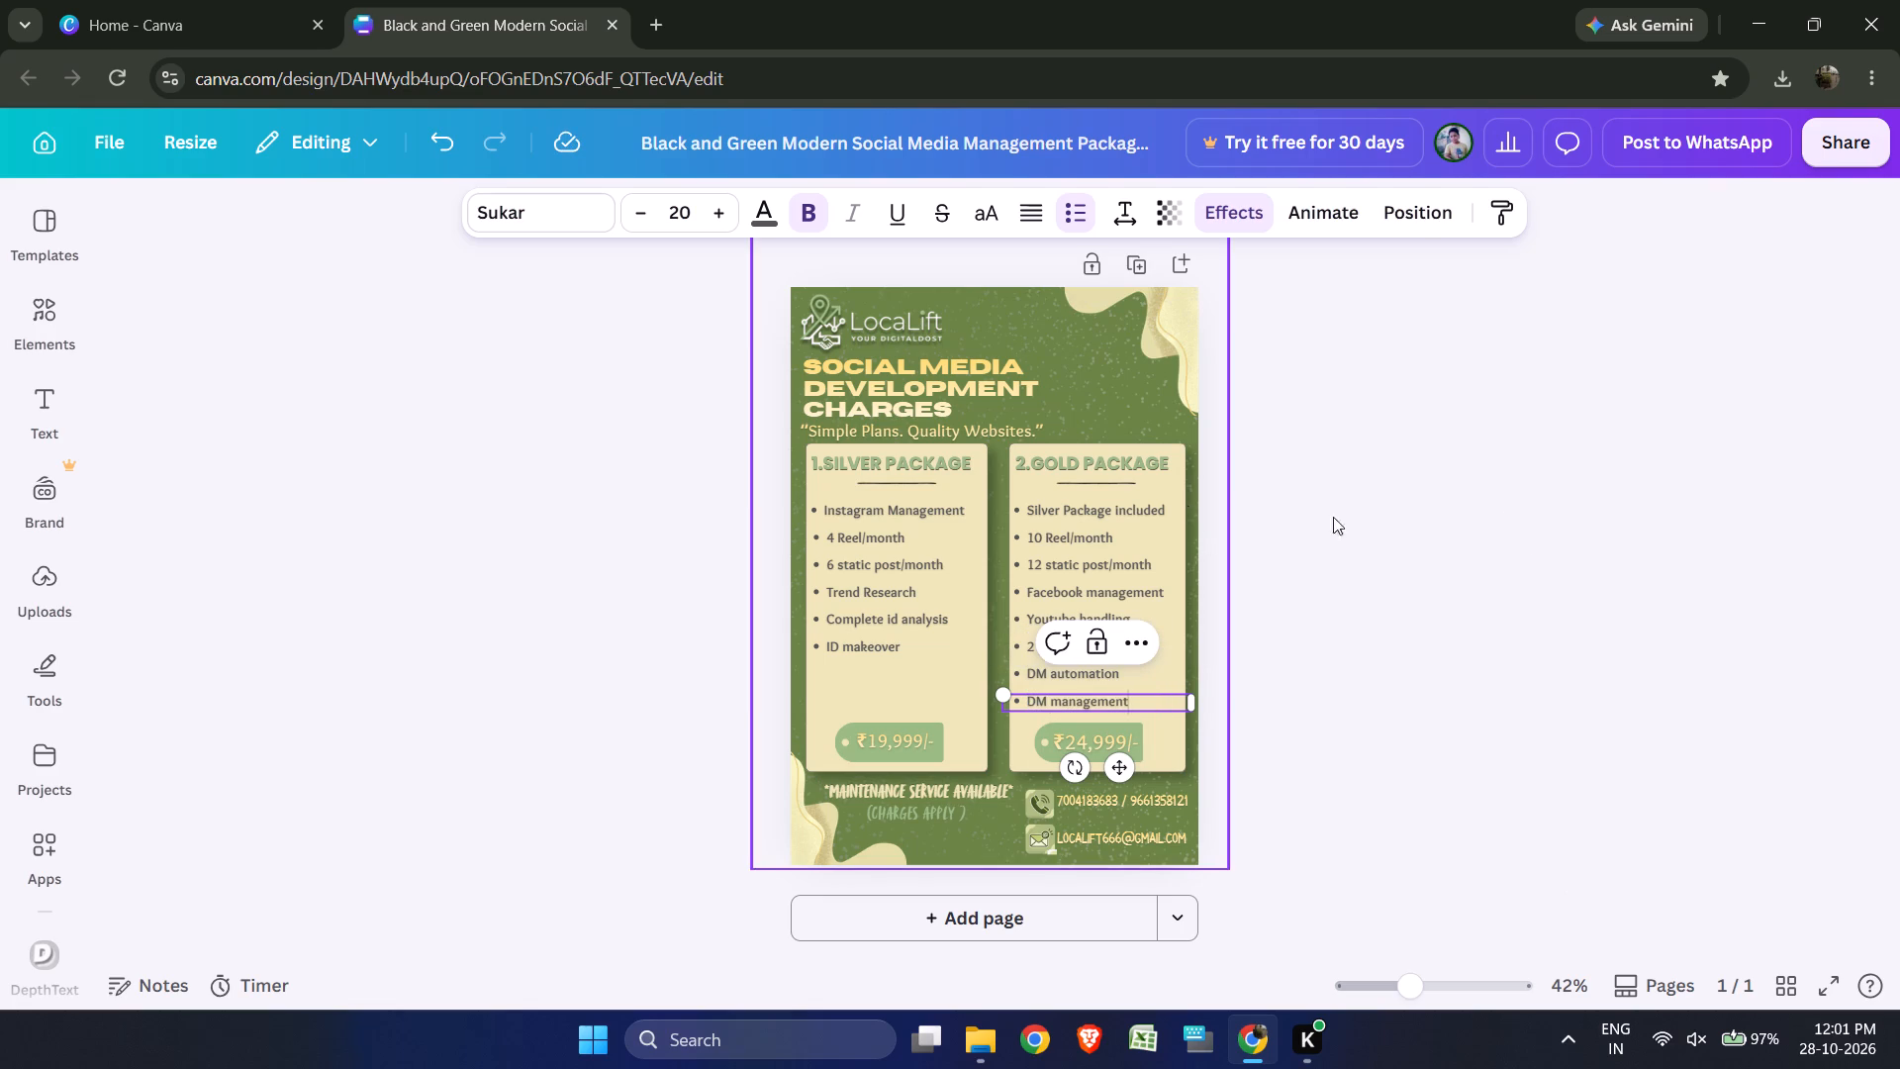
left_click(1546, 545)
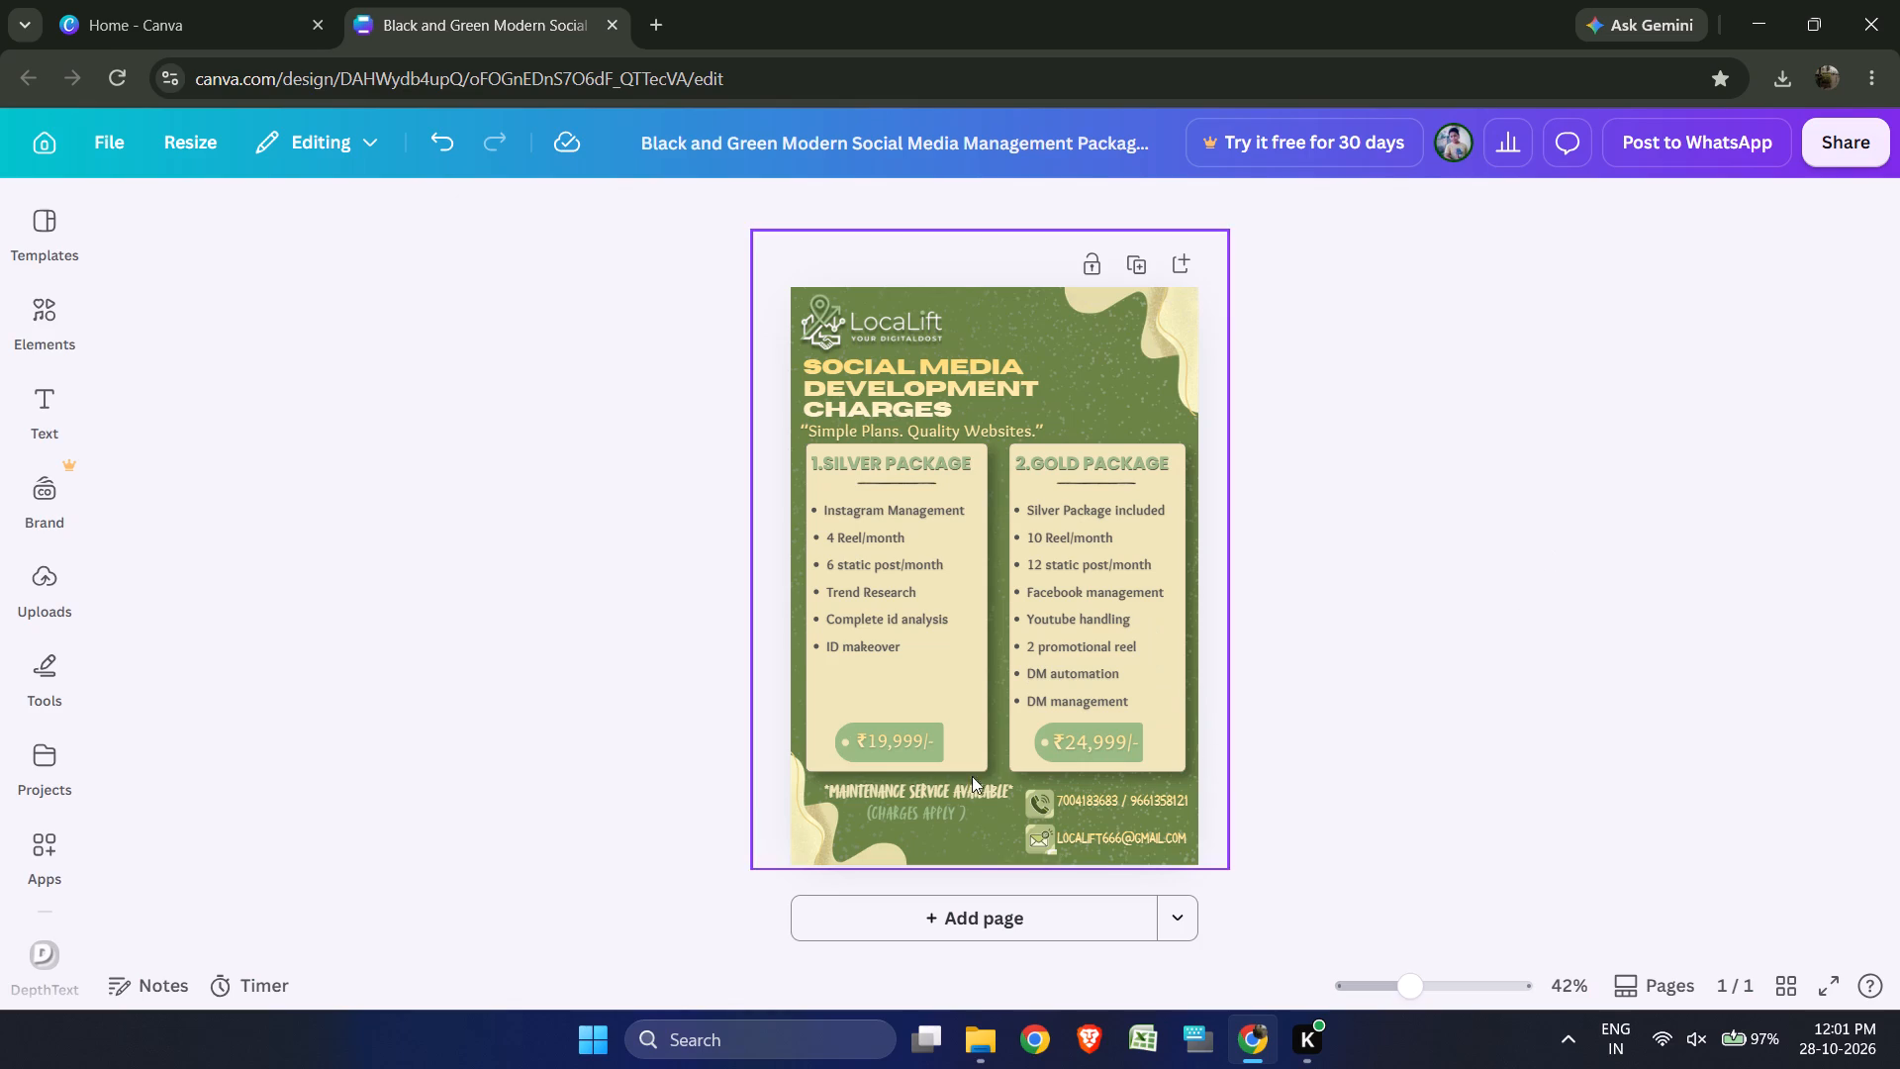
Change the Silver package price to ₹5,999/-, keeping the rupee sign and the trailing "/-".
double_click(911, 743)
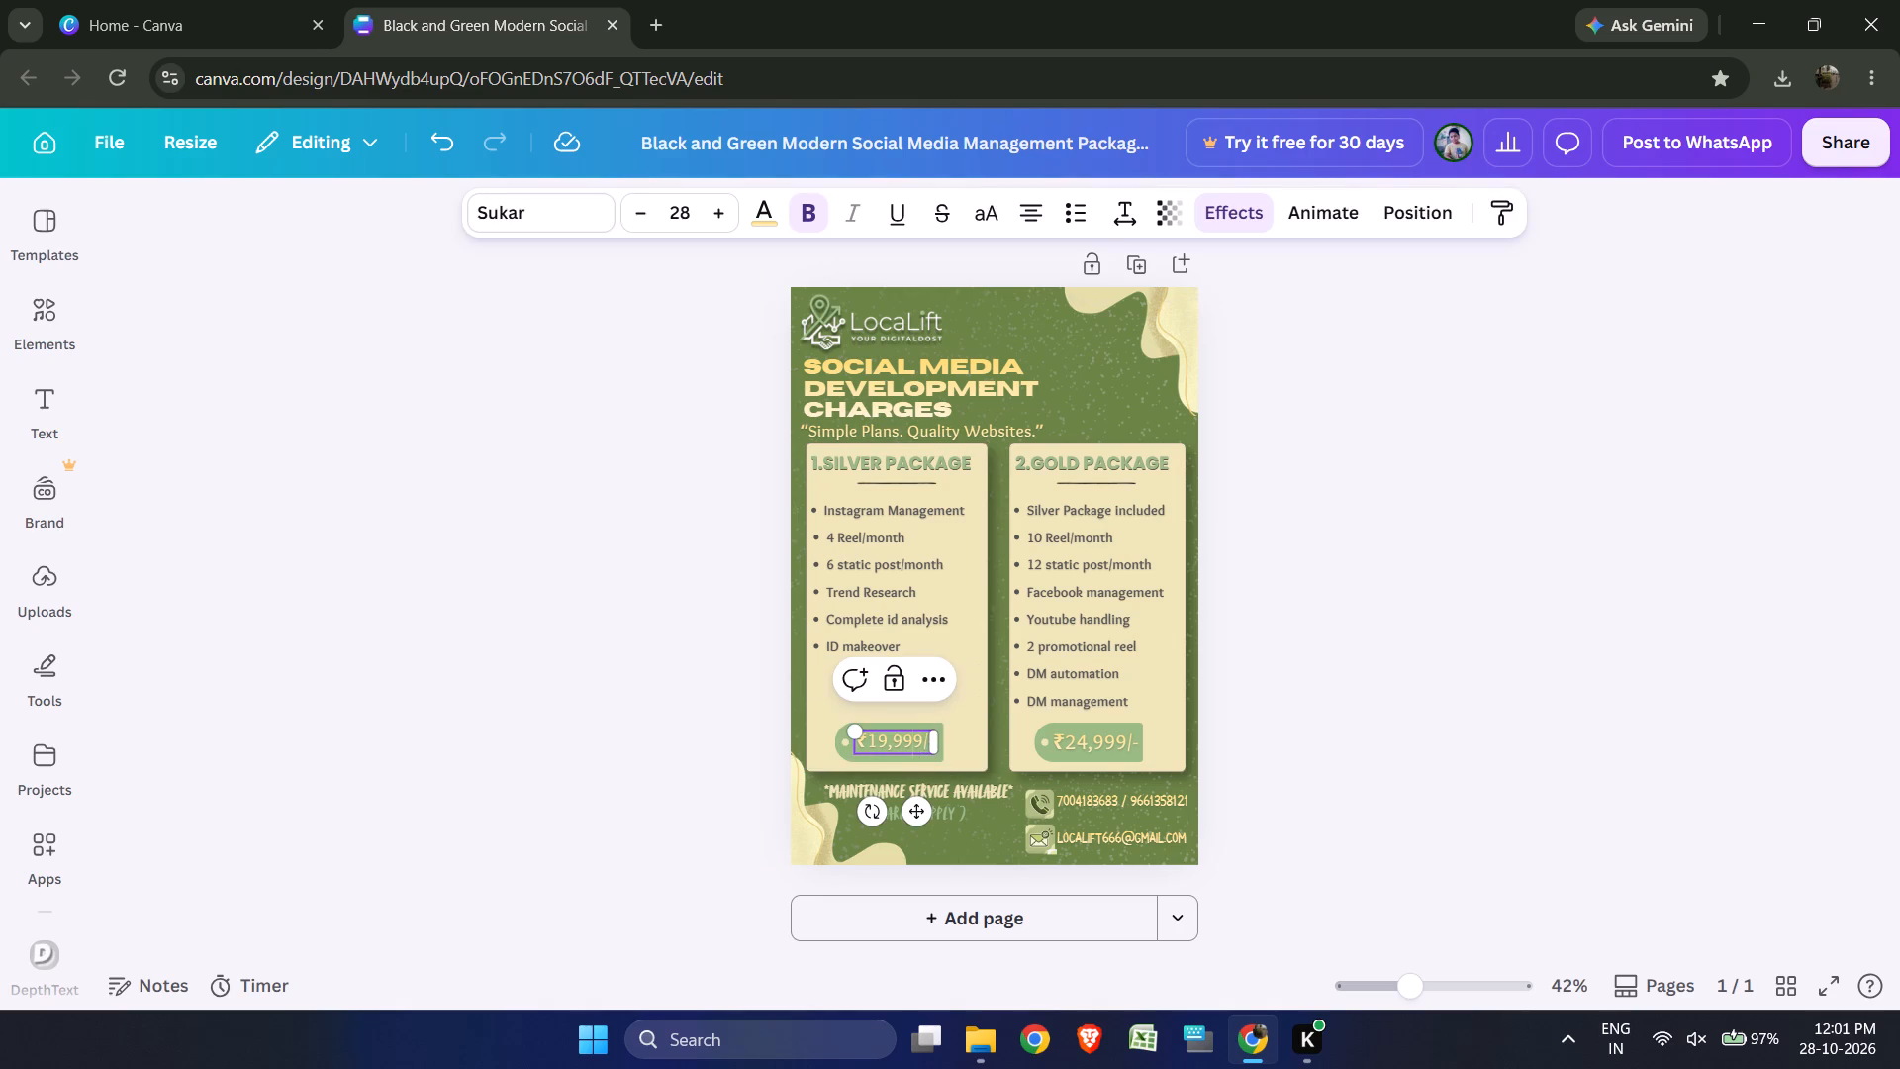
left_click(911, 745)
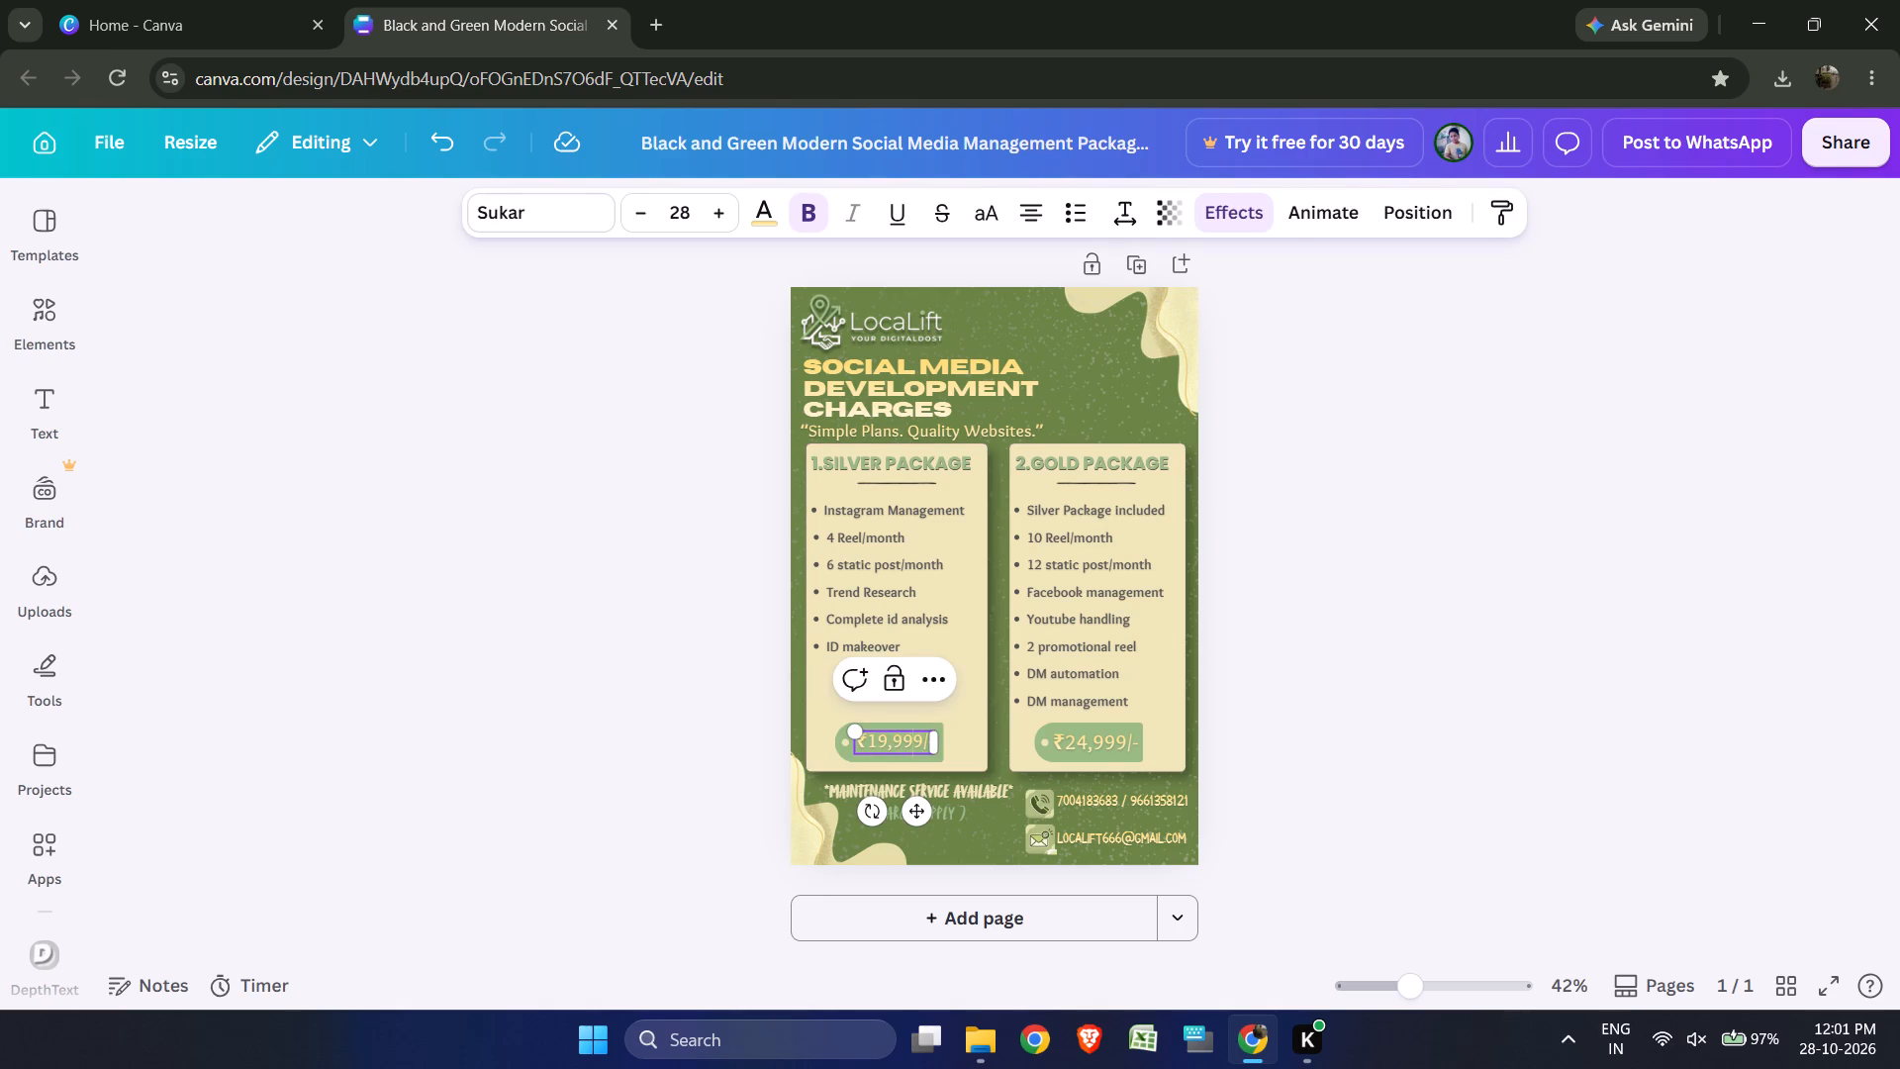
left_click(917, 741)
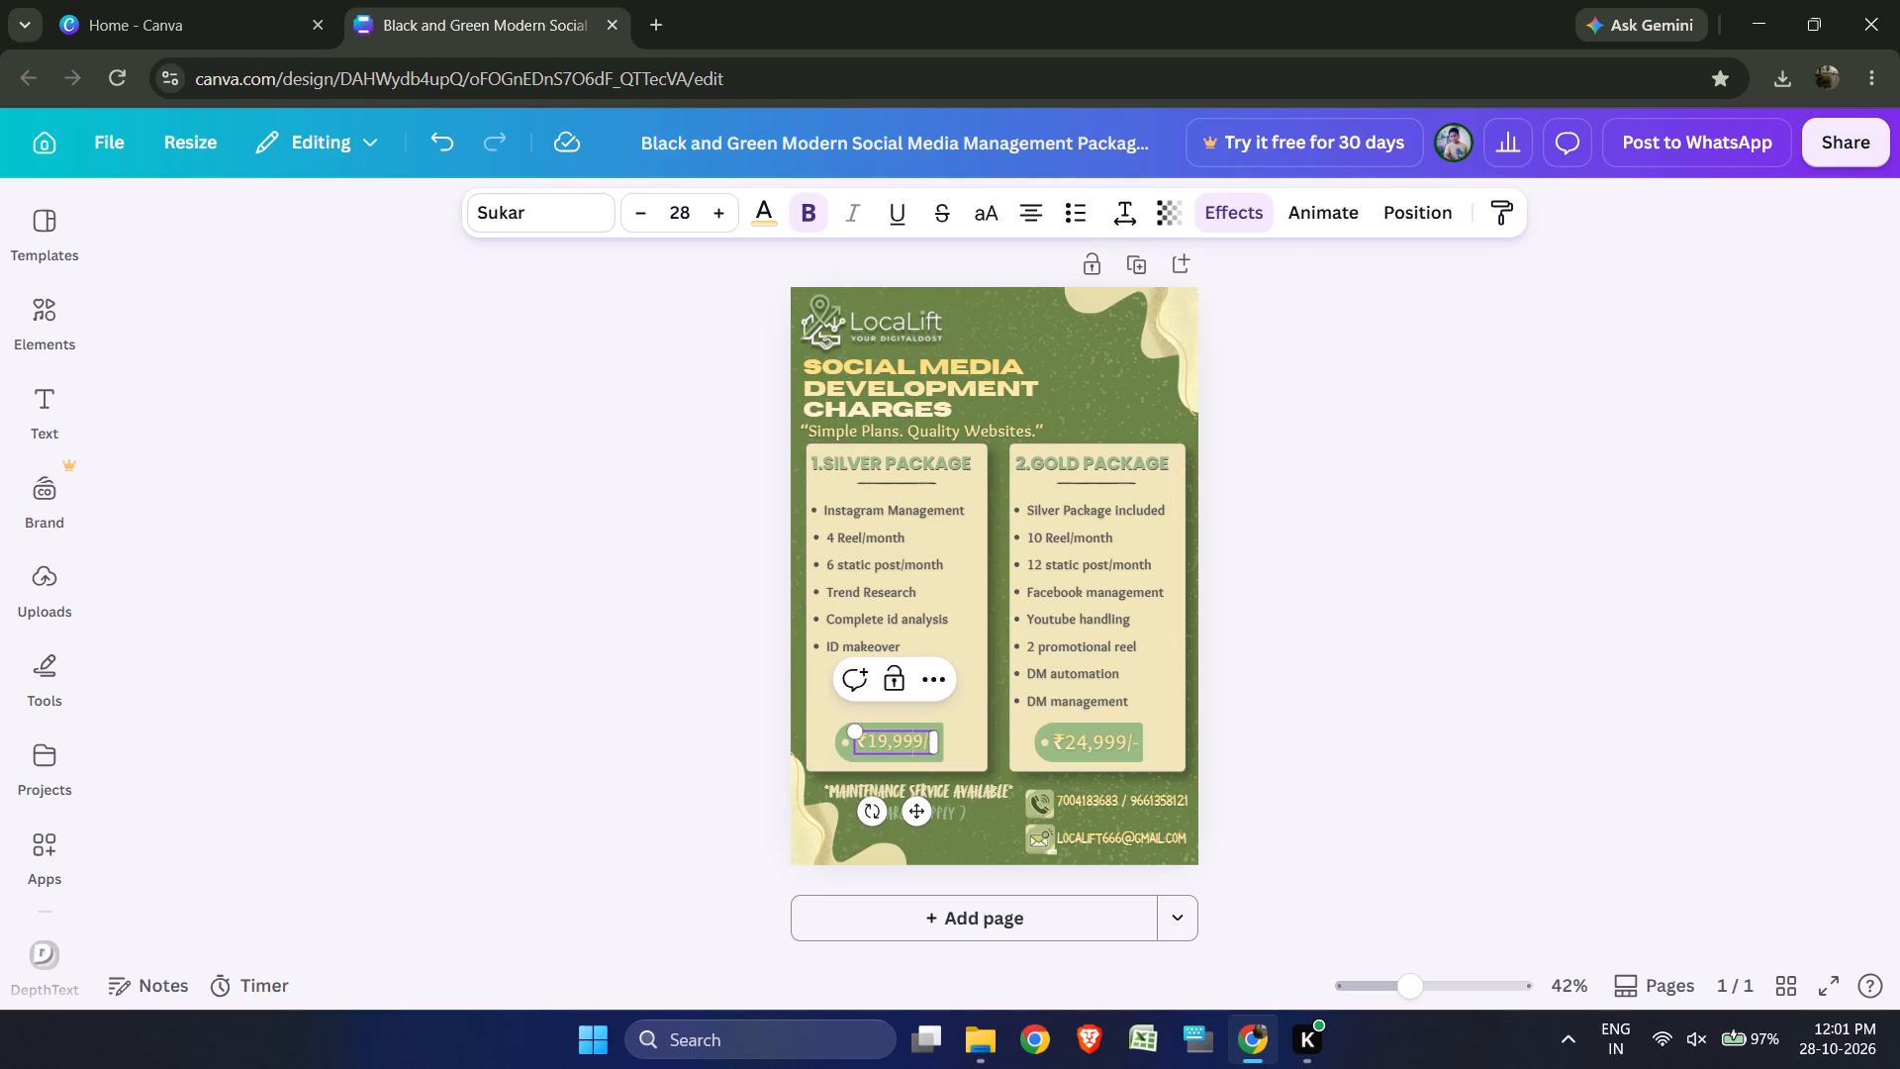
left_click(923, 741)
key("BackSpace")
key("BackSpace")
key("BackSpace")
key("BackSpace")
key("BackSpace")
key("BackSpace")
type("5999")
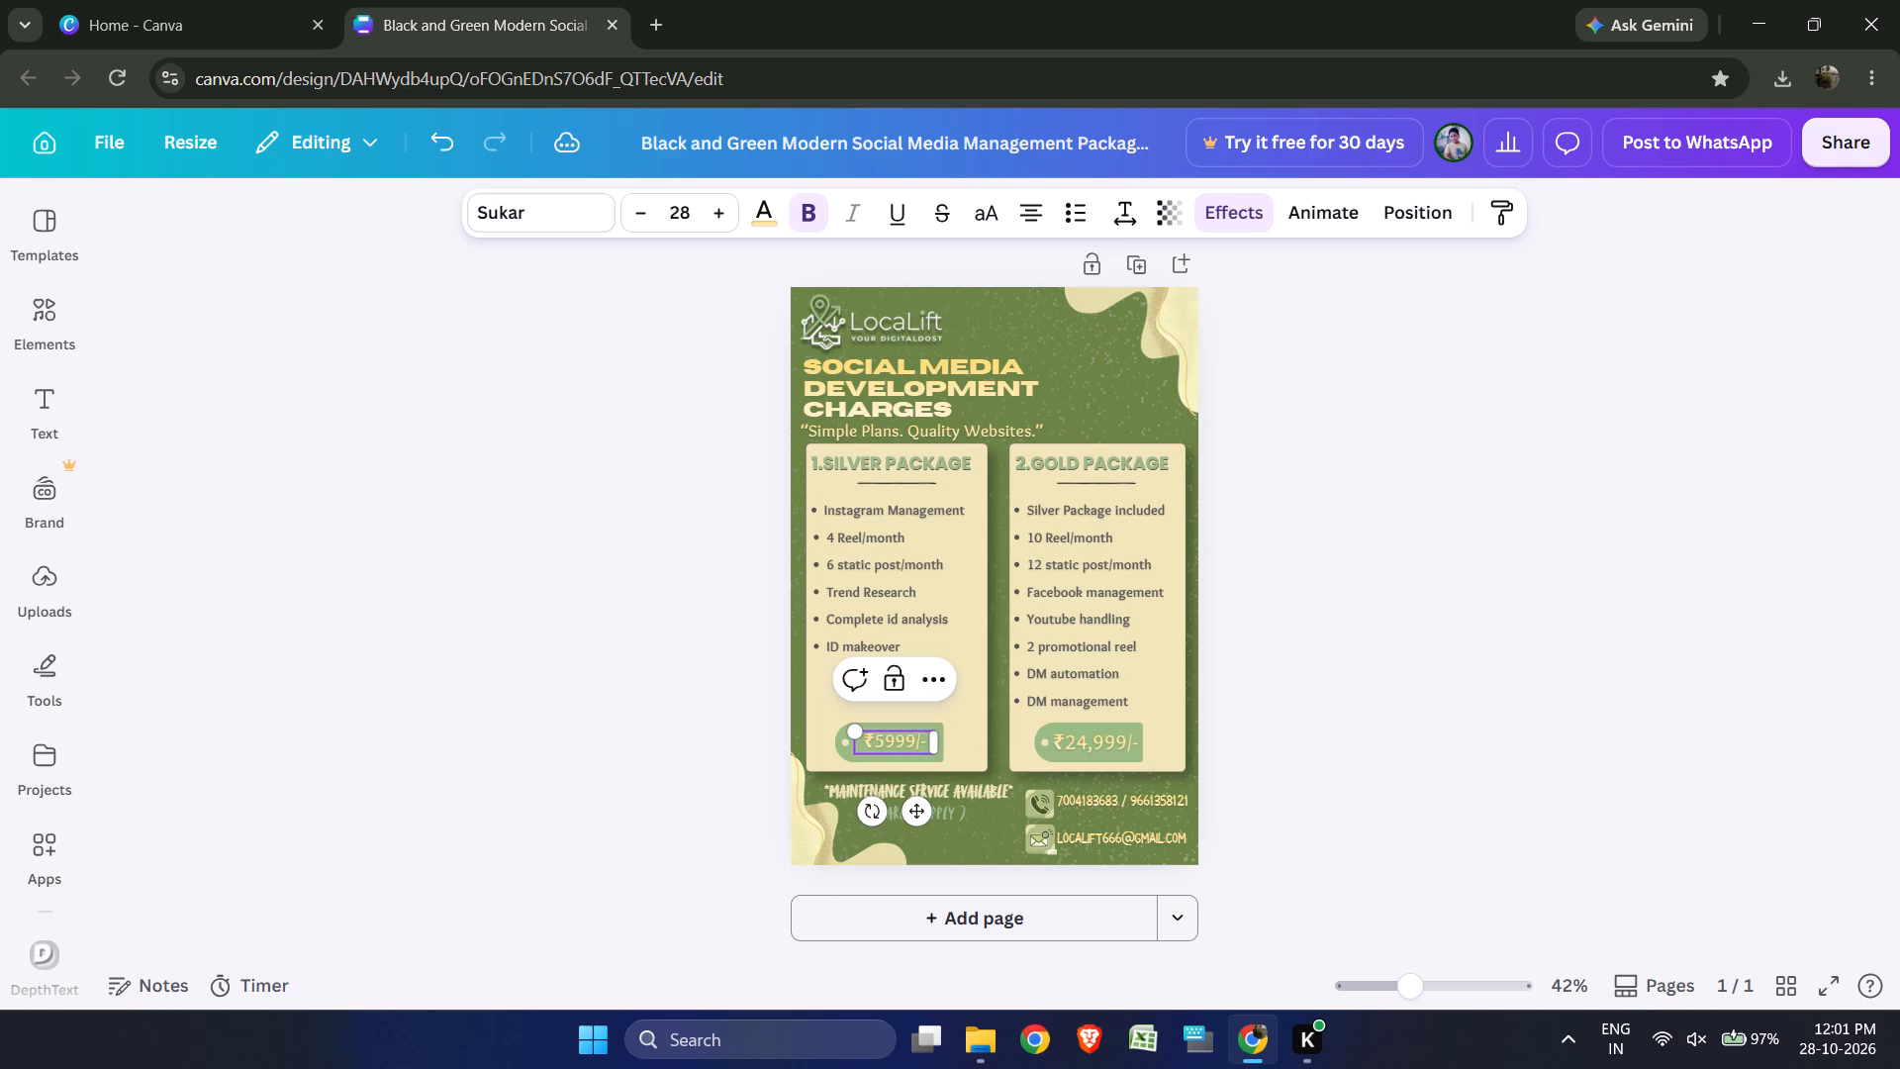
key("BackSpace")
key("BackSpace")
key("BackSpace")
key("BackSpace")
type("5,999")
left_click(1530, 672)
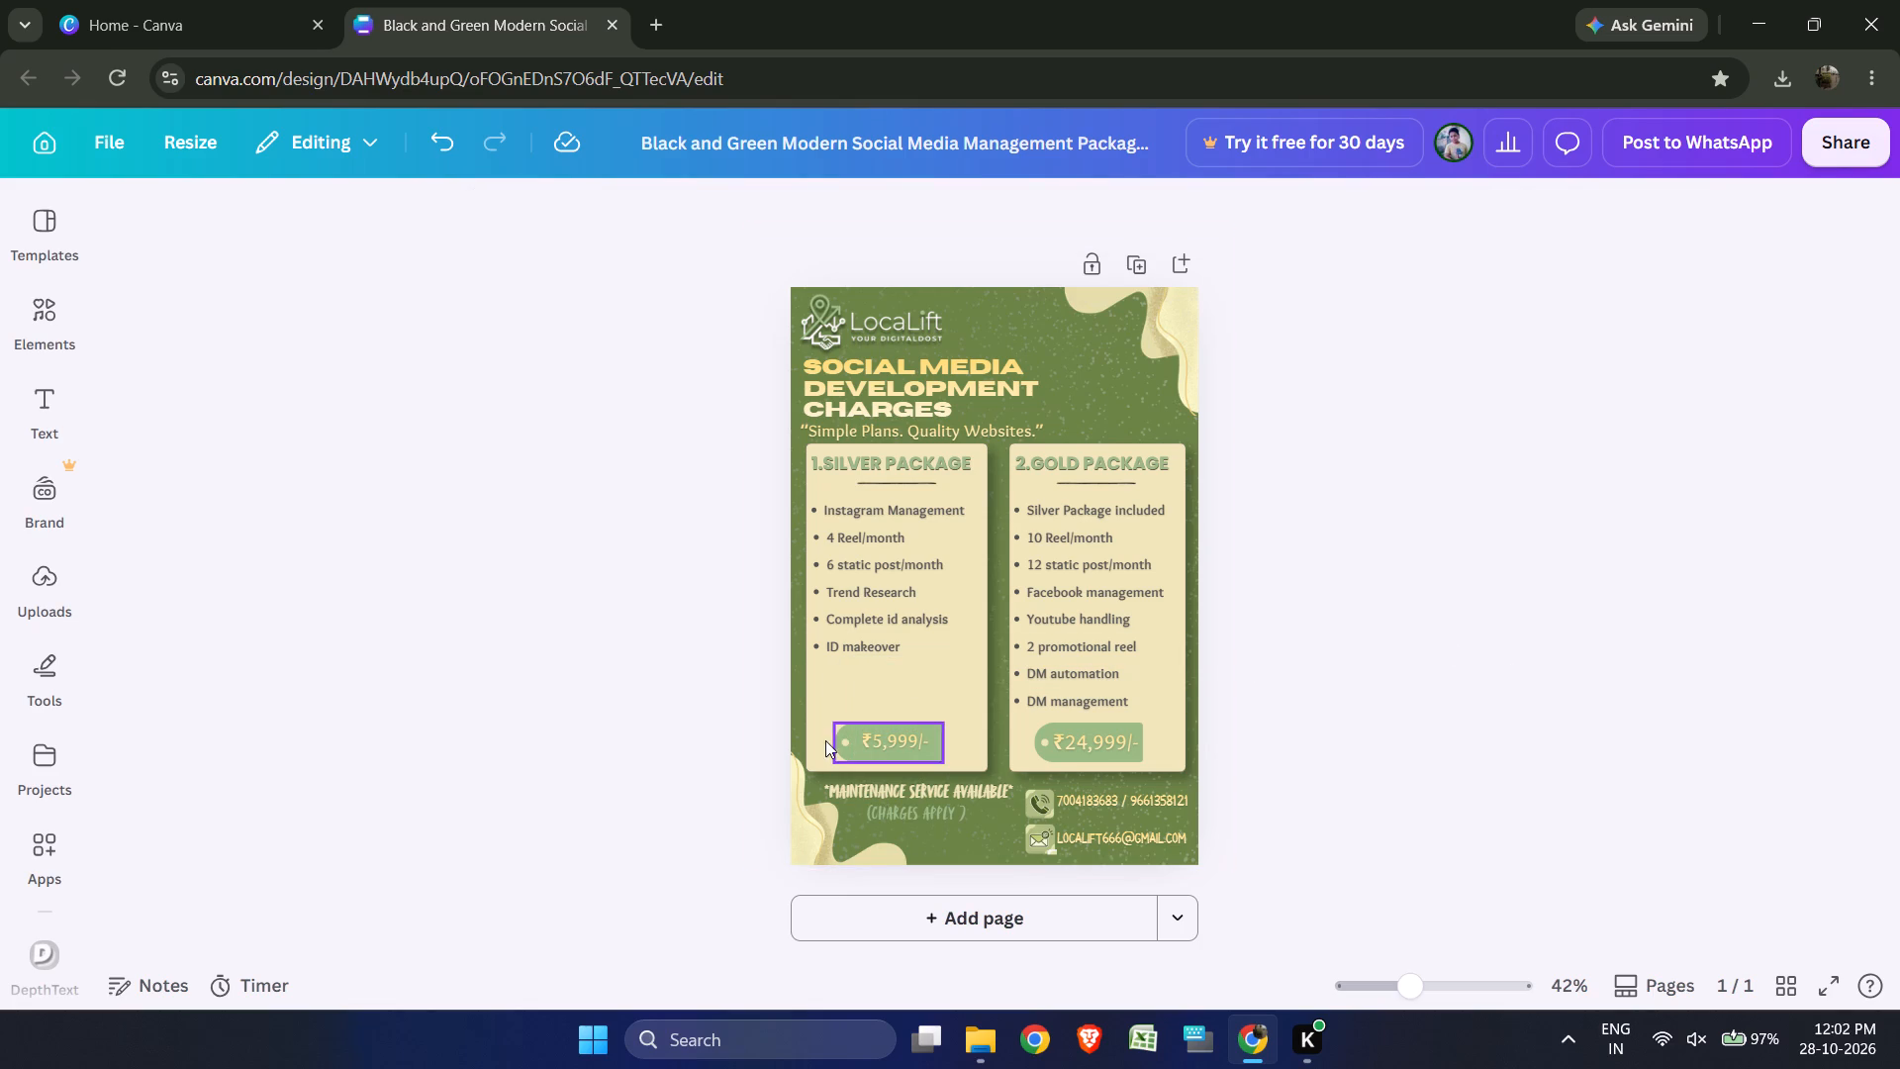
Enlarge the Silver price text to font size 30 and nudge it slightly down to sit centred on its green tag.
left_click(902, 741)
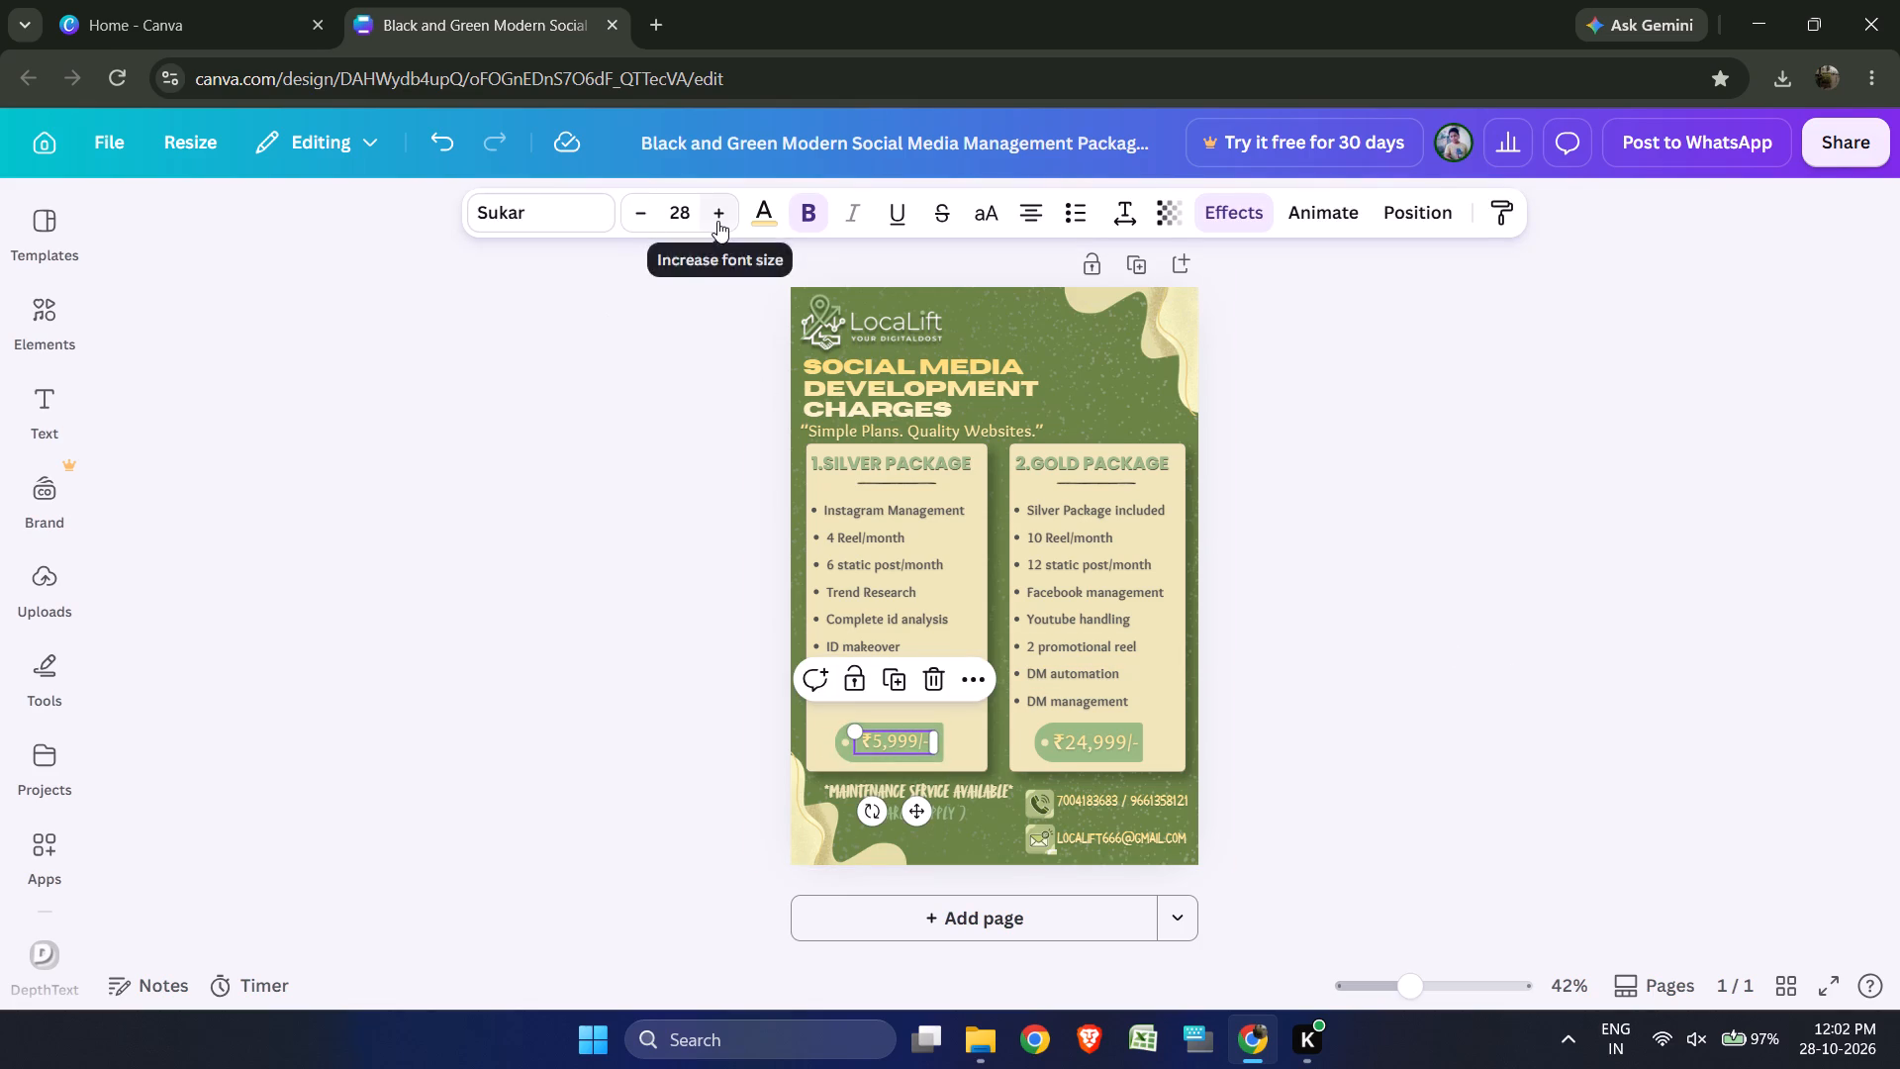
left_click(717, 221)
left_click(727, 219)
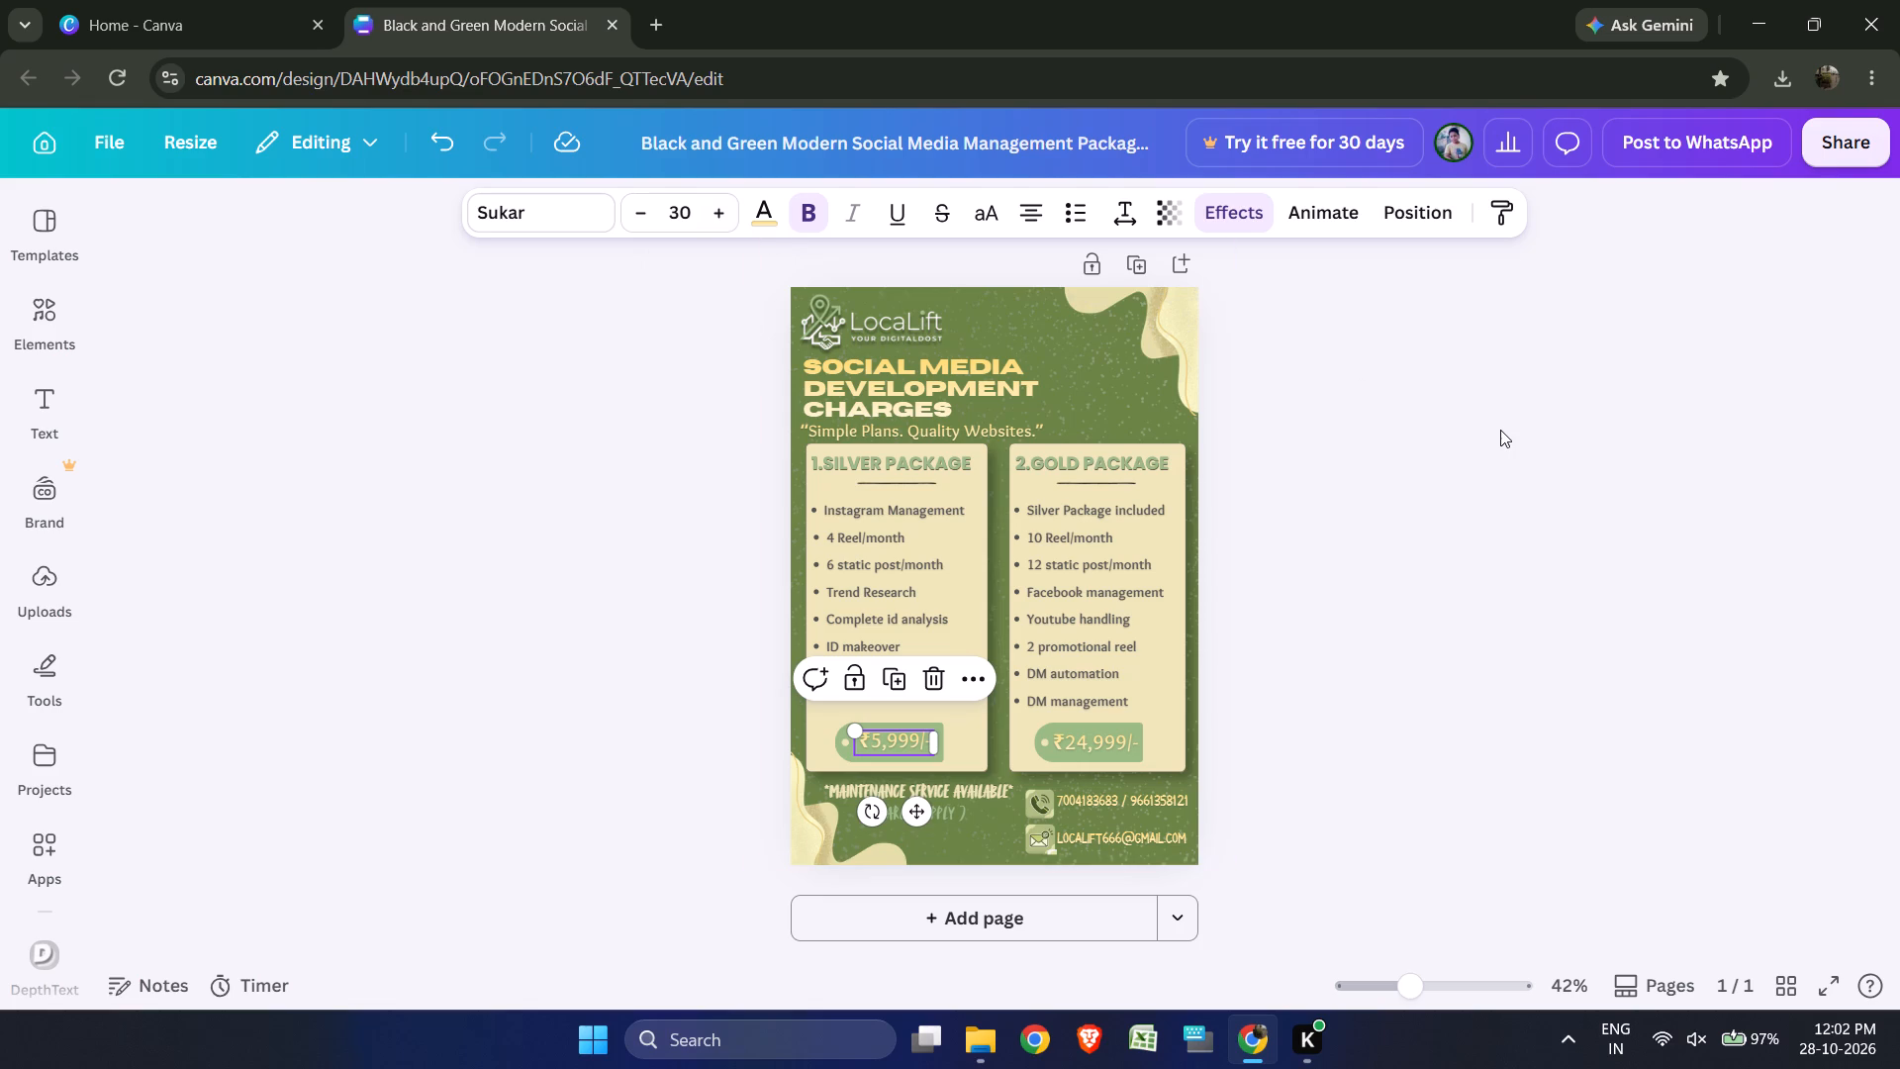
key("Left")
key("Left")
key("Down")
key("Right")
key("Right")
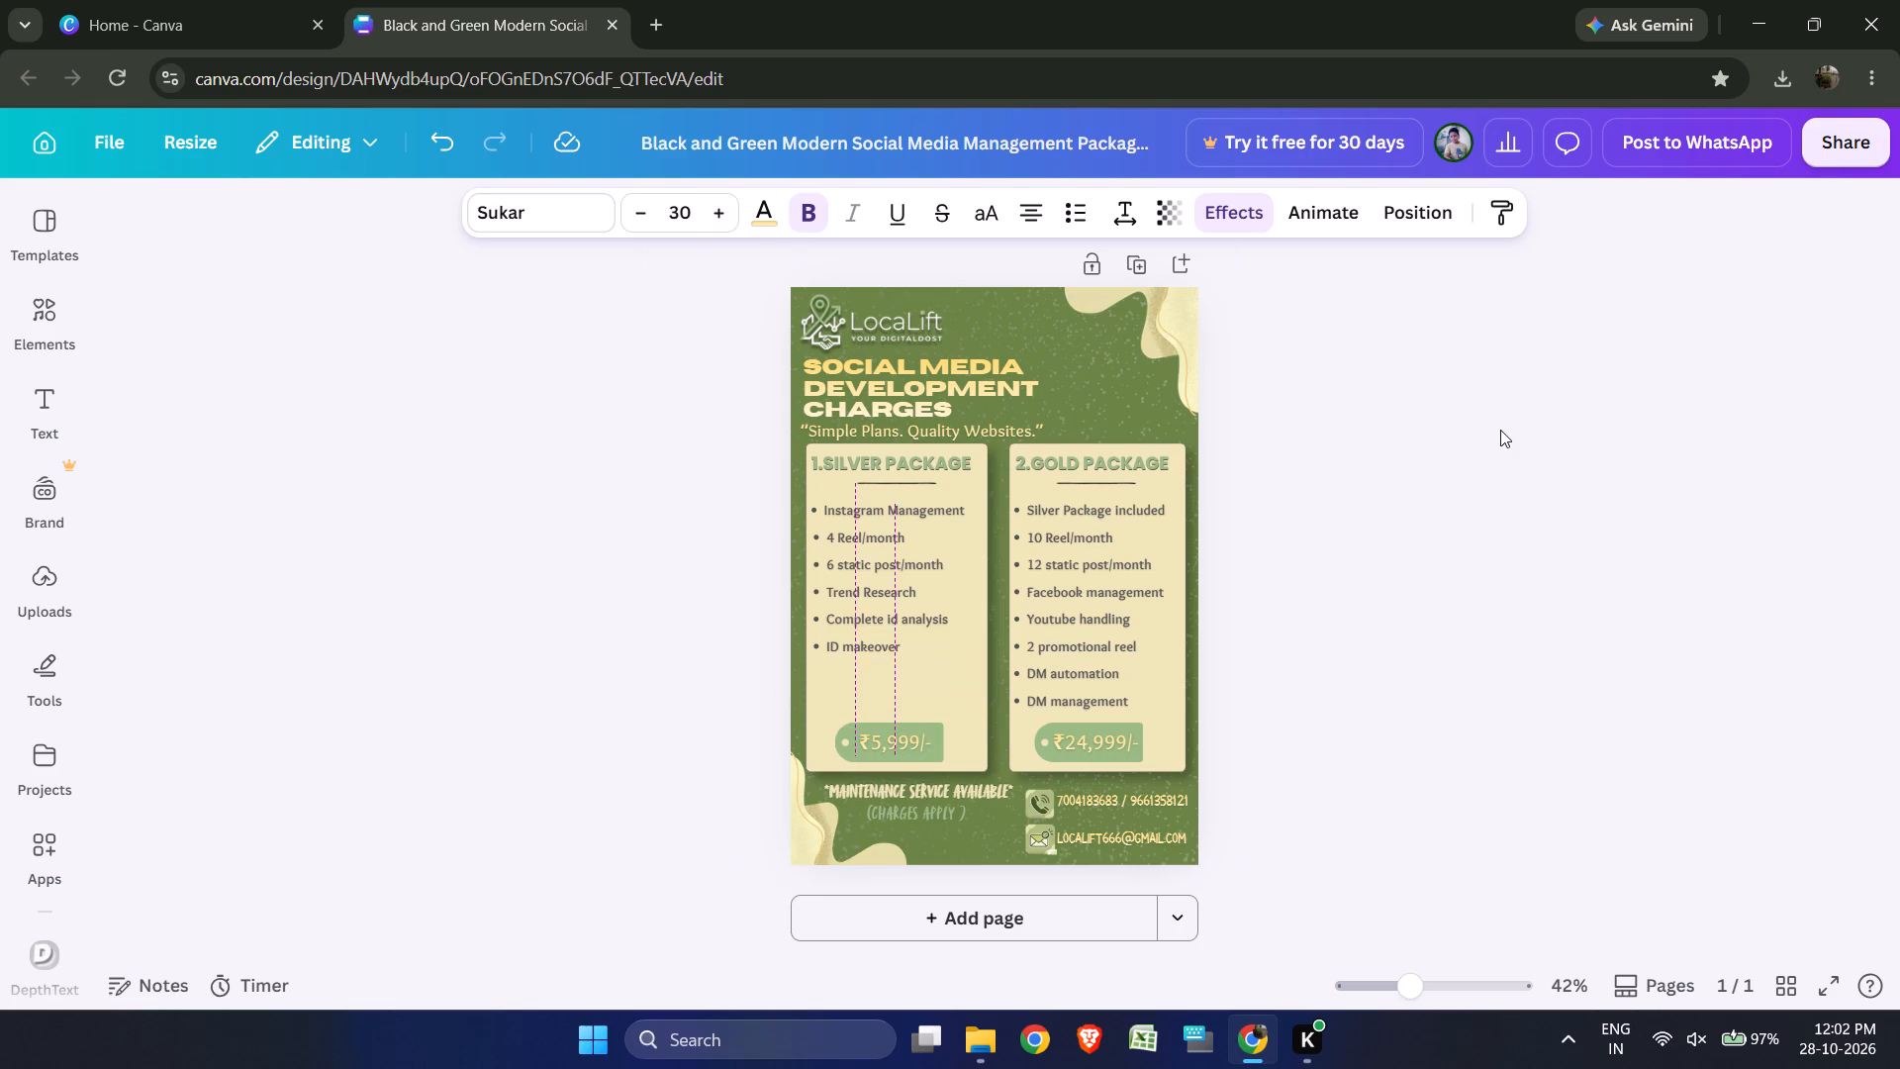
key("Left")
key("Right")
Change the Gold package price to ₹11,999/-, keeping the rupee sign and the trailing "/-".
double_click(1117, 747)
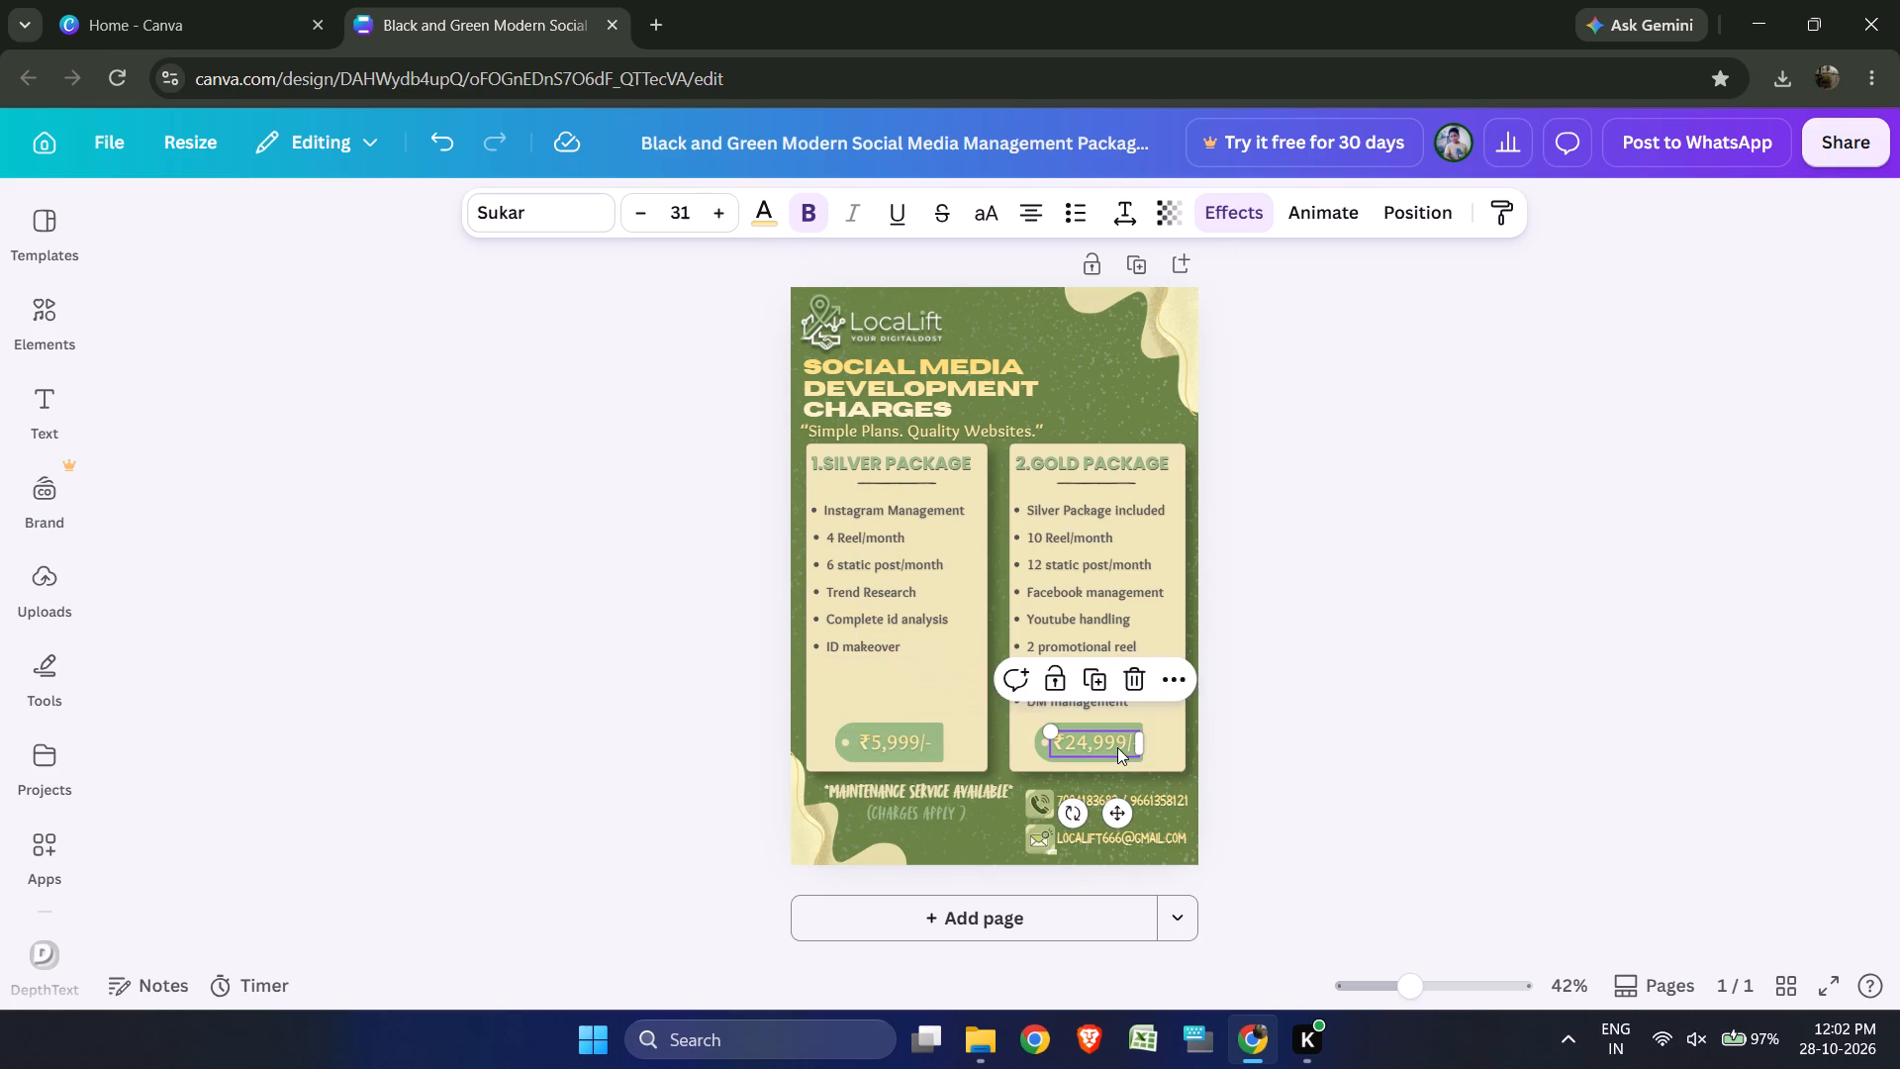
left_click(1124, 746)
key("BackSpace")
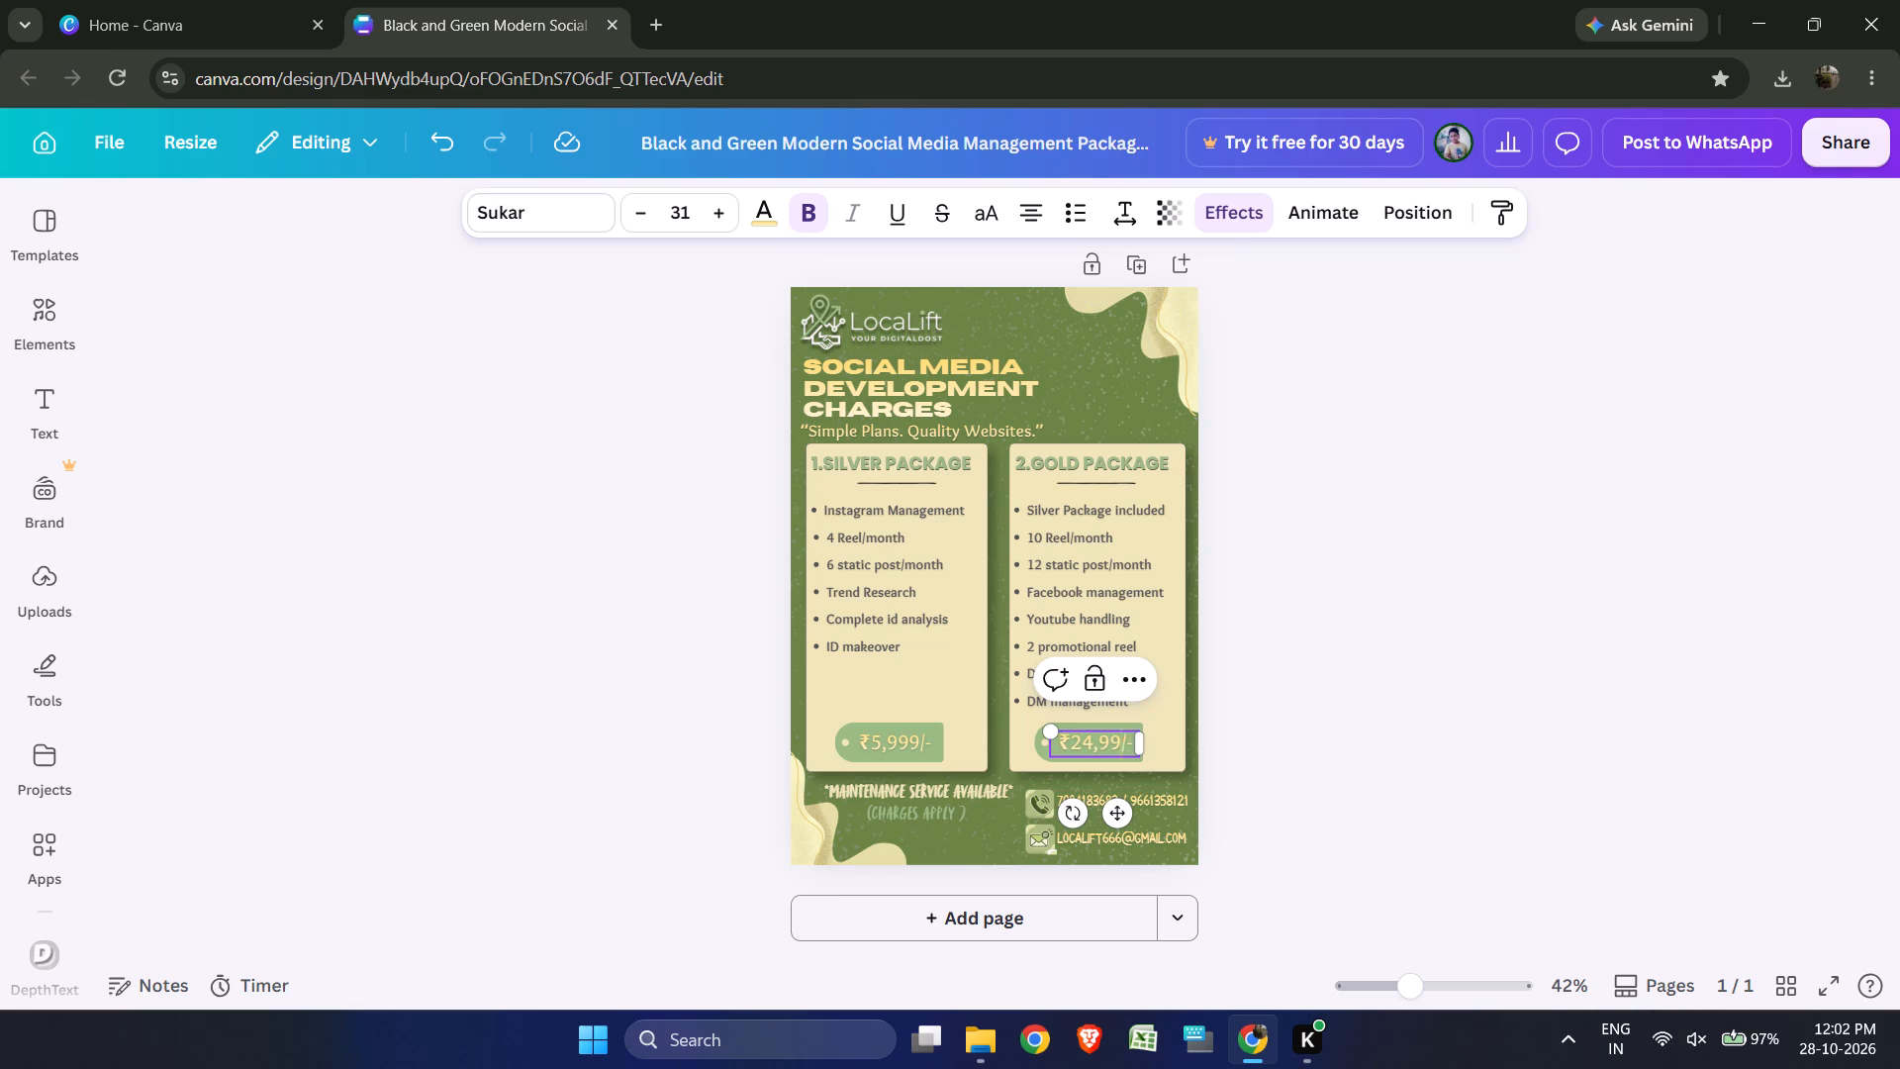
key("BackSpace")
key("BackSpace")
key("BackSpace")
key("BackSpace")
key("BackSpace")
type("11")
type(",999")
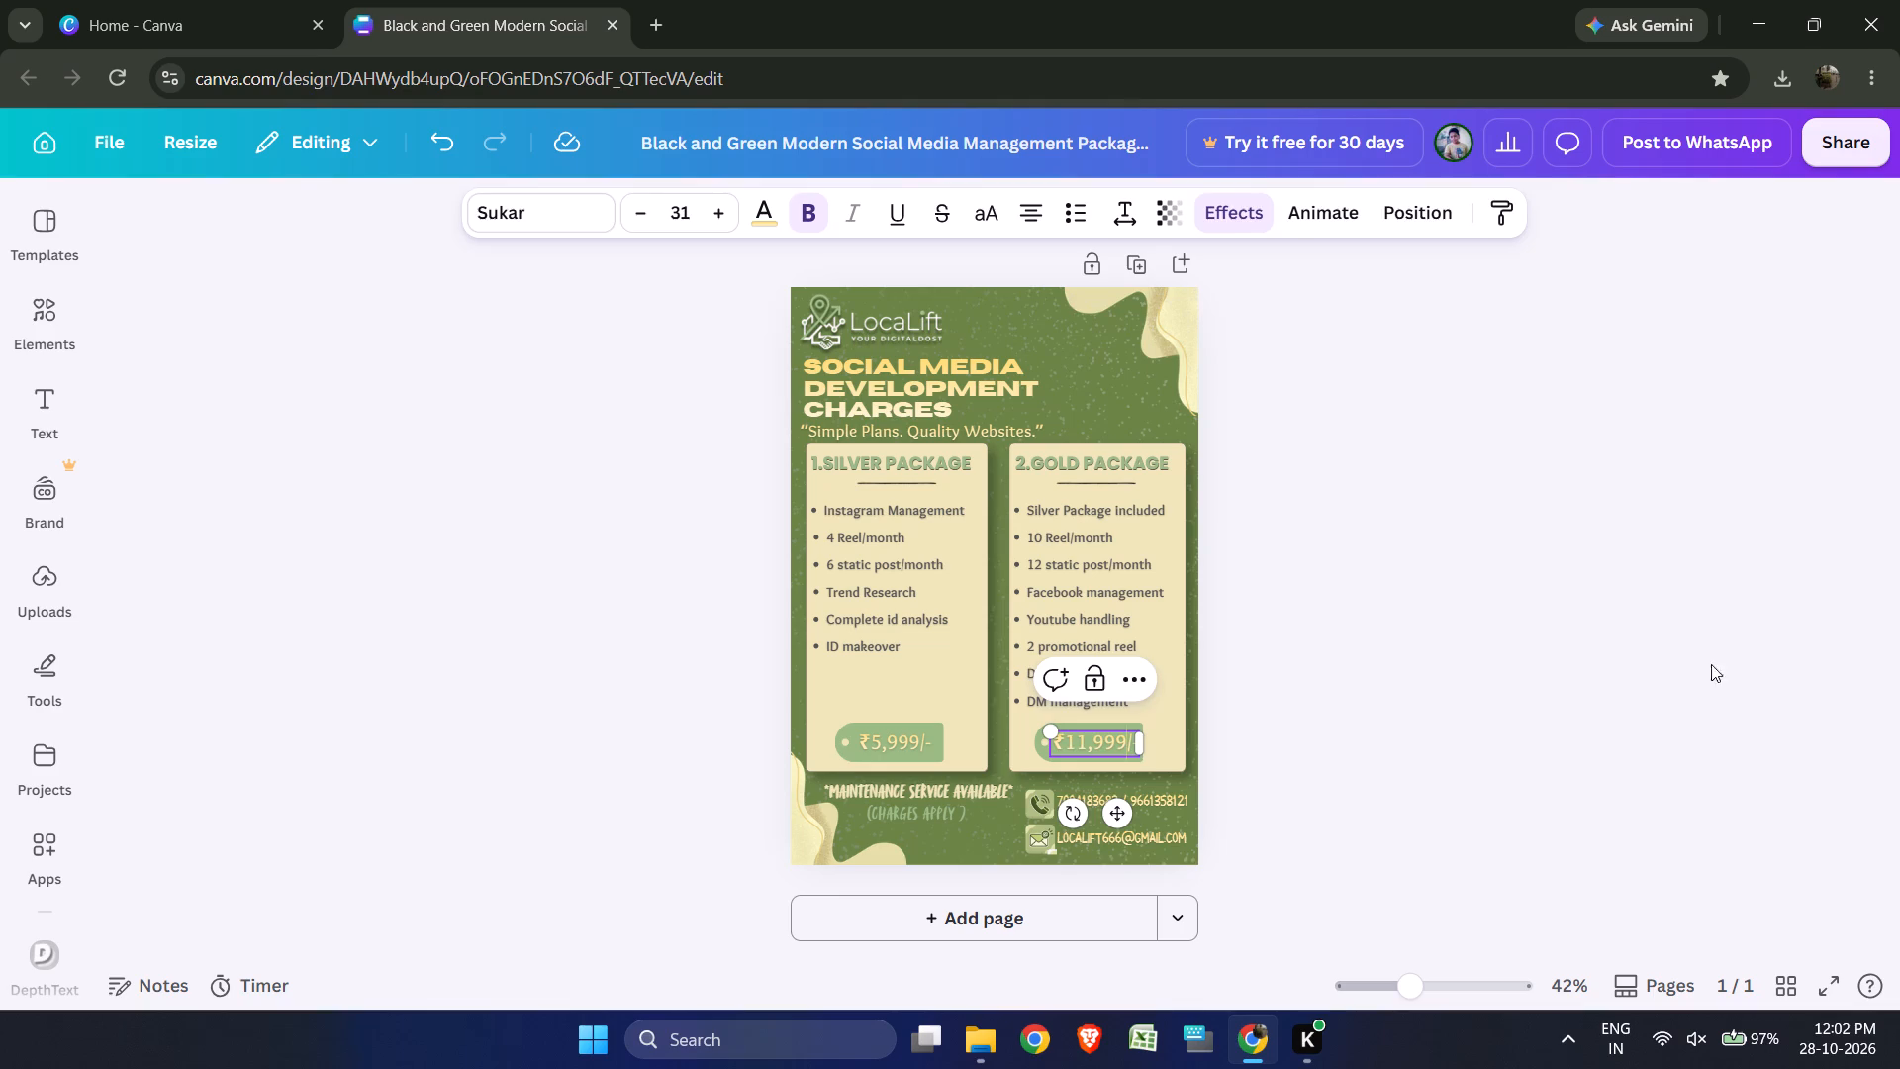
left_click(1723, 662)
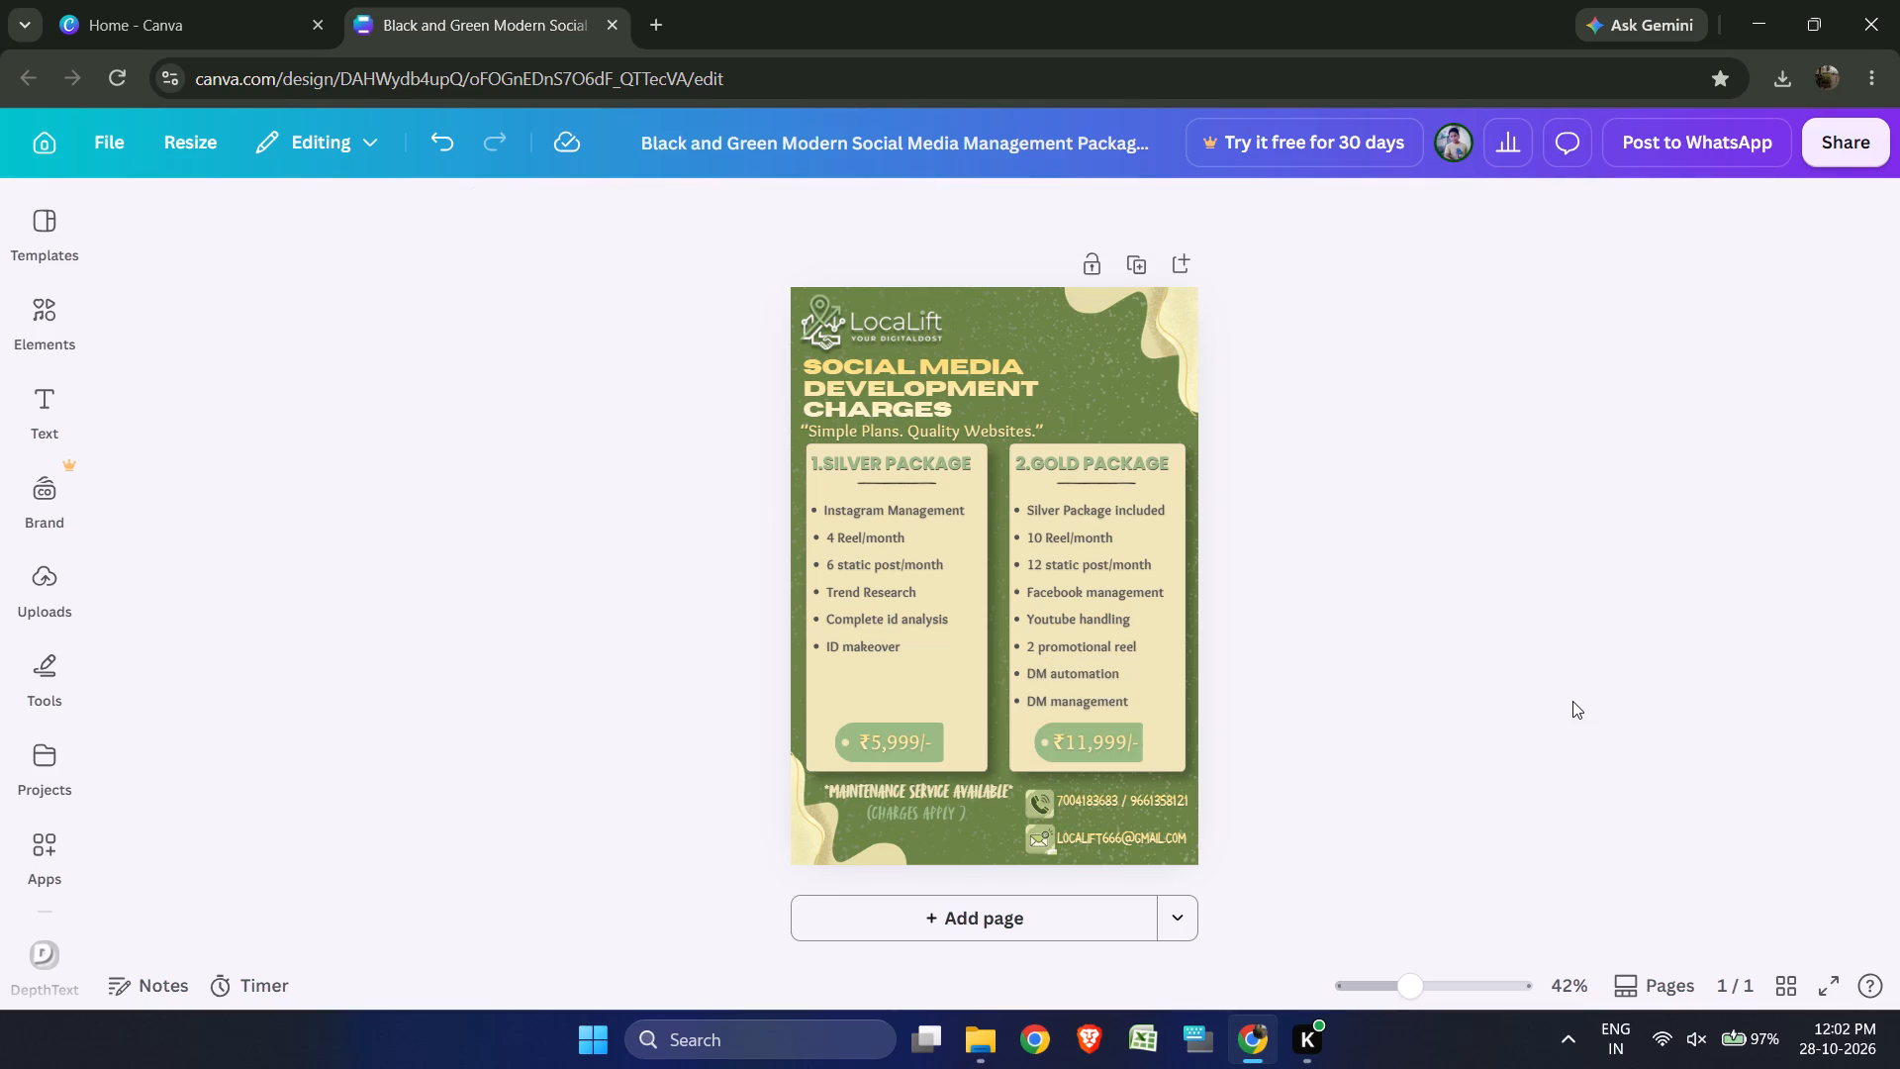
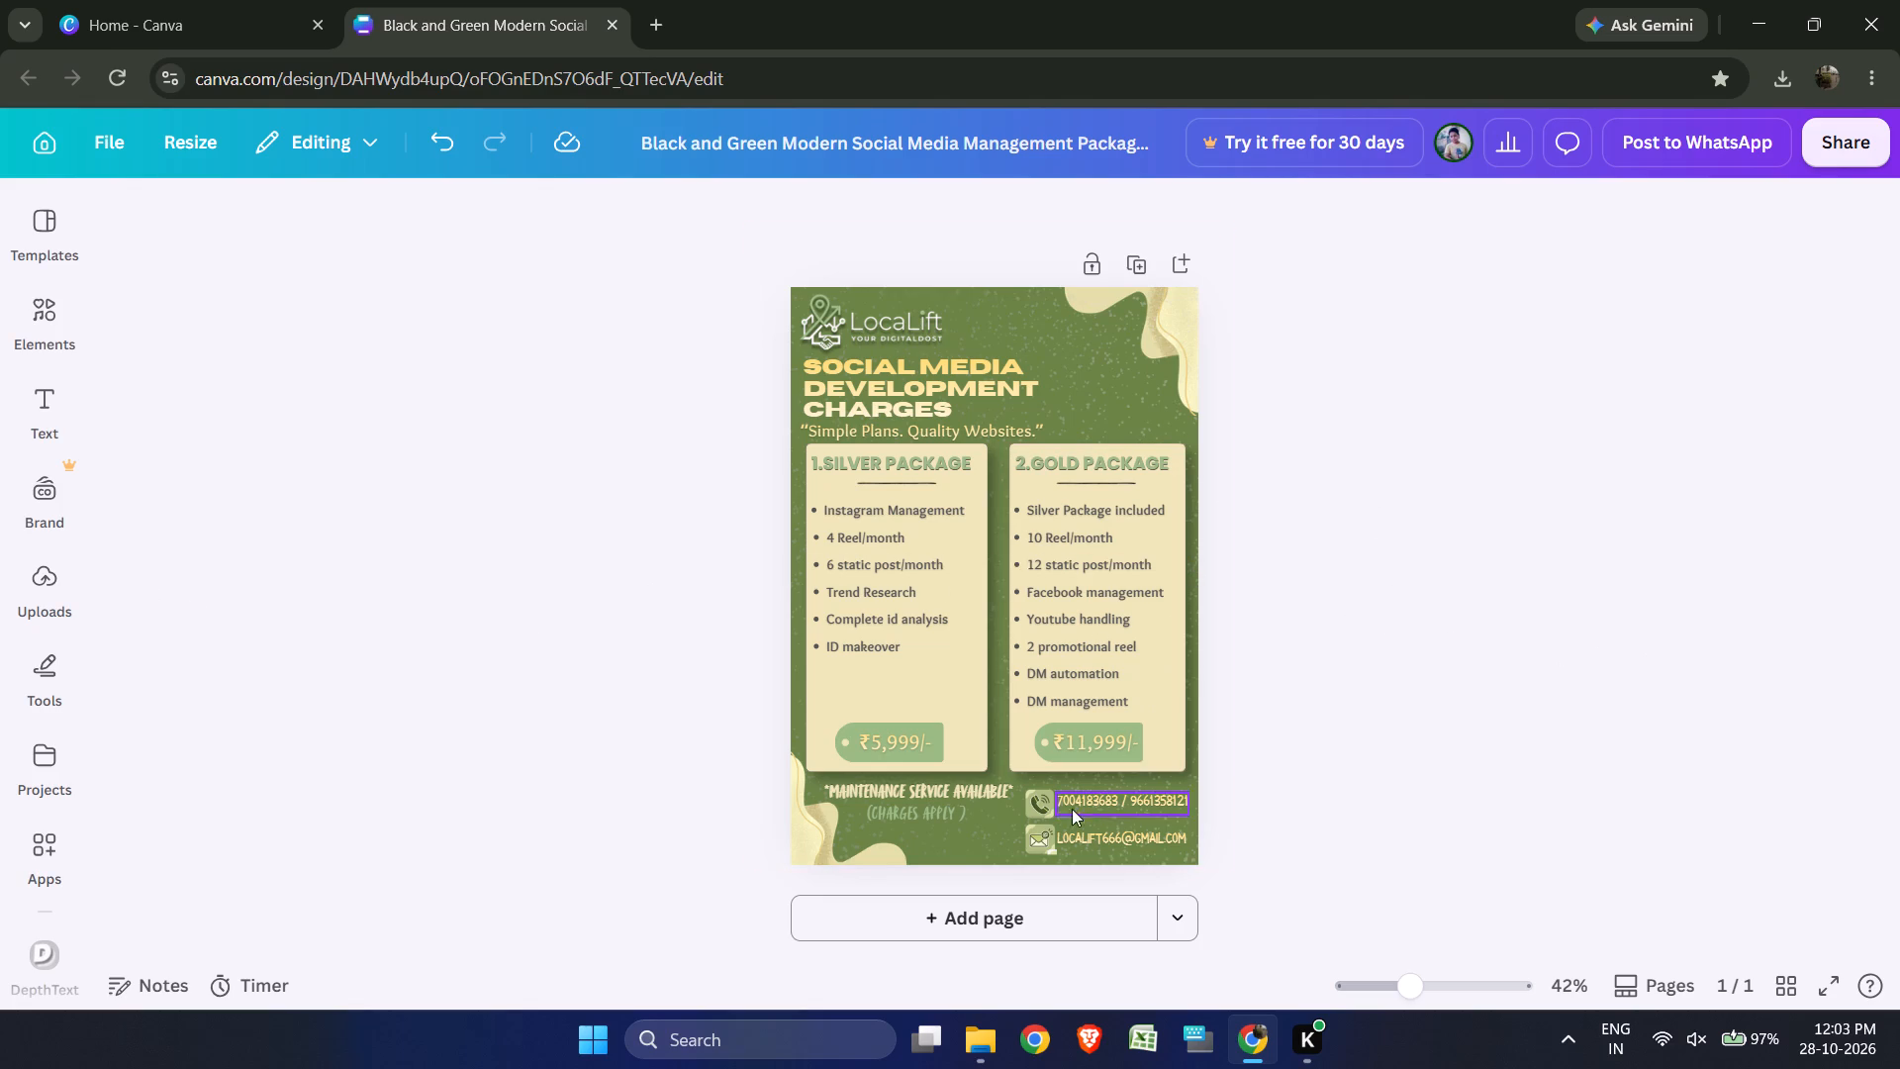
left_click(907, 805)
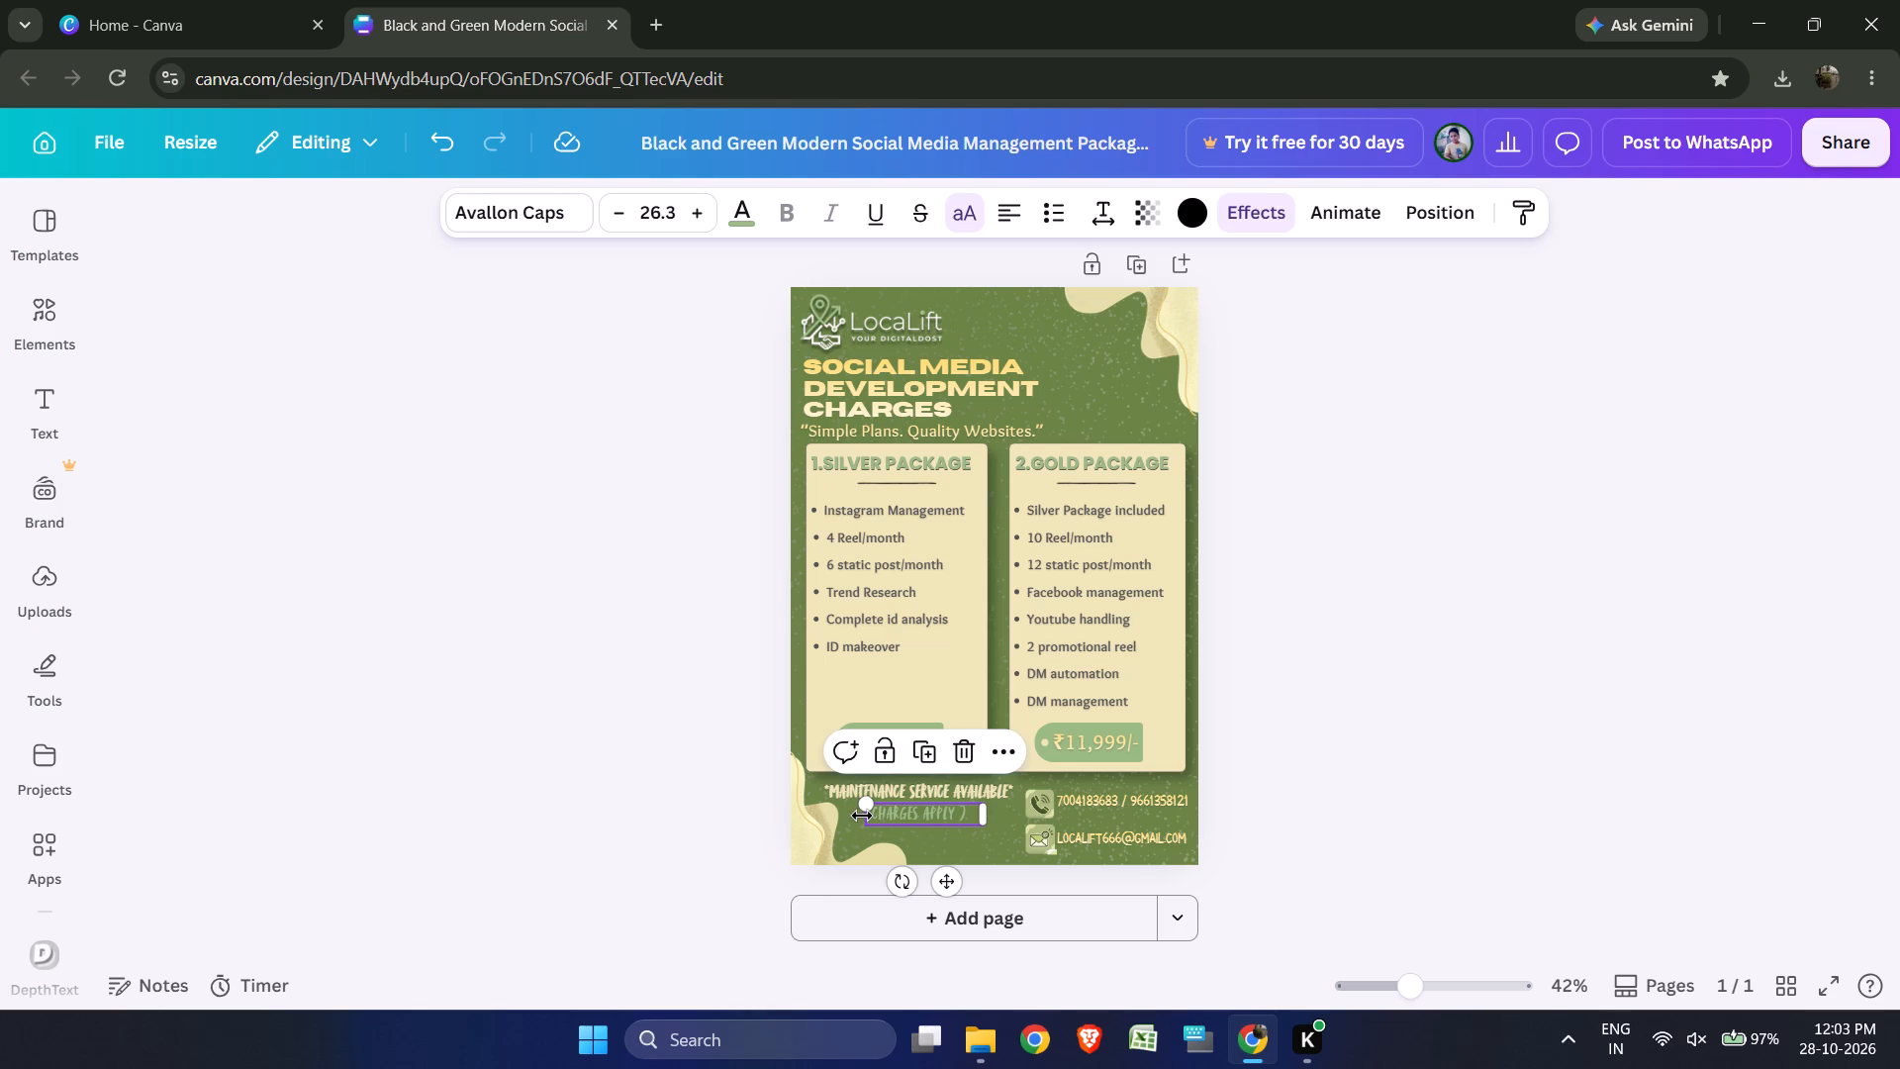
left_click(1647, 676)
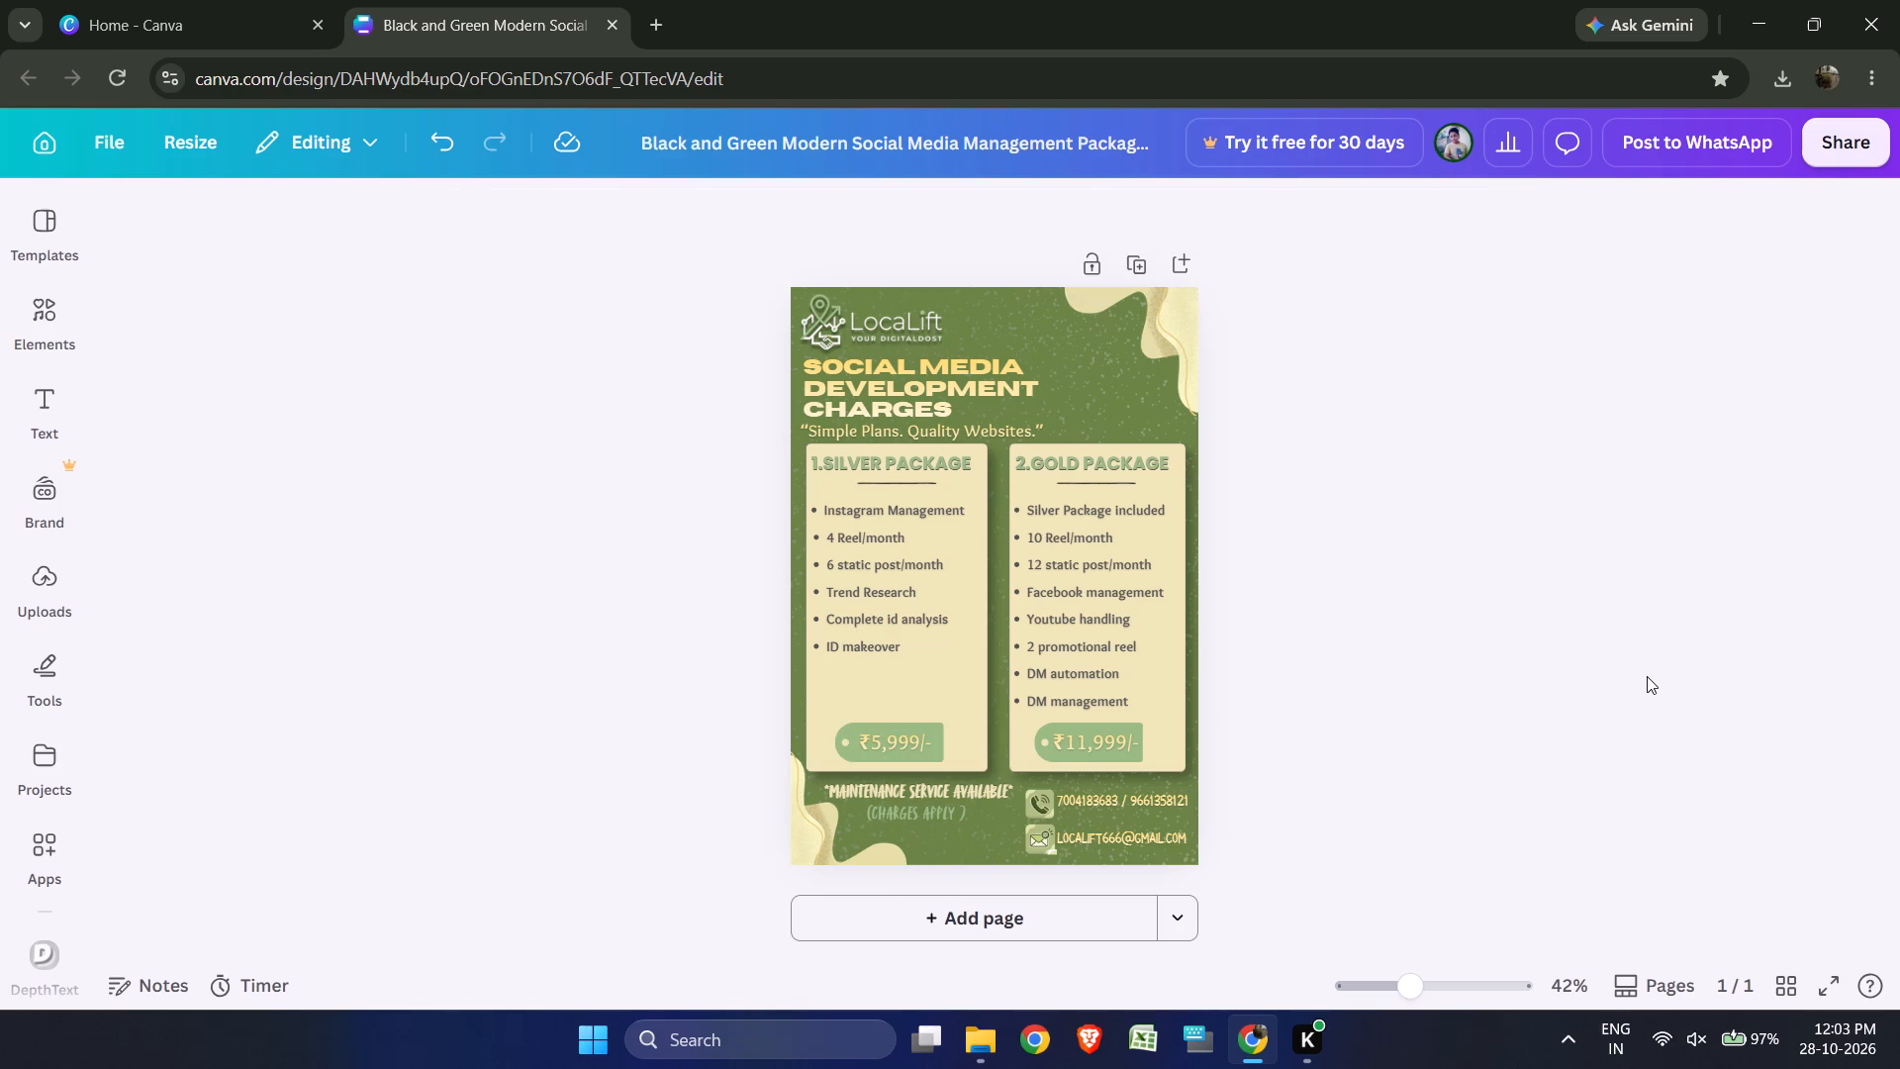
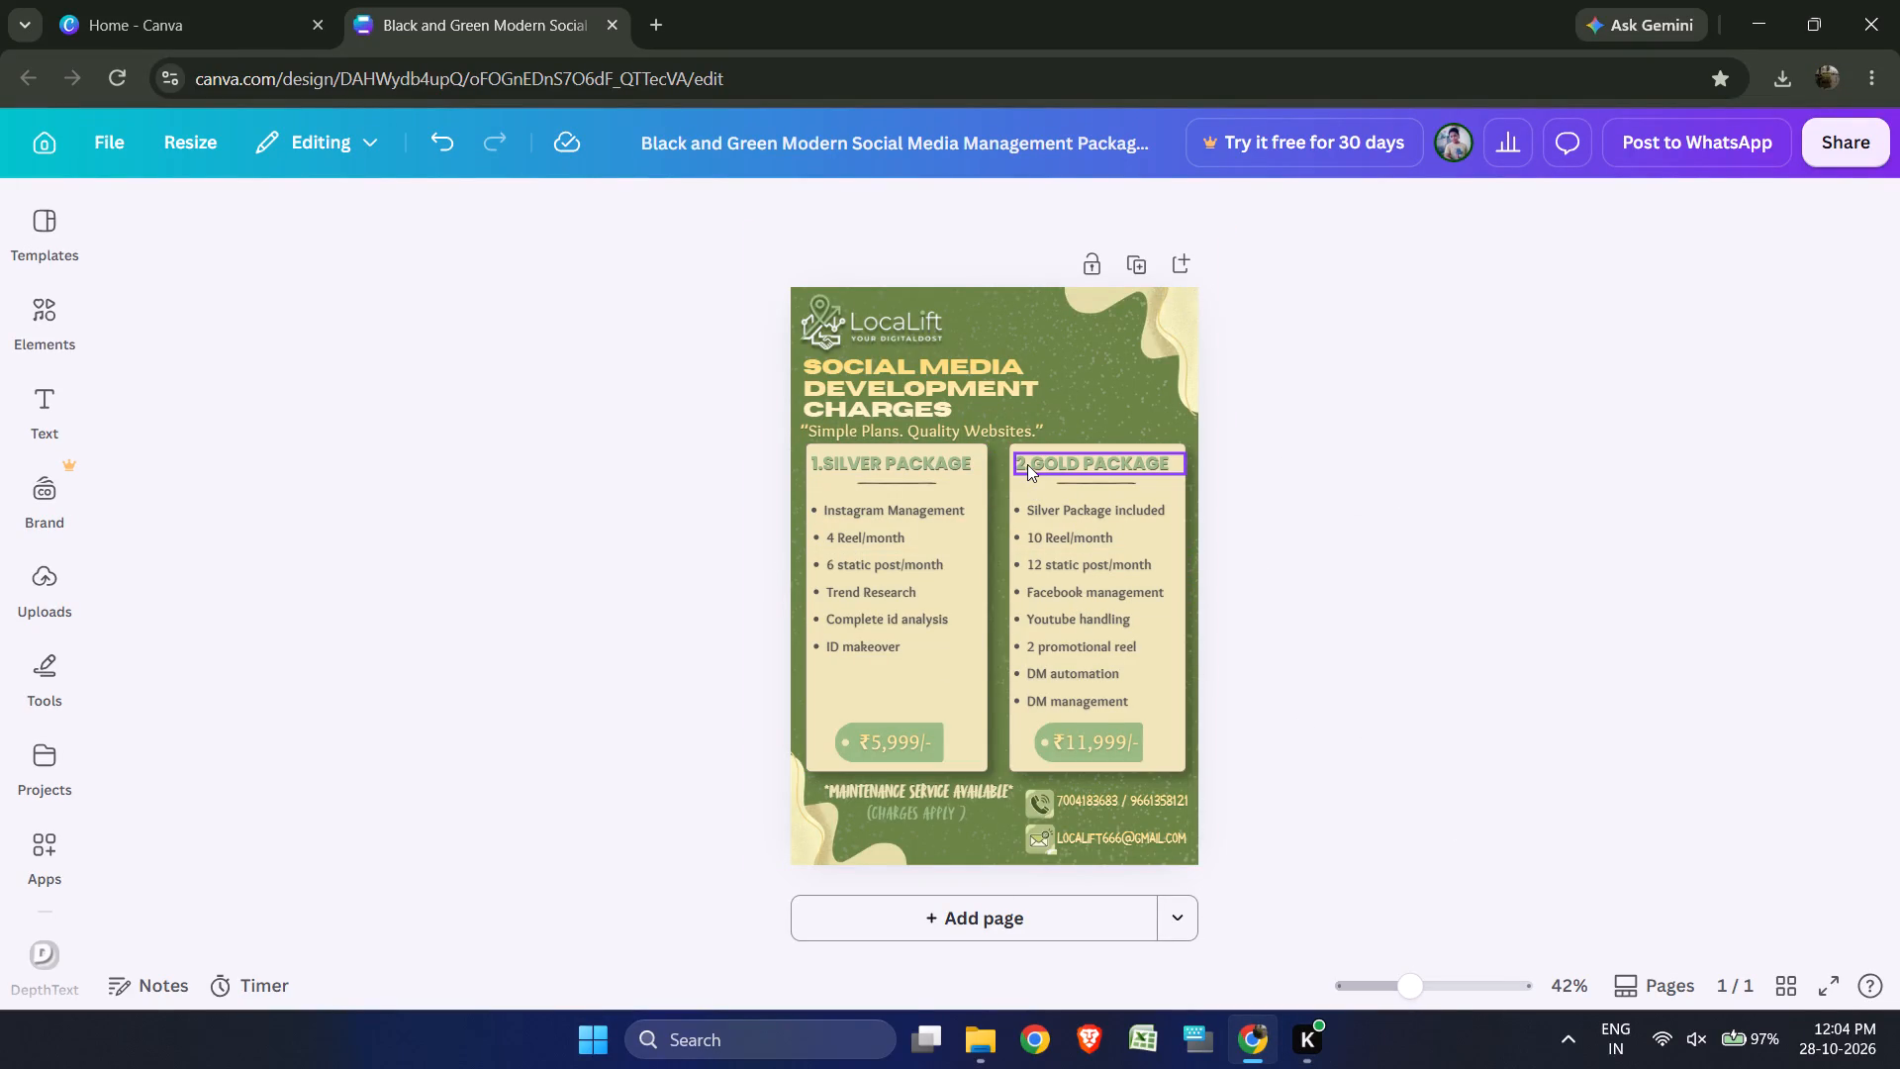
Replace the tagline wording under the heading with "Your Brand, Our digital expertise", keeping the existing quotation marks and full stop.
left_click(957, 430)
left_click(957, 430)
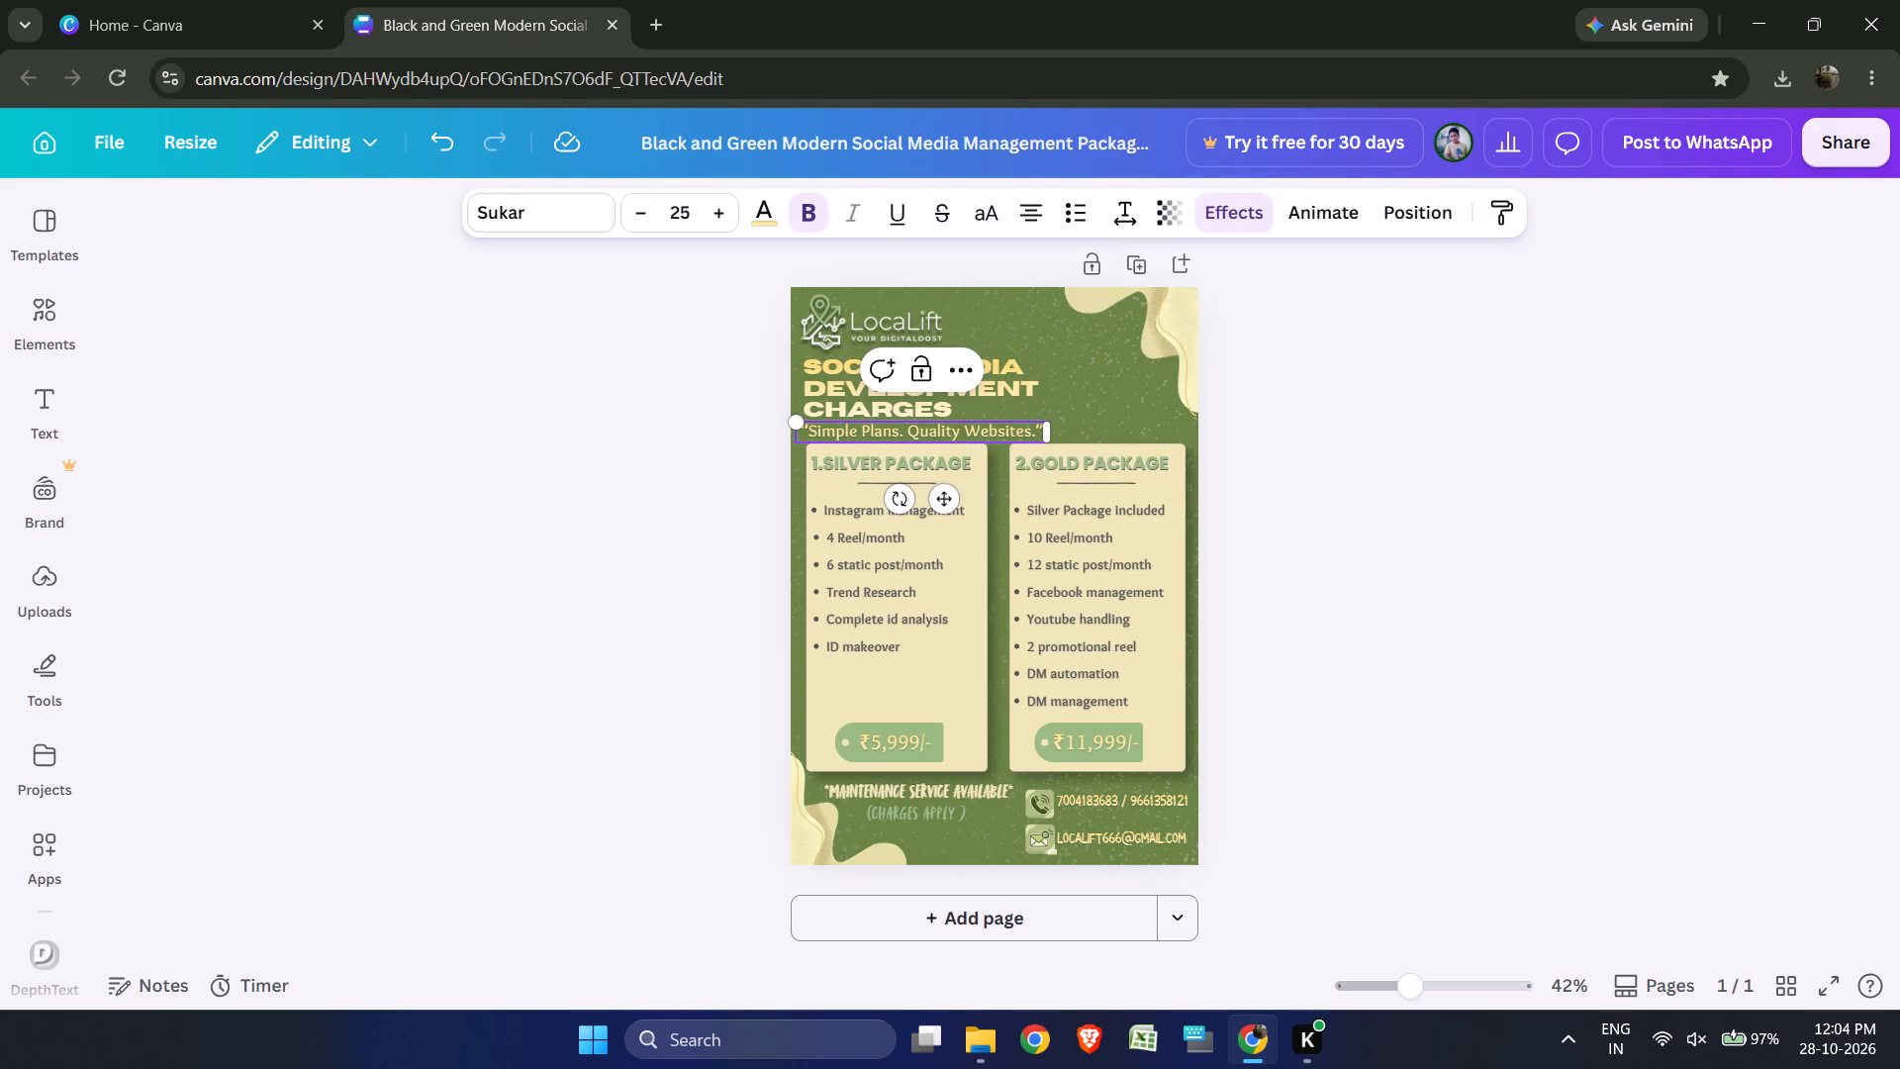
left_click(1031, 425)
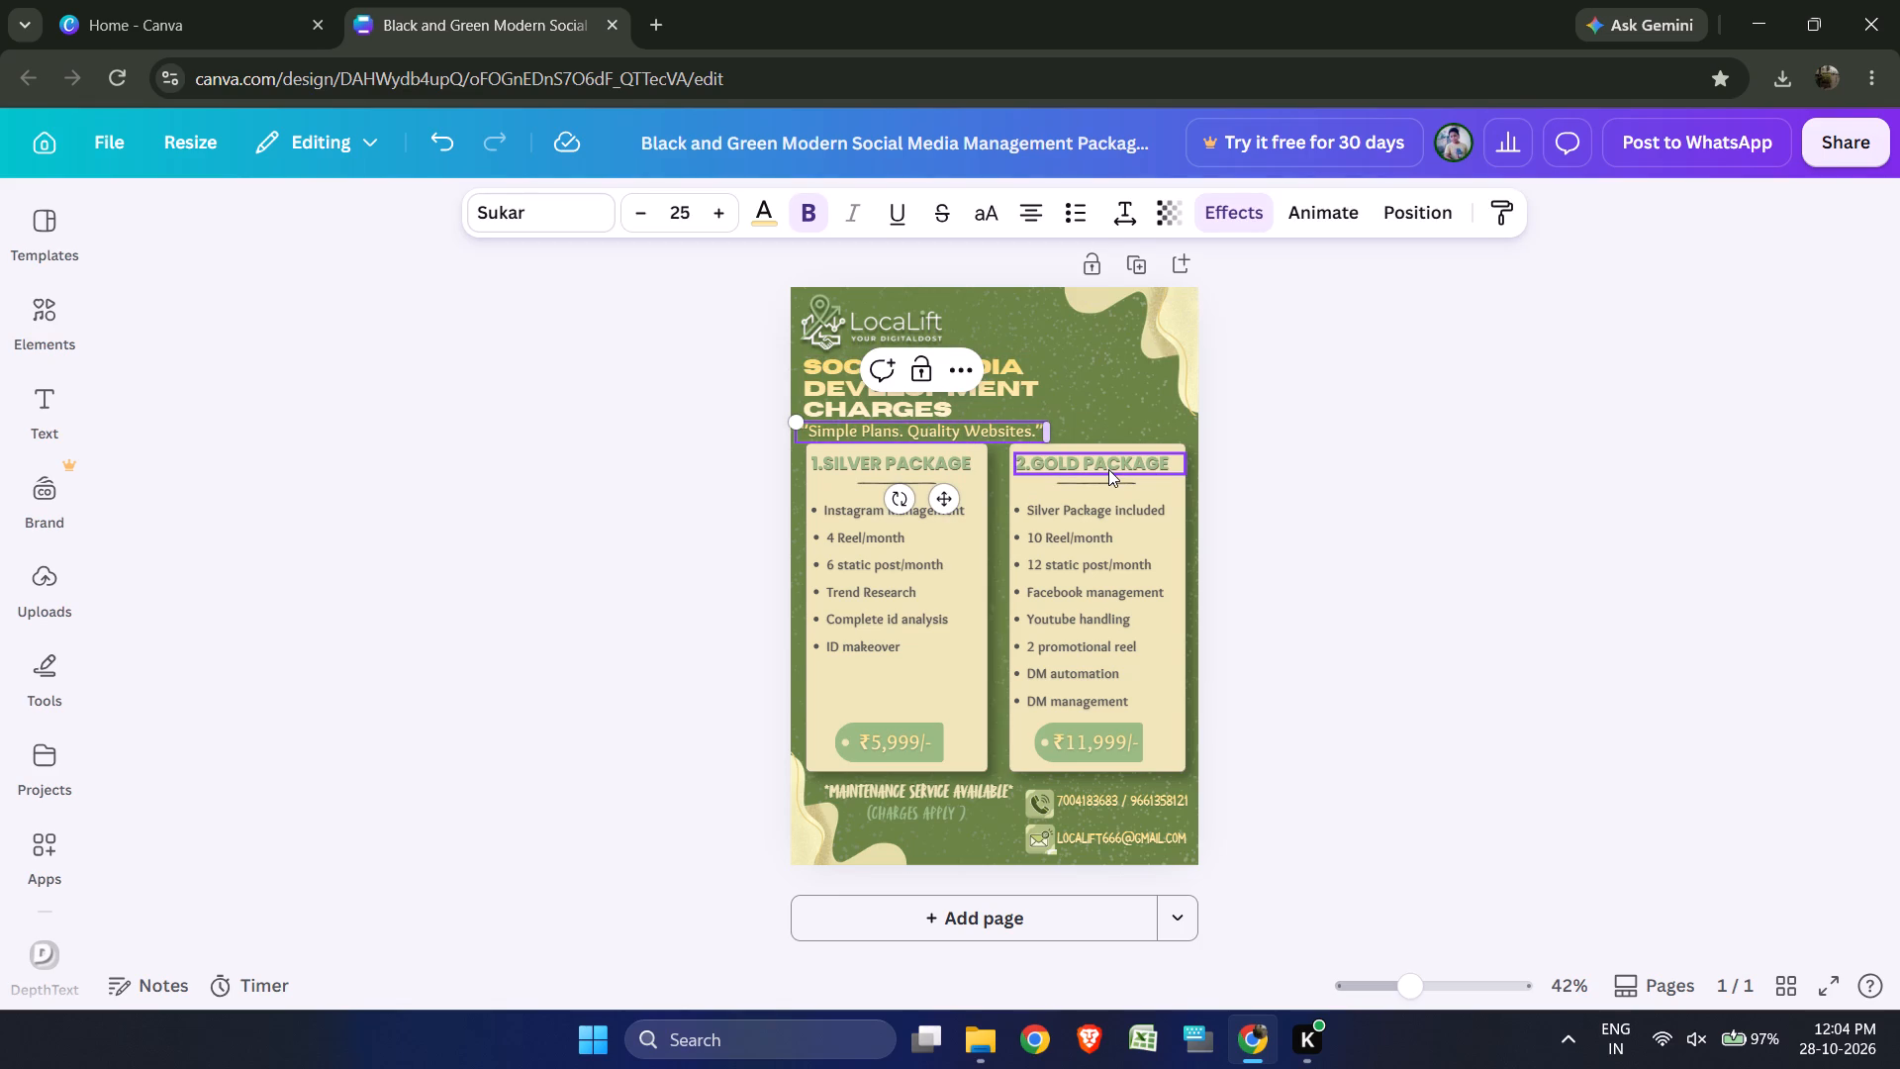
key("BackSpace")
key("BackSpace")
key("BackSpace")
key("BackSpace")
key("BackSpace")
key("BackSpace")
key("BackSpace")
key("BackSpace")
key("BackSpace")
key("BackSpace")
key("BackSpace")
key("BackSpace")
key("BackSpace")
key("BackSpace")
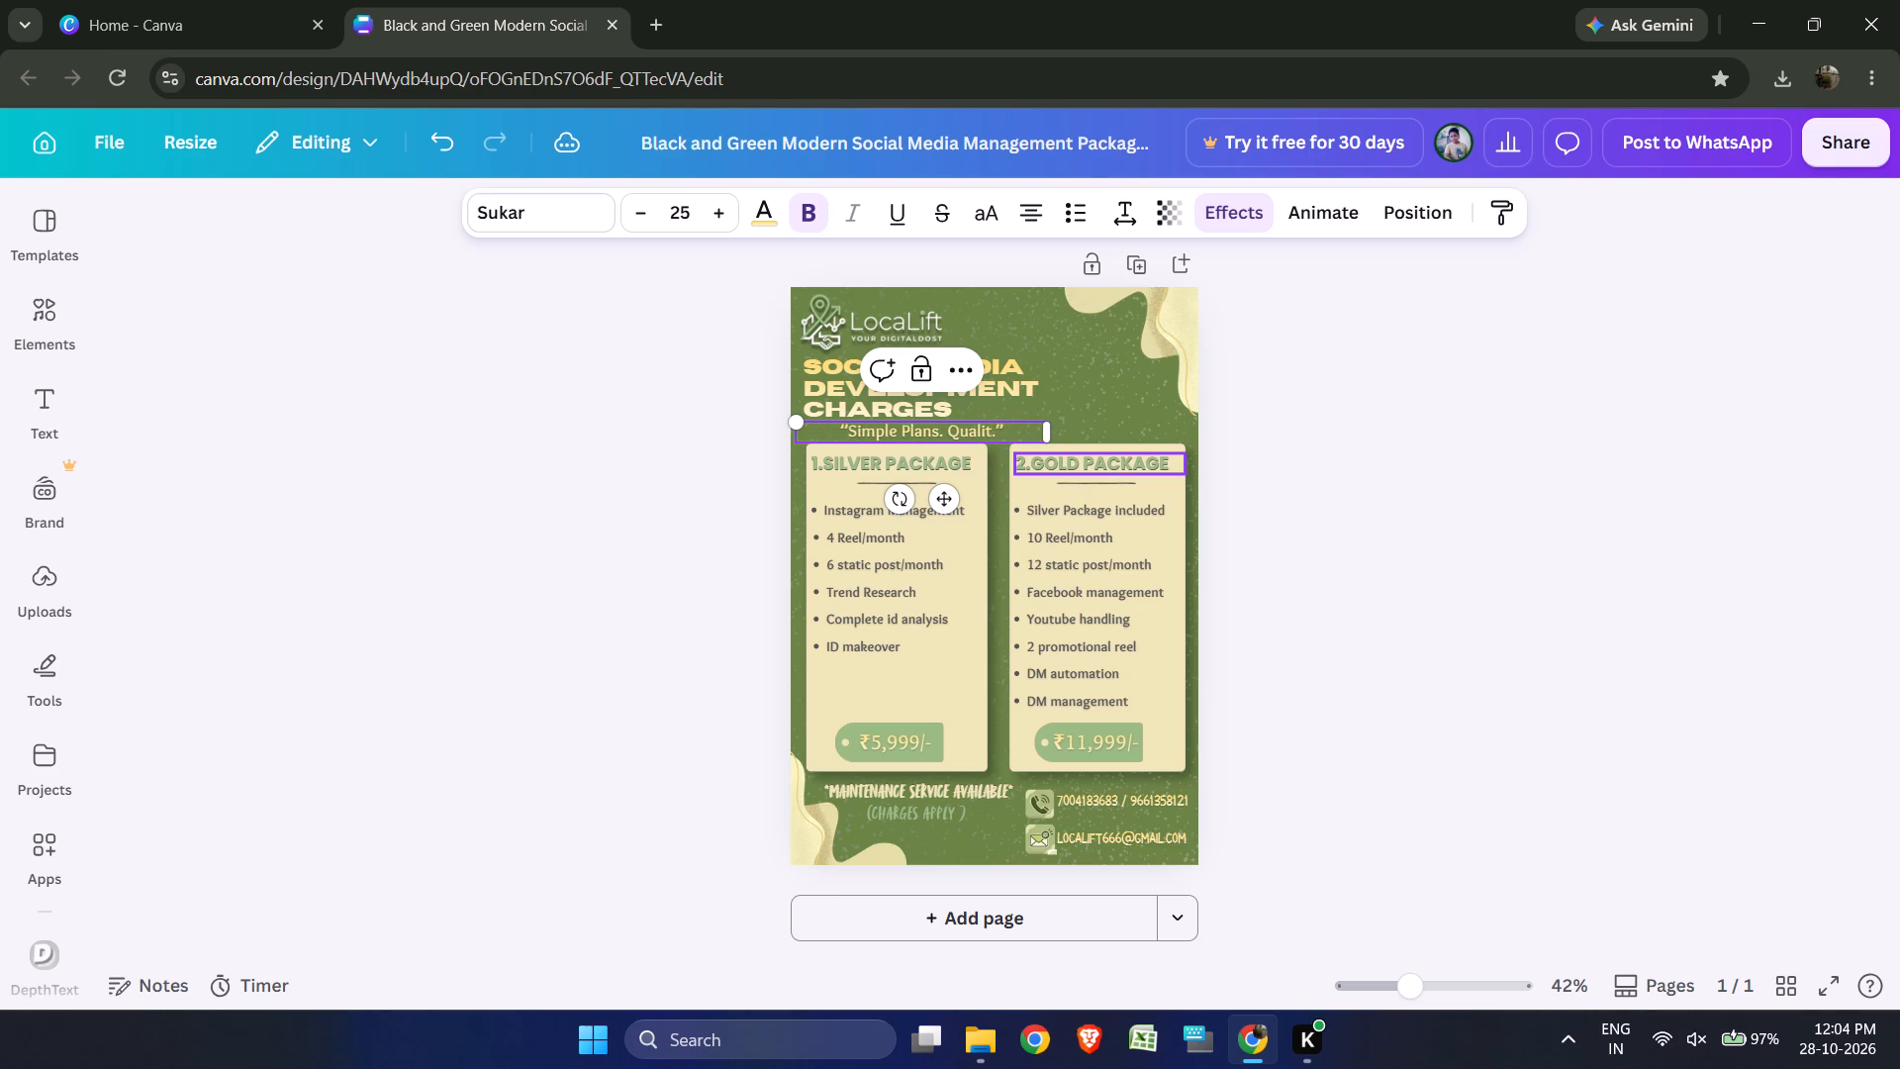
key("BackSpace")
key("BackSpace")
key("BackSpace")
key("BackSpace")
key("BackSpace")
key("BackSpace")
key("BackSpace")
key("BackSpace")
key("BackSpace")
key("BackSpace")
key("BackSpace")
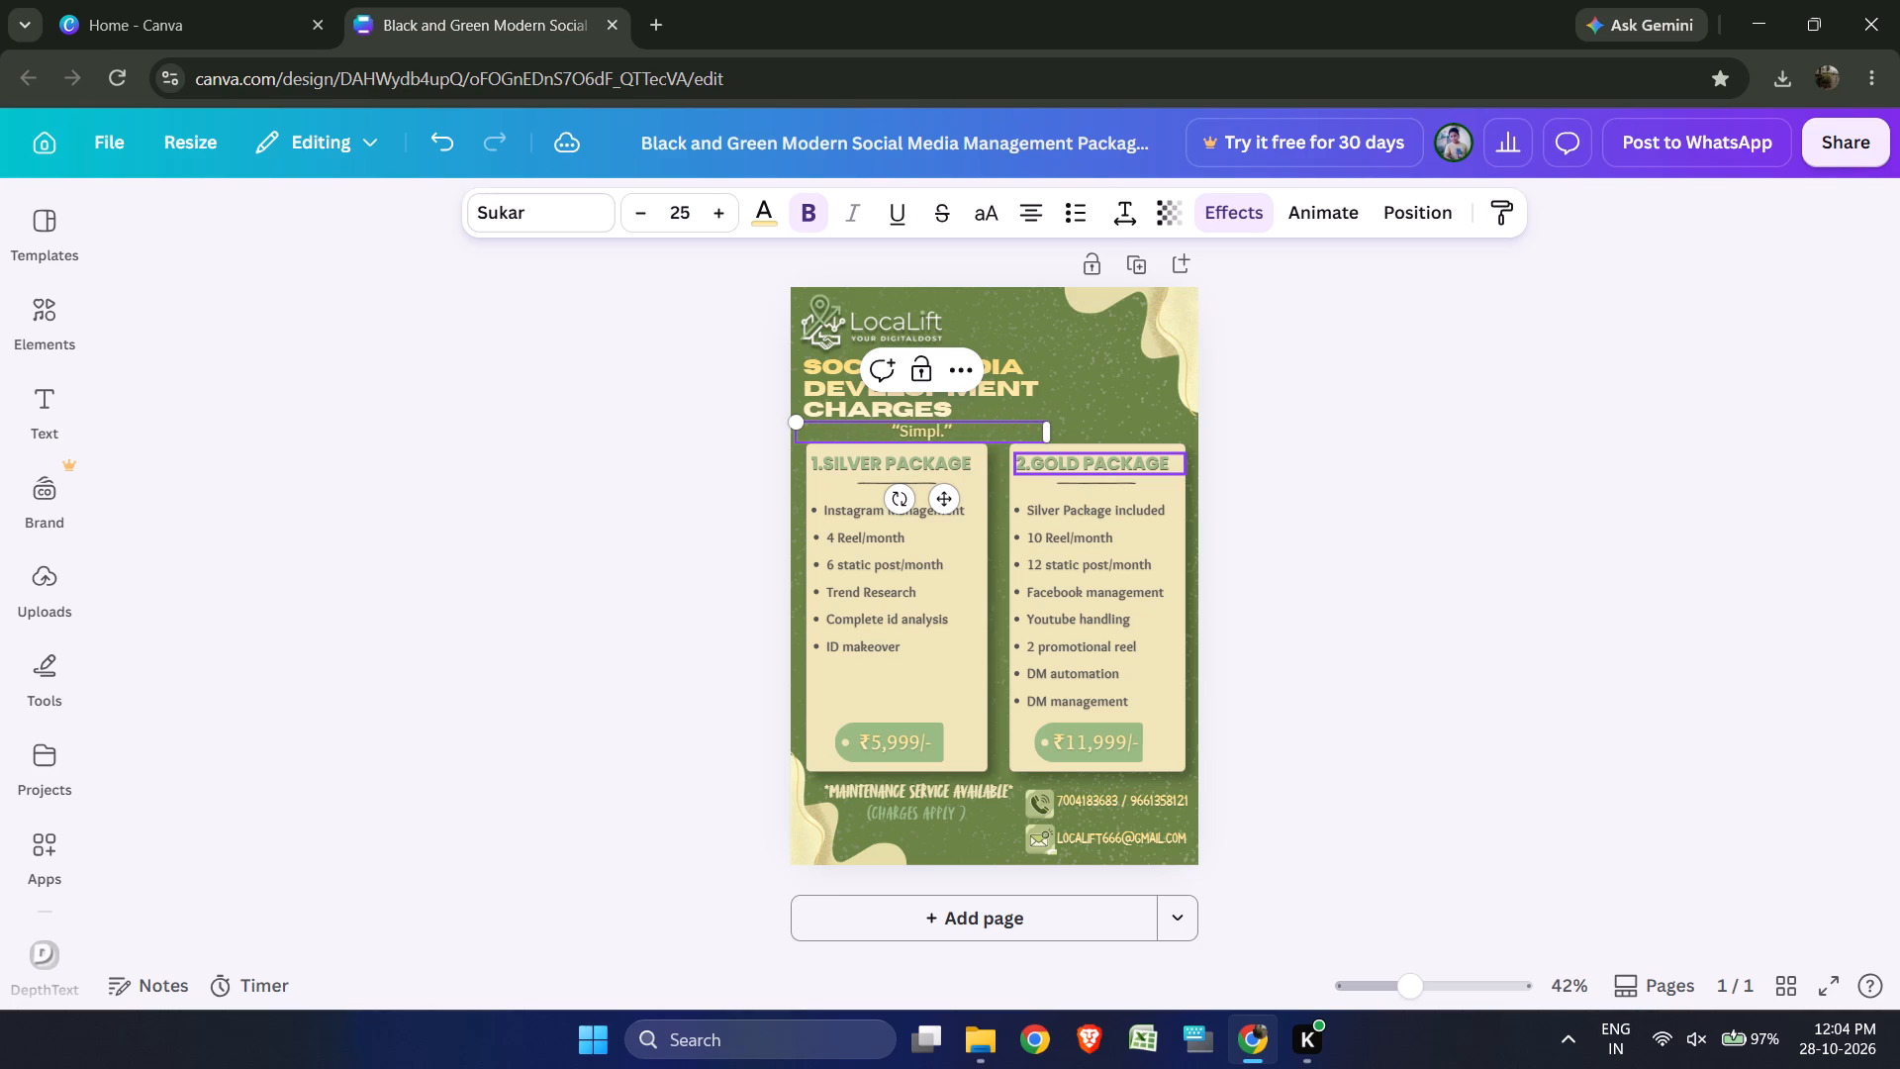
key("BackSpace")
key("BackSpace")
key("BackSpace")
key("BackSpace")
key("BackSpace")
key("shift+y")
key("o")
type("ur B")
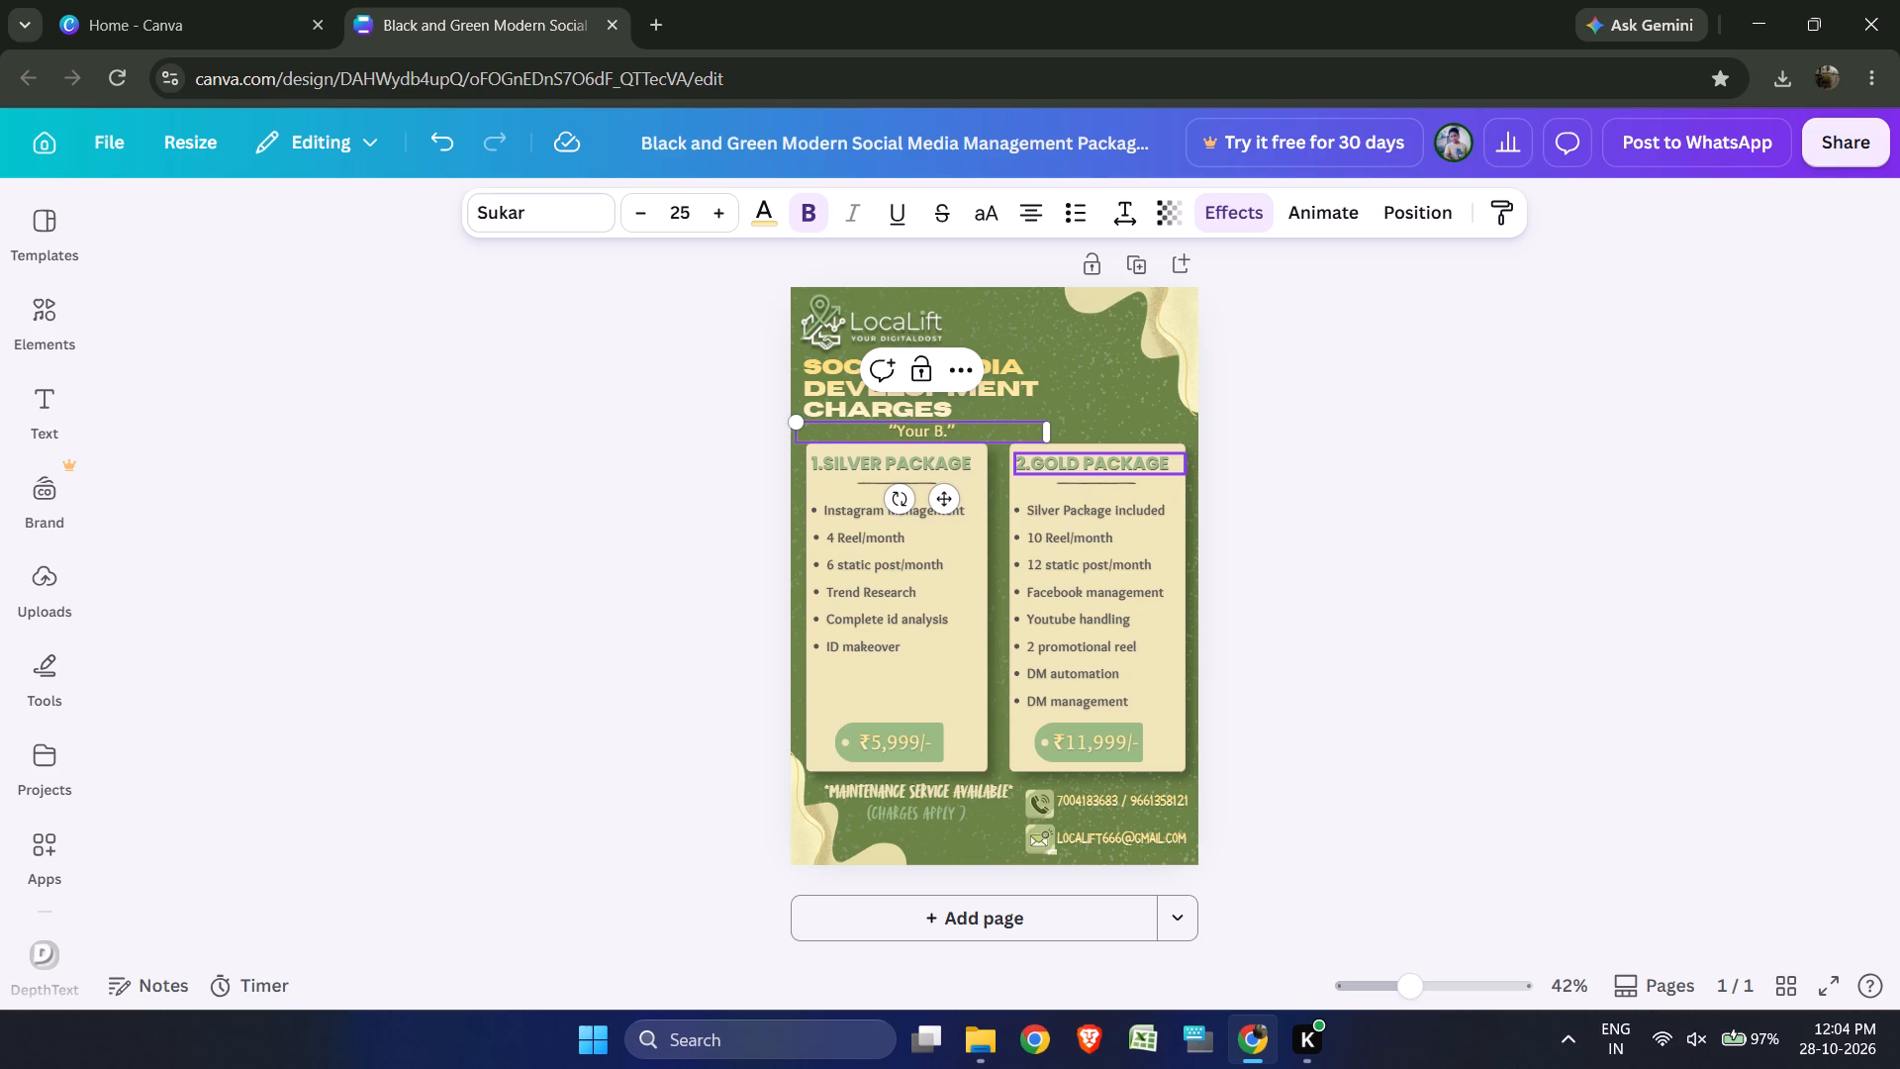
type("rand")
type(",")
key("space")
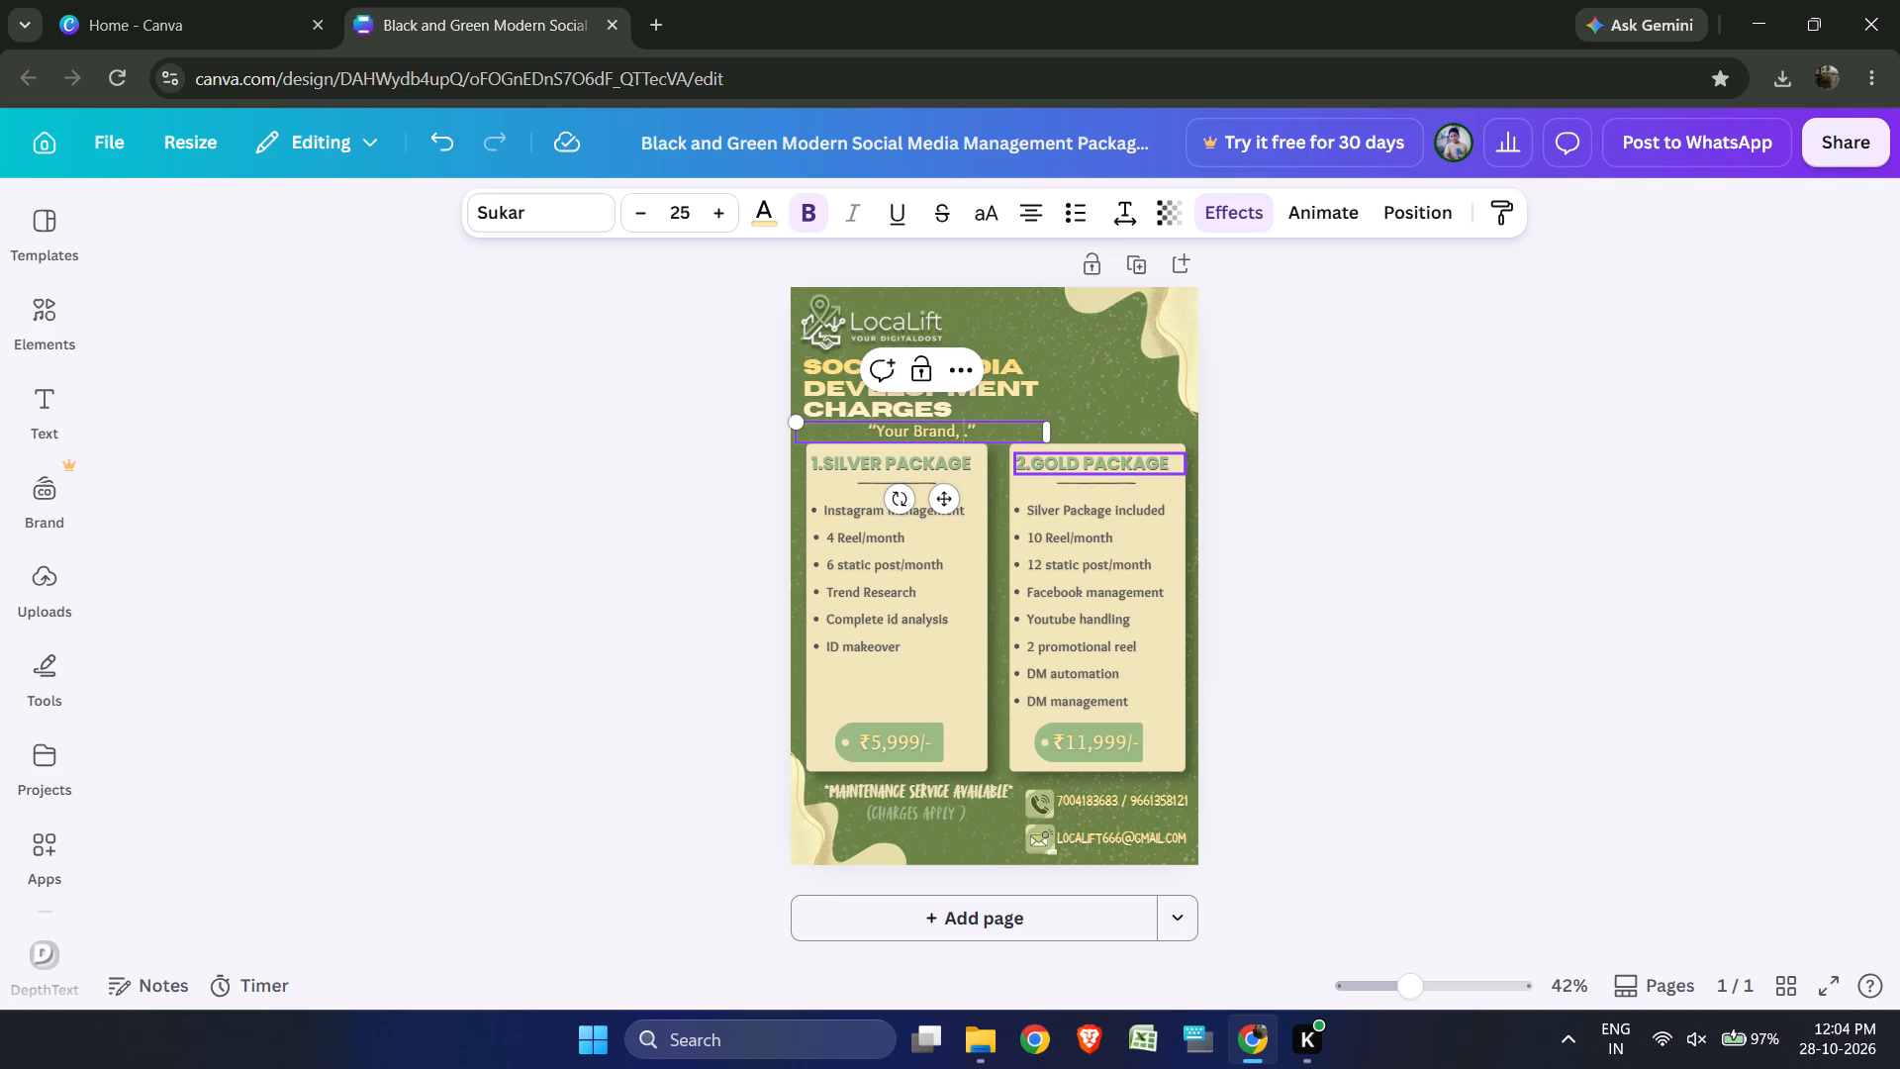
key("shift+o")
type("ur")
key("space")
type("digital expertise")
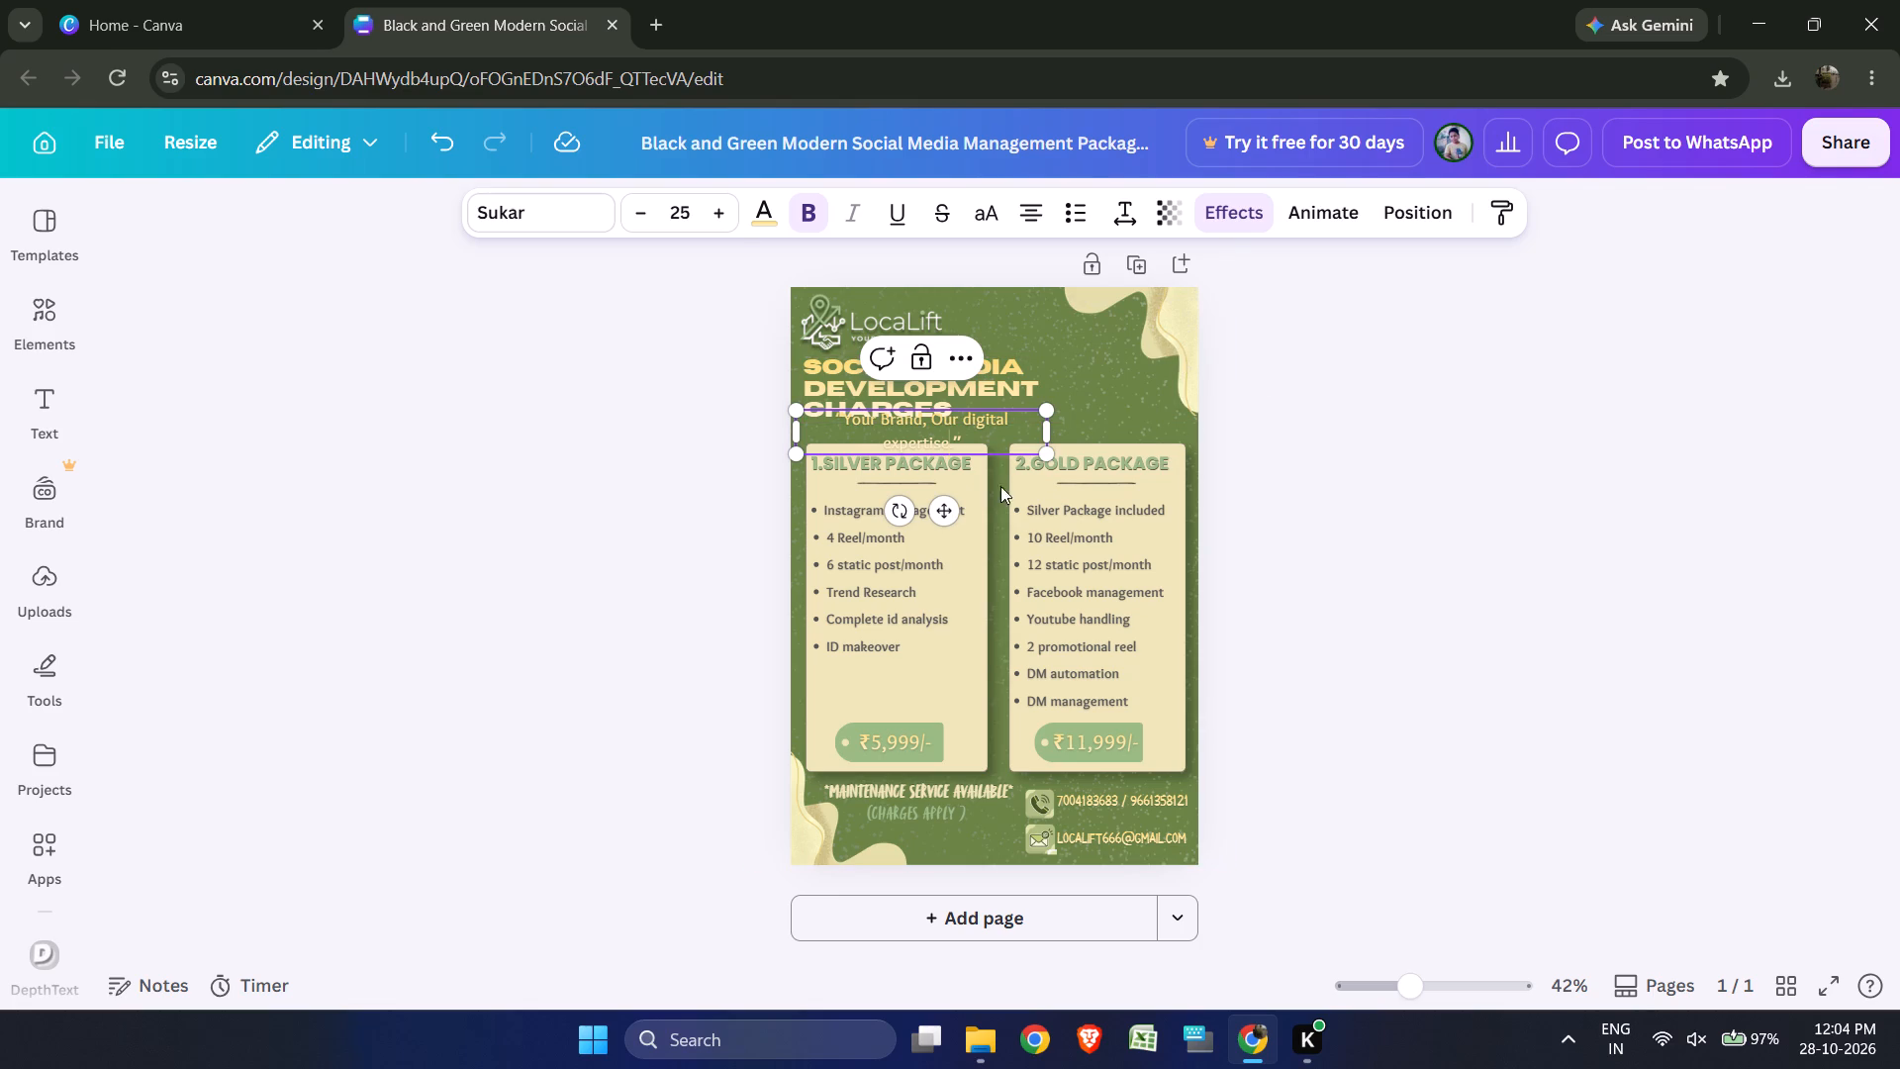
Widen the tagline's text box slightly so the tagline fits on a single line.
left_click_drag(1052, 437, 1065, 436)
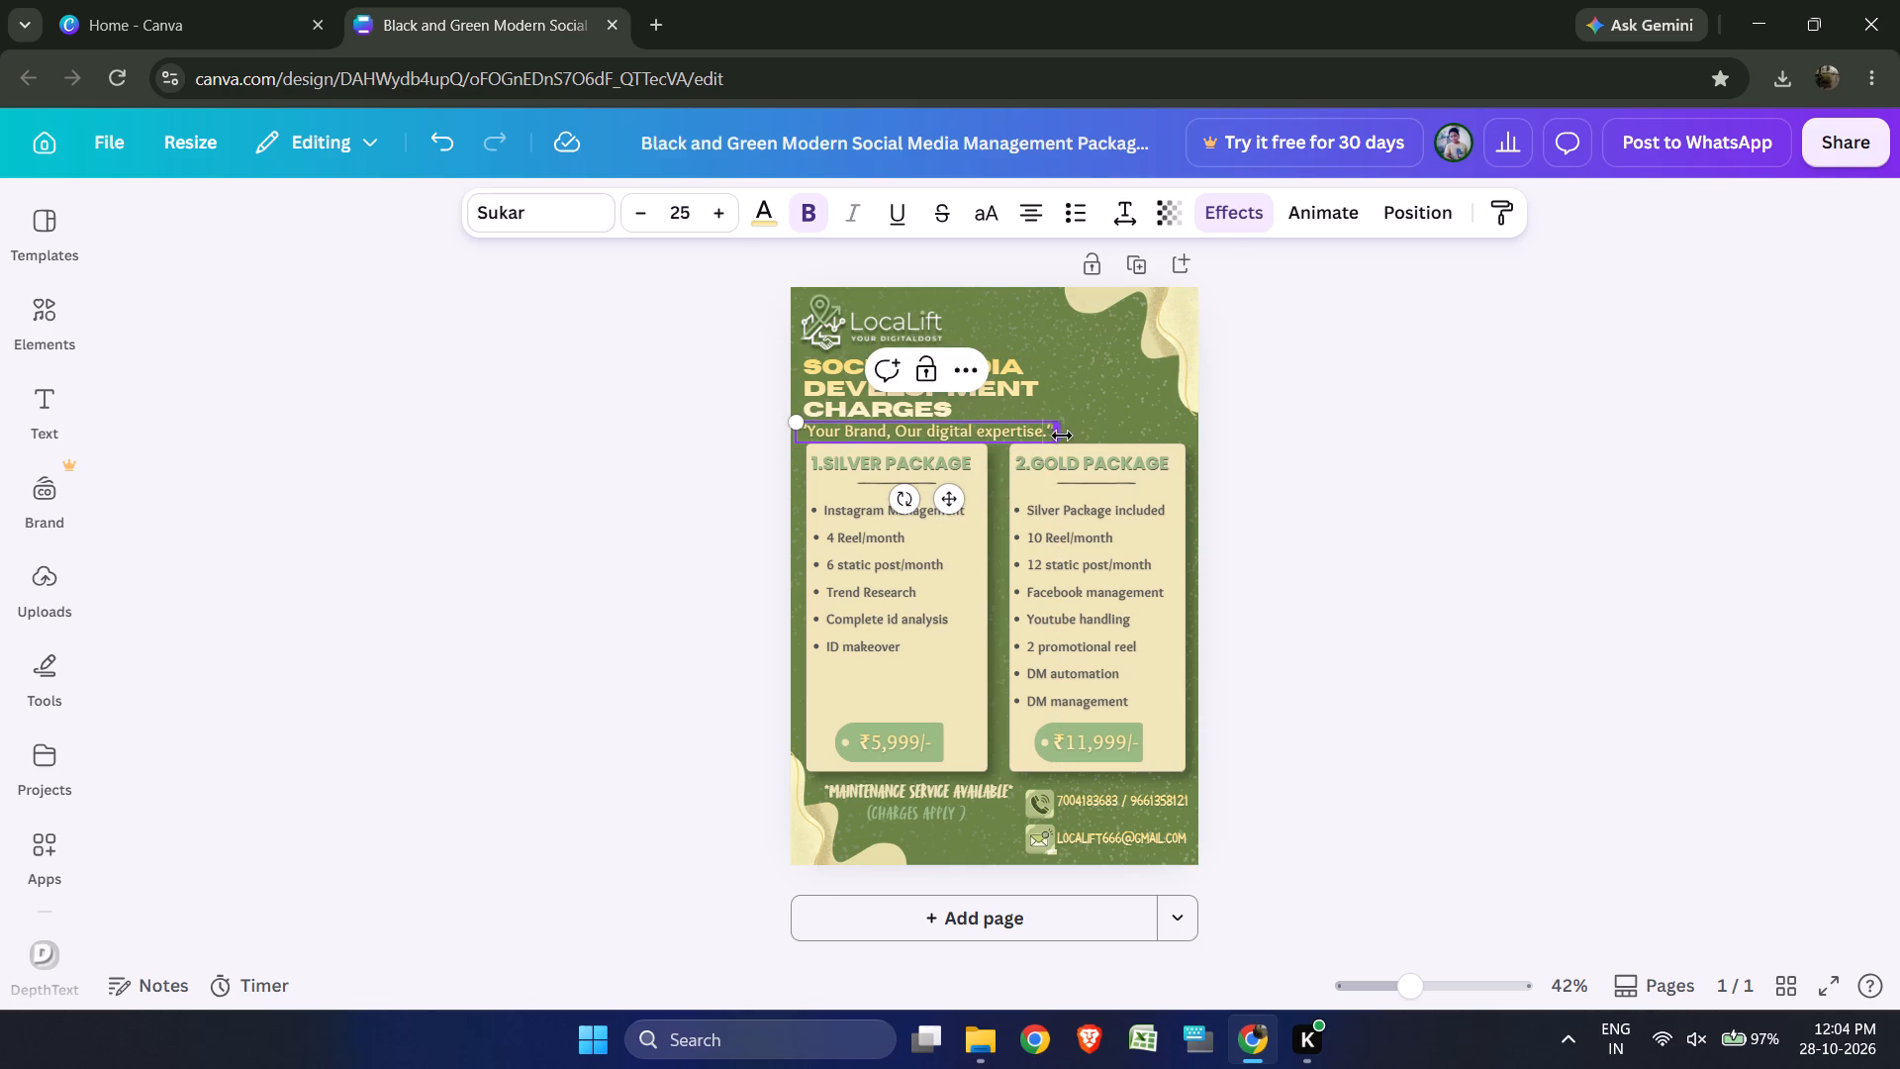
left_click(1665, 466)
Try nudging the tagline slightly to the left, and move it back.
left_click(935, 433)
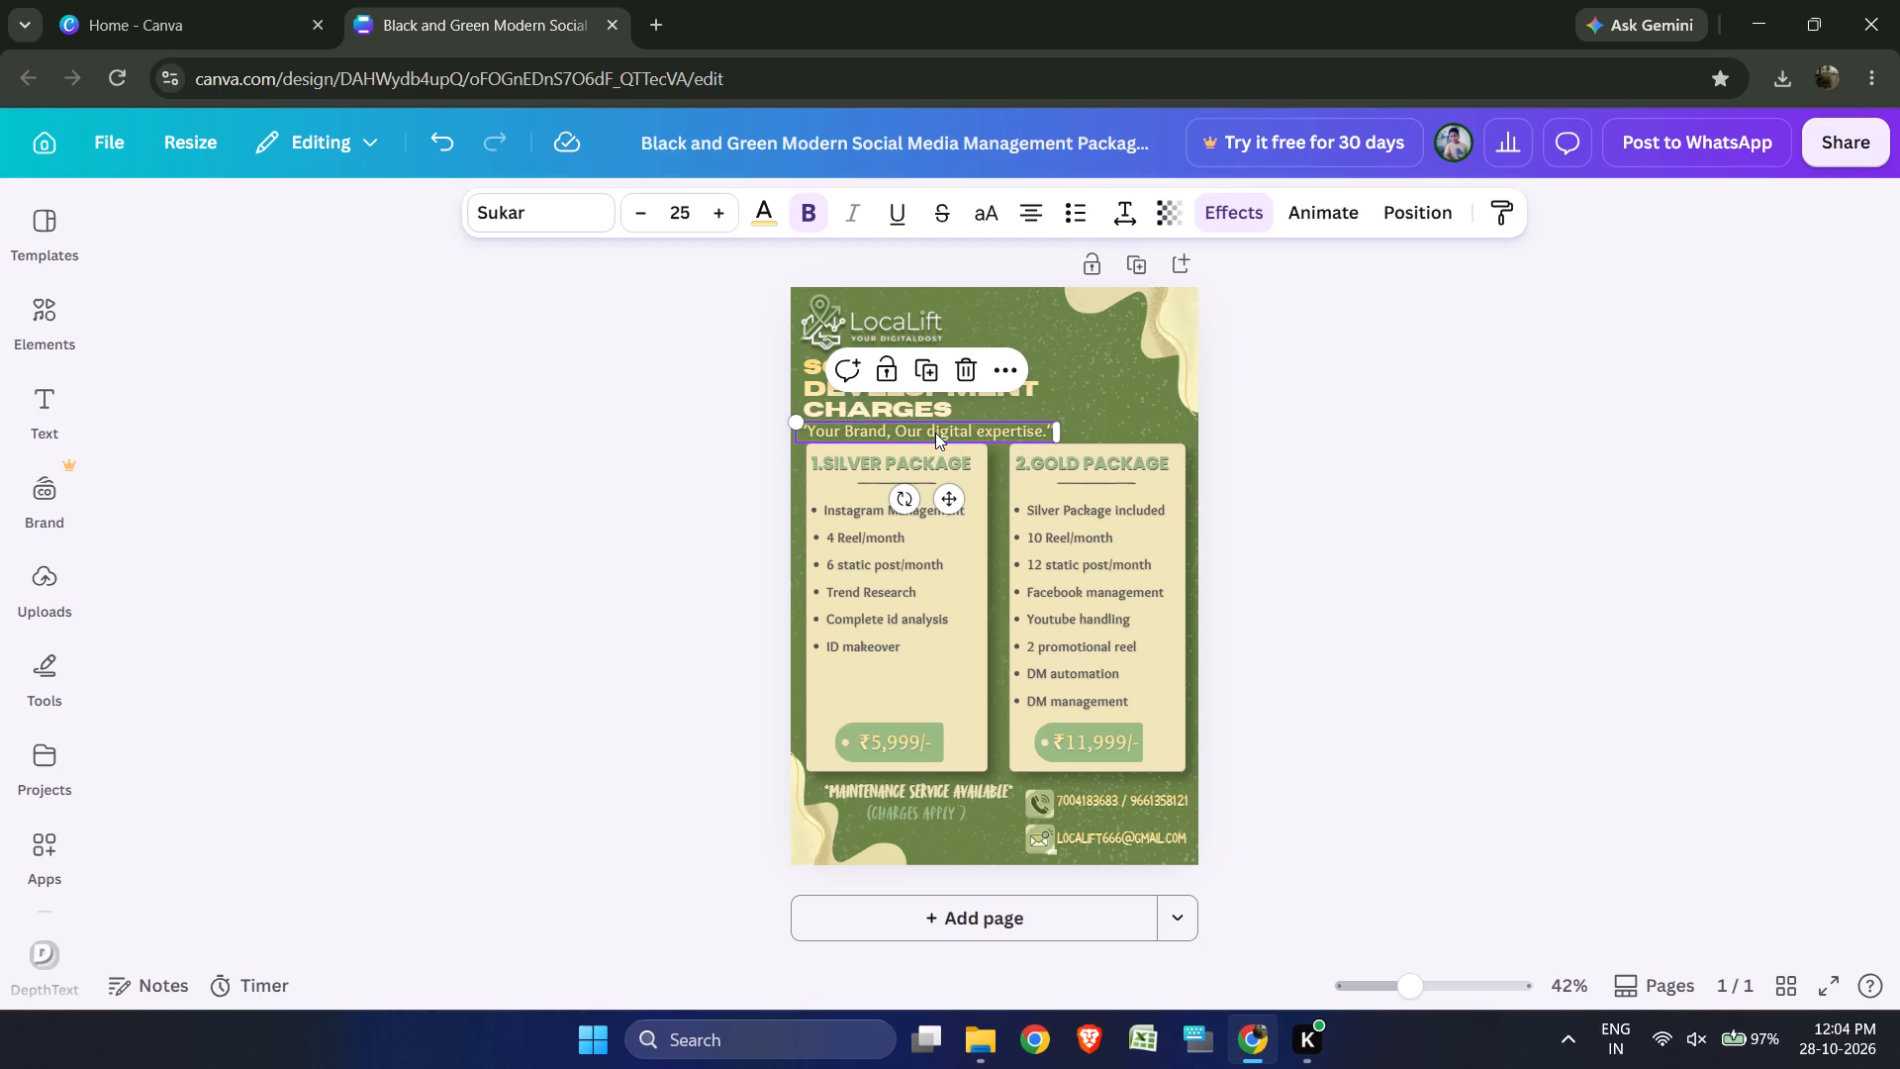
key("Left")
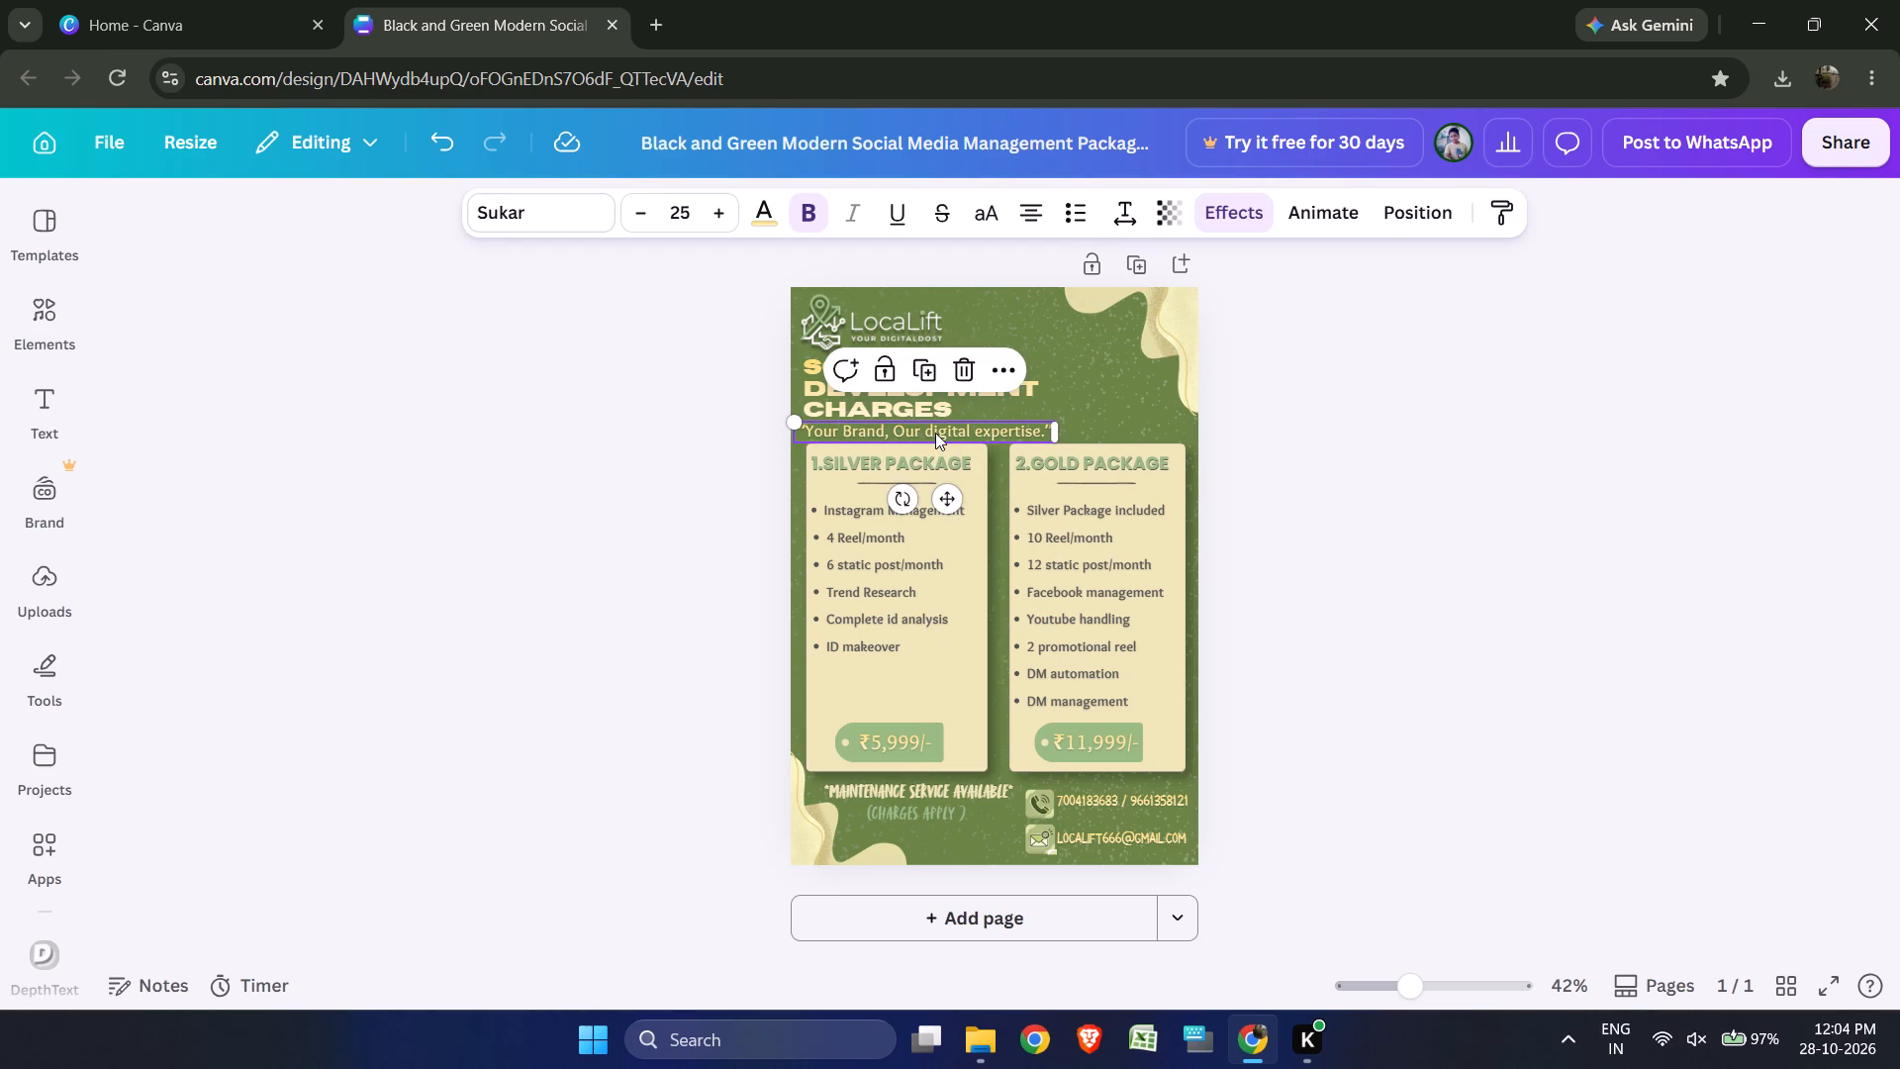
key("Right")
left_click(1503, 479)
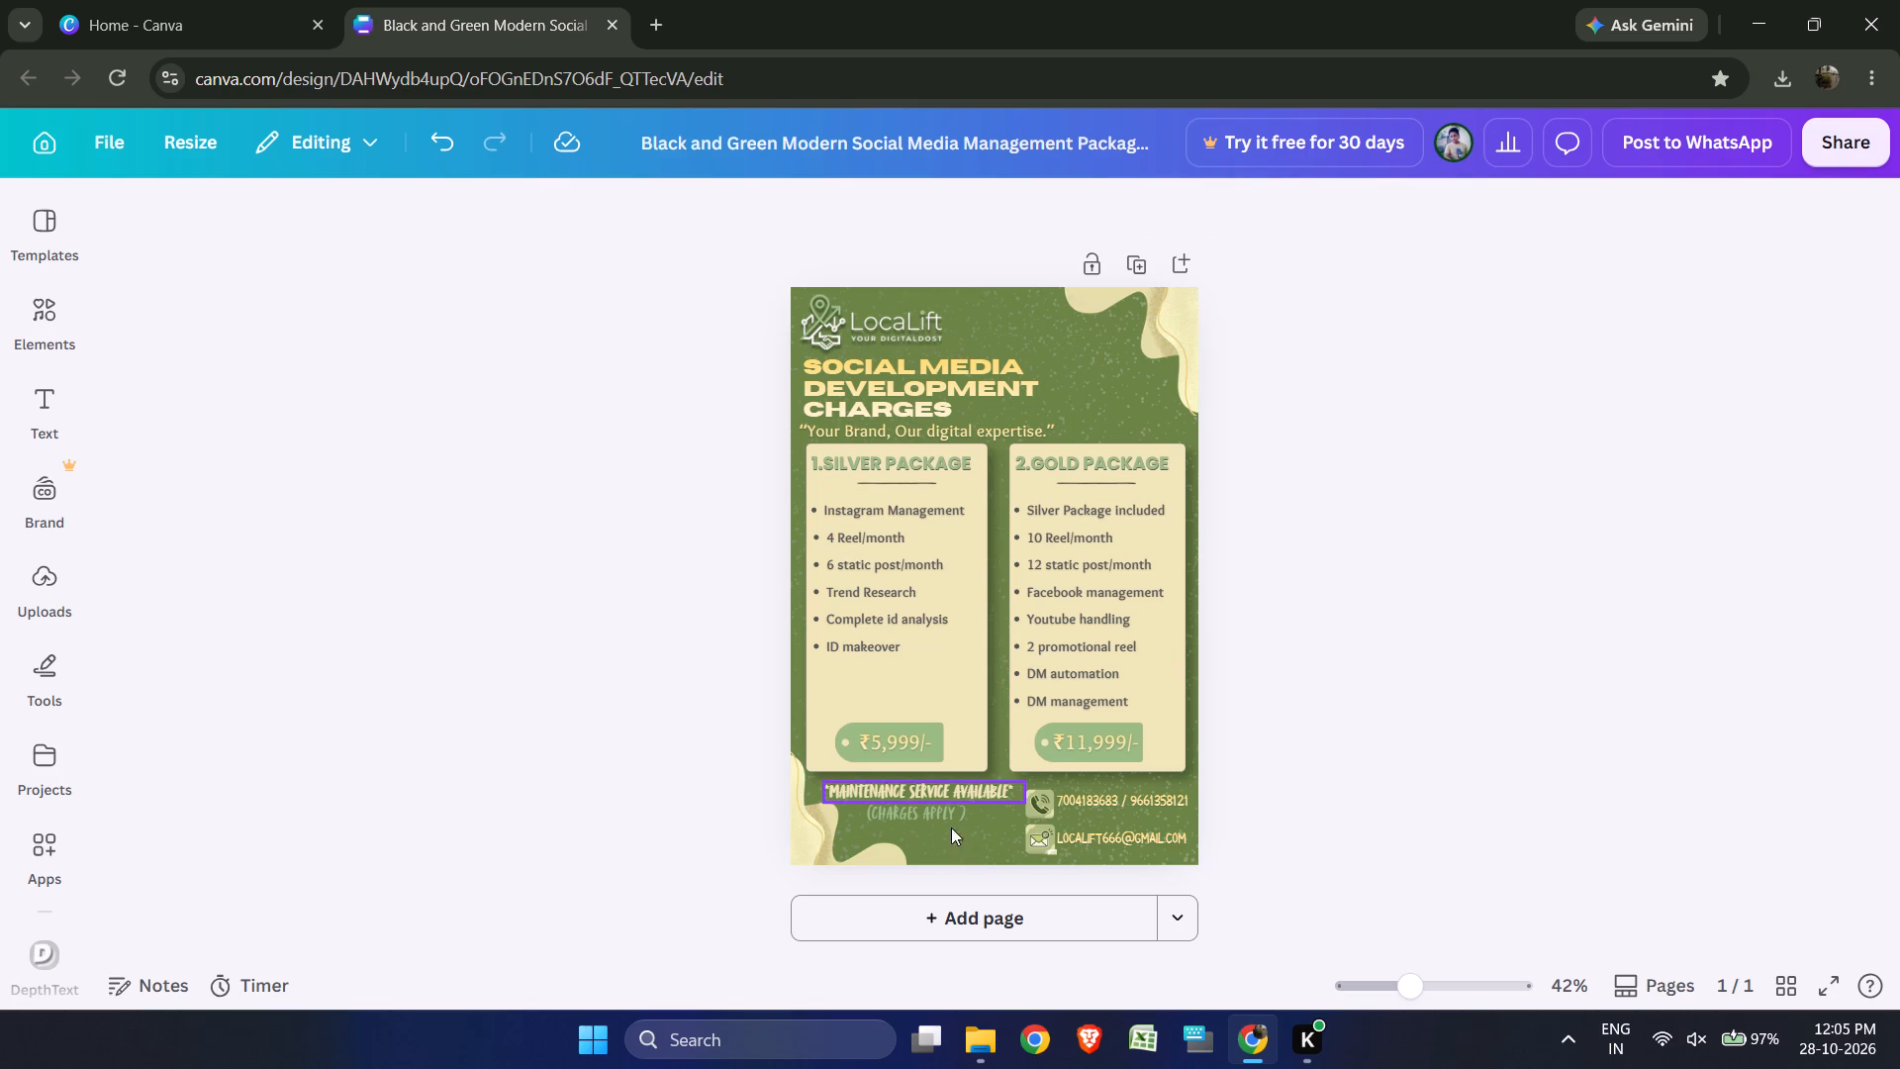
Select the "Maintenance service available" line below the Silver package card.
left_click(926, 817)
left_click(913, 797)
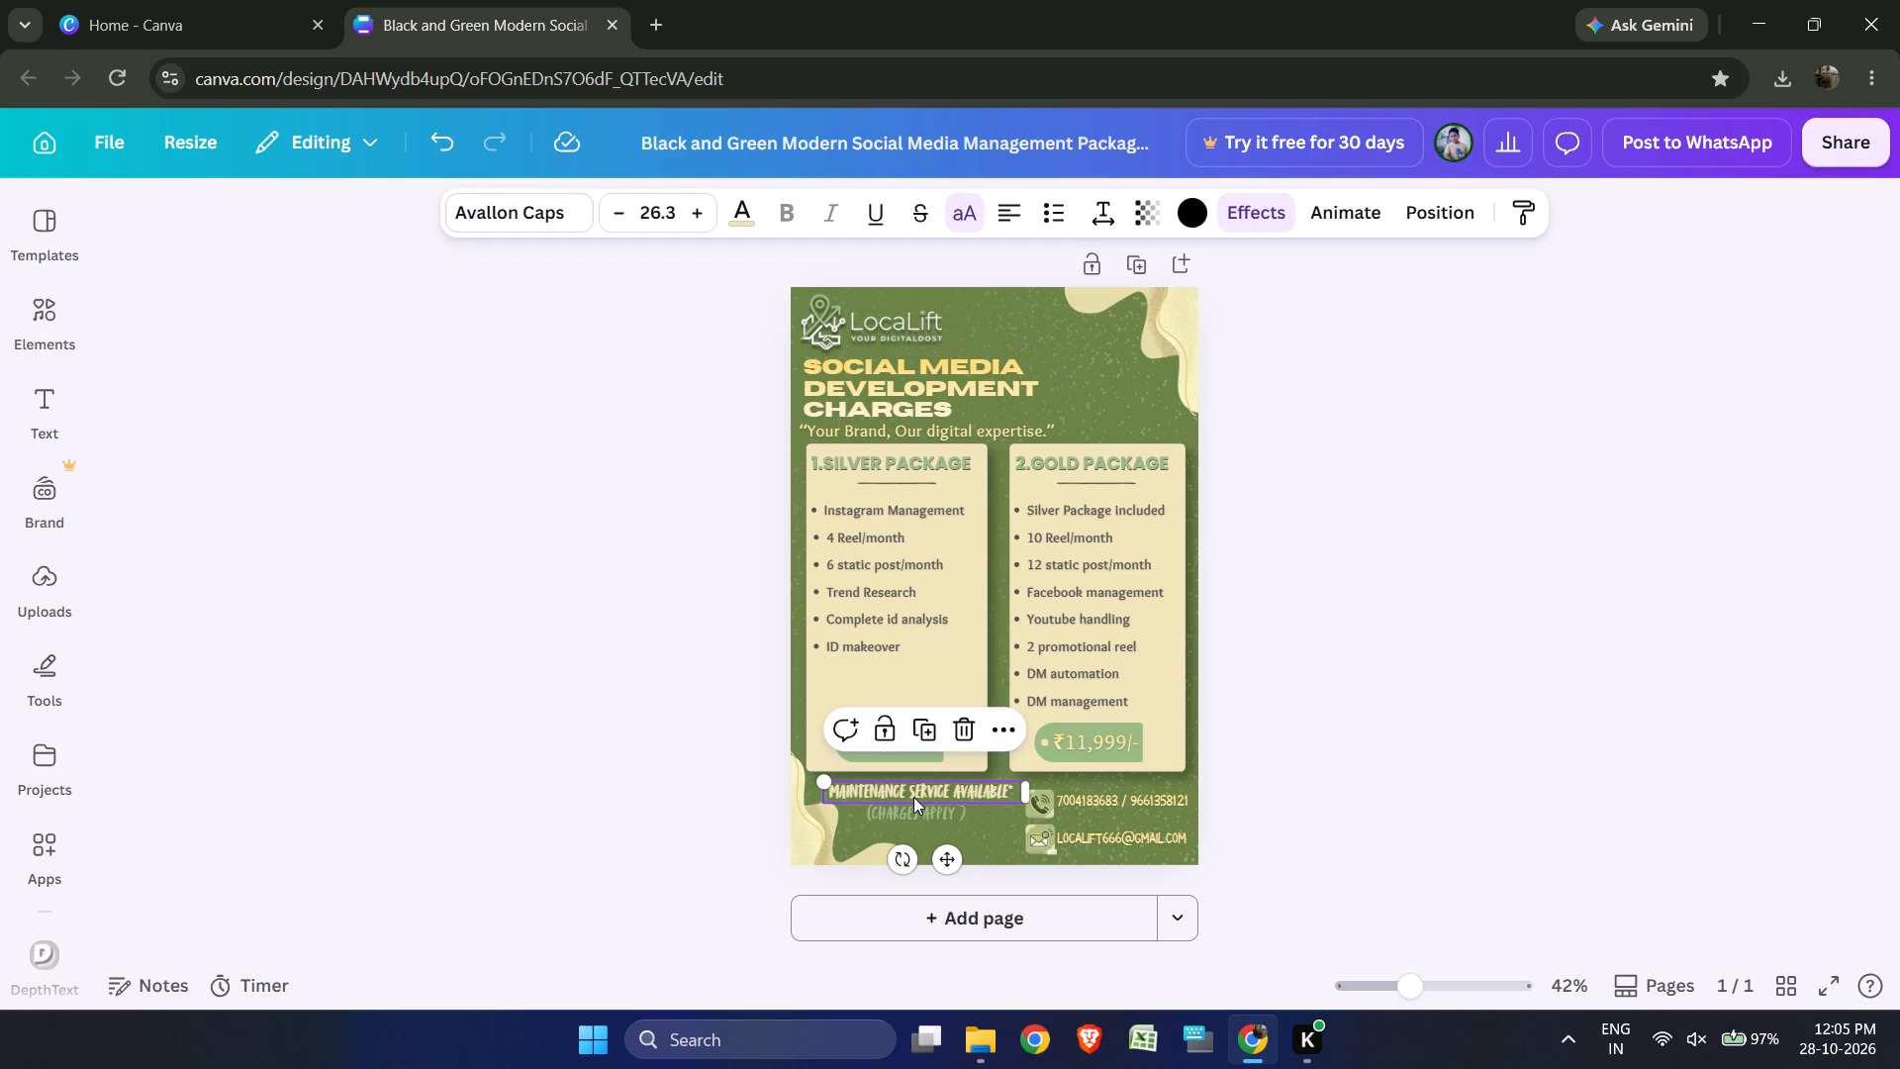
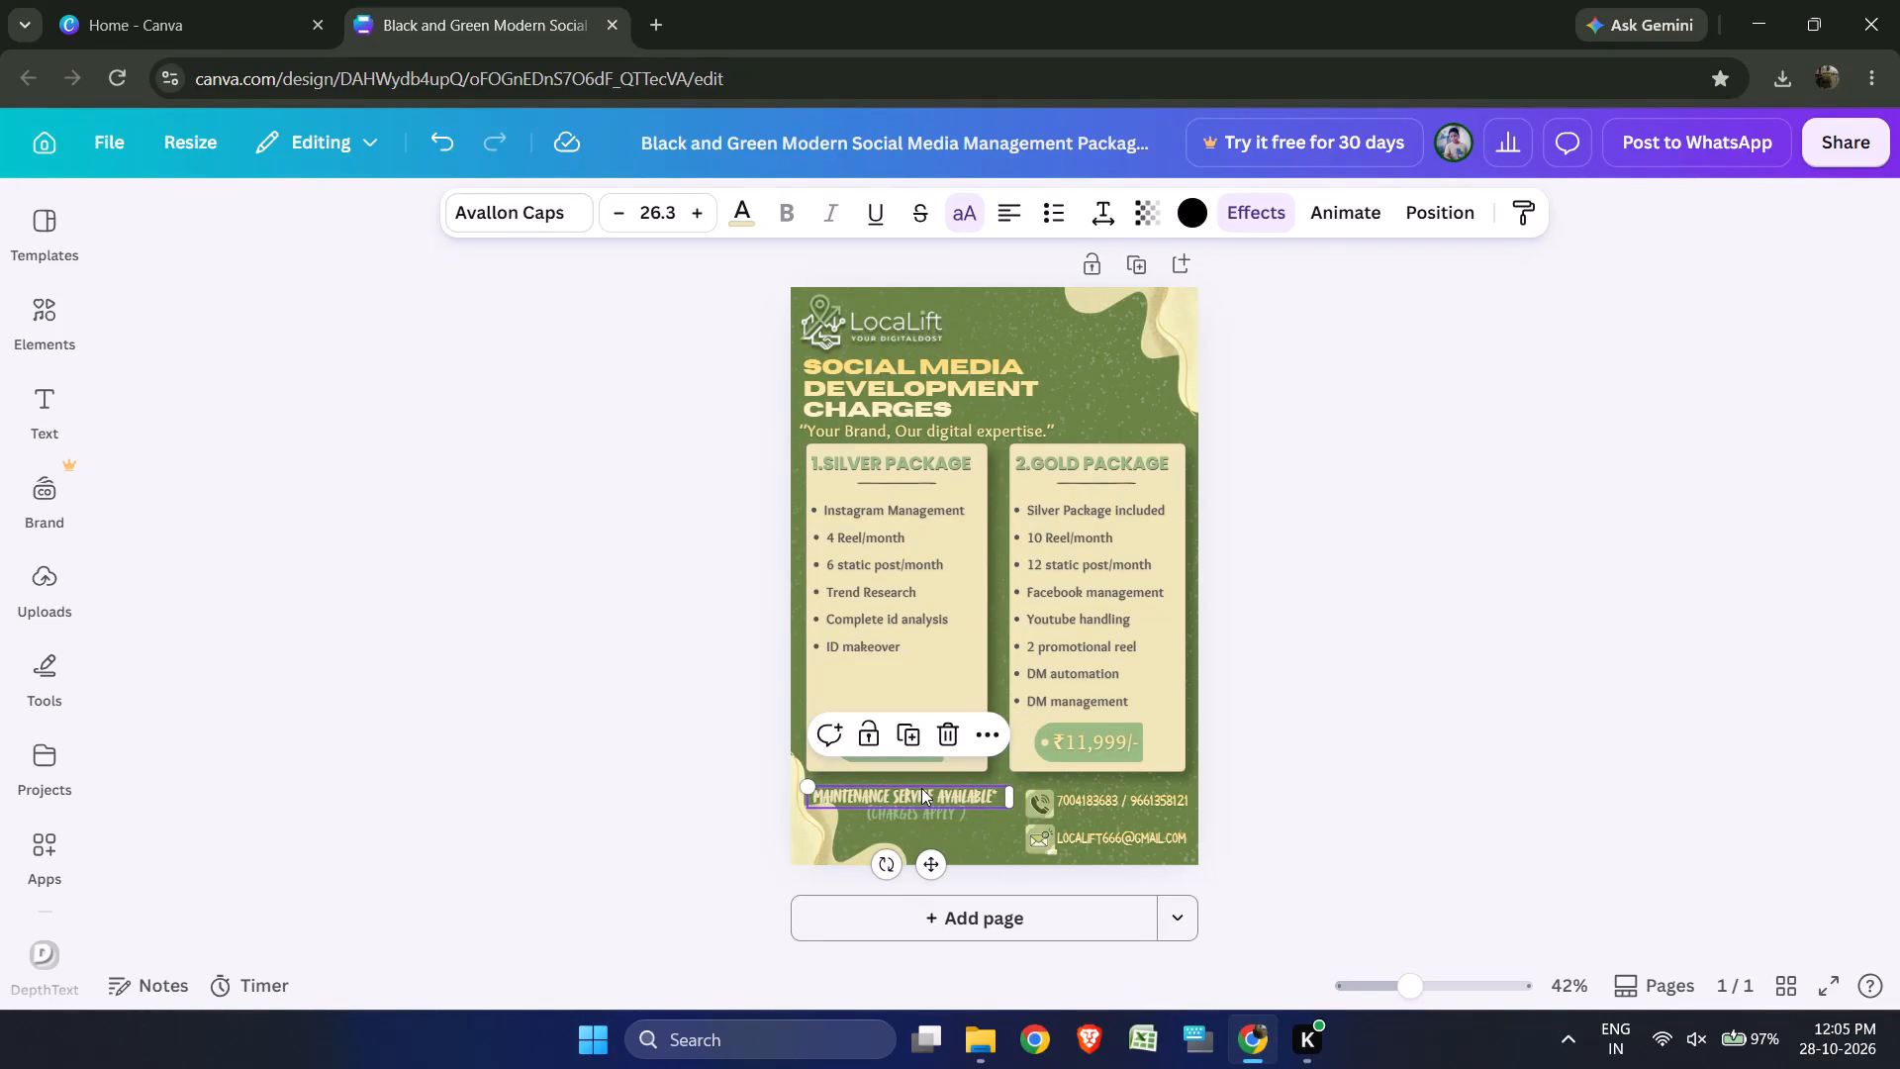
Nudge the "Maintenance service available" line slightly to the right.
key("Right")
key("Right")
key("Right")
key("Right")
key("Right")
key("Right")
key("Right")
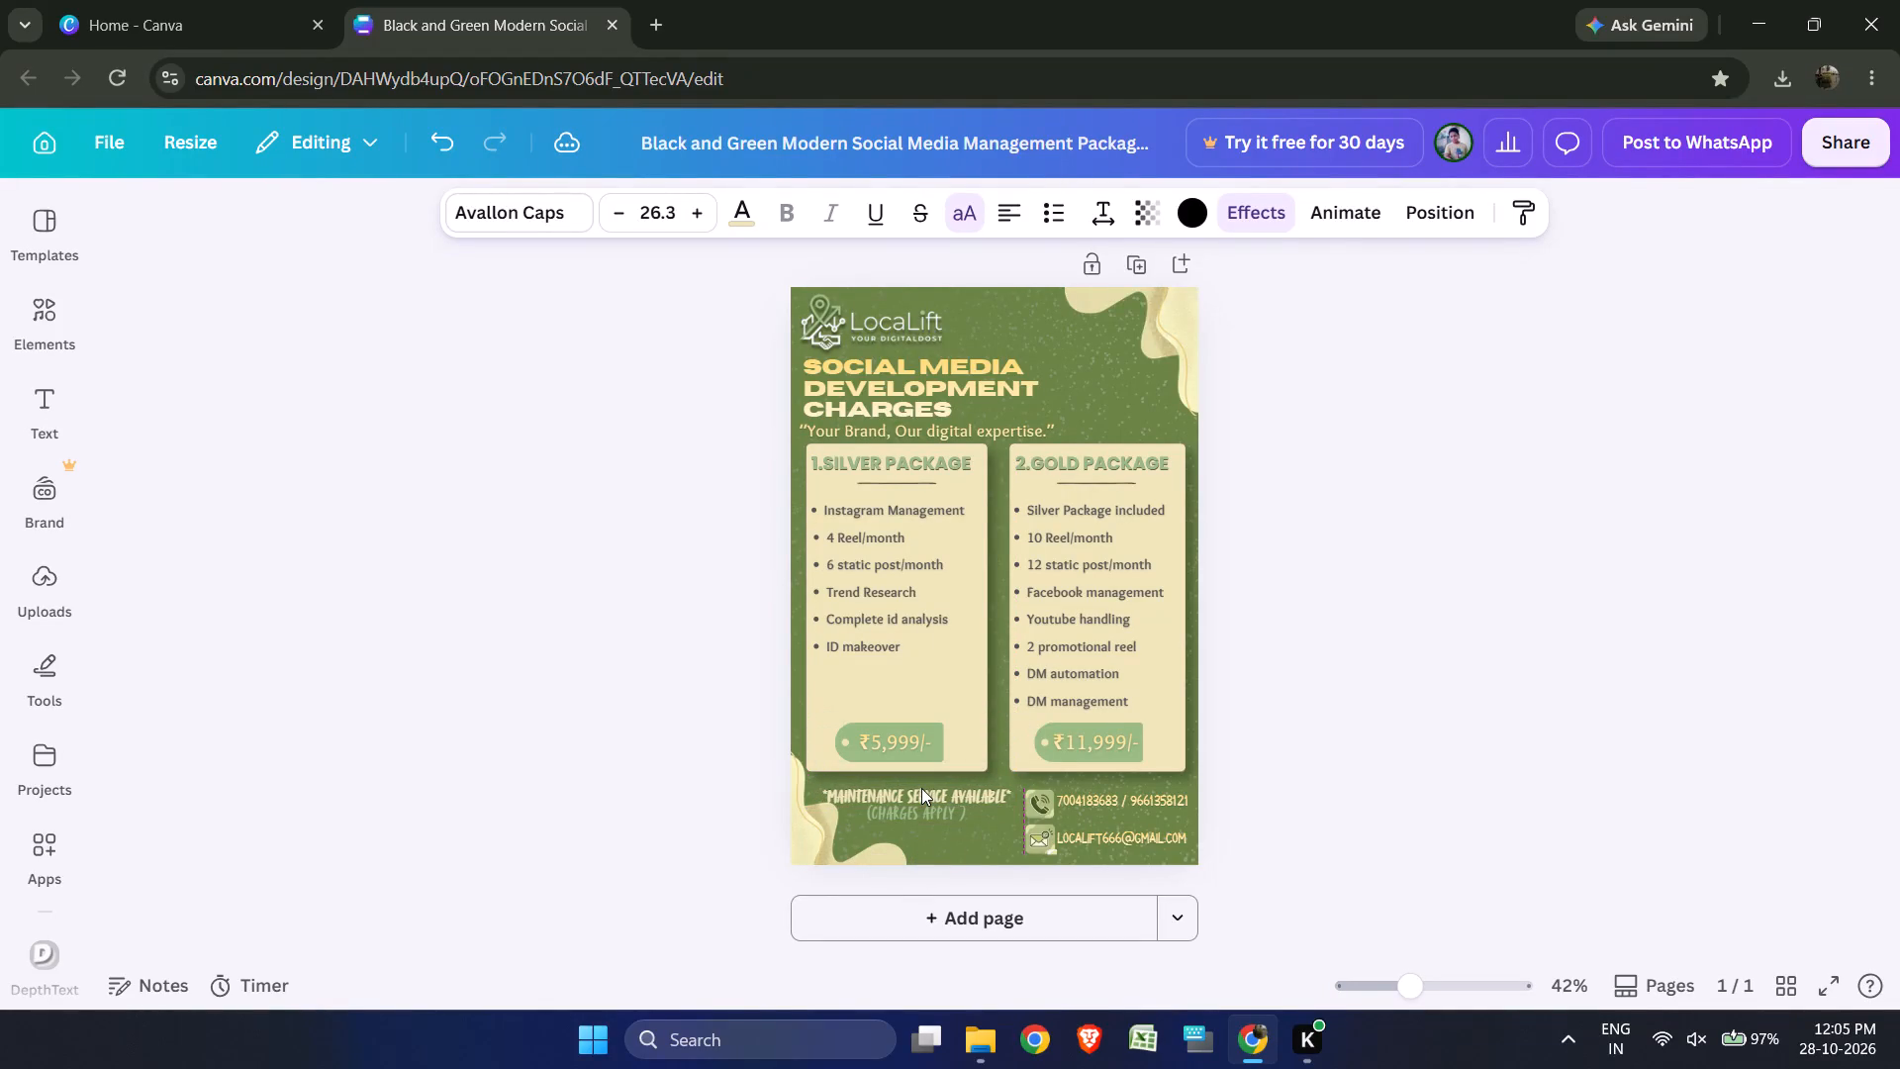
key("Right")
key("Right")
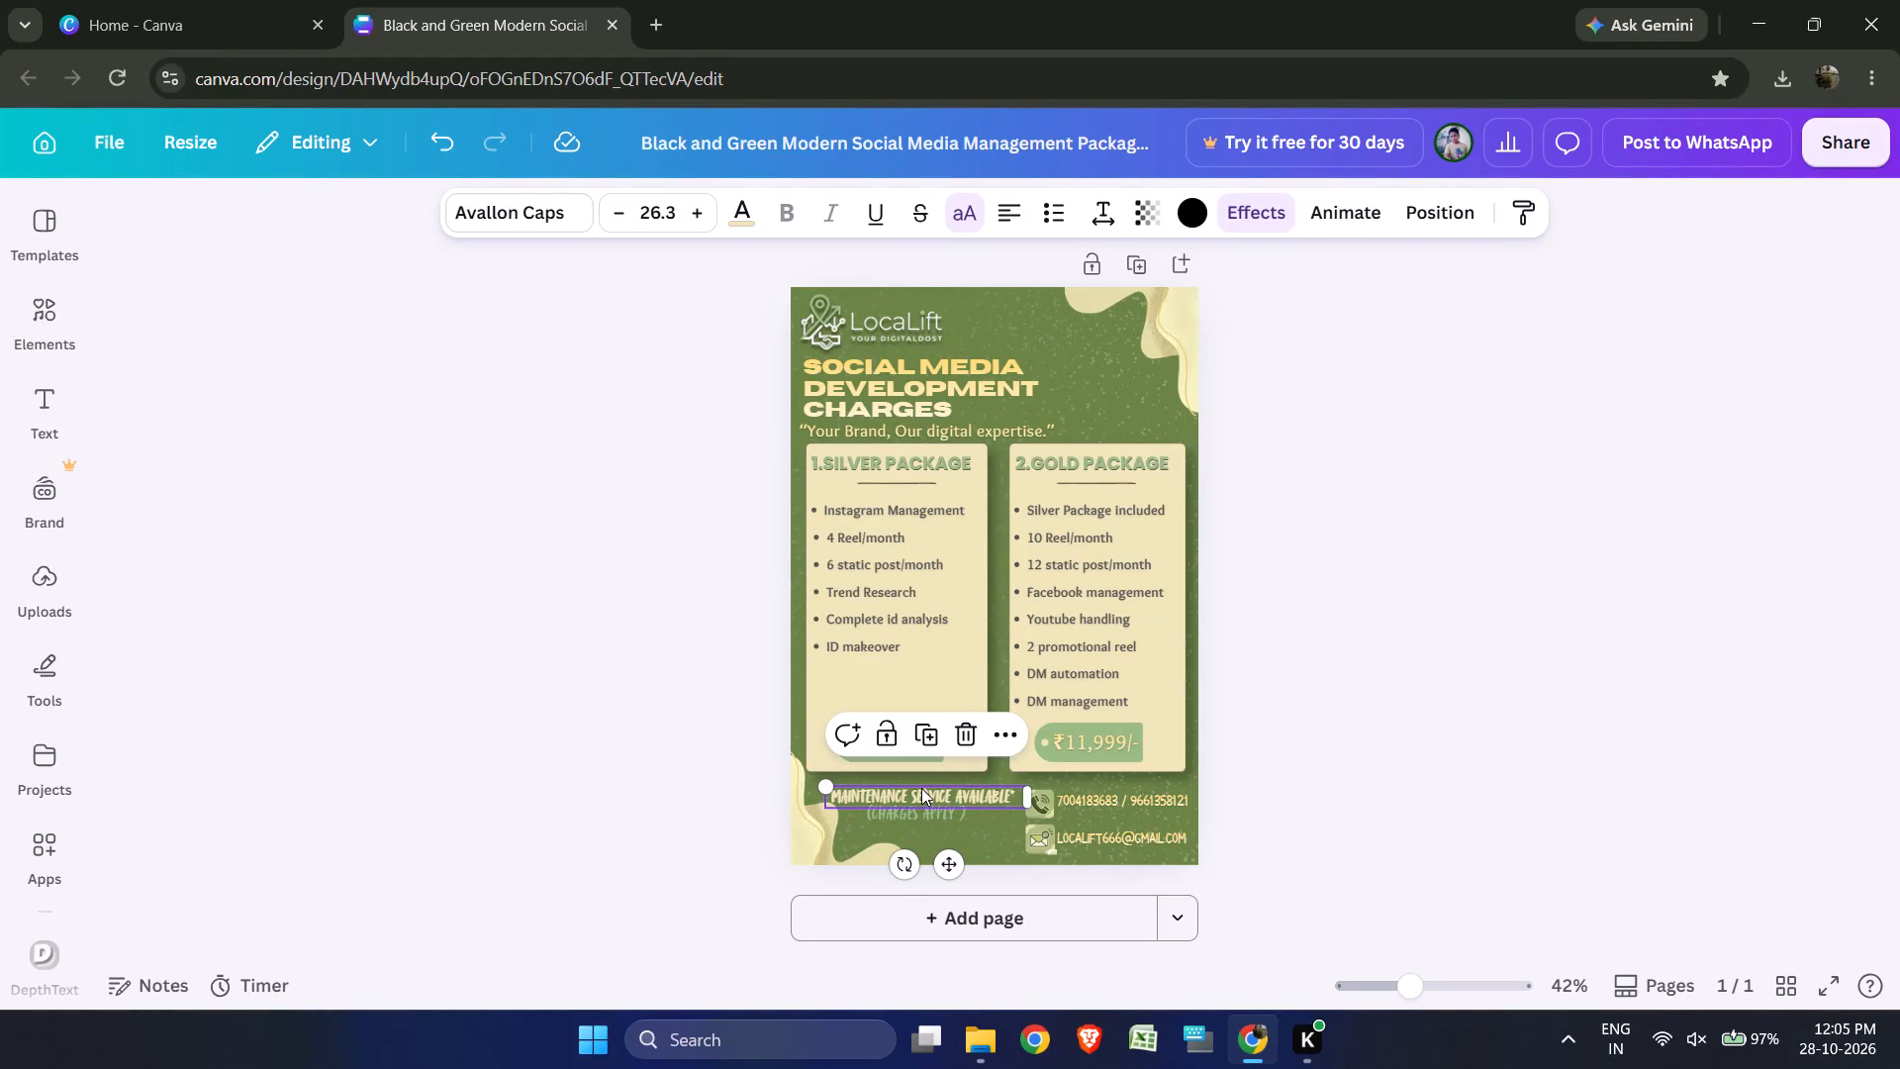
Replace the "Maintenance service available" wording, including its quotation marks, with "beyond launch , ongoing support".
key("Return")
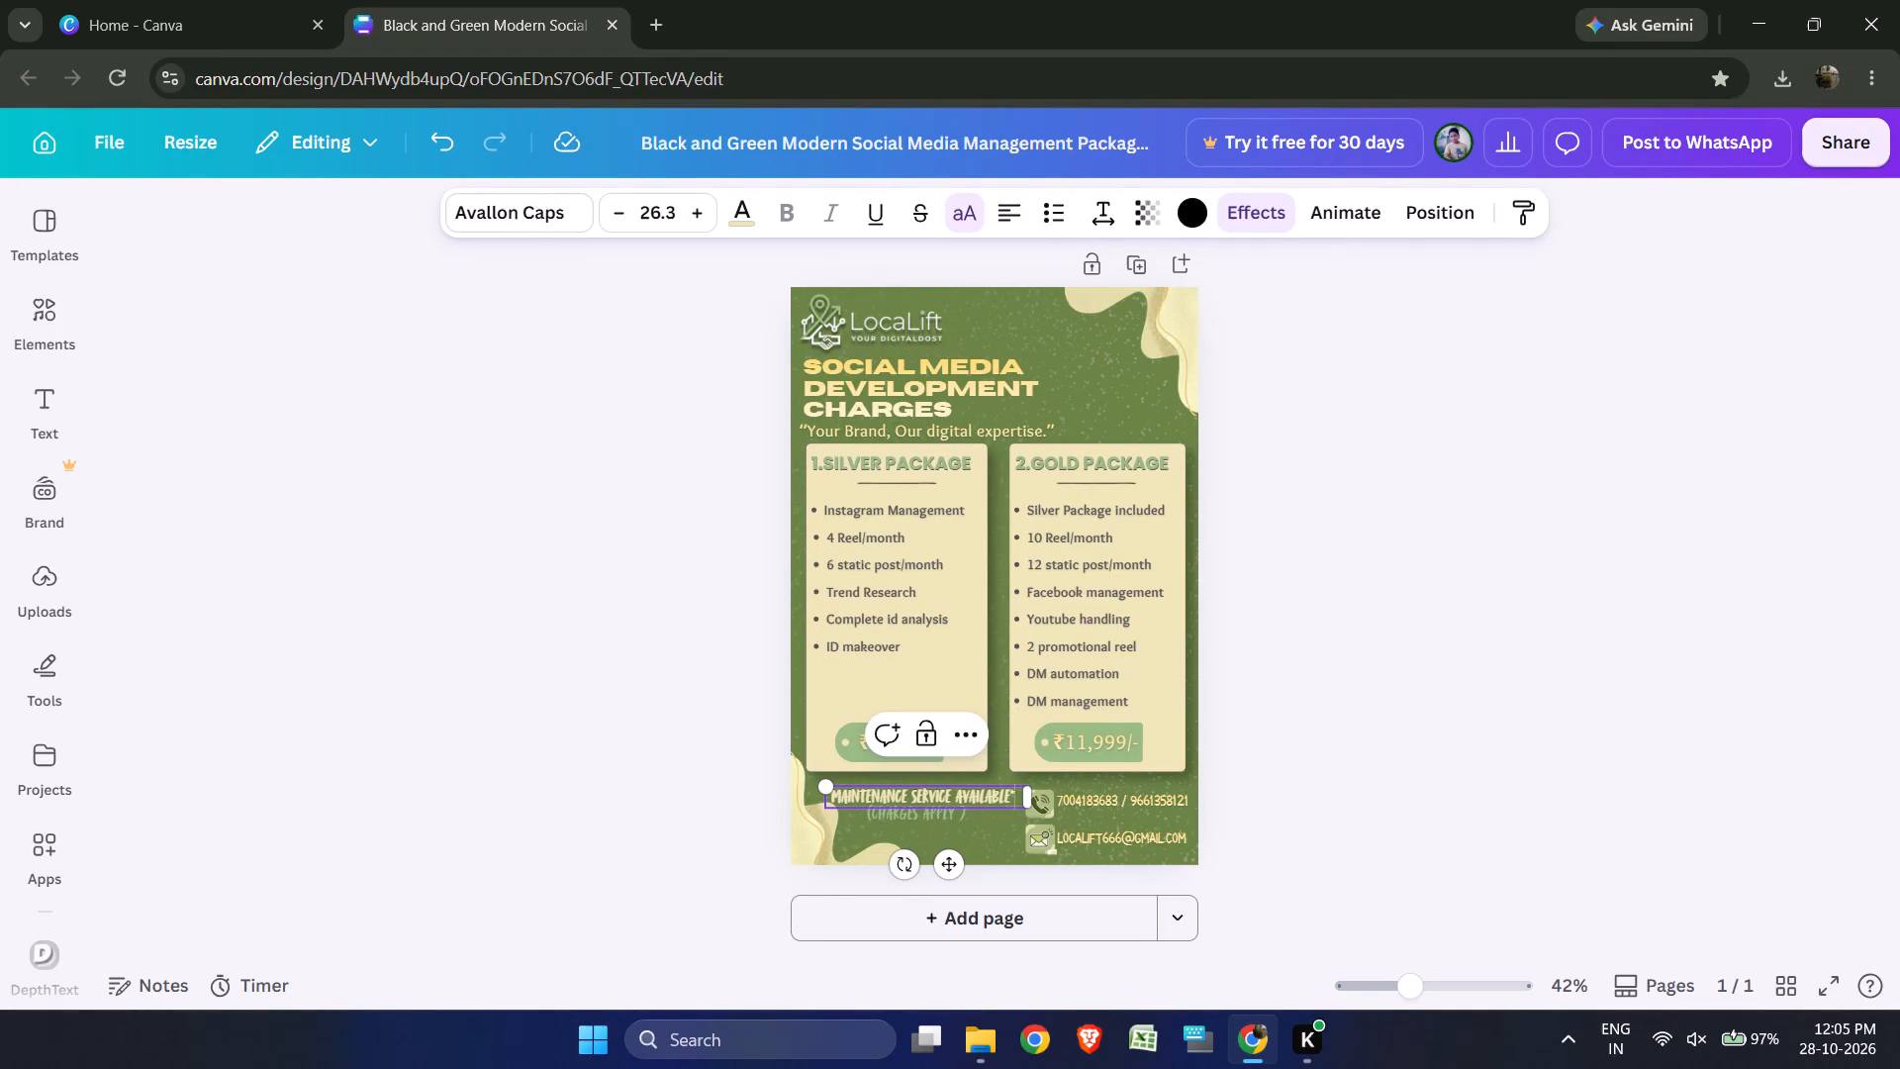
key("BackSpace")
key("BackSpace")
key("BackSpace")
key("BackSpace")
key("BackSpace")
key("BackSpace")
key("BackSpace")
key("BackSpace")
key("BackSpace")
key("BackSpace")
key("BackSpace")
key("BackSpace")
key("BackSpace")
key("BackSpace")
key("BackSpace")
key("BackSpace")
key("BackSpace")
key("BackSpace")
key("BackSpace")
key("BackSpace")
key("BackSpace")
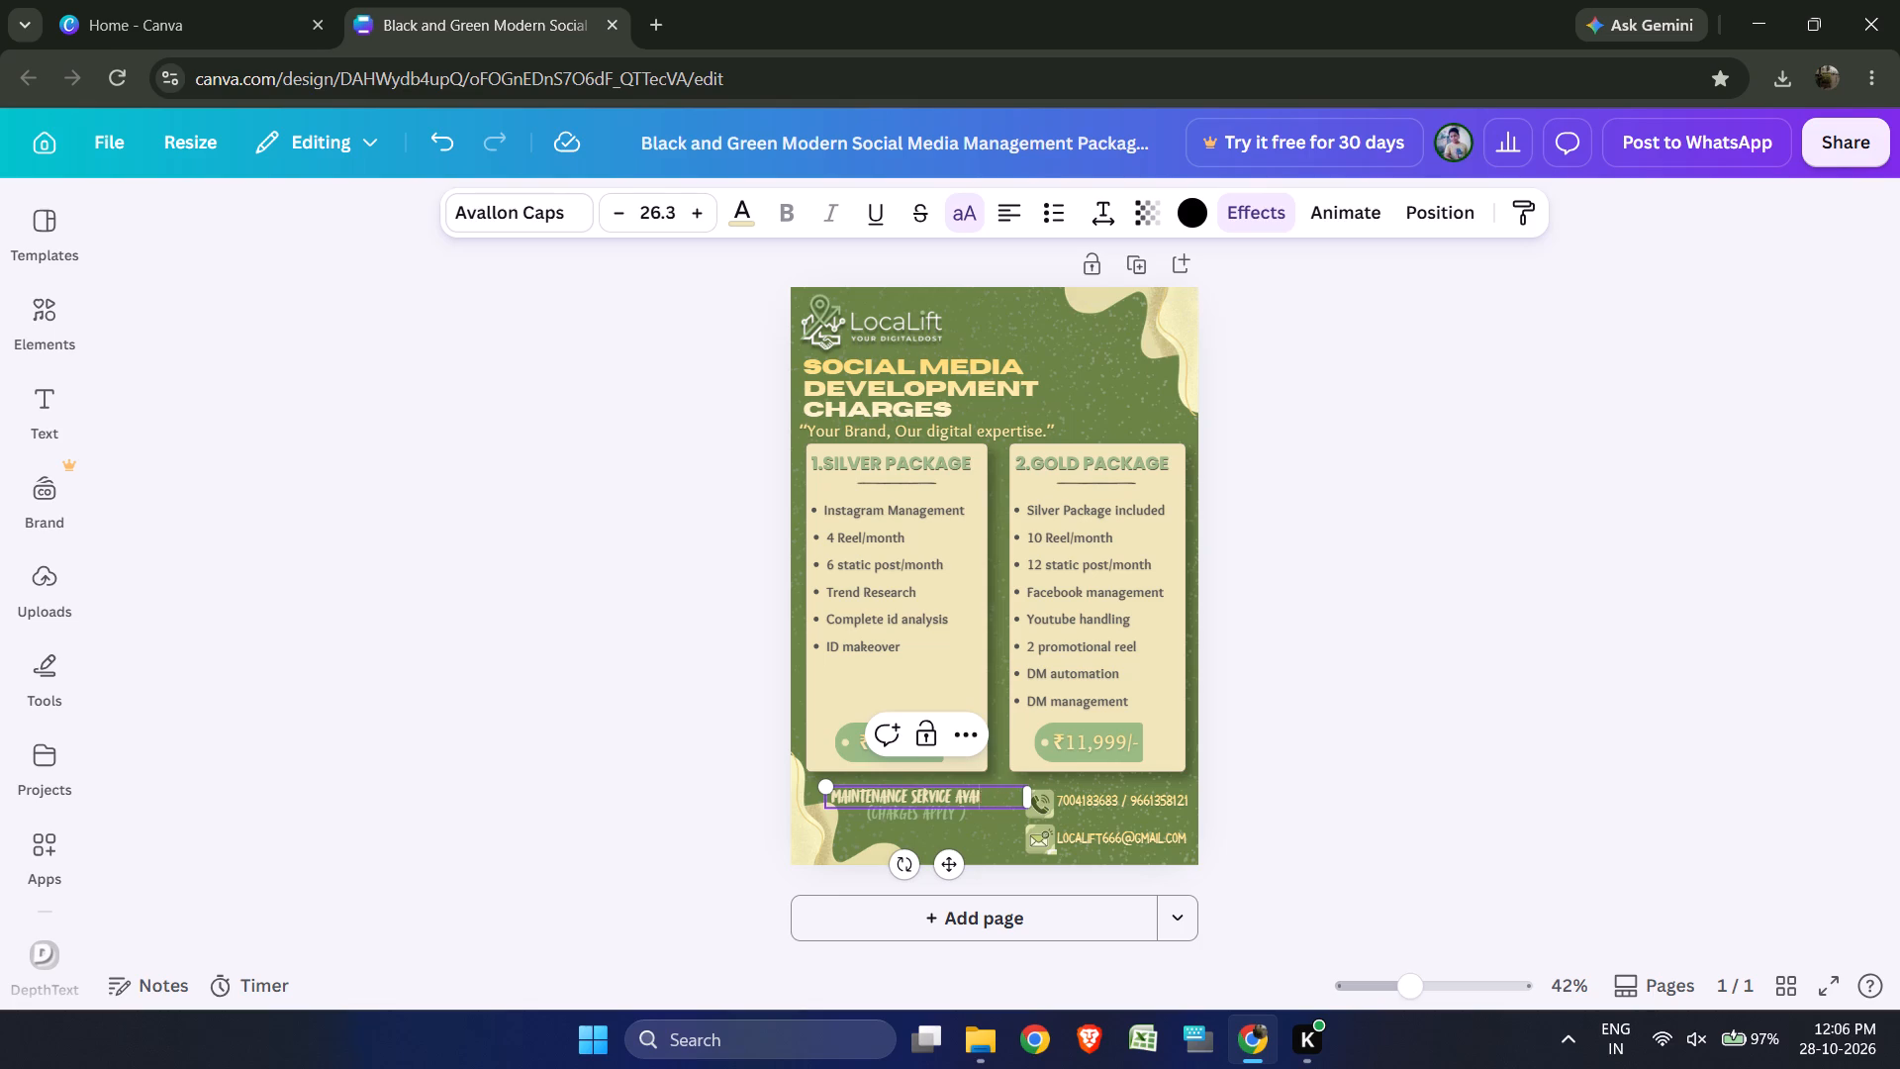
key("BackSpace")
key("BackSpace")
key("BackSpace")
key("BackSpace")
key("BackSpace")
key("BackSpace")
key("BackSpace")
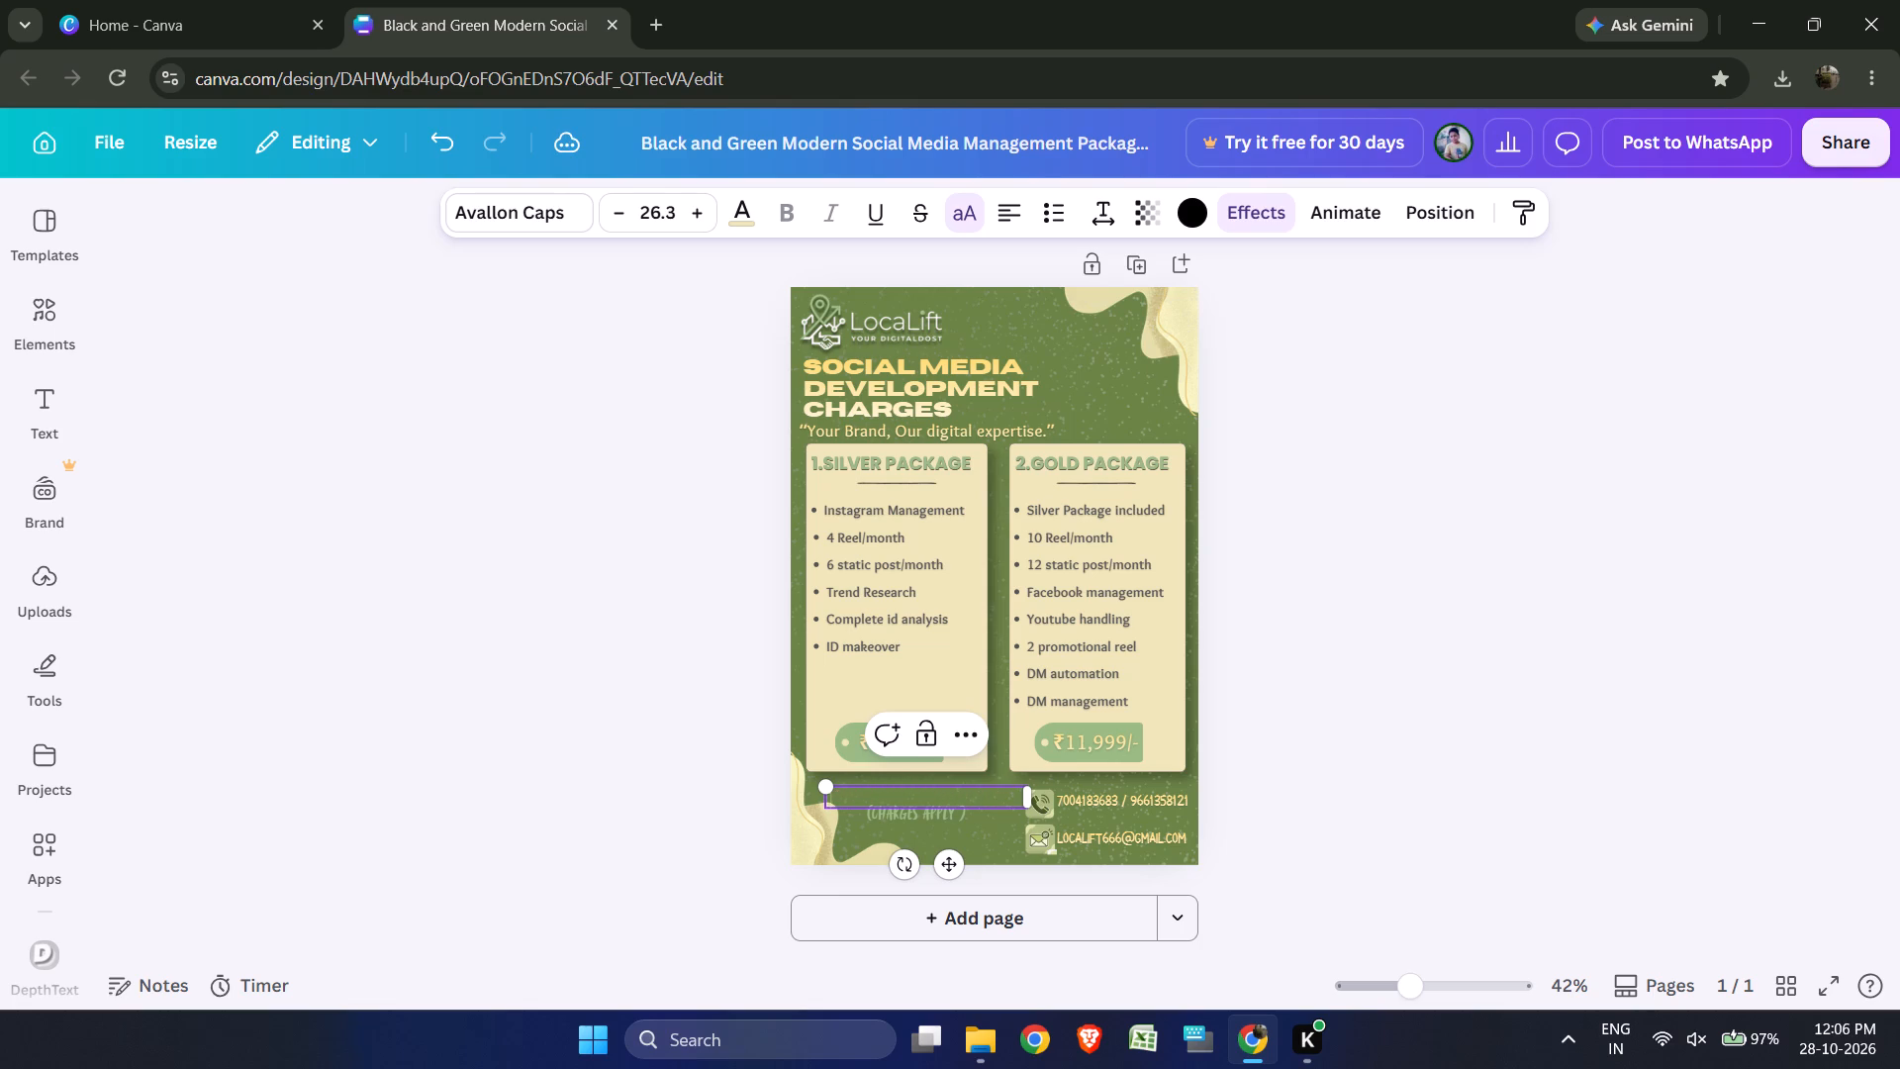
key("BackSpace")
type("be")
type("yond launch")
key("space")
type(",")
key("space")
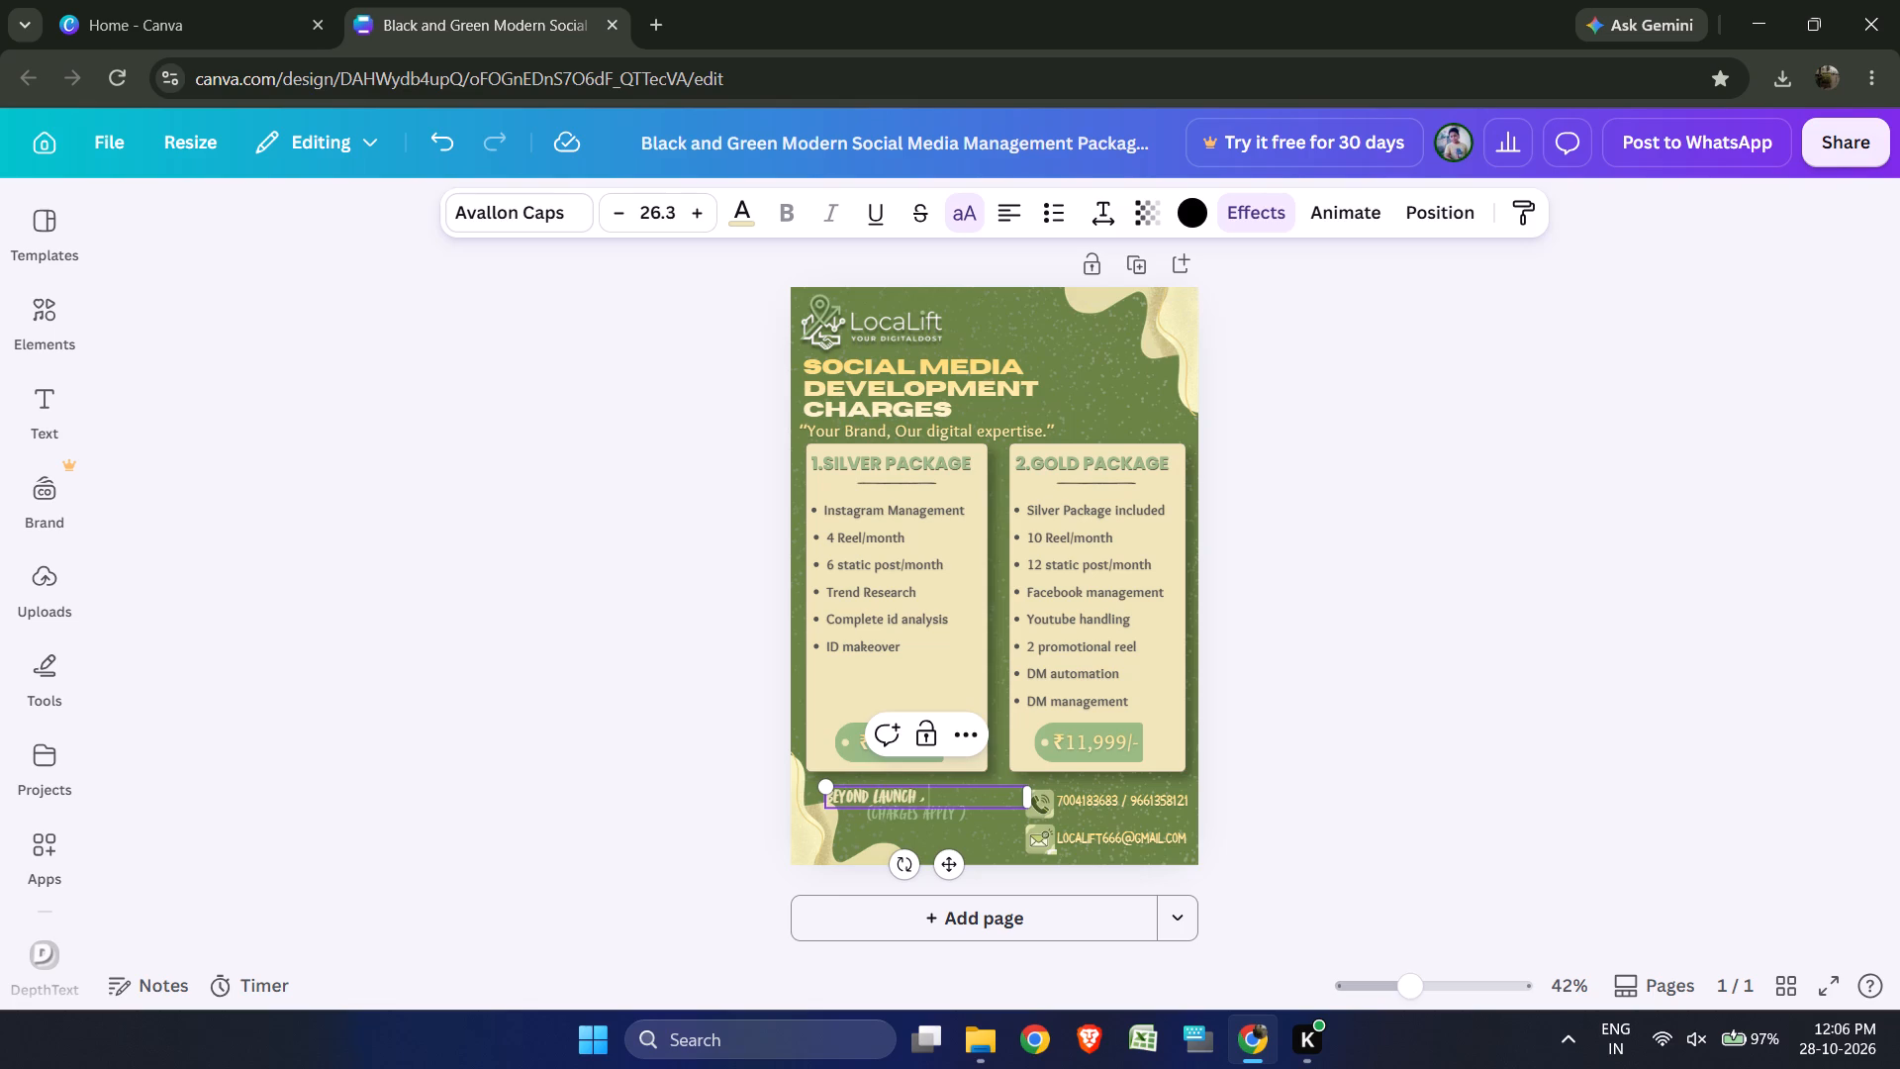
key("BackSpace")
key("BackSpace")
key("BackSpace")
type(",")
key("space")
key("BackSpace")
key("BackSpace")
key("space")
type(",")
key("o")
key("BackSpace")
key("space")
type("ongoing support")
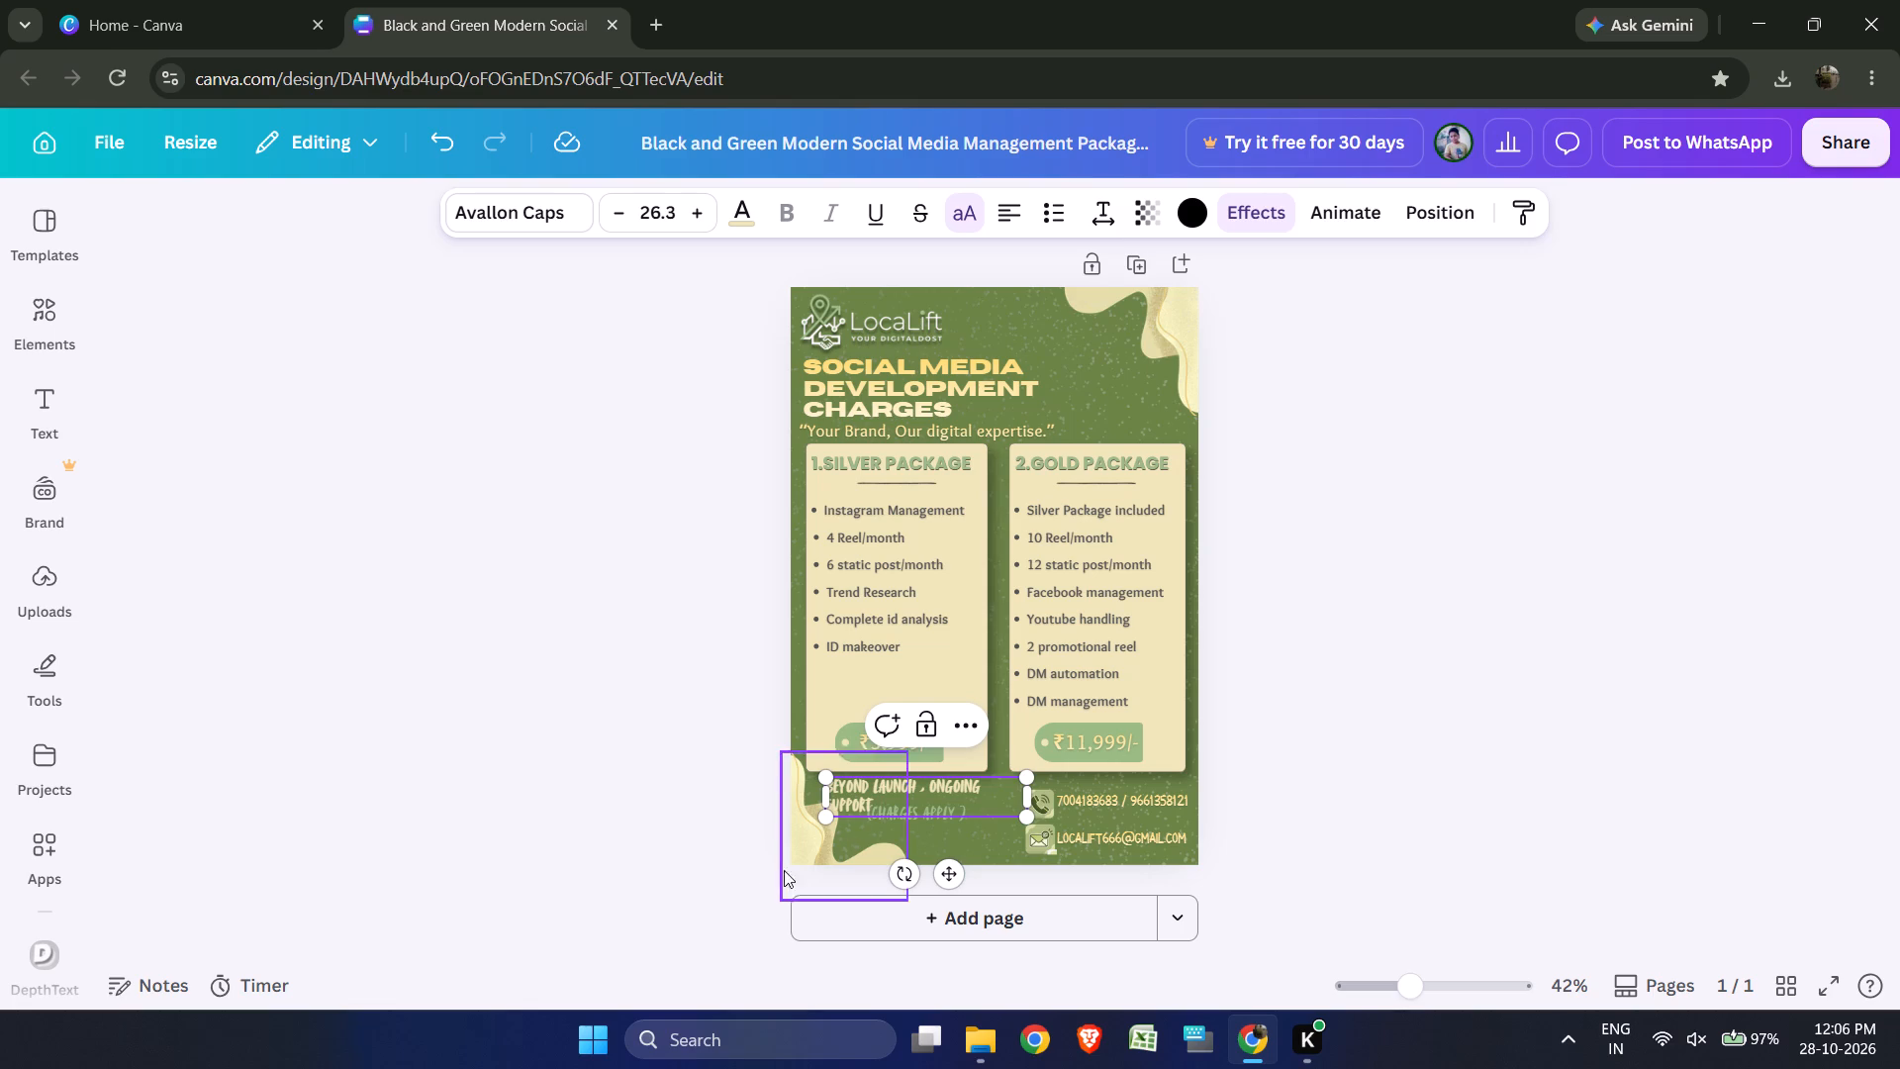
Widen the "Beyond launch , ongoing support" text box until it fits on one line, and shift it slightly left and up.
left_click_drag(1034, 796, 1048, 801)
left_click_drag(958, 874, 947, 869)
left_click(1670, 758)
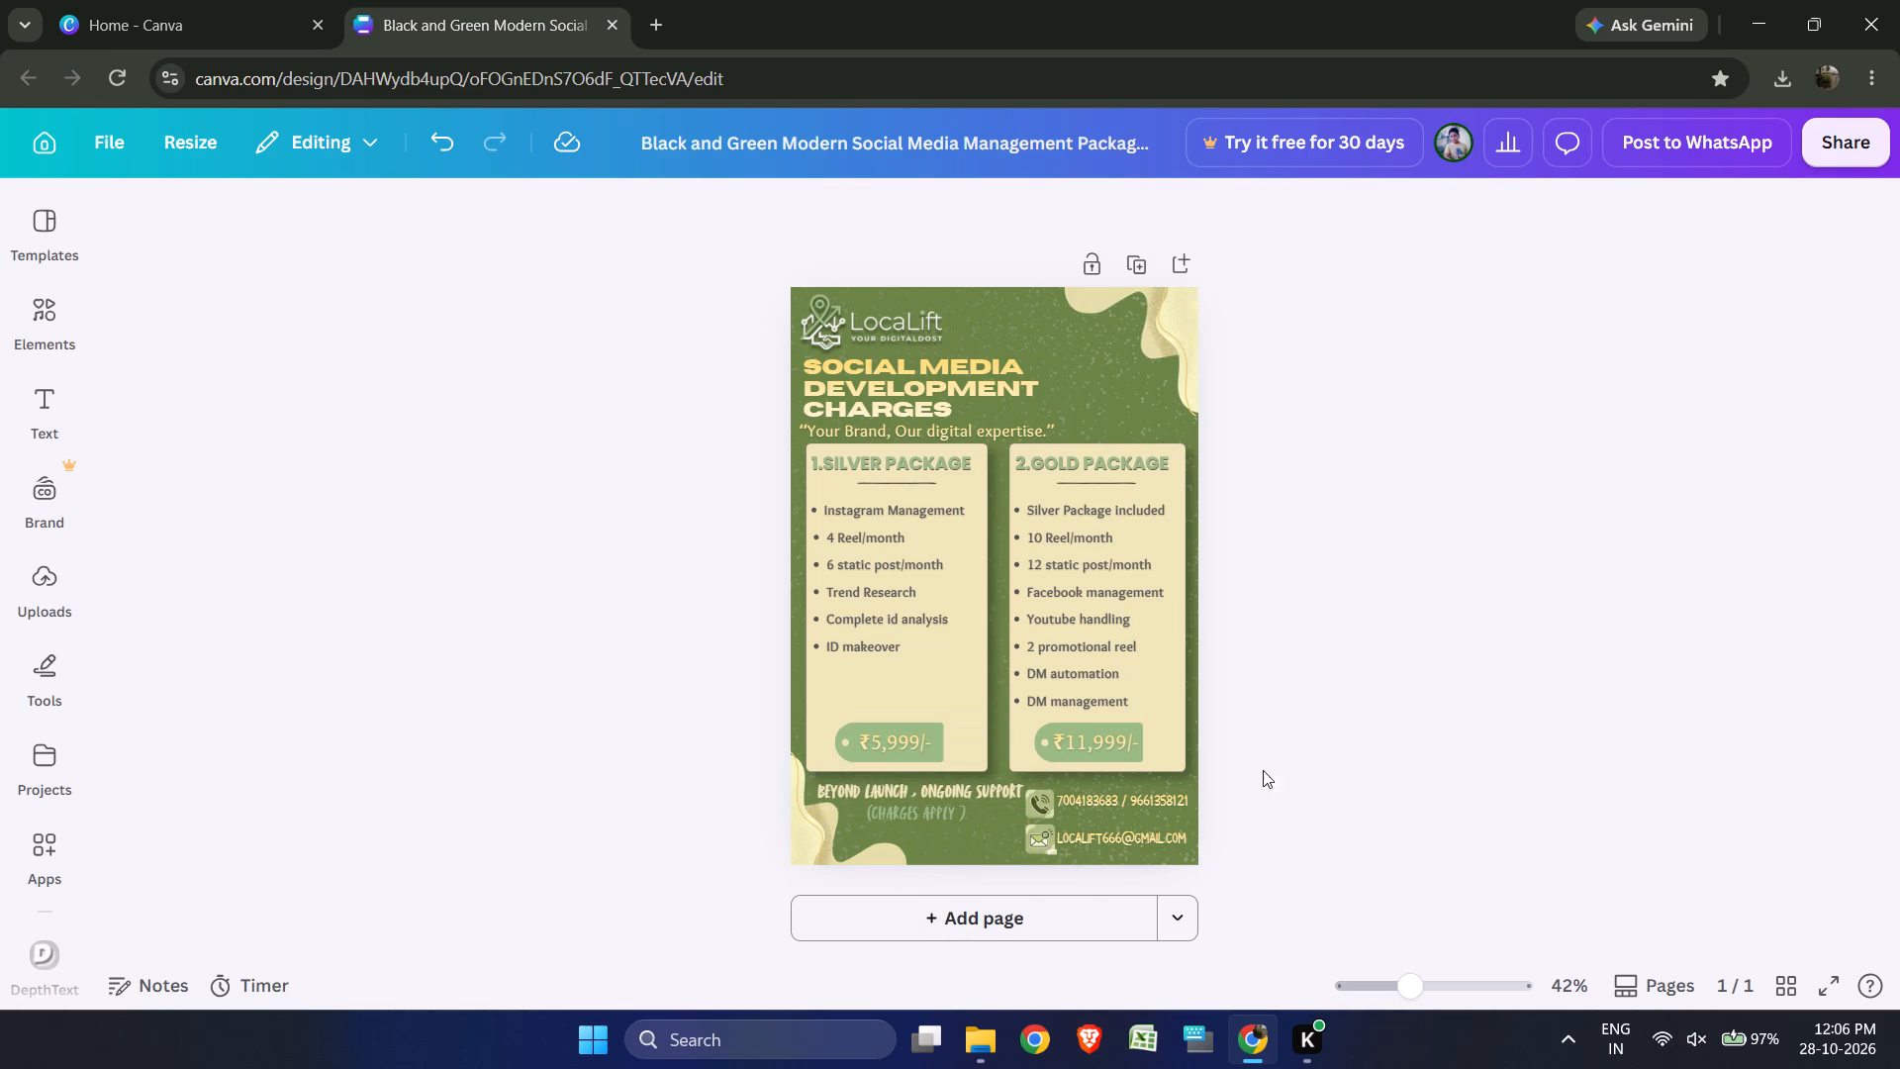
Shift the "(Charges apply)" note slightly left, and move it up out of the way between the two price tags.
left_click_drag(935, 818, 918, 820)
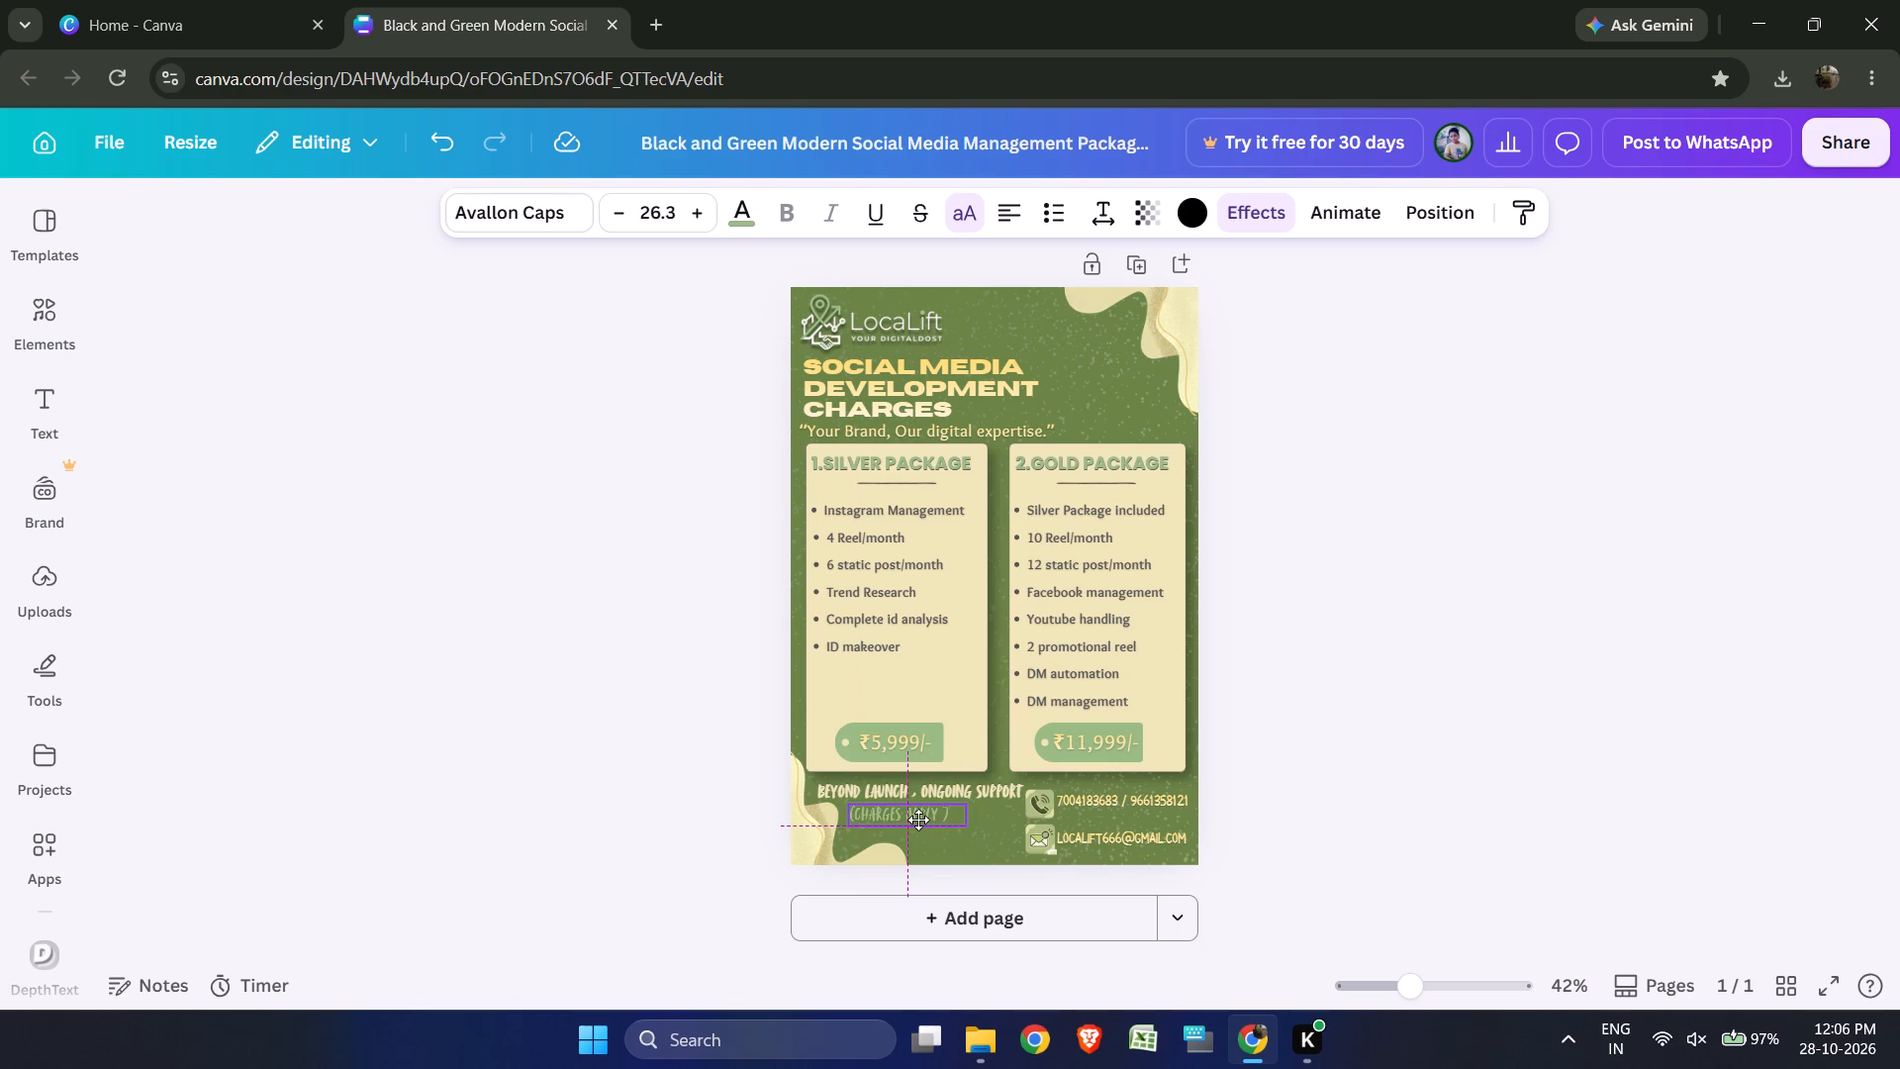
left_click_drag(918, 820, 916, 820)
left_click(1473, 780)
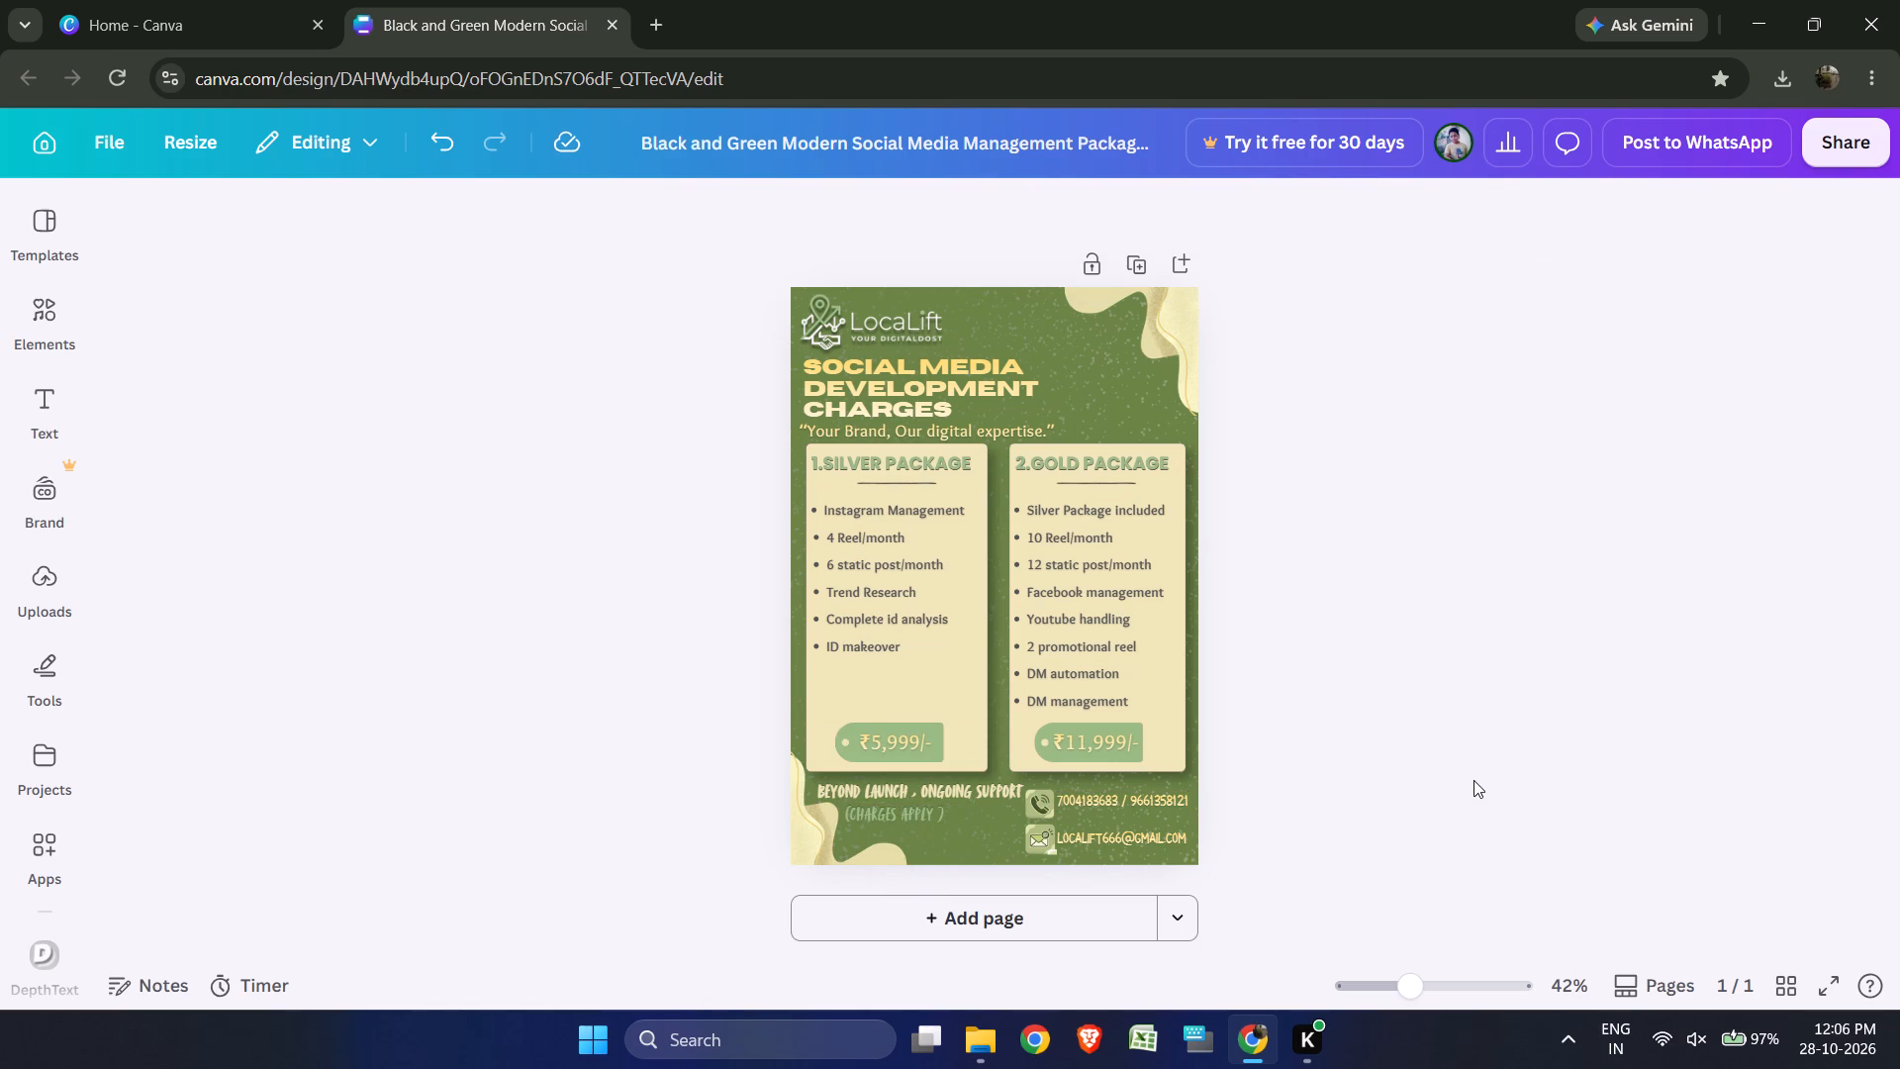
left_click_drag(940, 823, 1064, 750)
Narrow the "Beyond launch , ongoing support" text box so it wraps onto two lines, and shift it slightly right below the Silver card.
left_click(951, 792)
left_click_drag(1032, 793, 1024, 797)
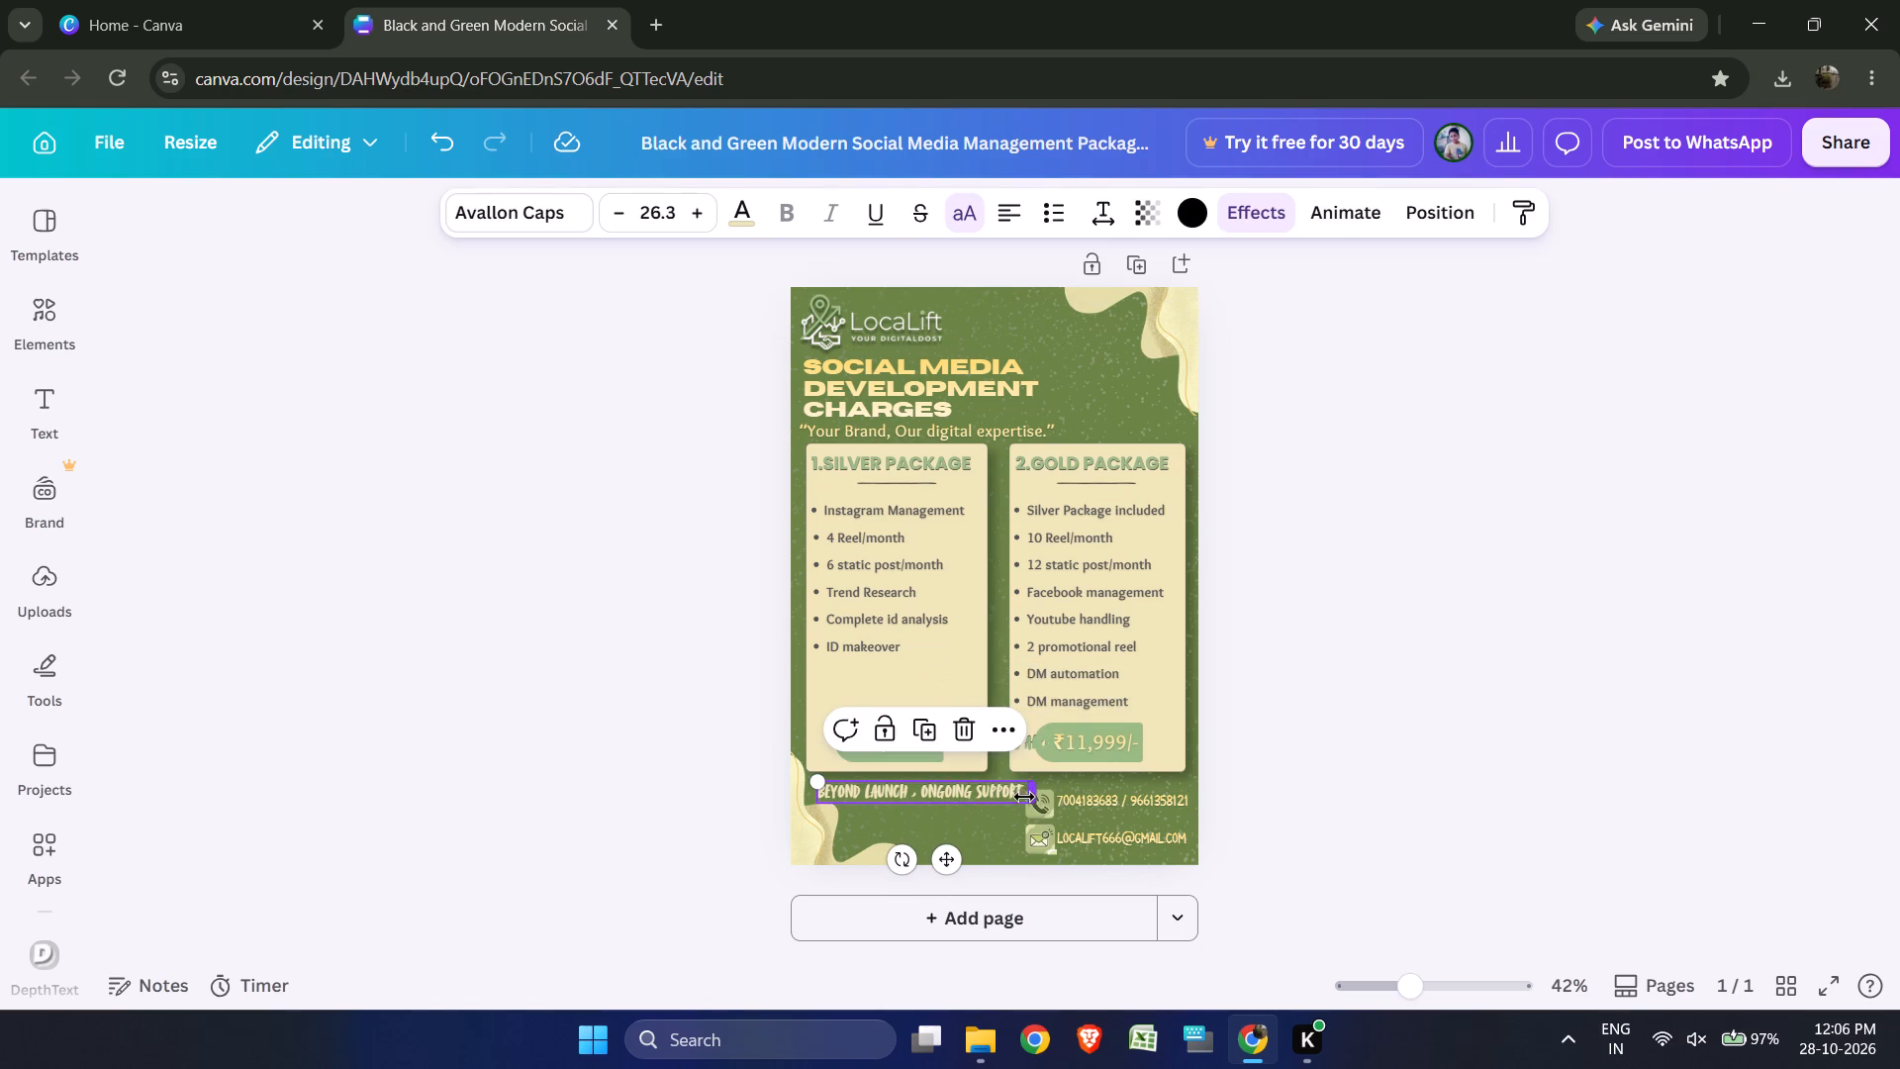
left_click_drag(1024, 797, 1002, 798)
left_click_drag(923, 790, 951, 812)
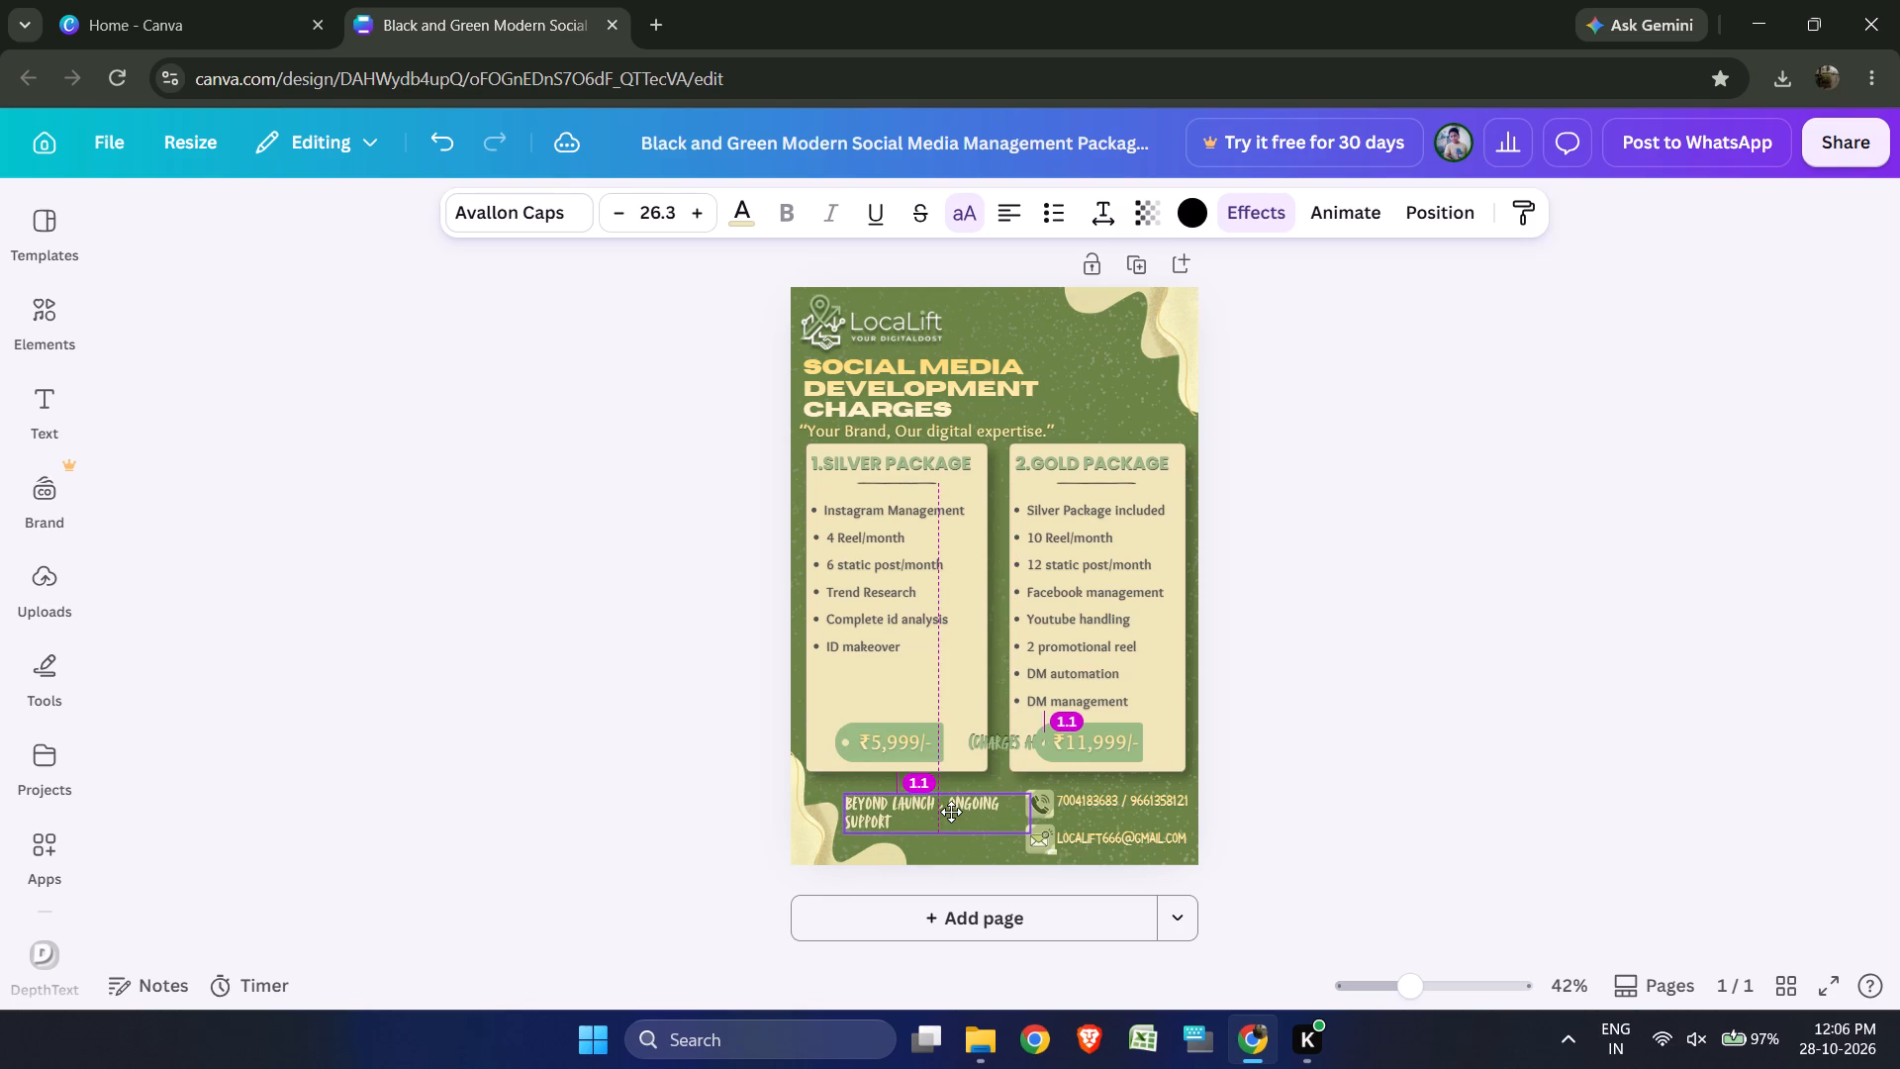
left_click_drag(951, 812, 950, 803)
left_click(1441, 787)
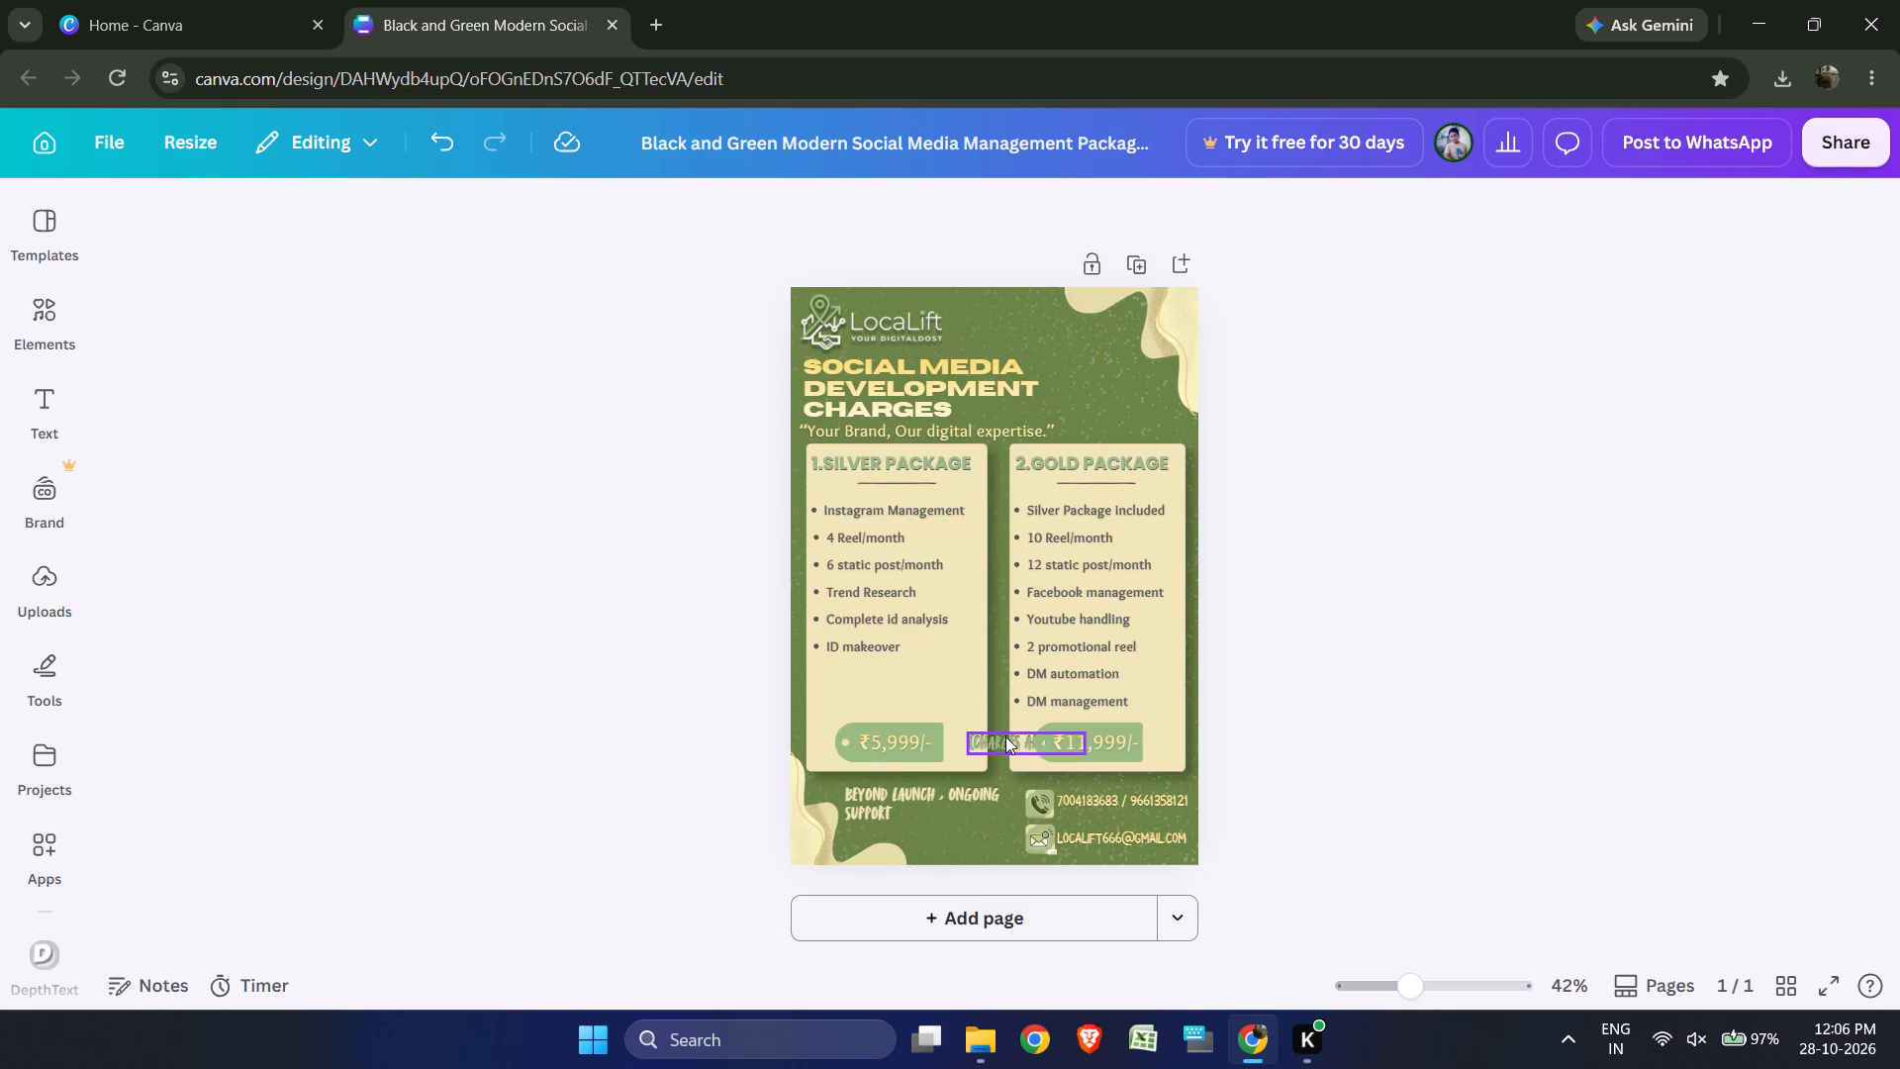
Move the "(Charges apply)" note down and left to sit directly below "support", aligned with the left edge of that text.
left_click(1005, 736)
key("Down")
key("Down")
key("Down")
key("Down")
key("Down")
key("Down")
key("Down")
key("Down")
key("Down")
key("Down")
key("Down")
key("Down")
key("Down")
key("Down")
key("Down")
key("Down")
key("Down")
key("Down")
key("Down")
key("Down")
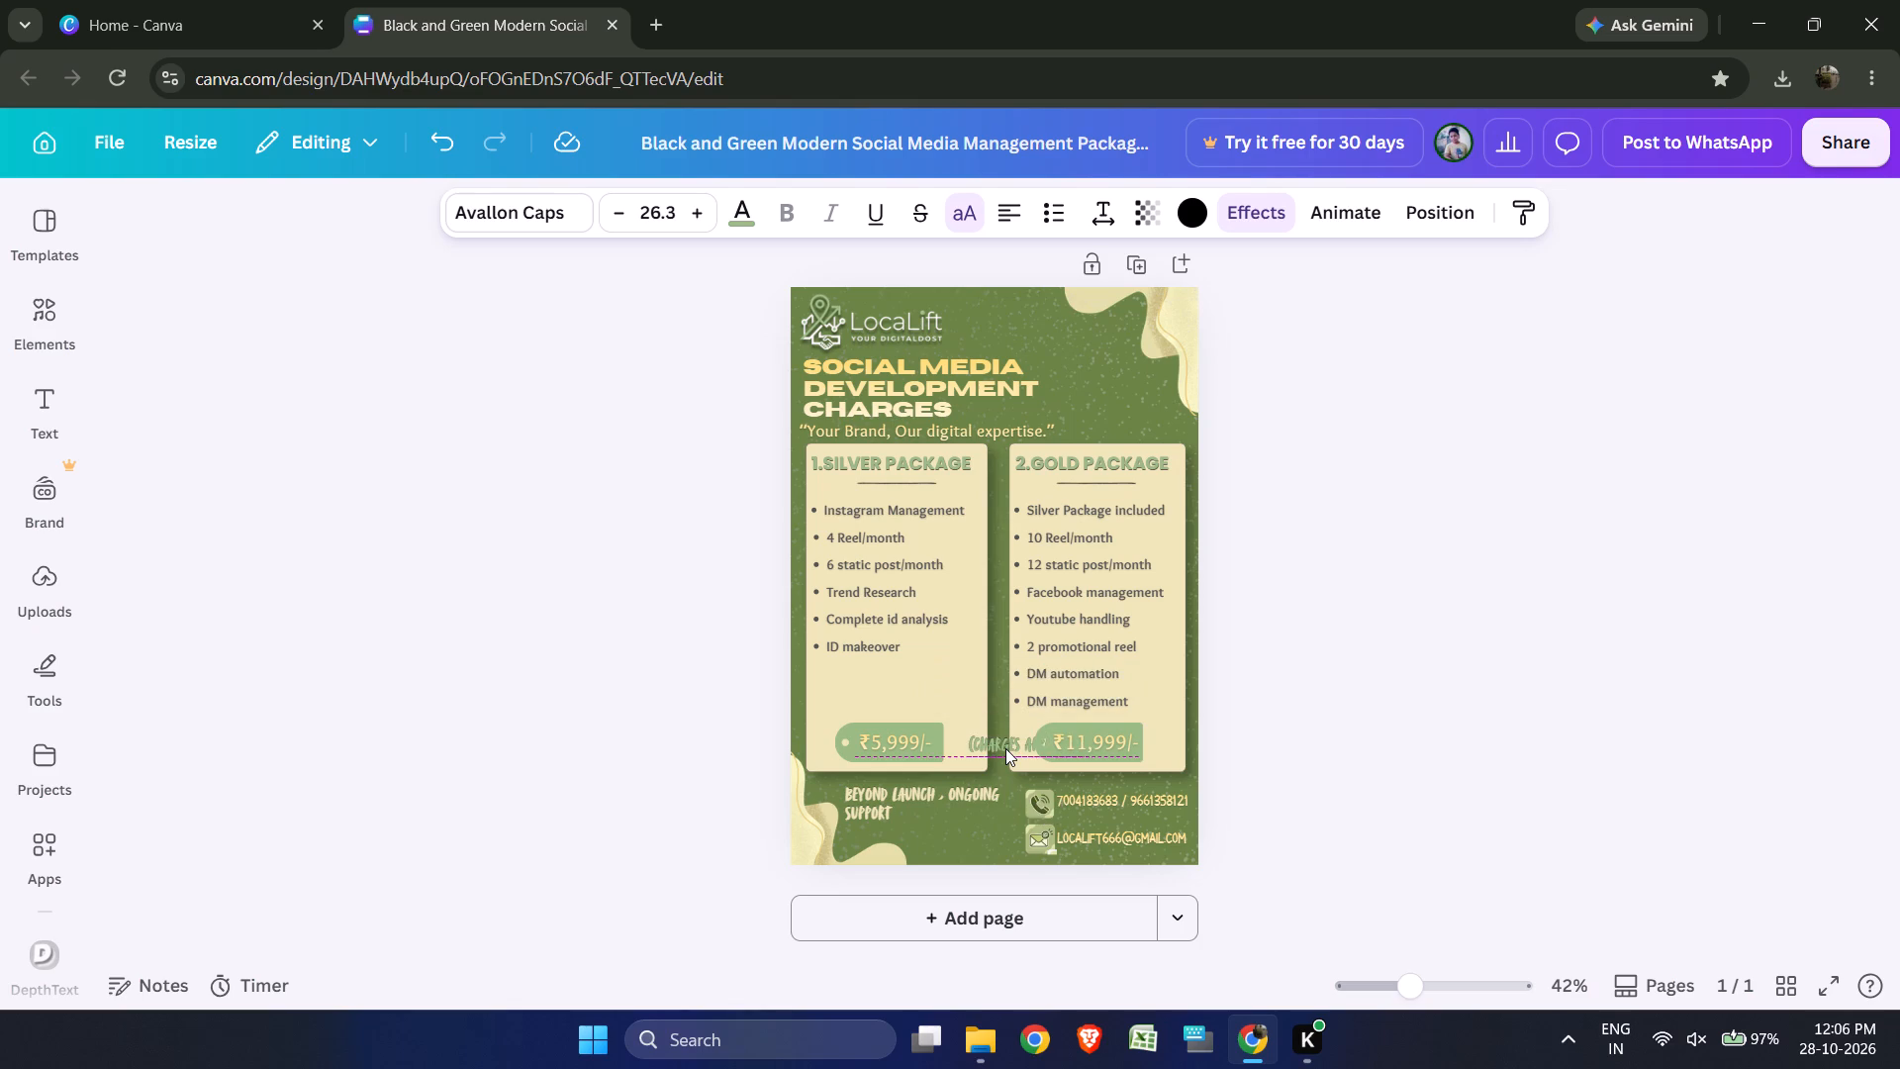
key("Left")
key("Left")
key("Left")
key("Left")
key("Left")
key("Left")
key("Left")
key("Left")
key("Left")
key("Left")
key("Left")
key("Left")
key("Left")
key("Left")
key("Left")
key("Left")
key("Left")
key("Left")
key("Left")
key("Left")
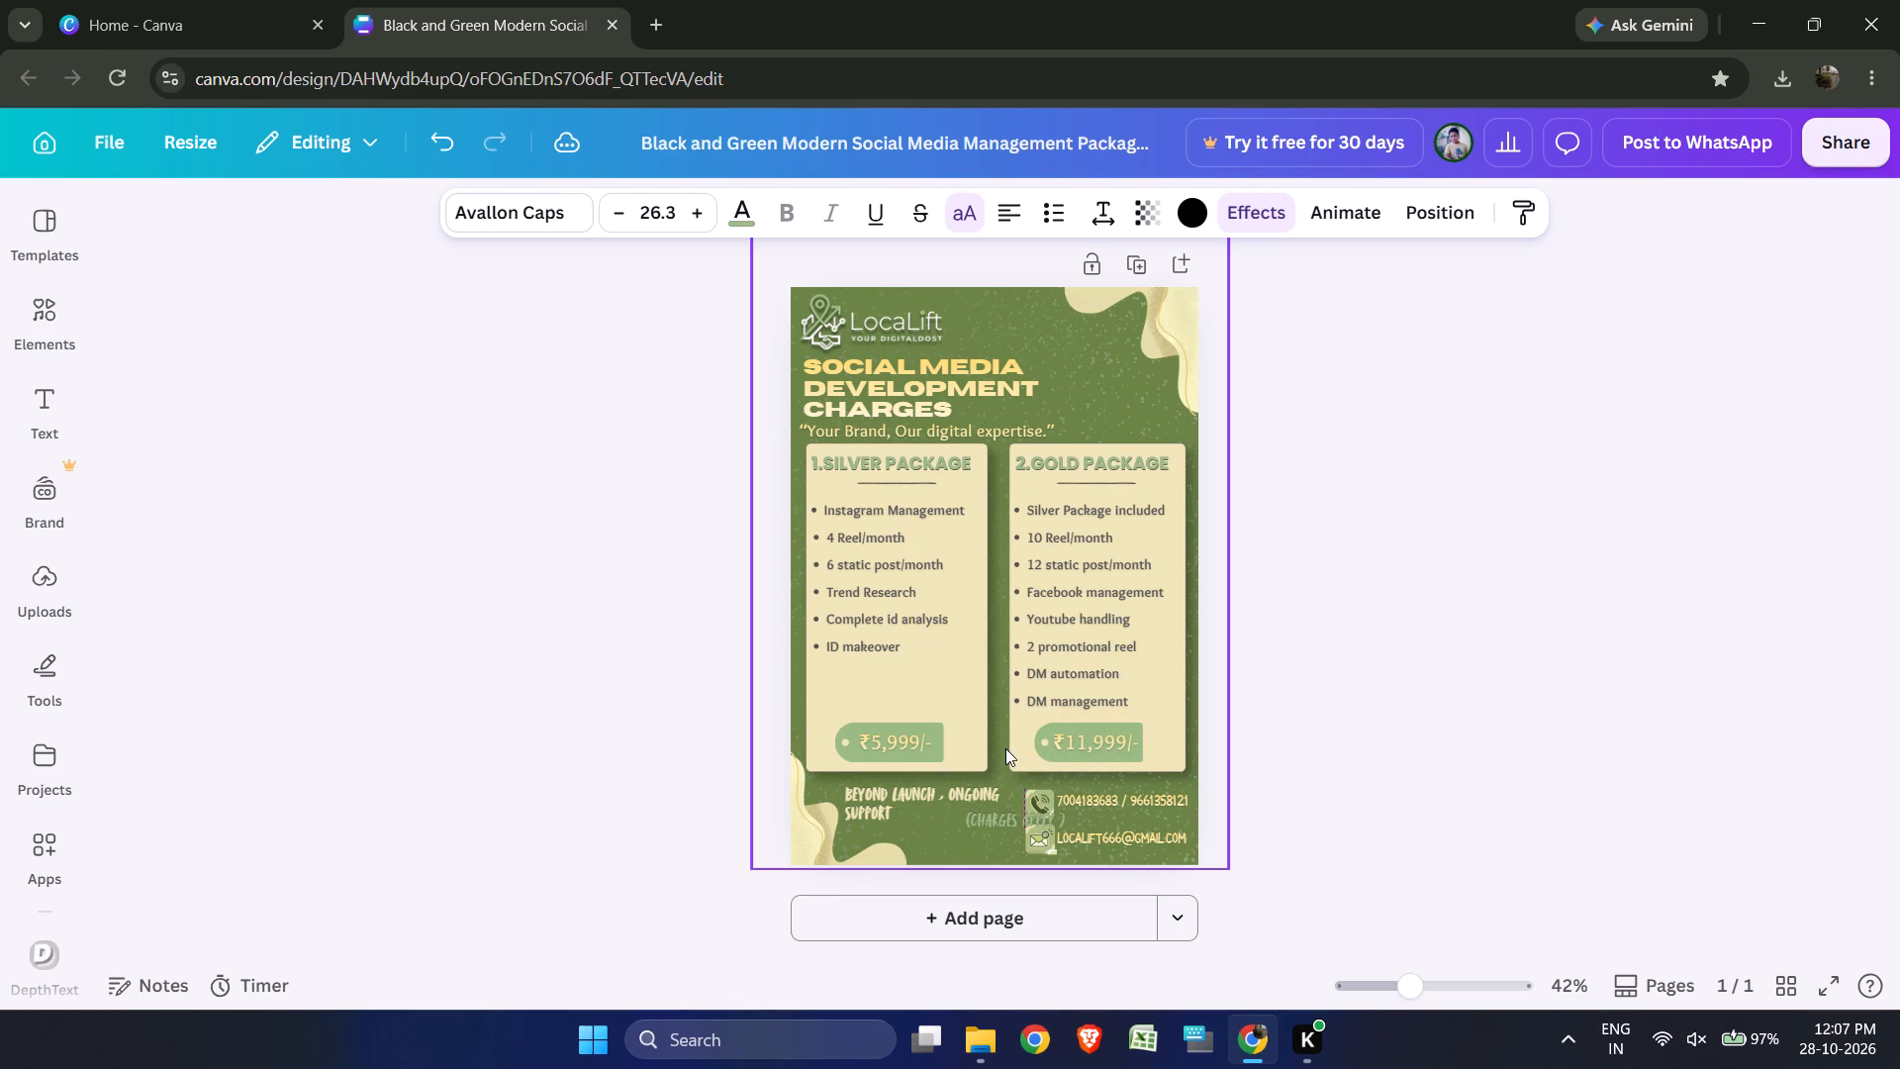
key("Down")
key("Left")
key("Left")
key("Left")
key("Left")
key("Left")
key("Left")
key("Left")
key("Left")
key("Left")
key("Left")
key("Left")
key("Left")
key("Left")
key("Left")
key("Left")
key("Left")
key("Down")
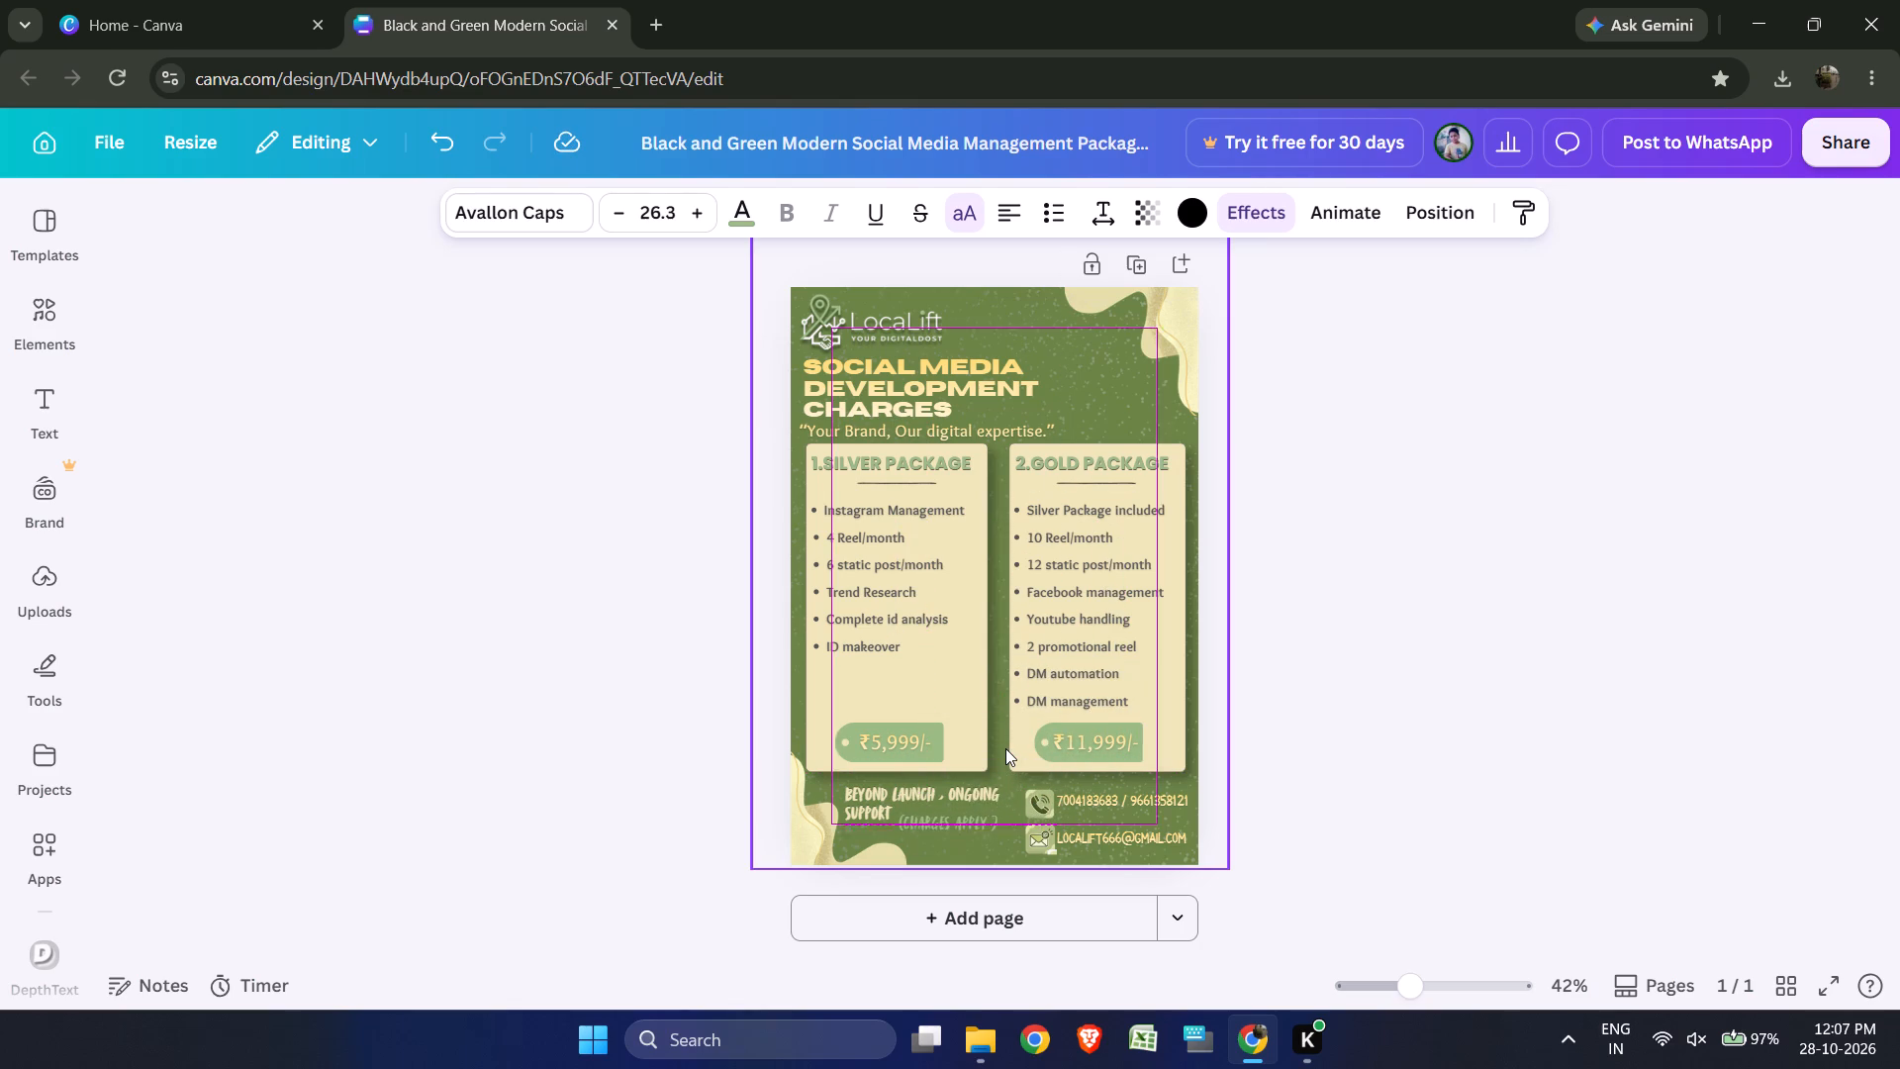
key("Left")
key("Left")
key("Left")
key("Left")
key("Left")
key("Left")
key("Left")
key("Left")
key("Left")
key("Left")
key("Left")
key("Left")
key("Down")
key("Left")
key("Down")
key("Left")
key("Left")
key("Left")
key("Left")
key("Left")
key("Left")
key("Left")
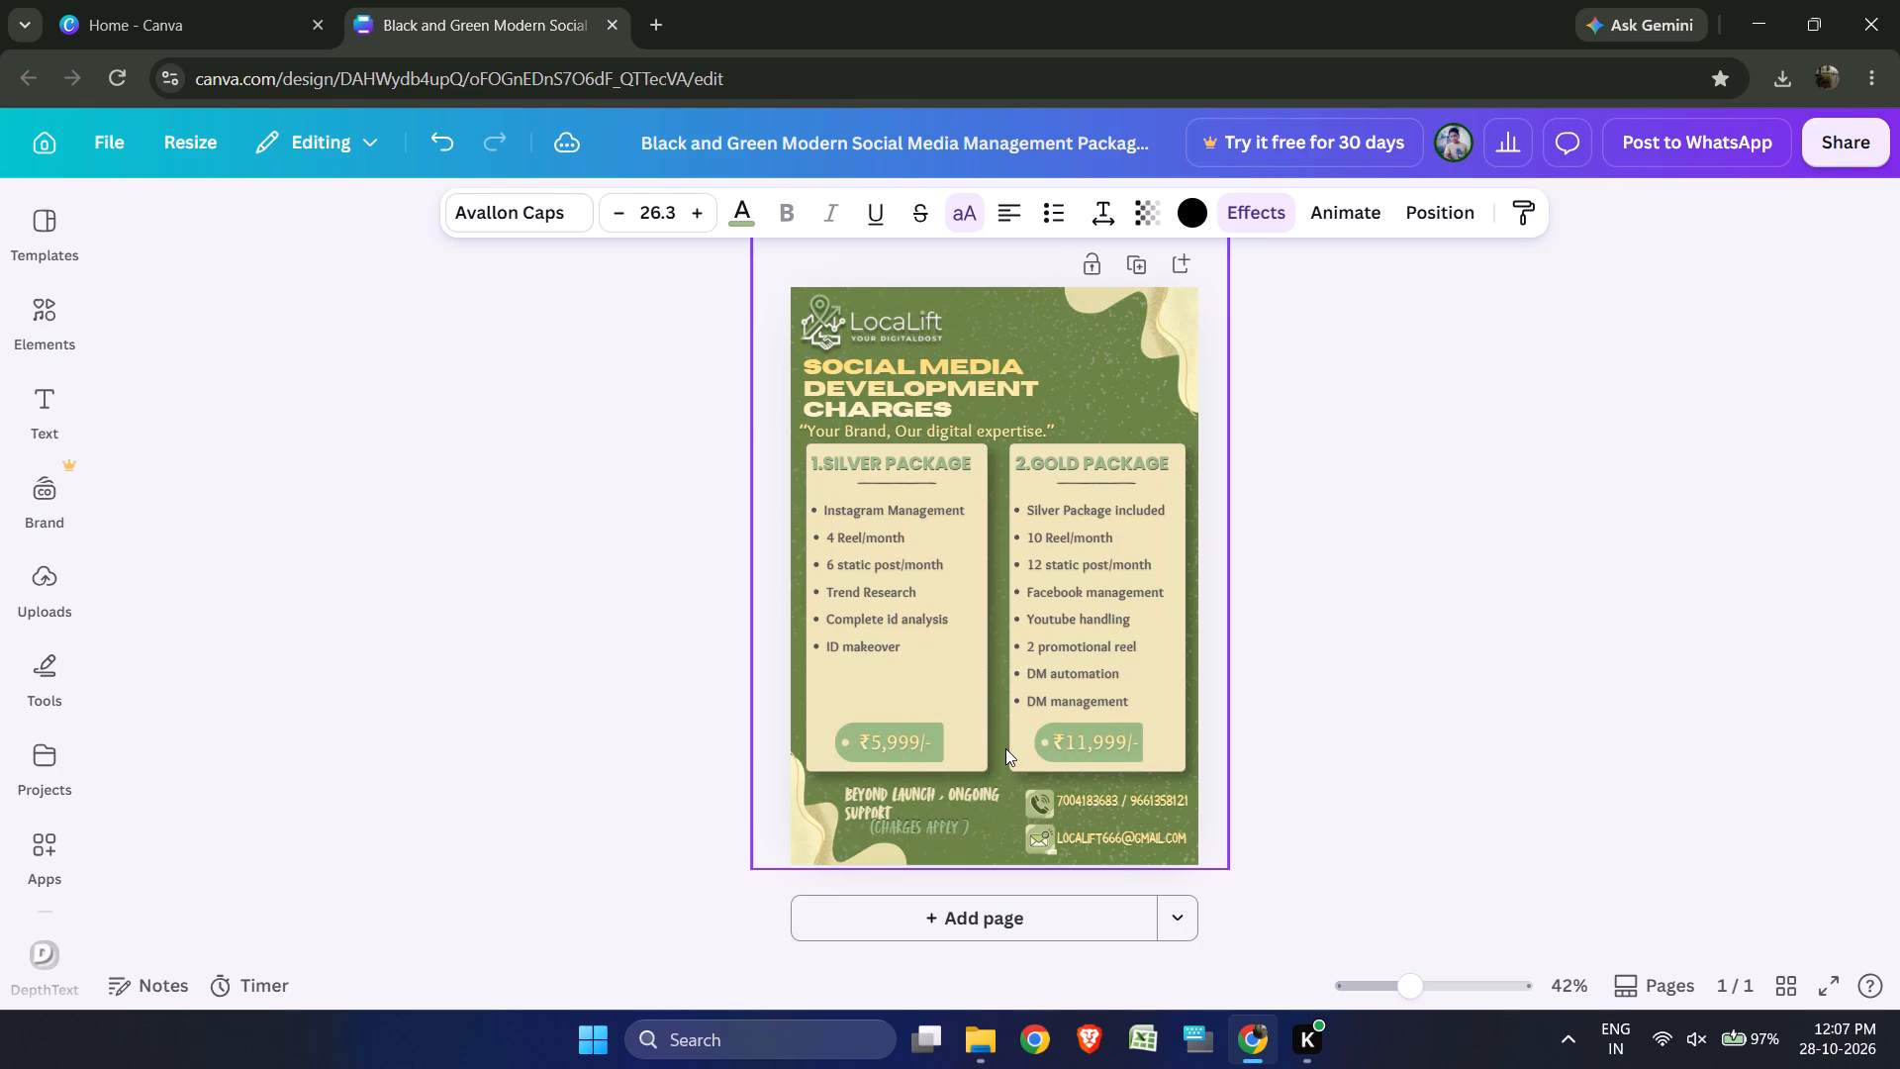
key("Left")
key("Left")
key("Left")
key("Left")
key("Down")
key("Down")
key("Left")
key("Left")
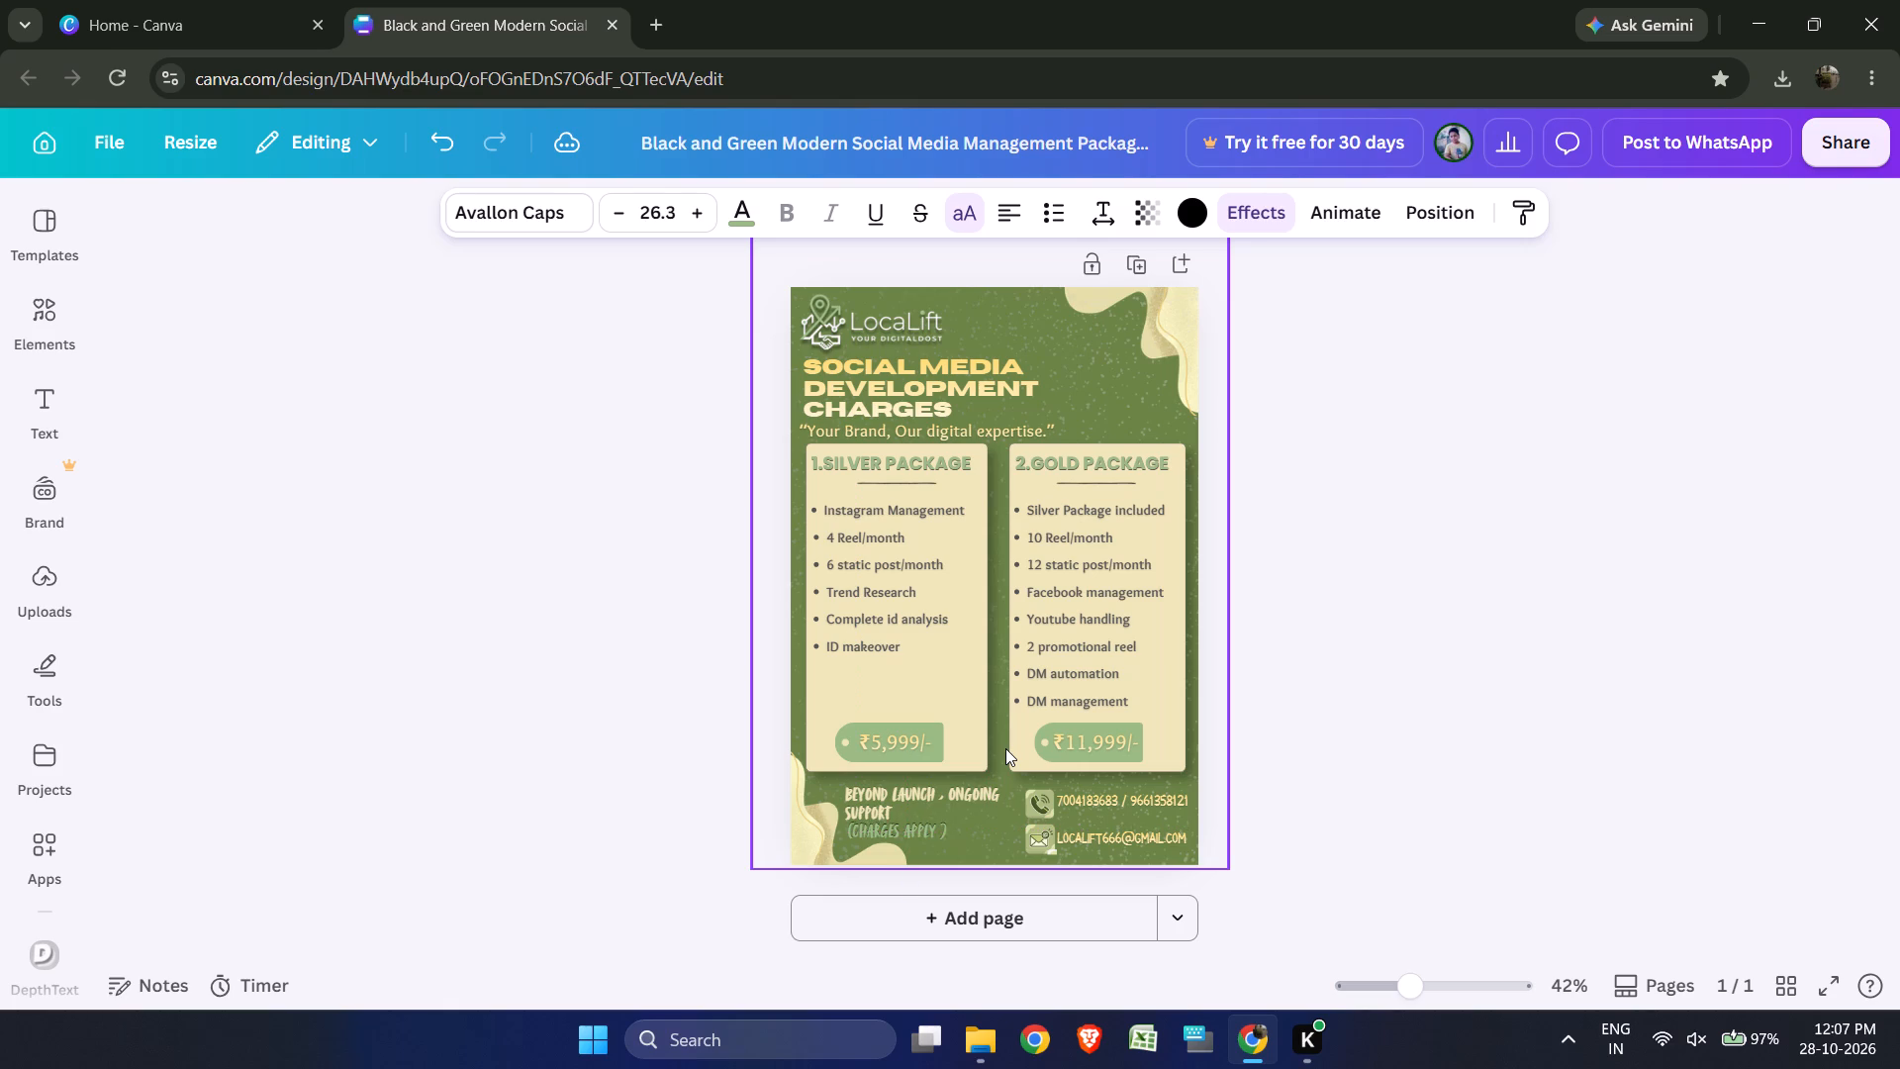
Nudge the "(Charges apply)" note slightly left beneath "support" in the poster's footer.
key("Left")
key("Left")
key("Left")
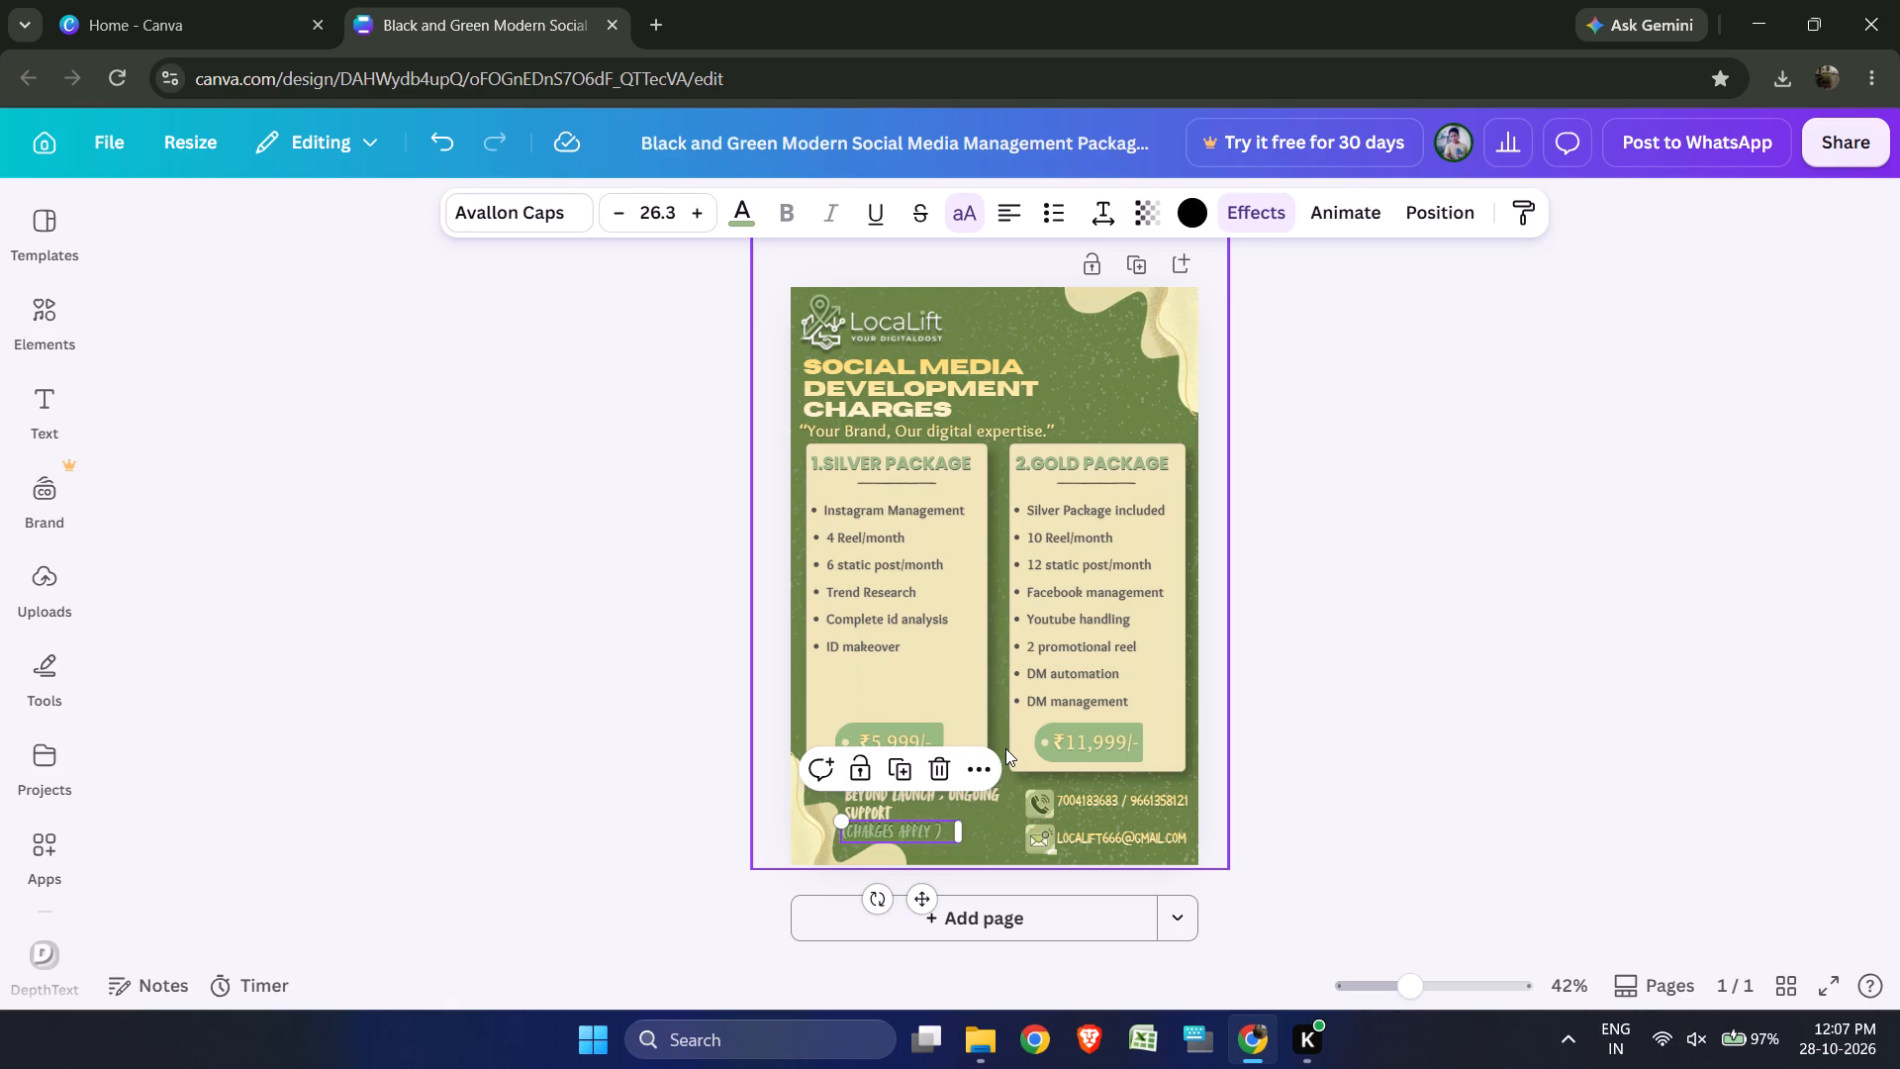
Replace the "(Charges apply)" note's text in the footer with "let's build together".
key("Return")
key("BackSpace")
key("BackSpace")
key("BackSpace")
key("BackSpace")
key("BackSpace")
key("BackSpace")
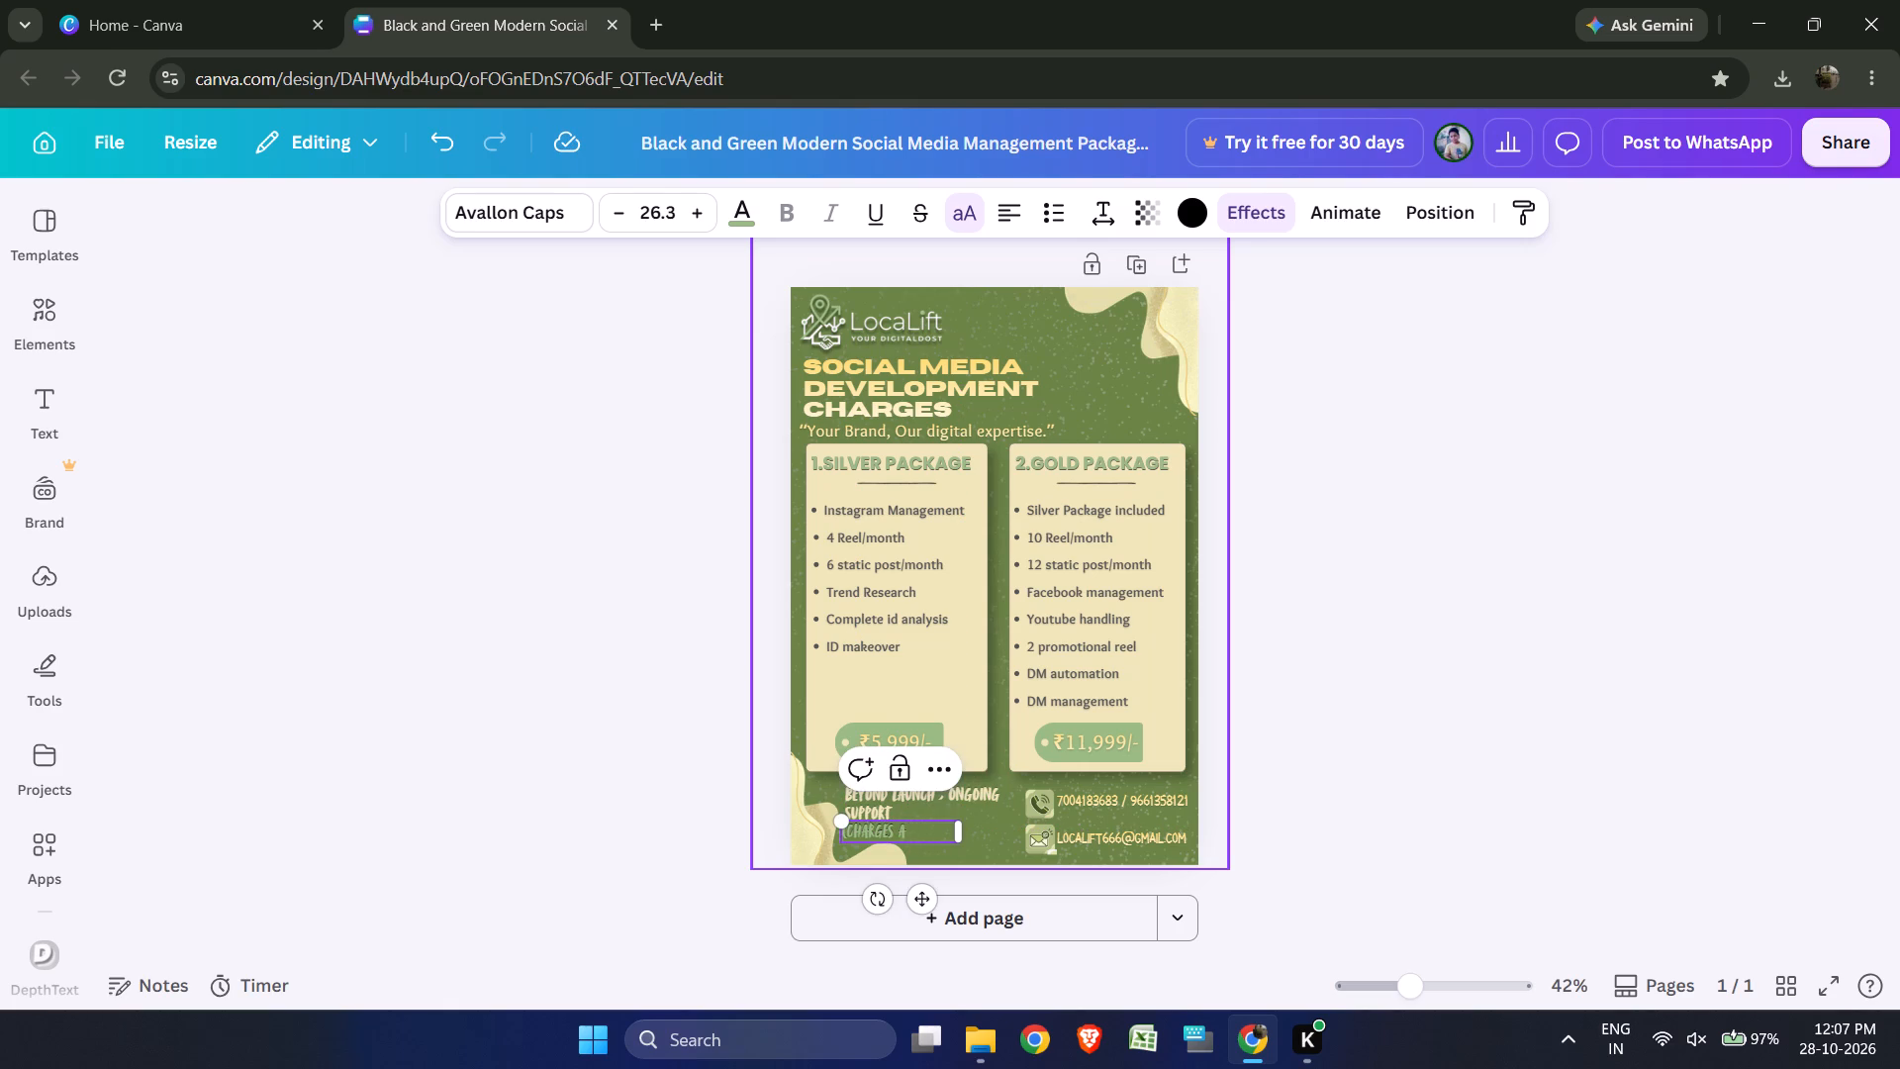
key("BackSpace")
key("BackSpace")
key("BackSpace")
key("BackSpace")
key("BackSpace")
key("BackSpace")
key("BackSpace")
key("BackSpace")
key("BackSpace")
key("BackSpace")
type("le")
key("t")
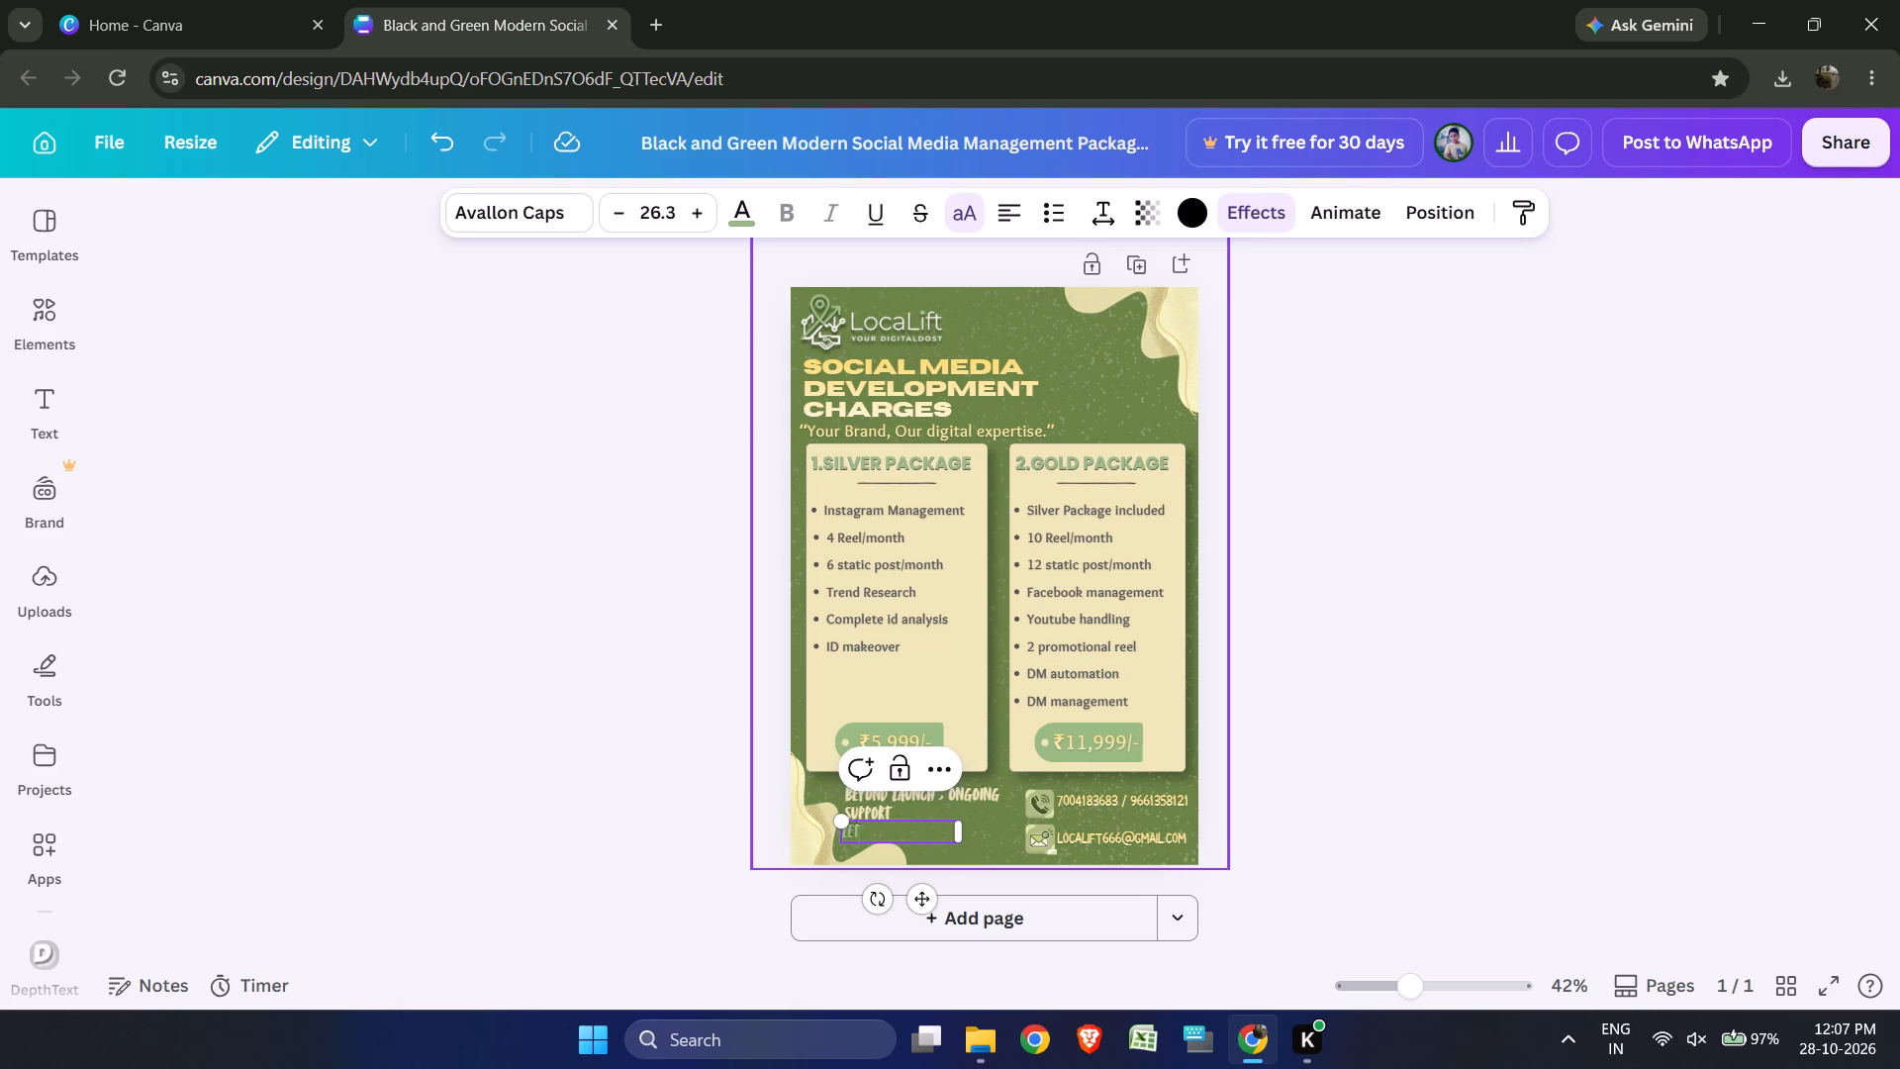
type("'s build together")
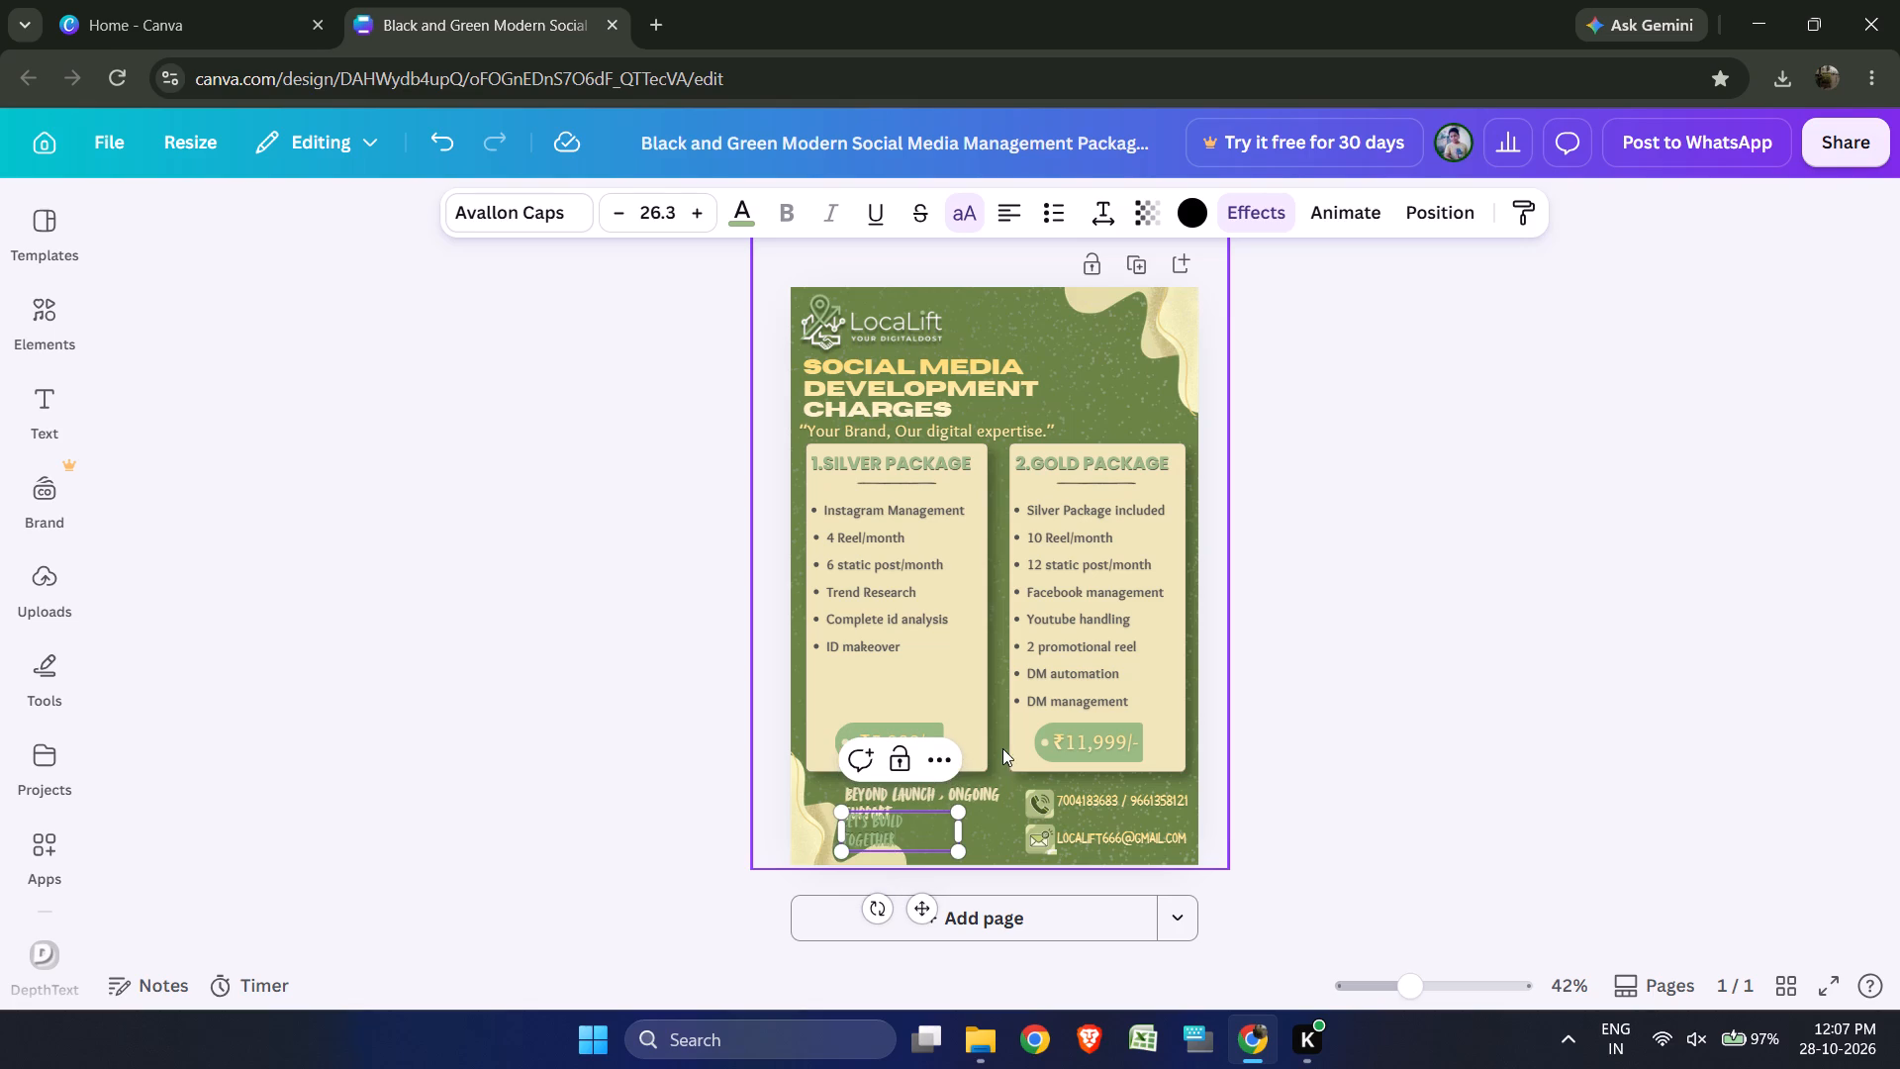
Widen the "let's build together" text box slightly so the text fits on one line below "support", and deselect it.
left_click_drag(970, 833, 985, 827)
left_click(1346, 777)
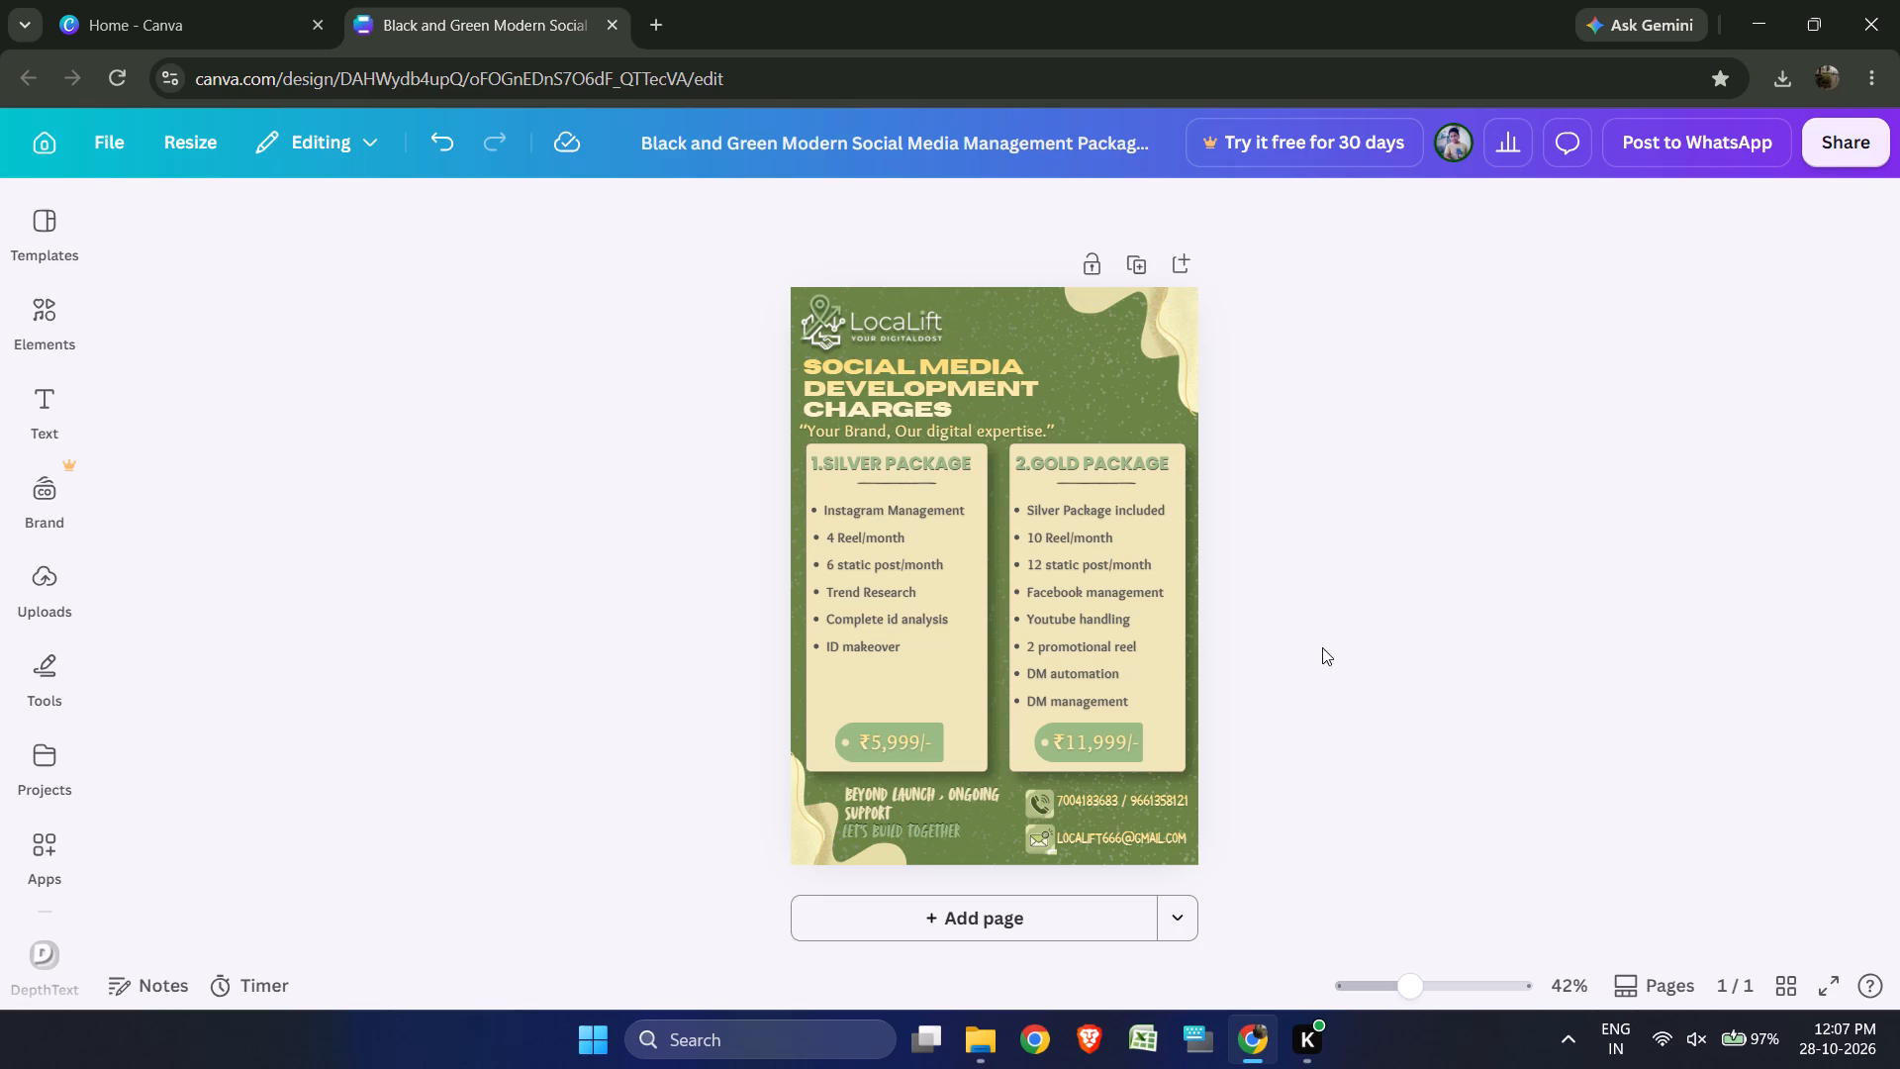
Download the finished social media charges poster with JPG as the file type.
left_click(1771, 85)
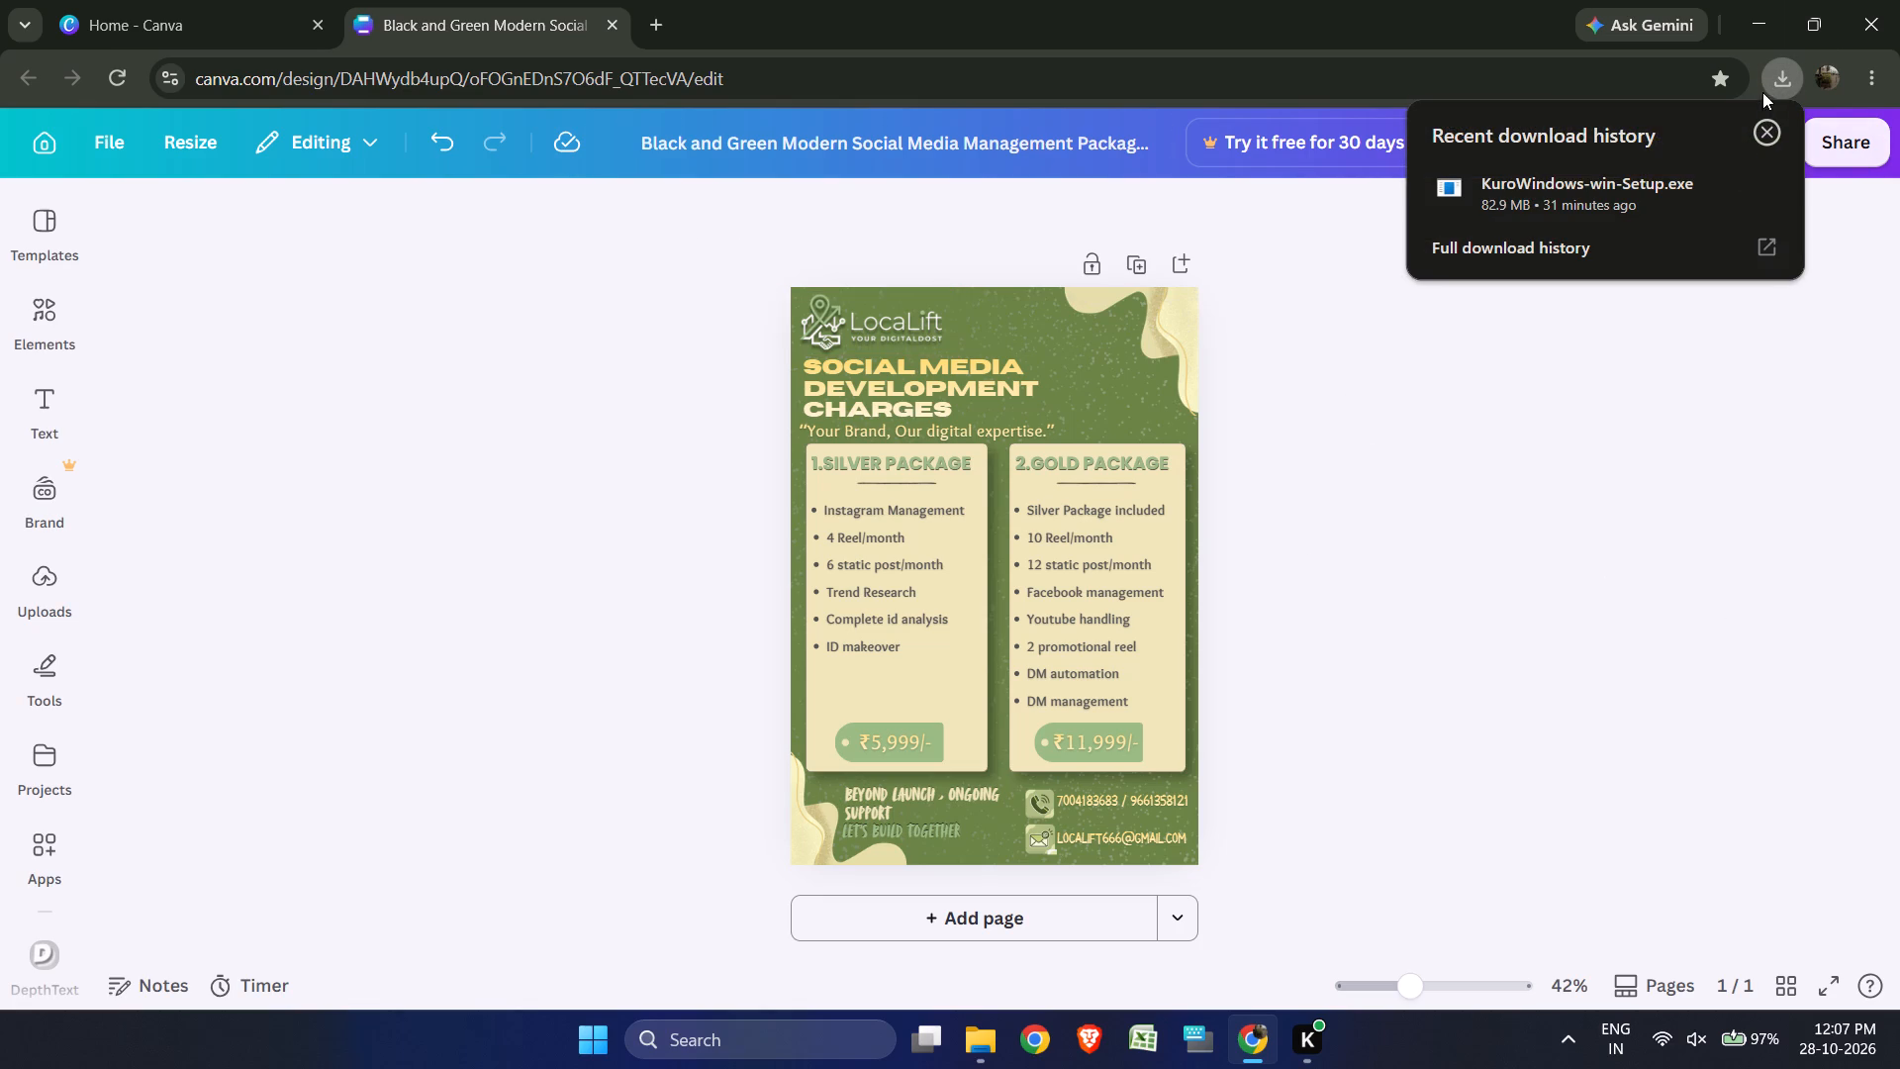
left_click(1759, 448)
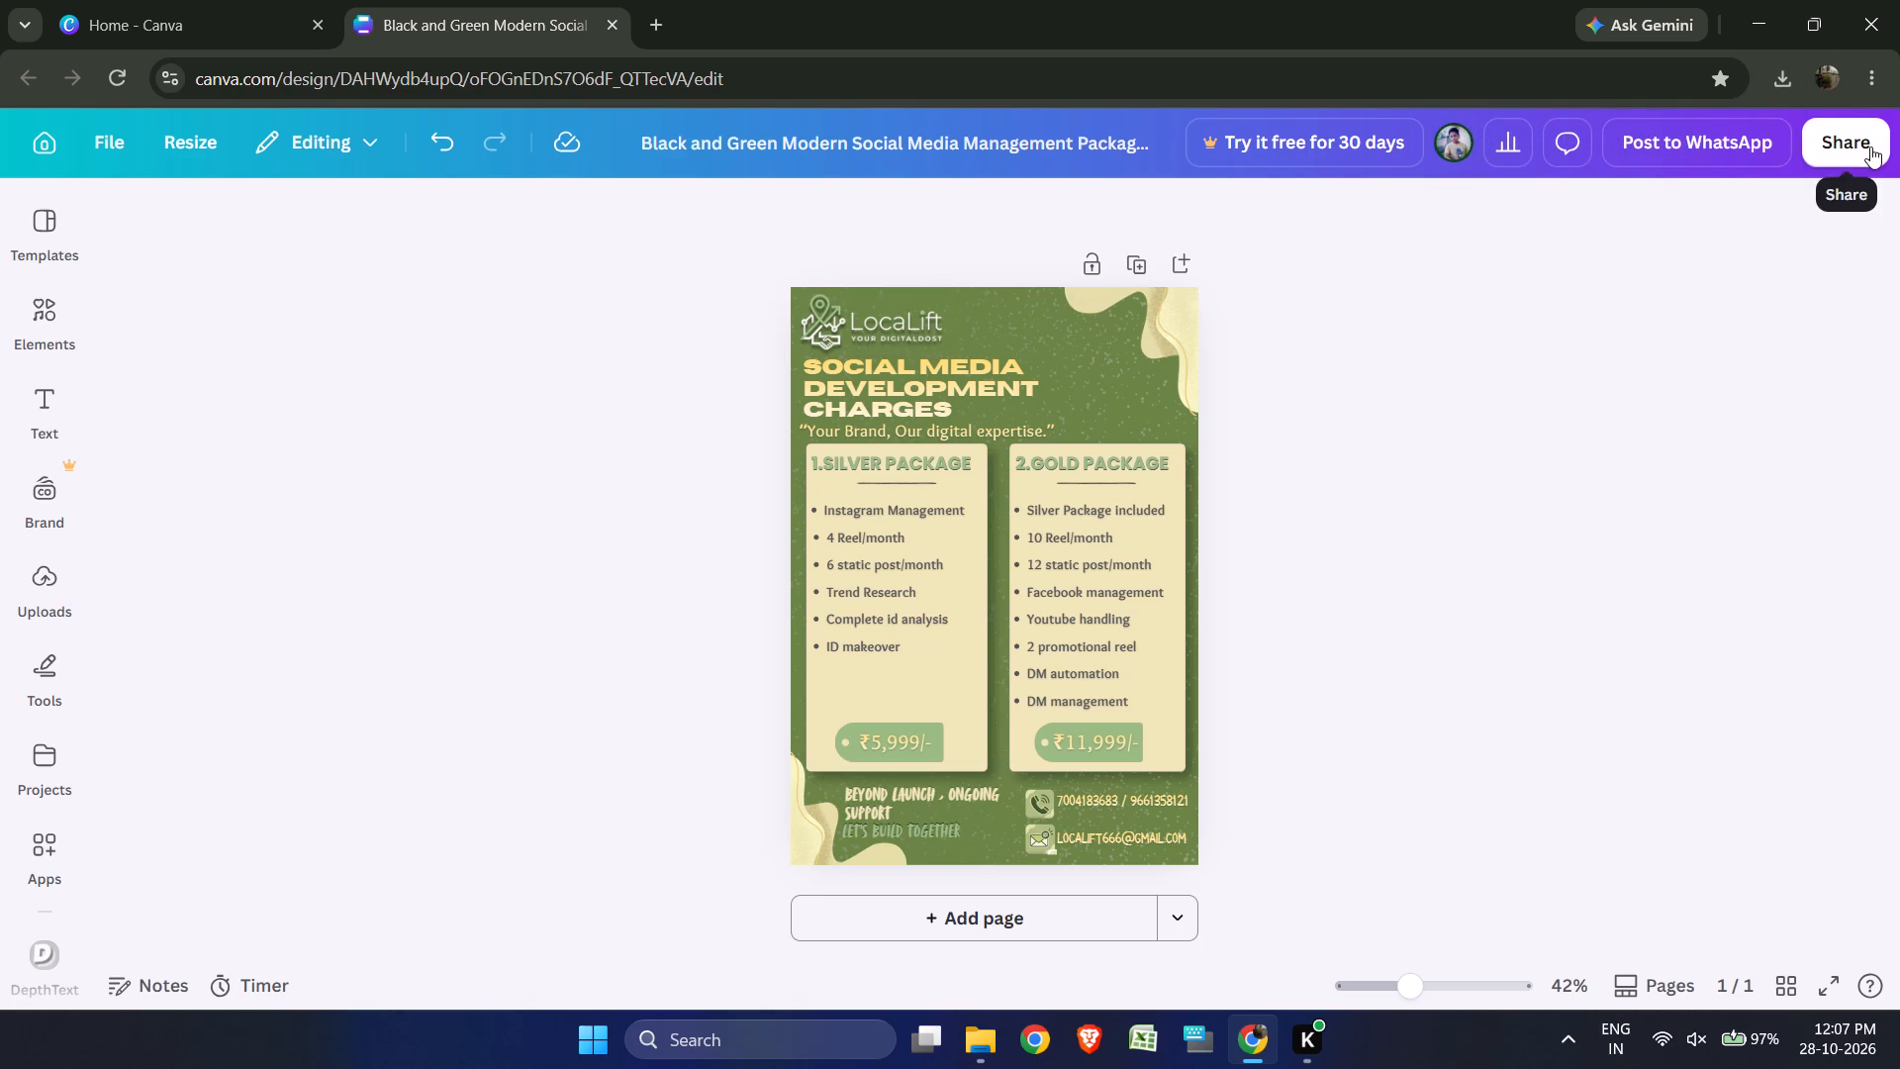
left_click(1870, 146)
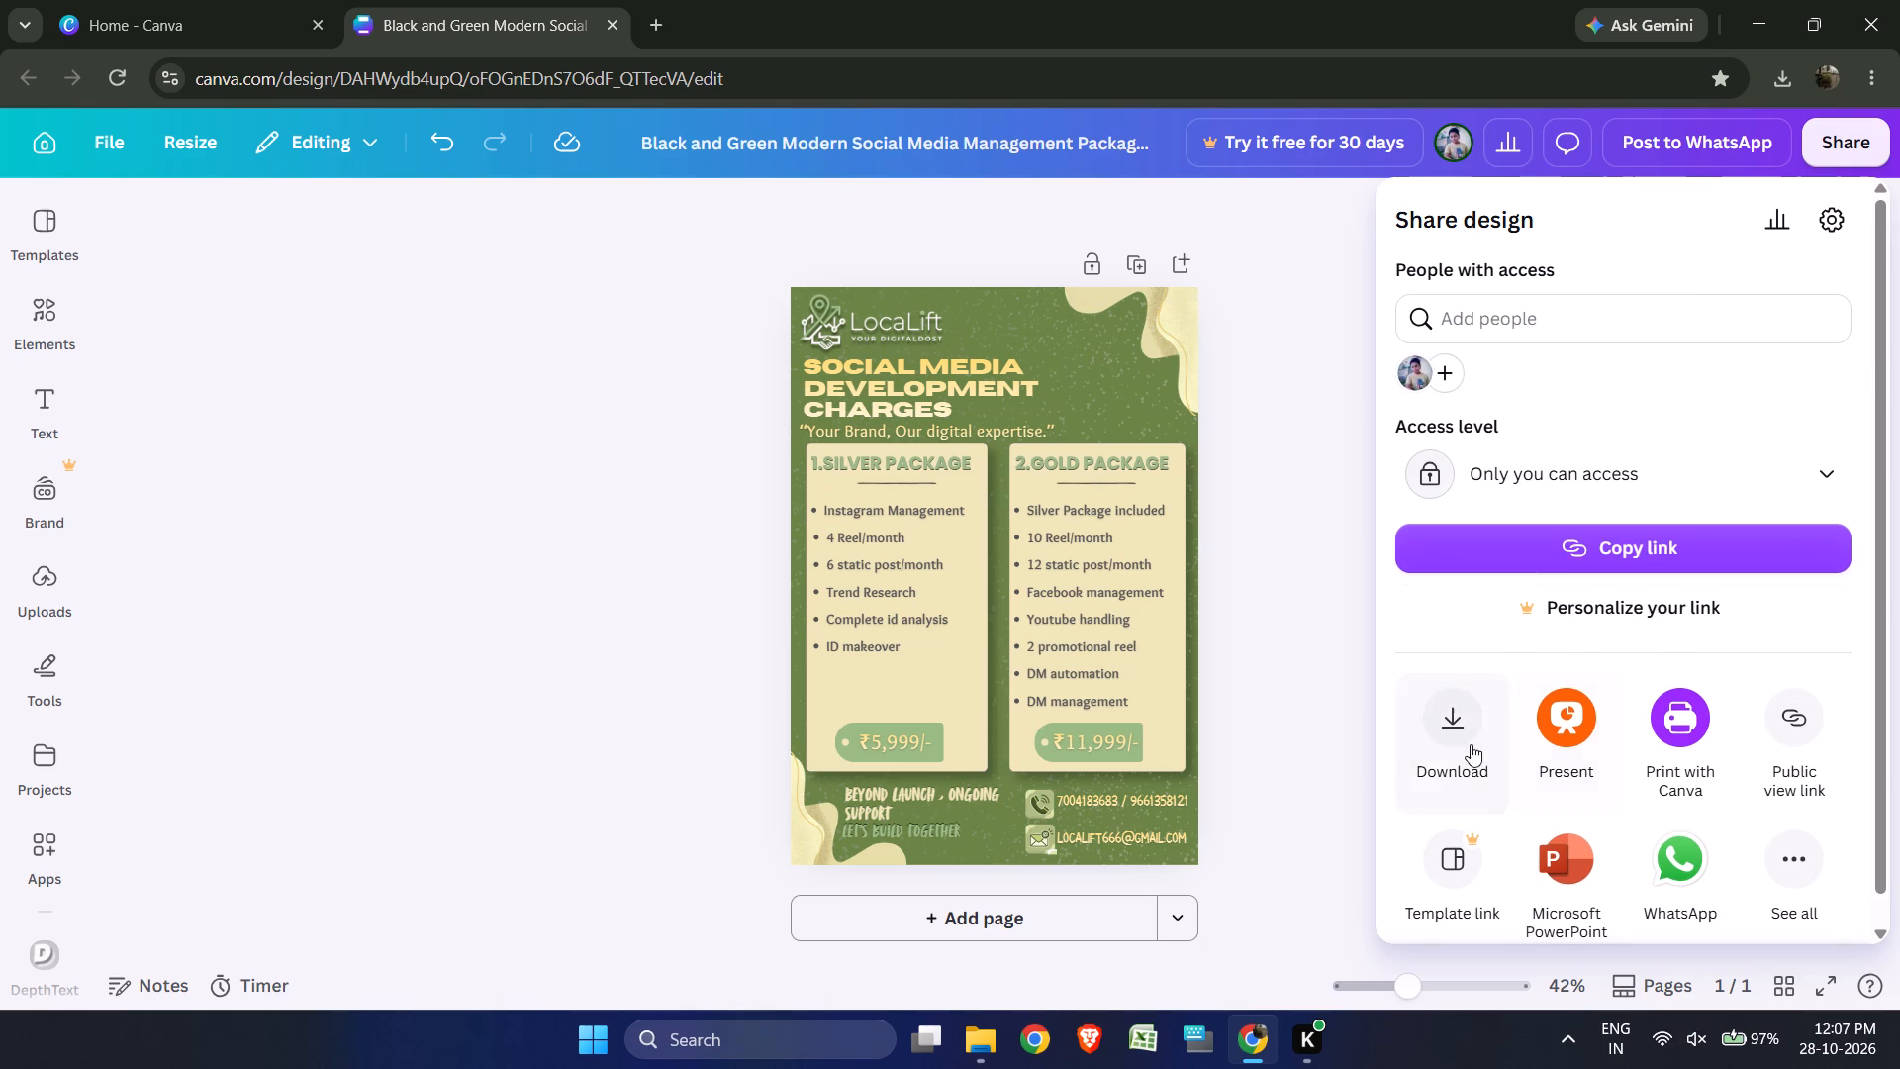
left_click(1468, 733)
left_click(1574, 323)
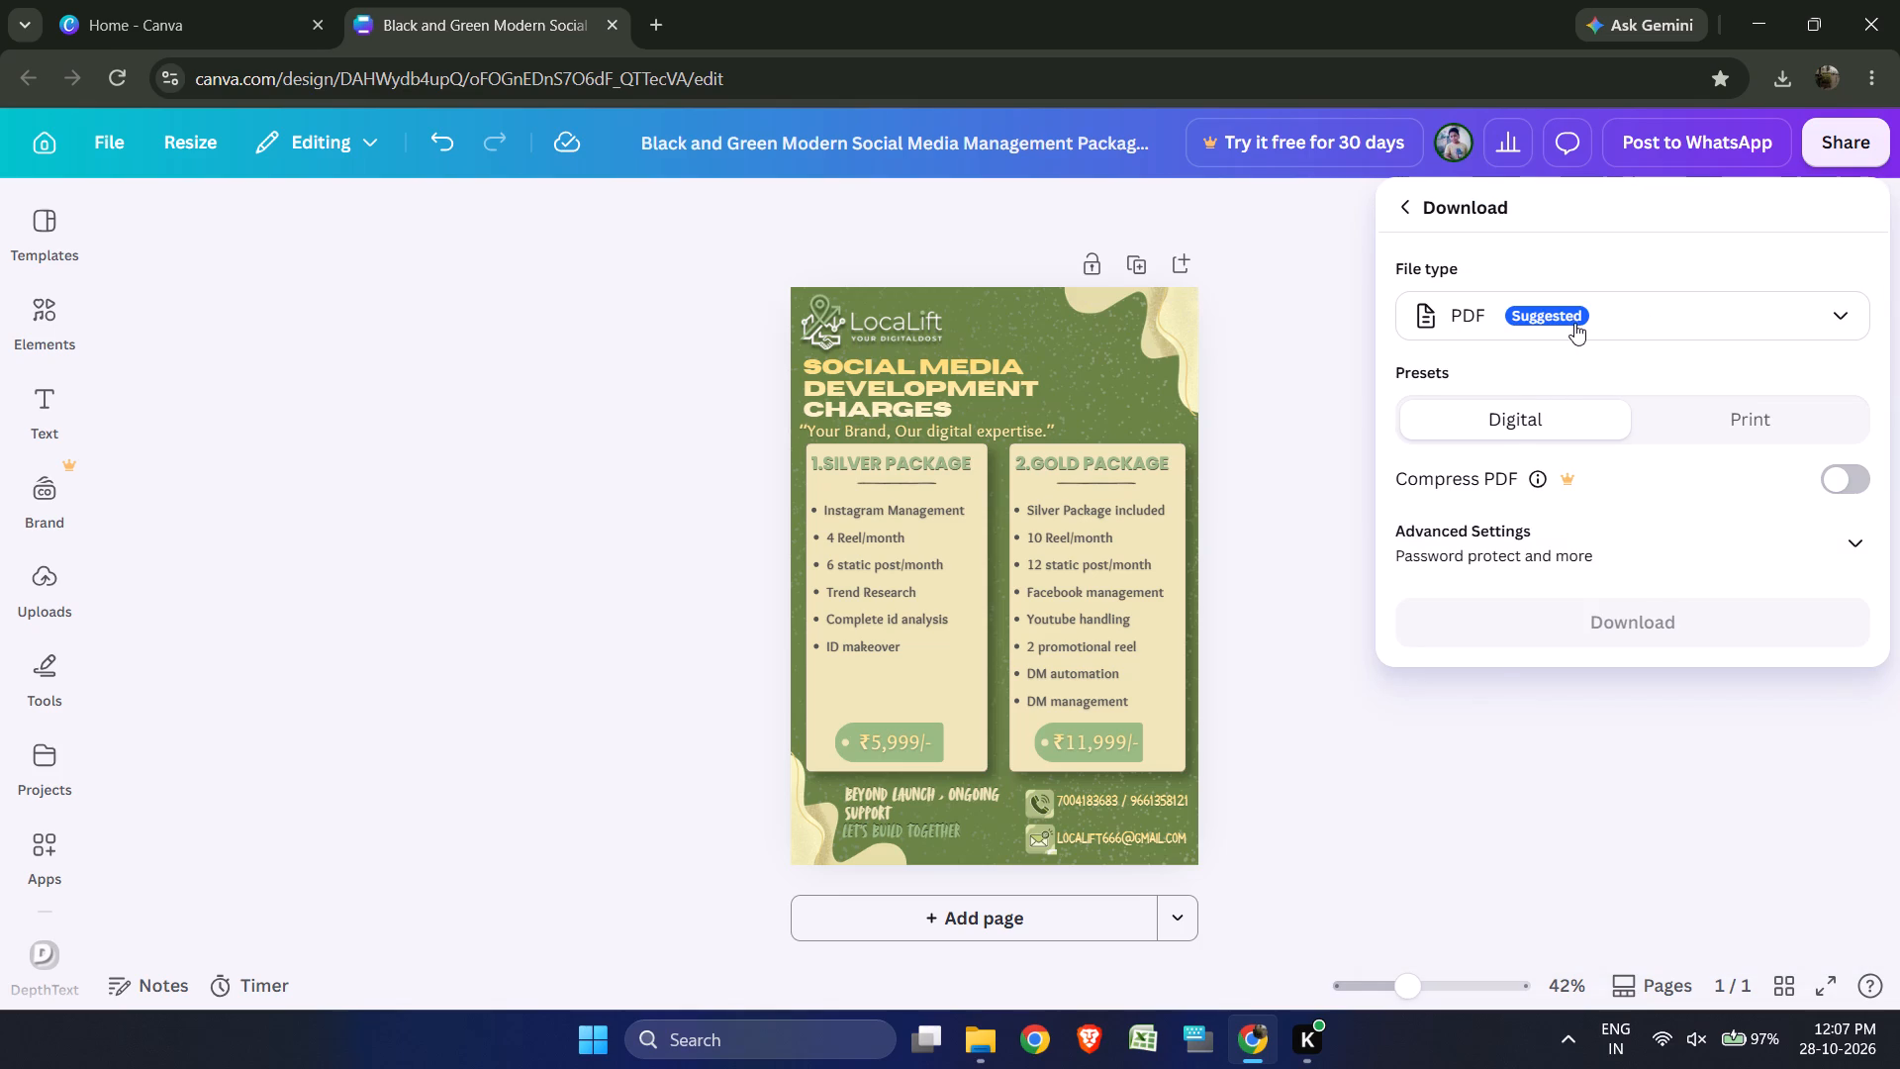
left_click(1564, 405)
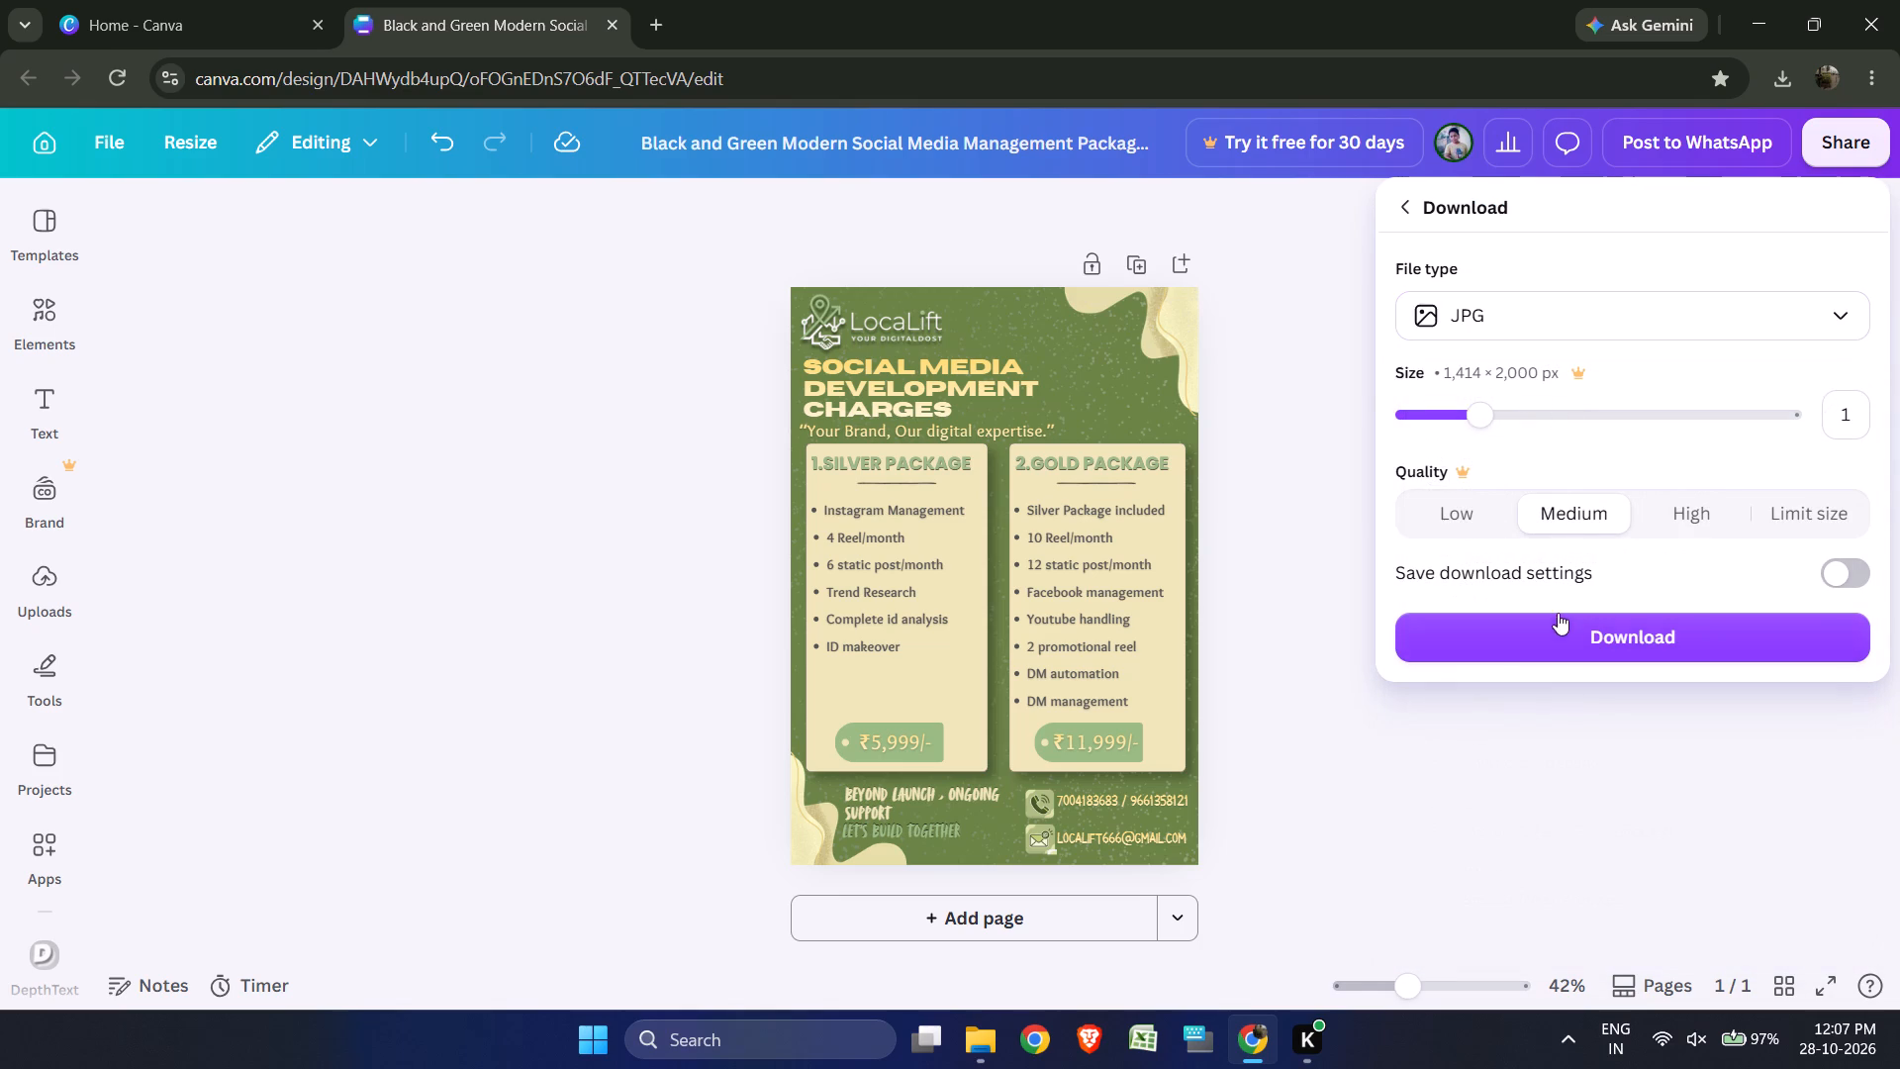
left_click(1519, 320)
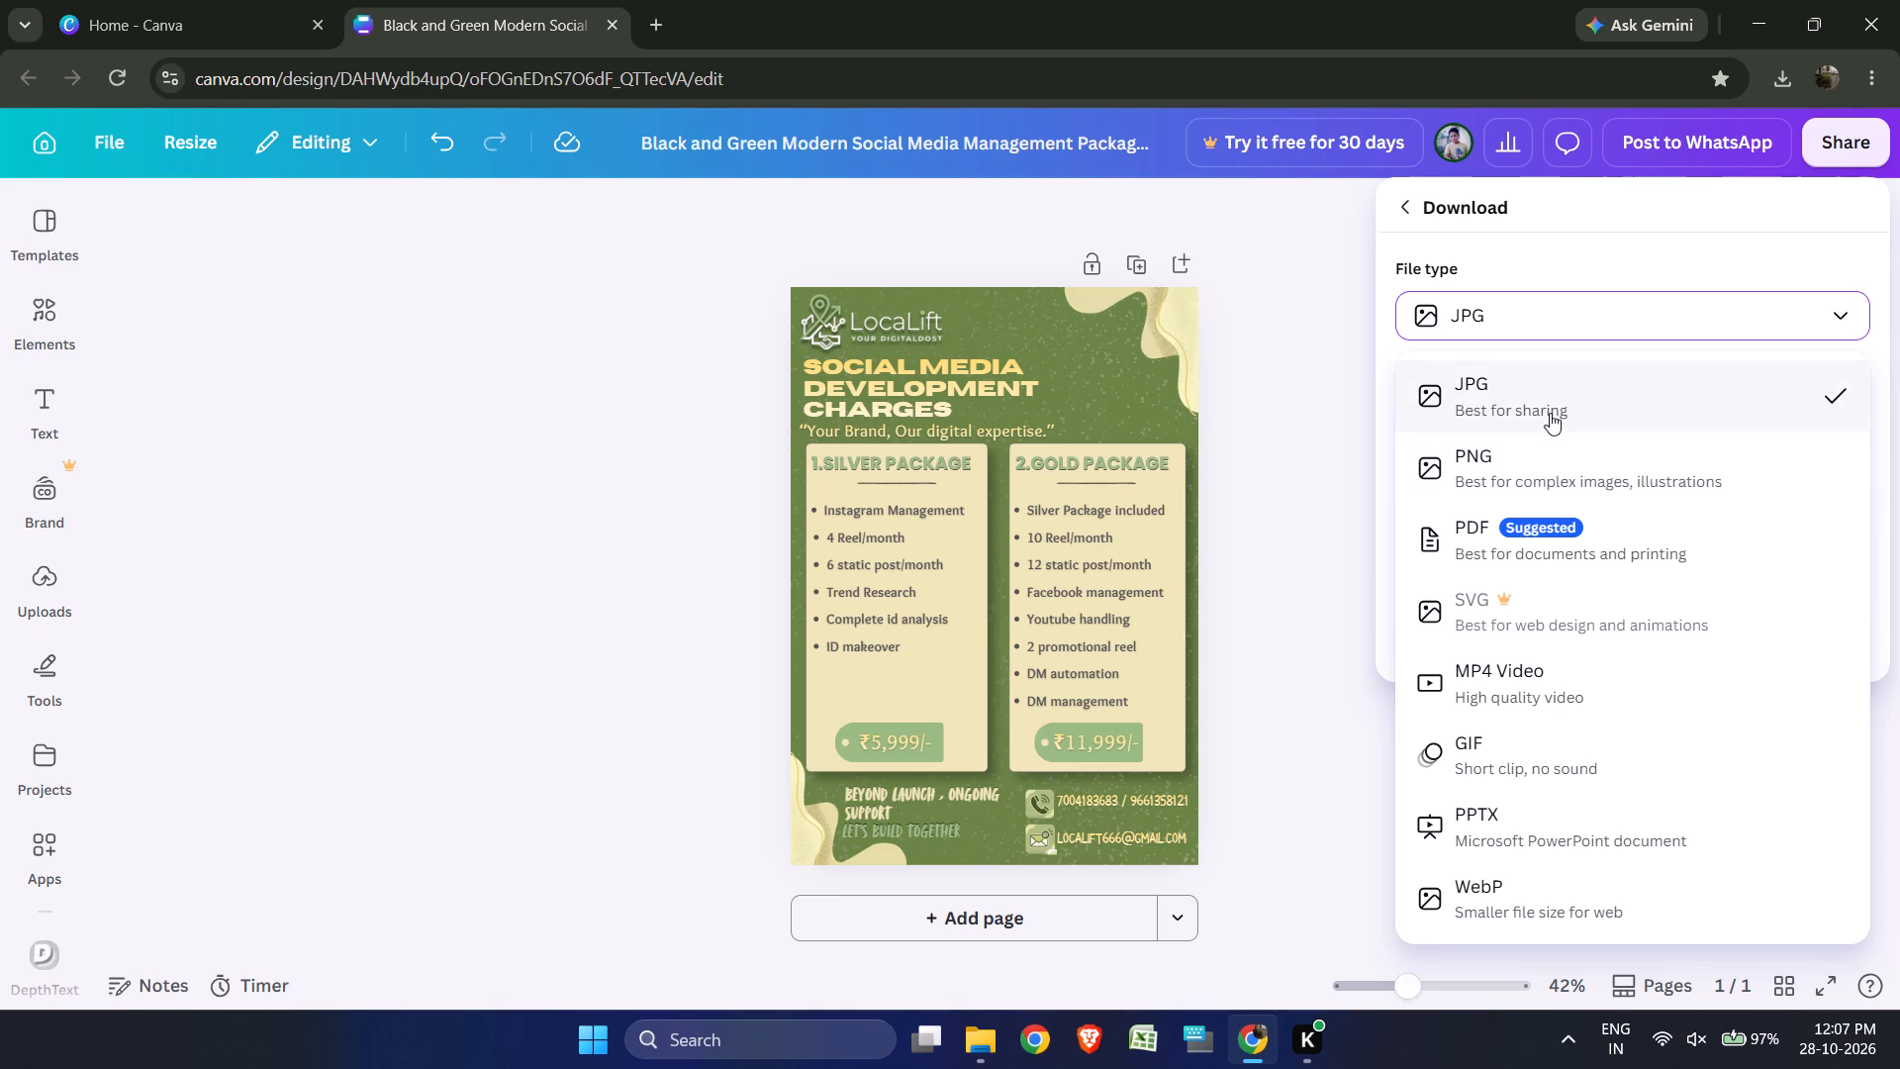
left_click(1550, 413)
left_click(1573, 630)
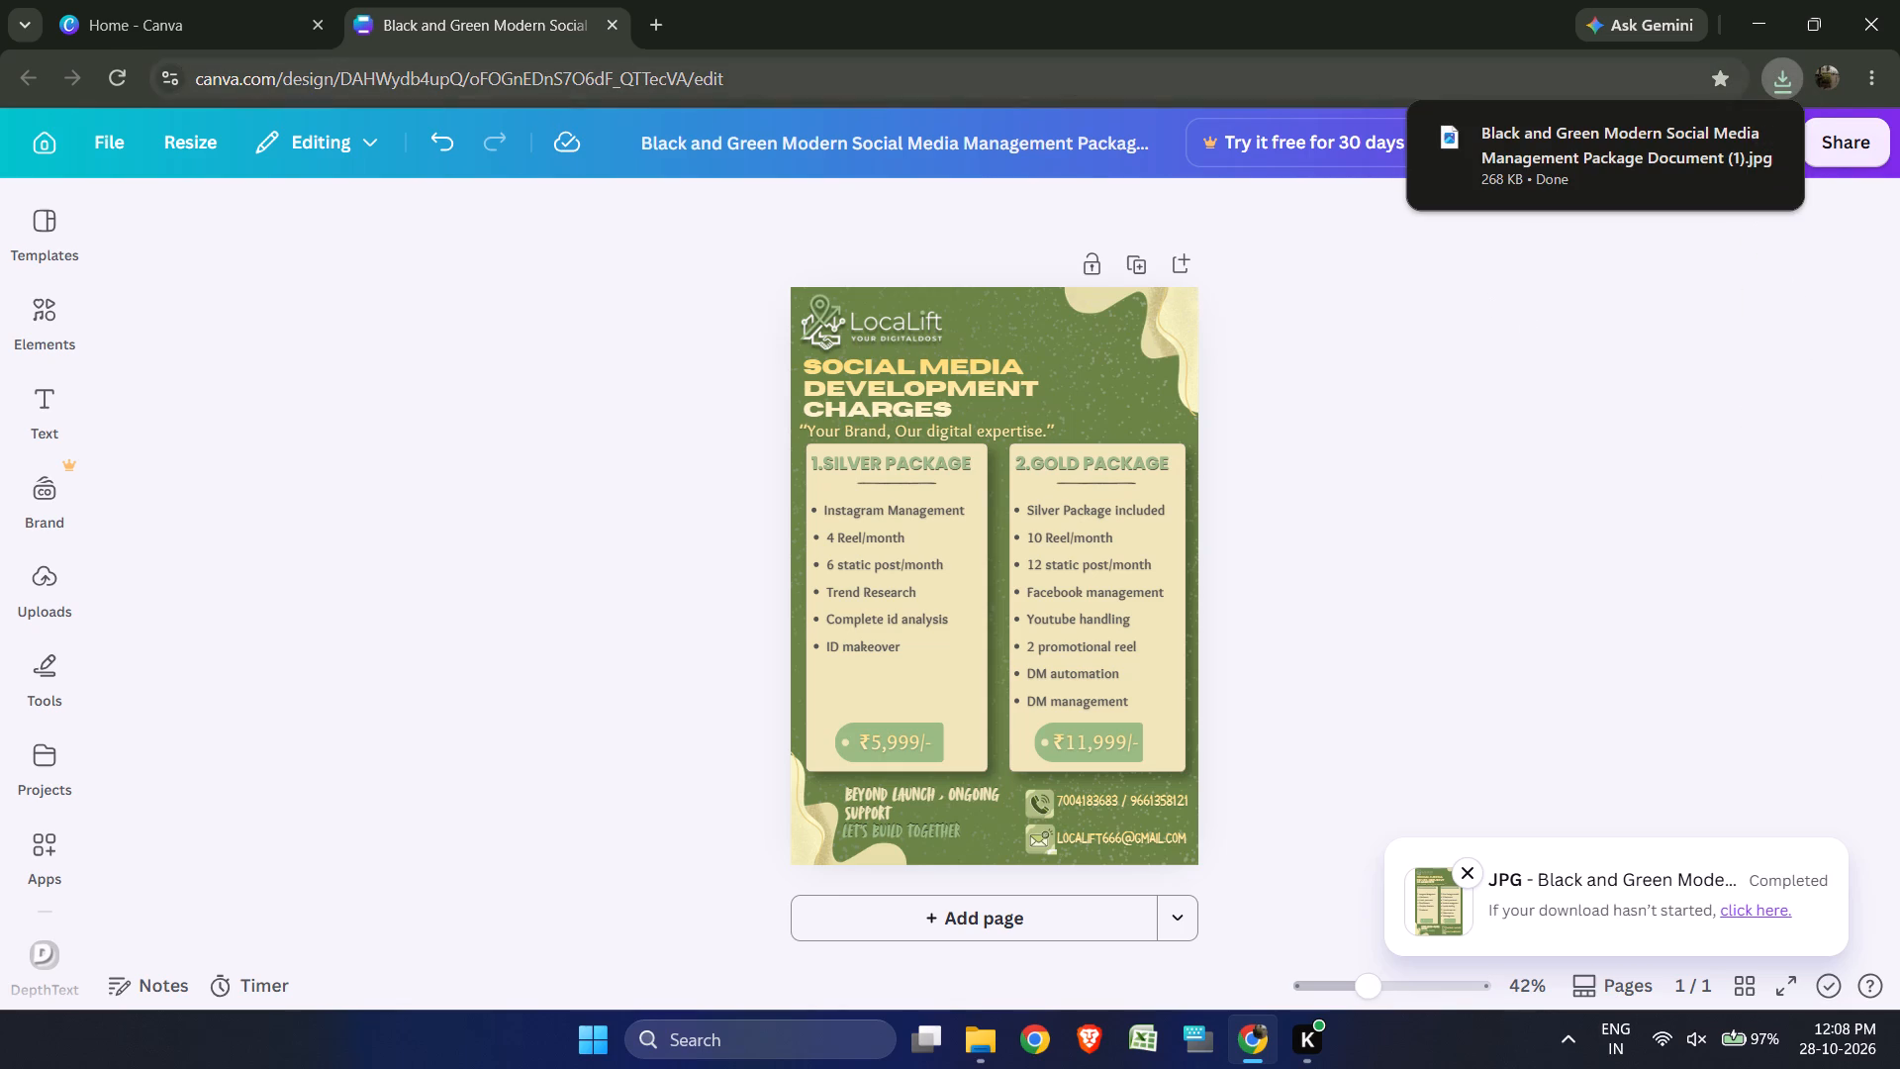
Show the downloaded poster JPG in File Explorer's Downloads folder and rename the file as "social media package".
left_click(1710, 137)
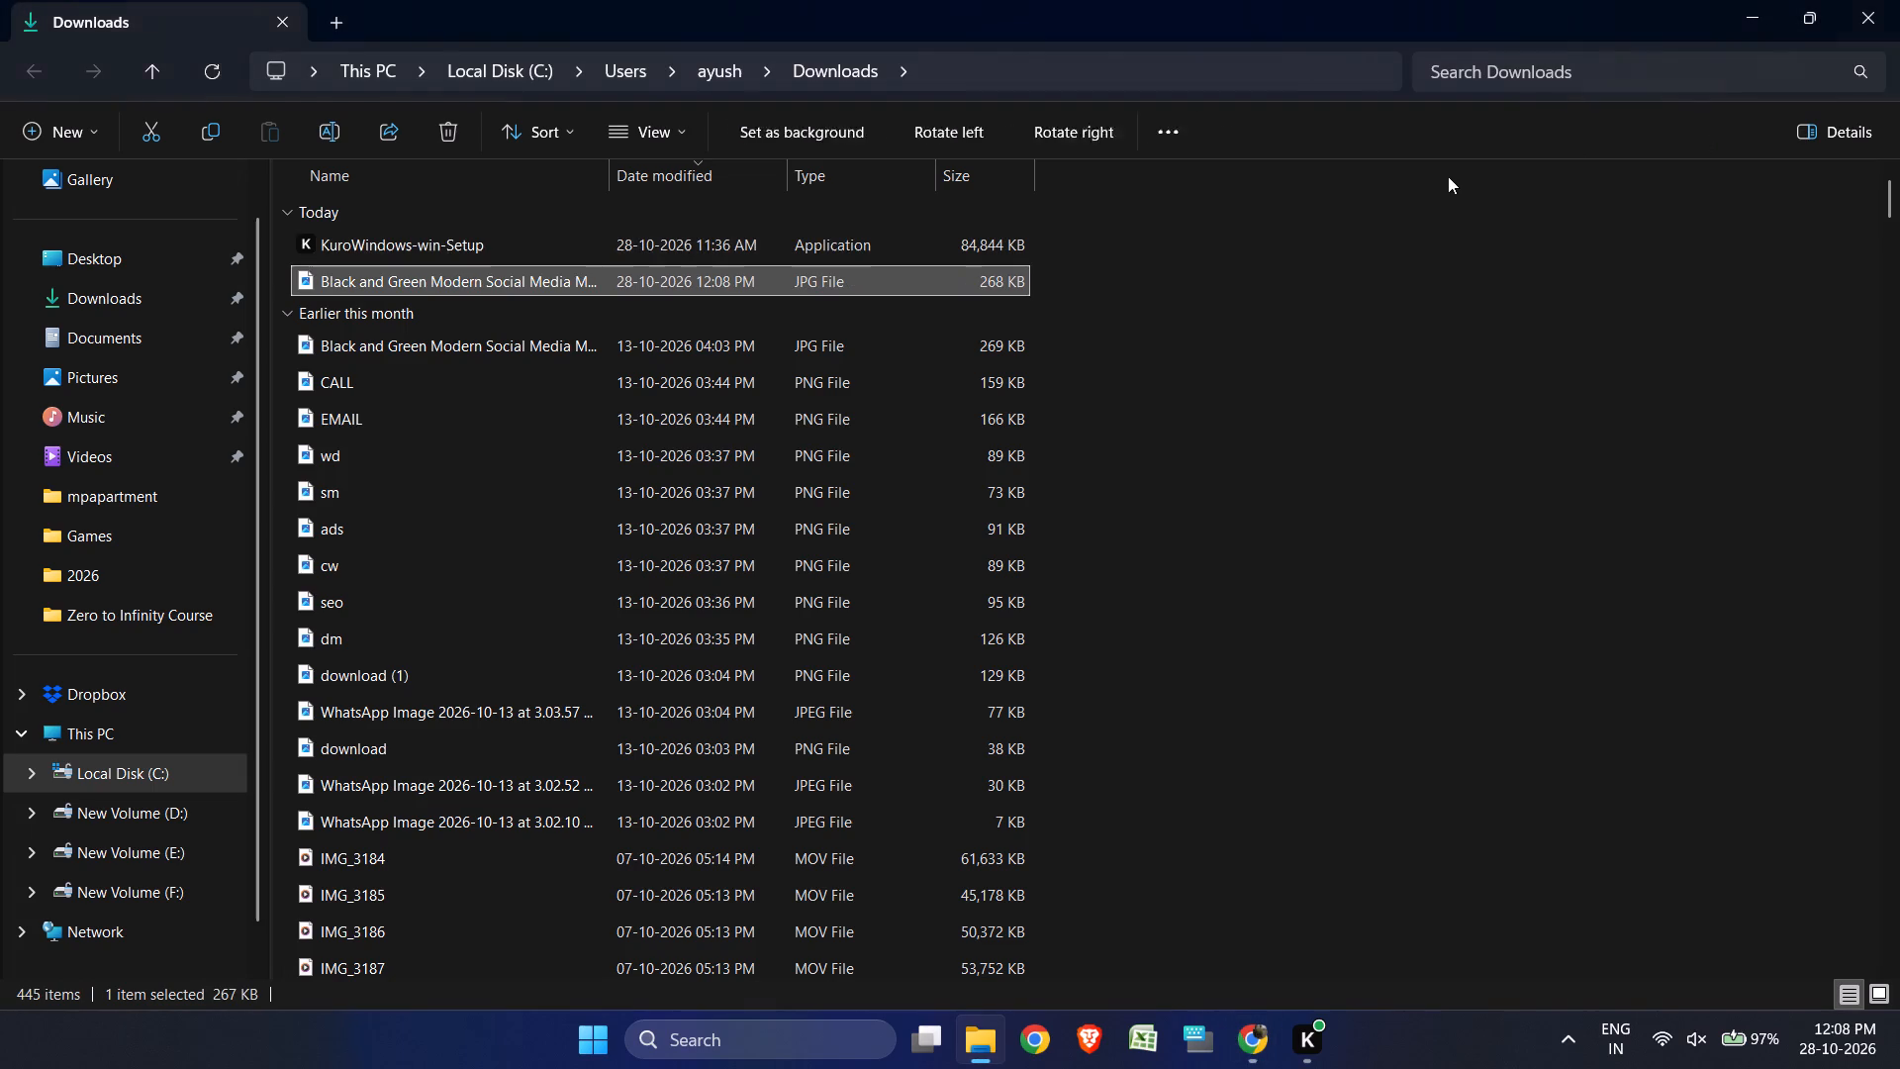
right_click(481, 283)
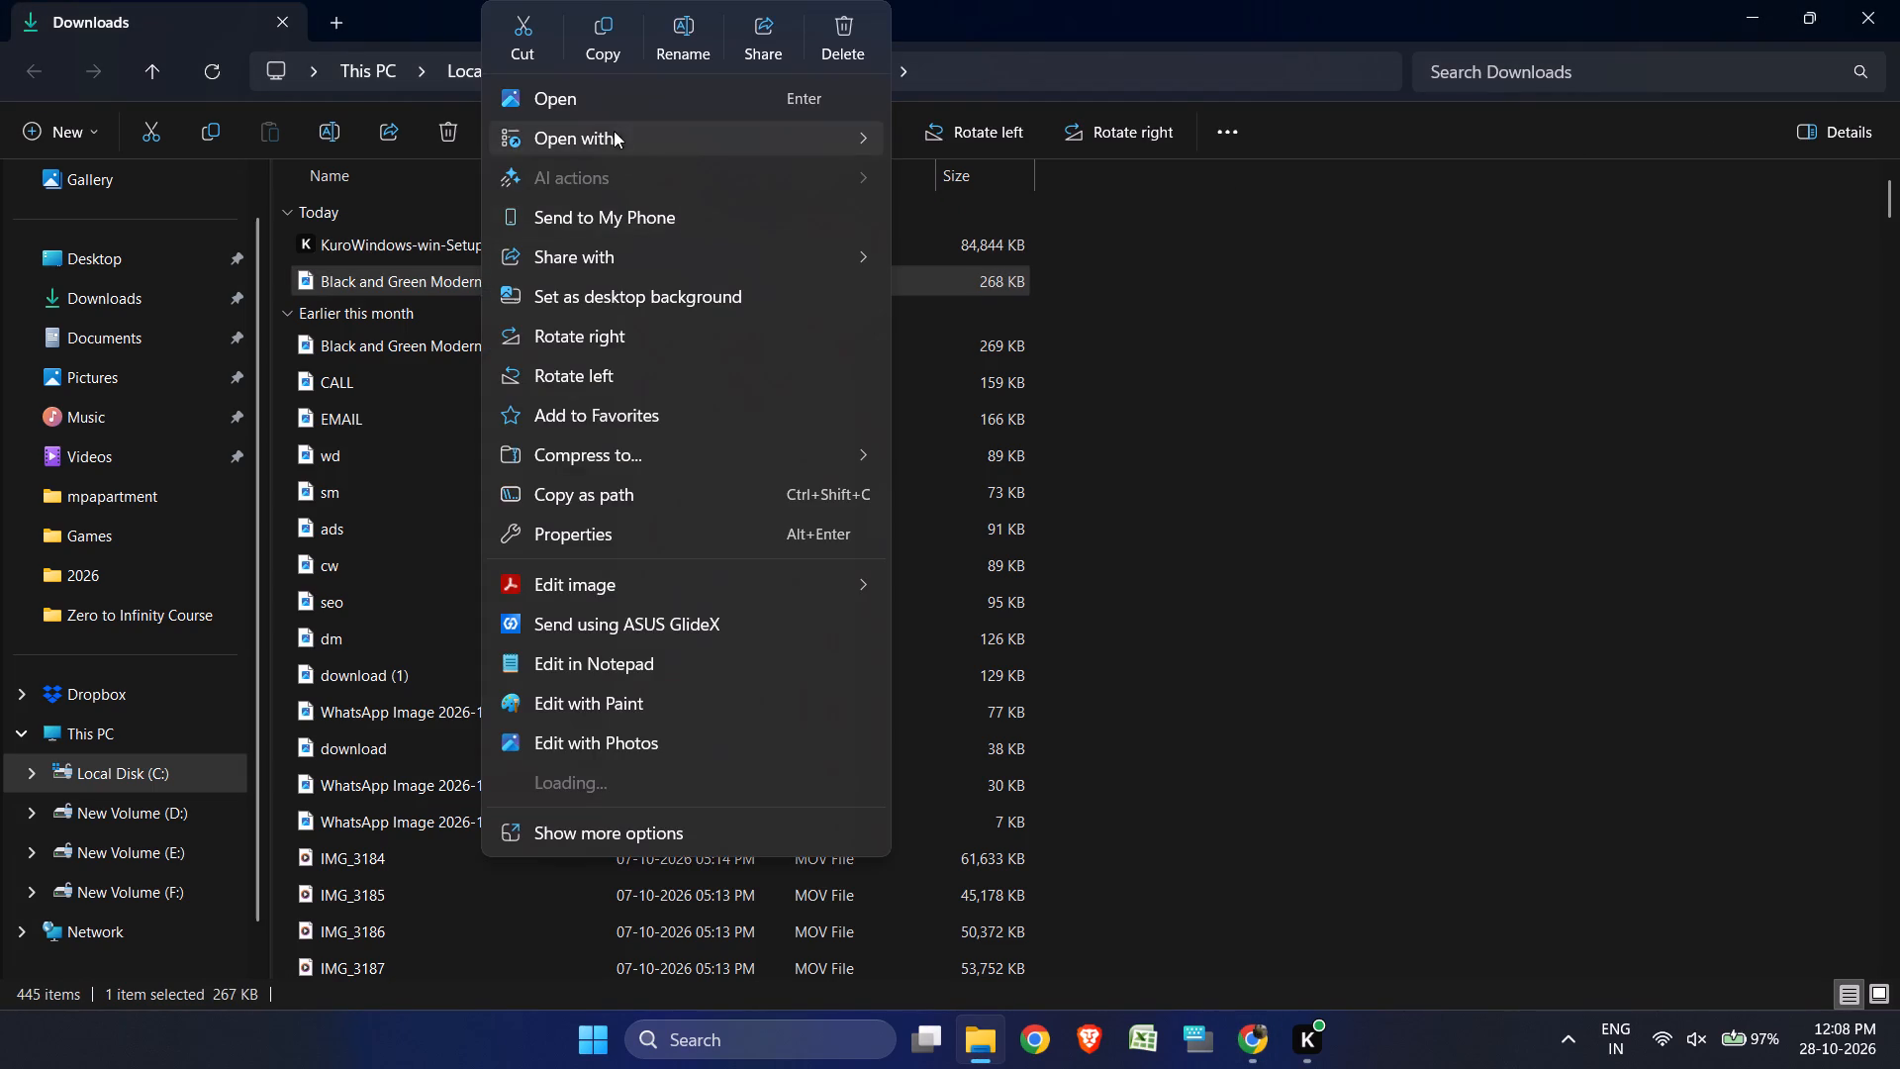
left_click(682, 38)
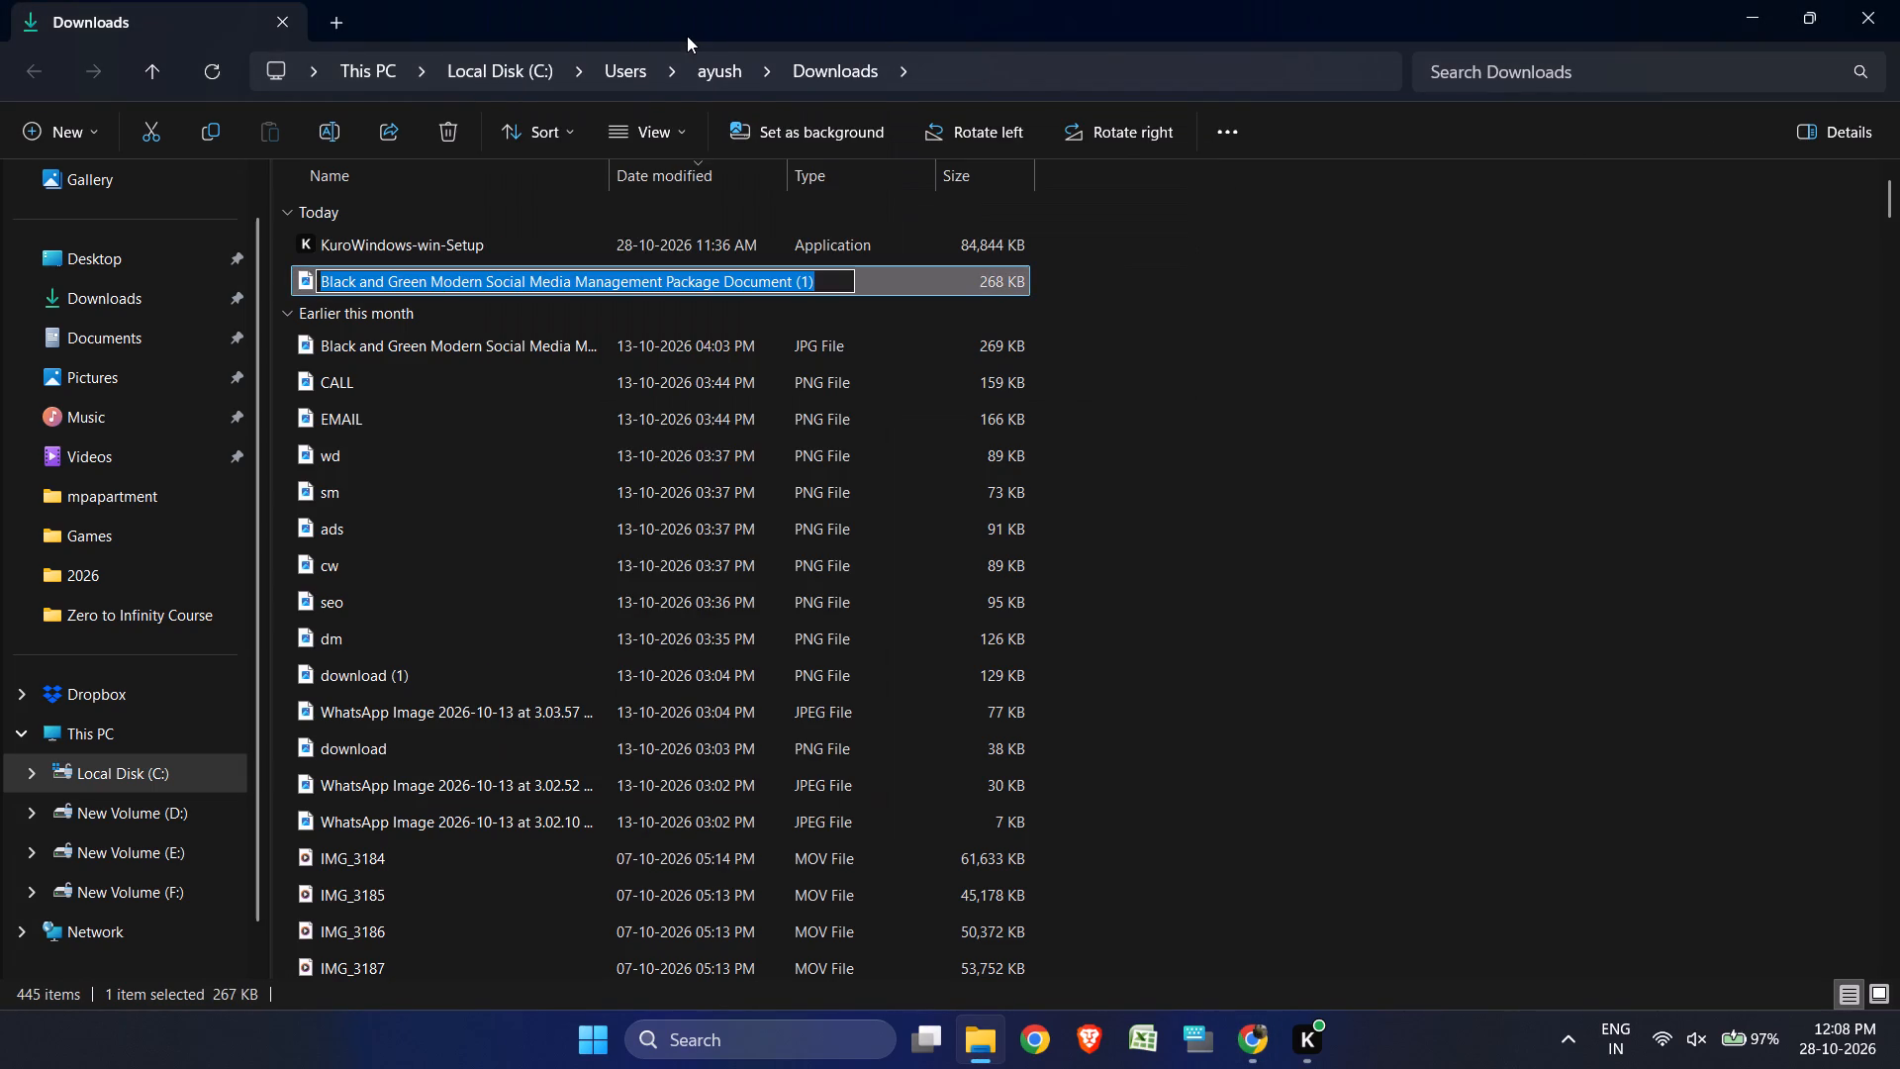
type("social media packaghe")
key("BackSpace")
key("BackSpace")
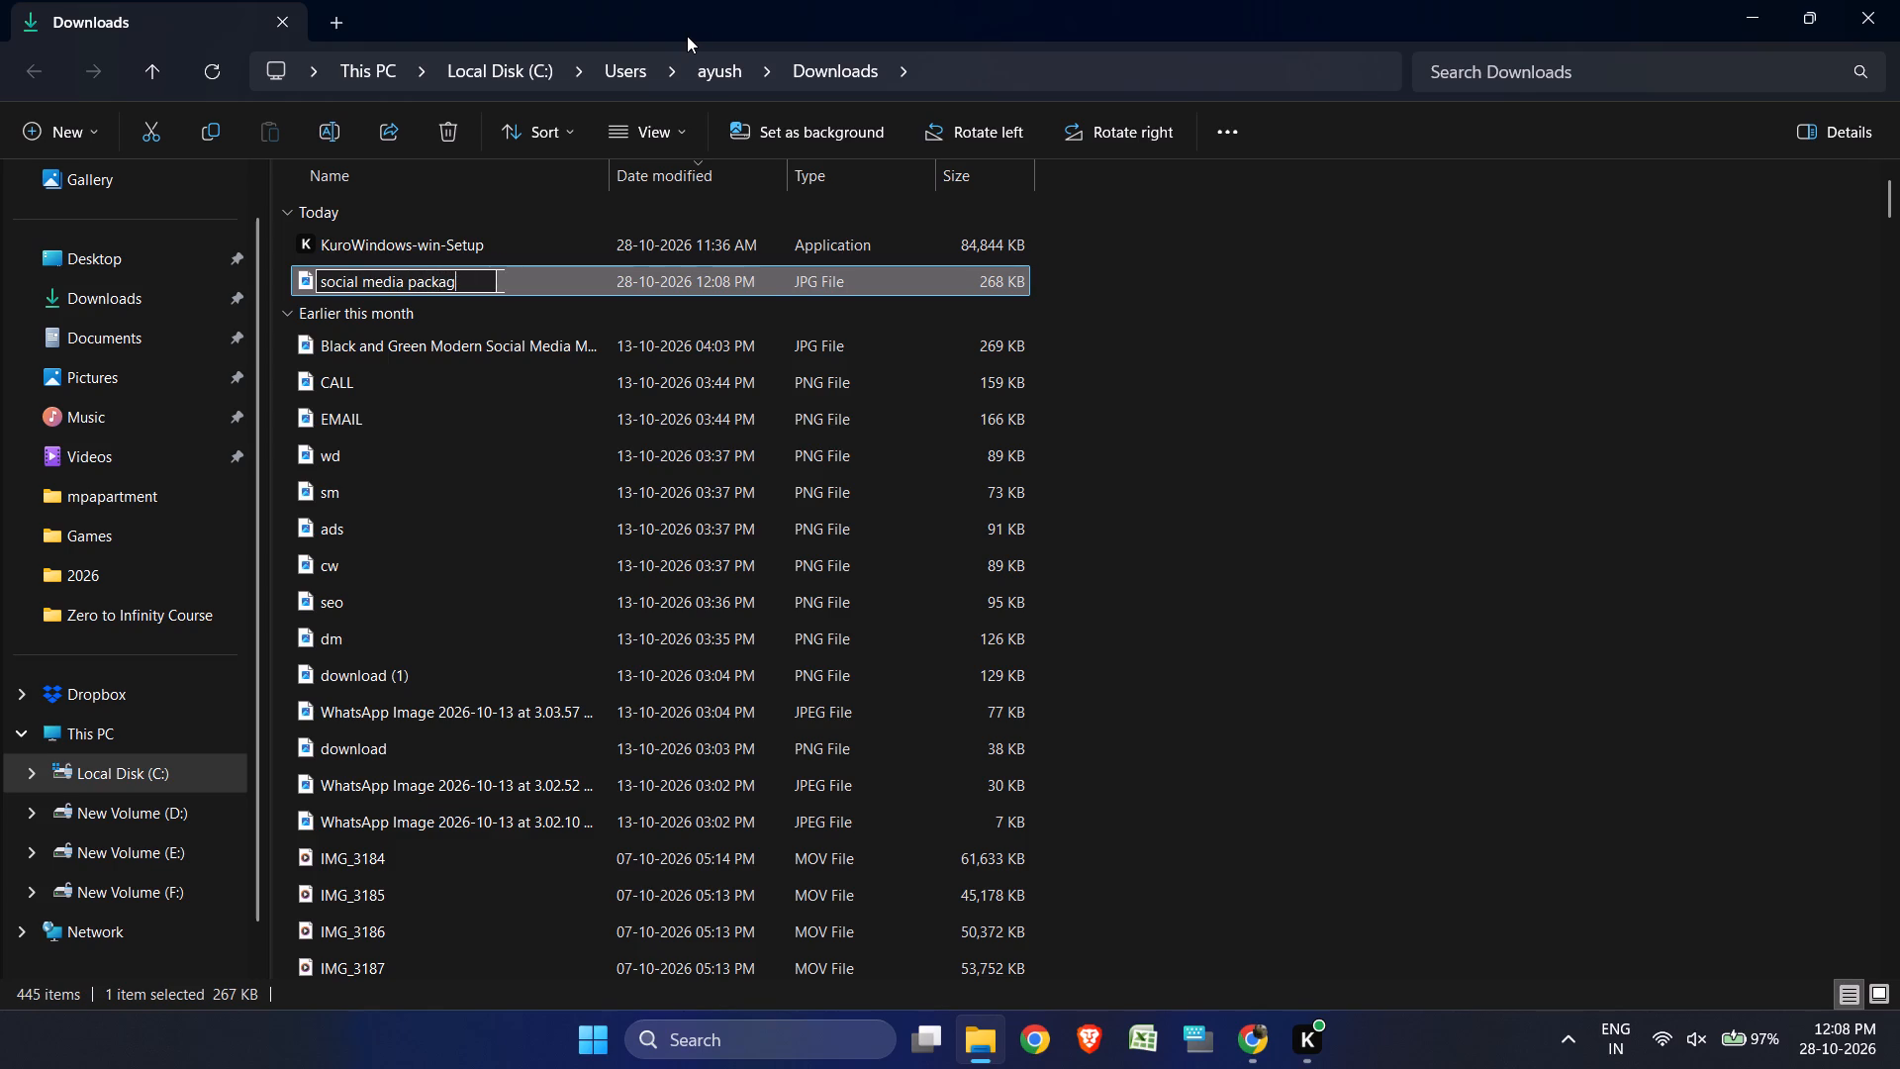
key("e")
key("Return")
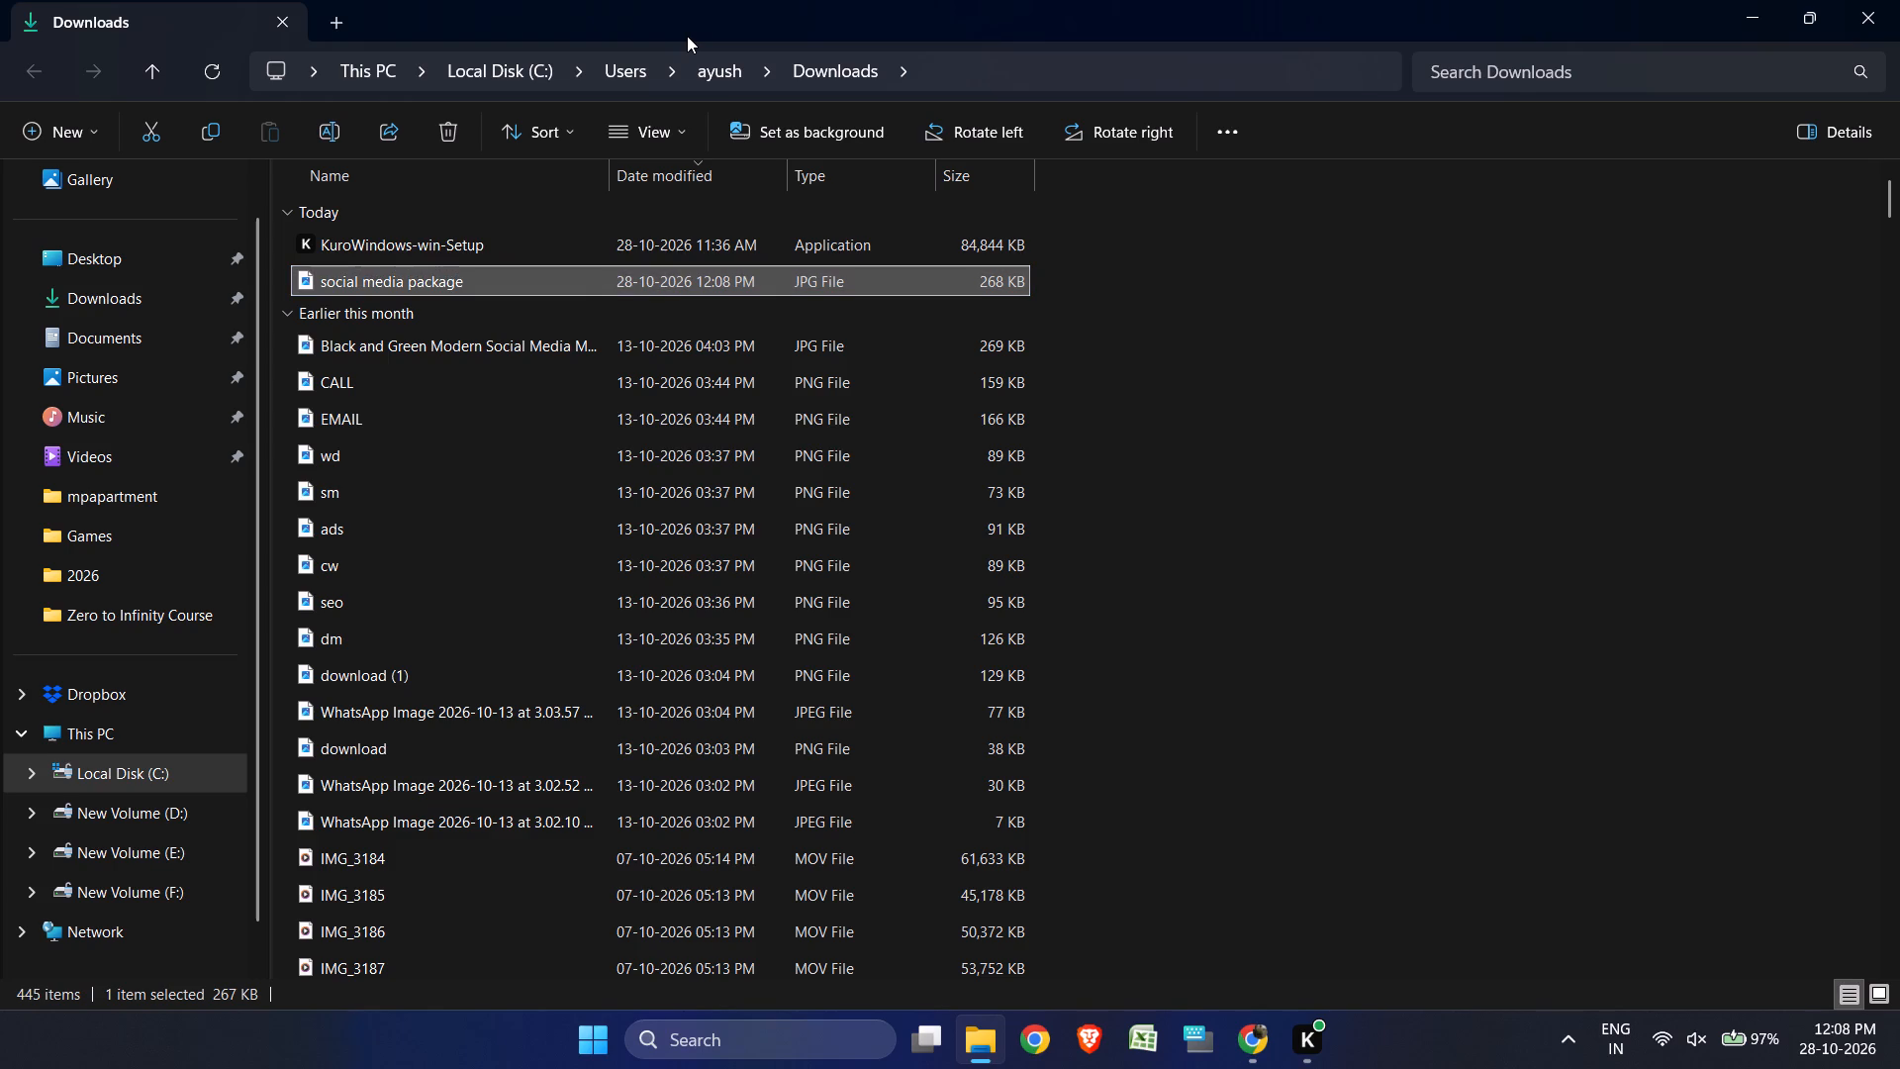